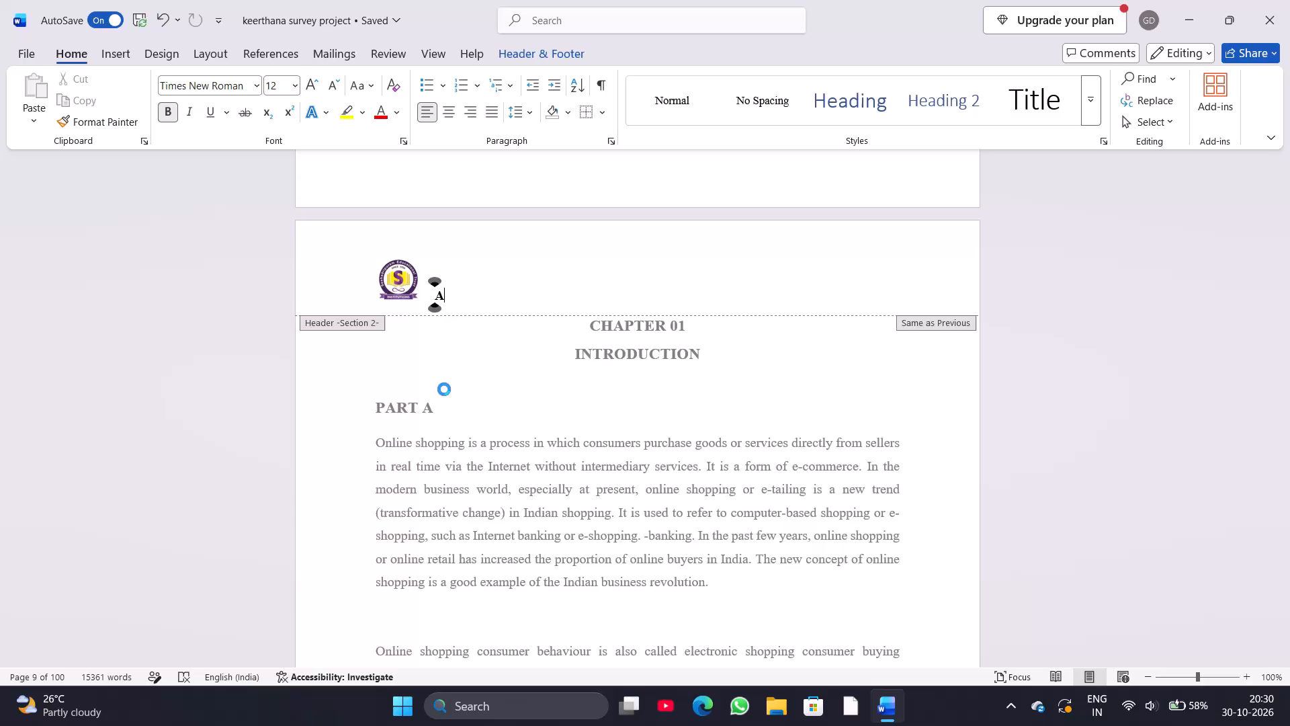
Add "ST" after the "A" in the Section 2 header beside the logo.
key("space")
type("ST")
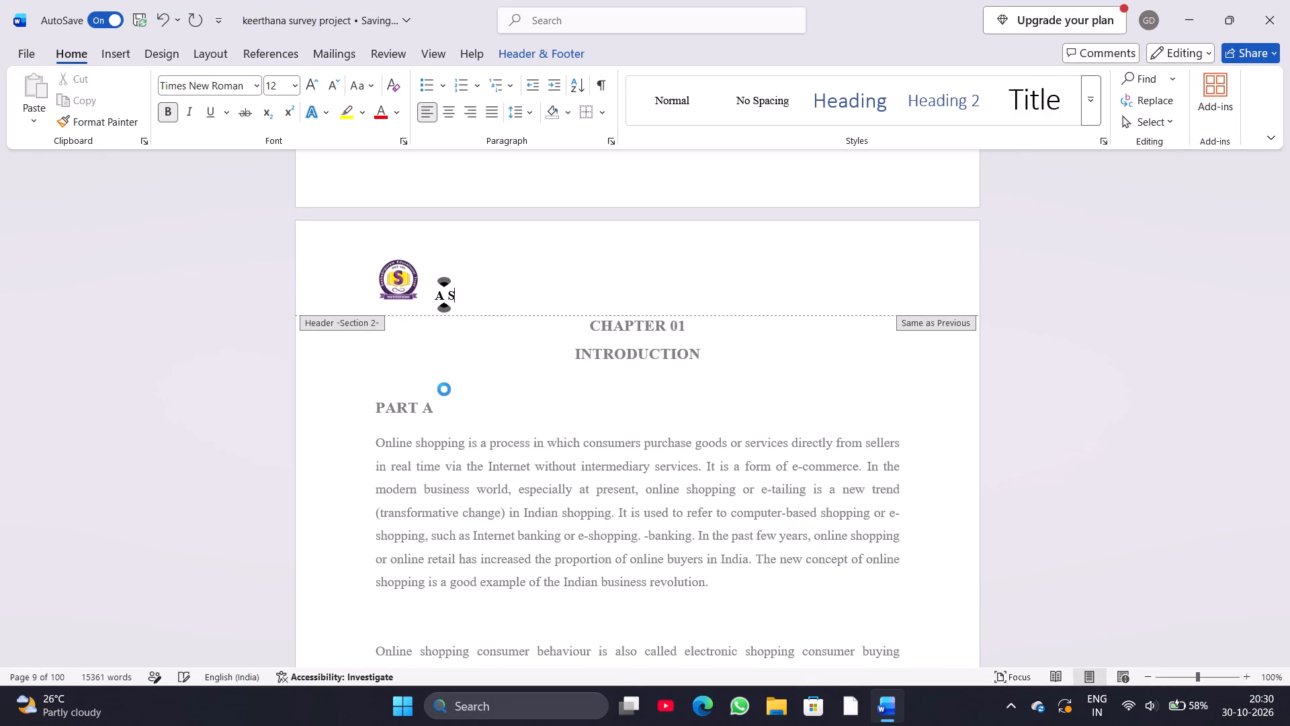
Turn off Link to Previous for the Section 2 header on the Chapter 01 page.
scroll(444, 389, "up", 3)
scroll(444, 389, "down", 3)
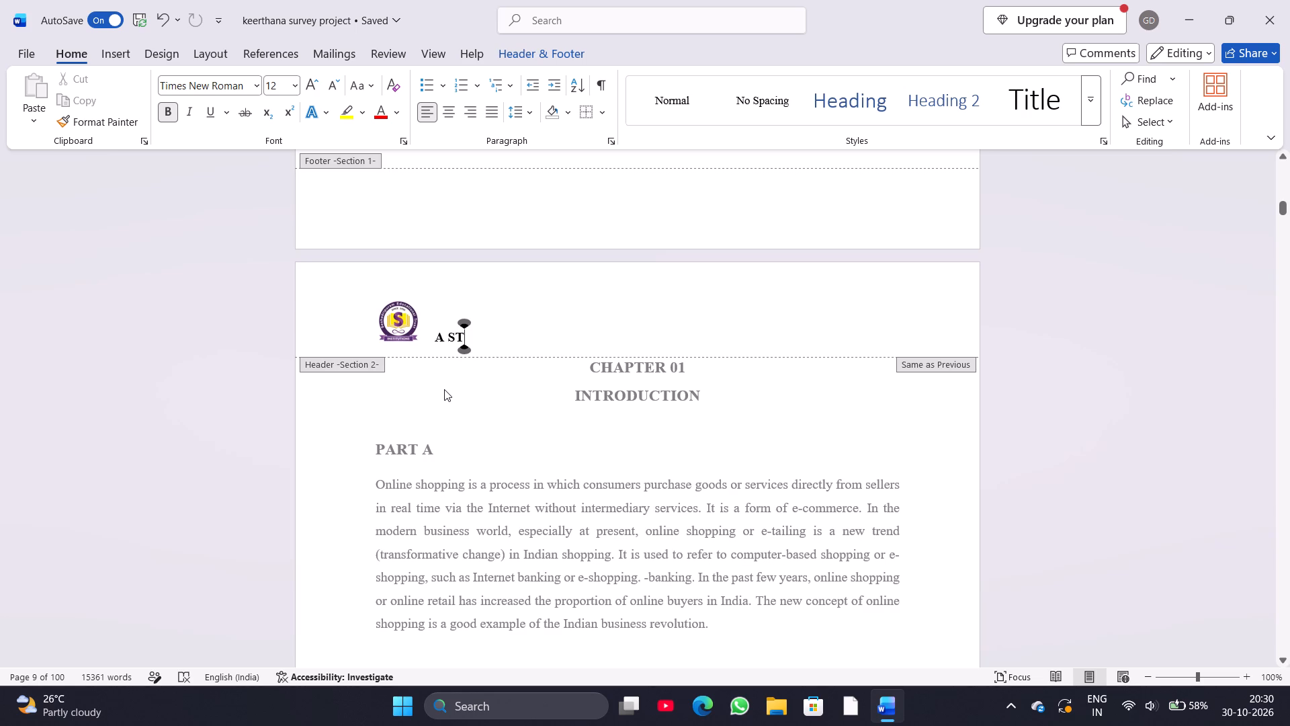
left_click(171, 56)
left_click(210, 52)
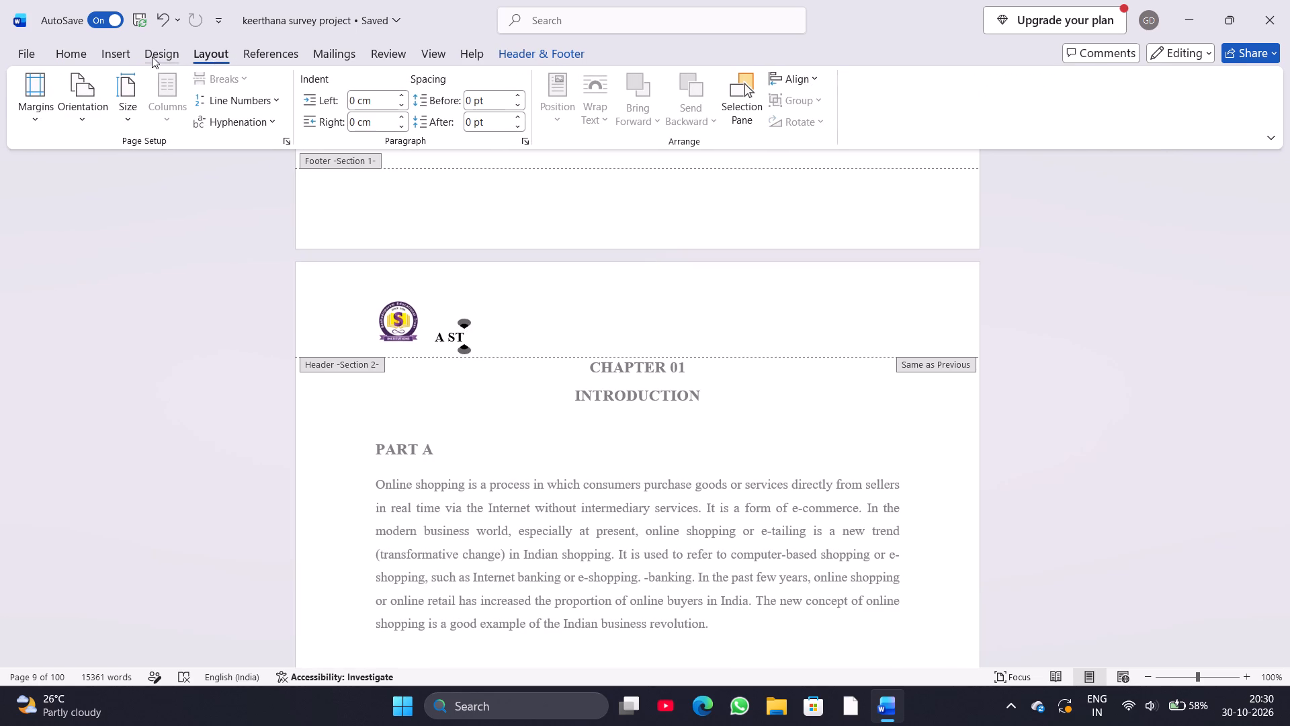
left_click(110, 54)
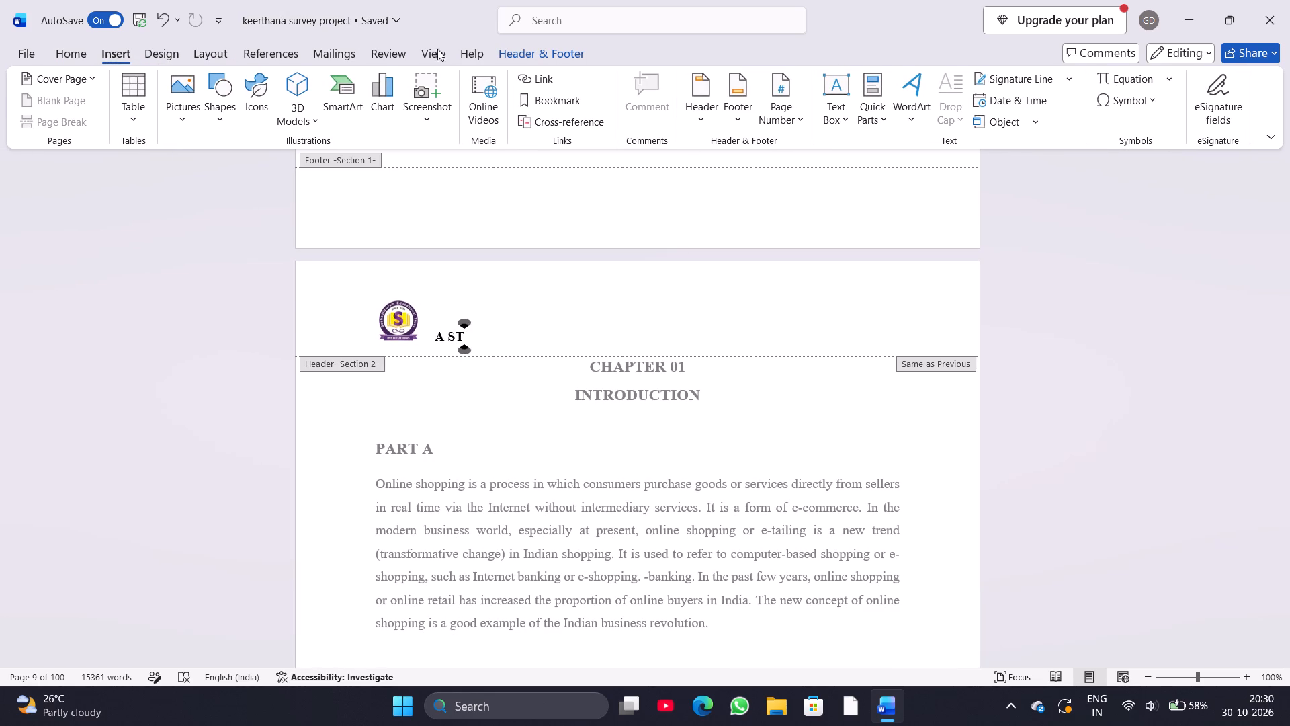
left_click(519, 58)
left_click(473, 100)
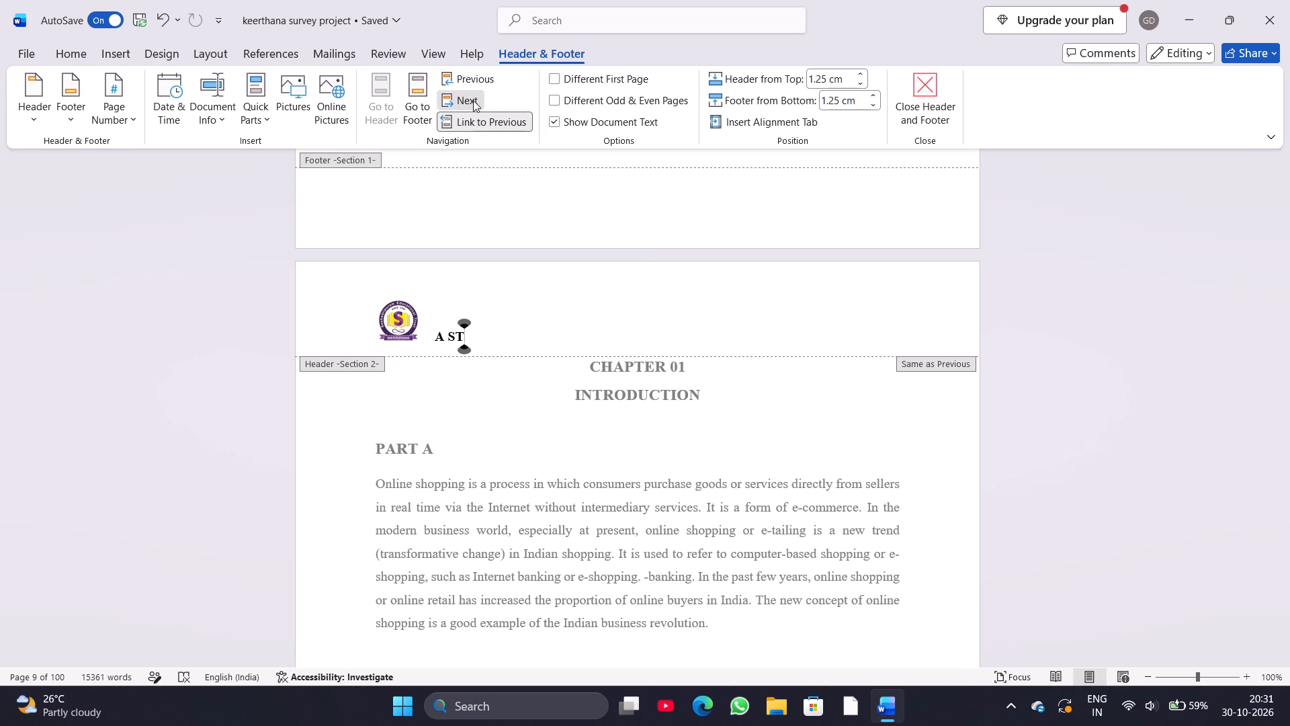
double_click(456, 100)
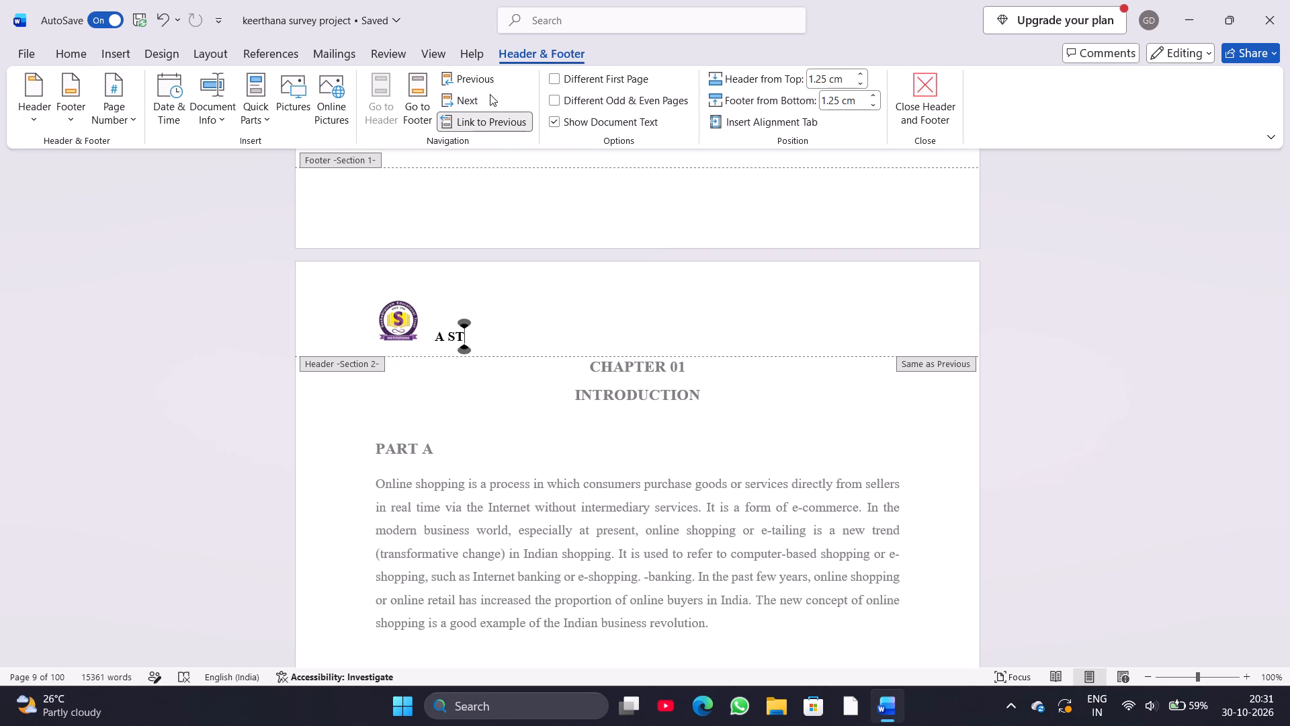
left_click(490, 94)
triple_click(464, 97)
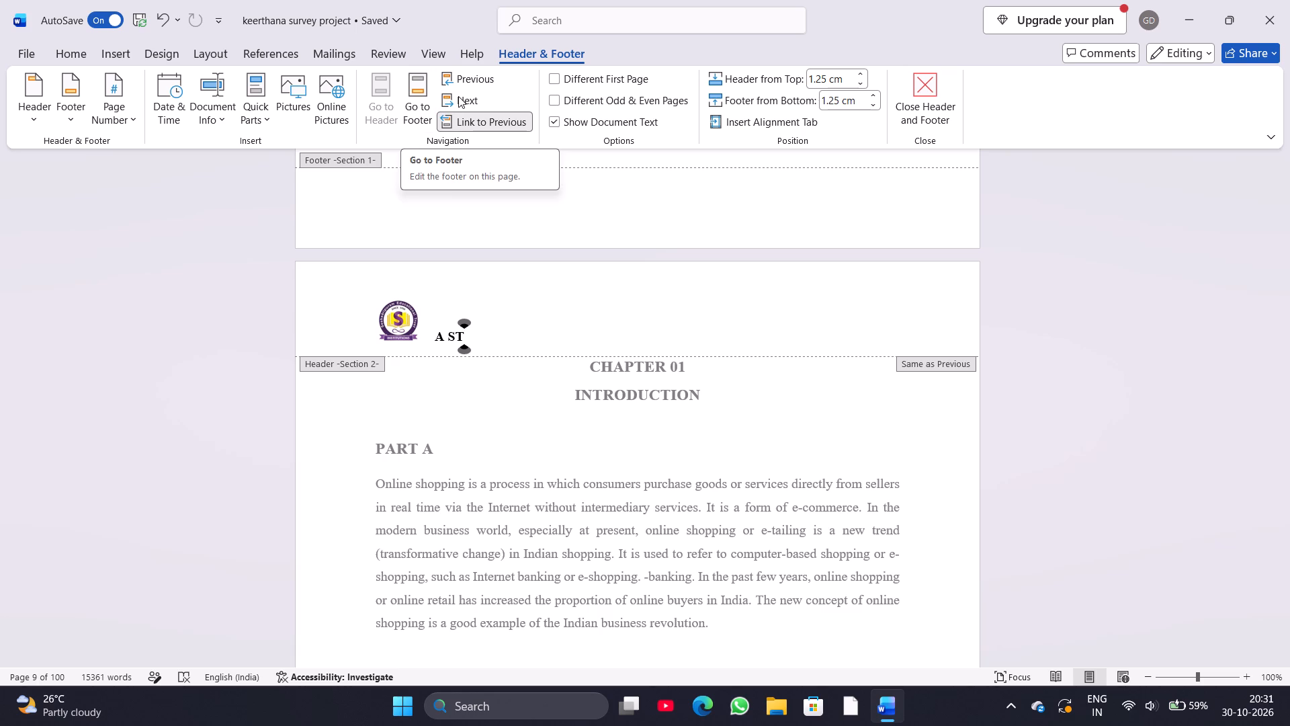
left_click(459, 97)
left_click(466, 114)
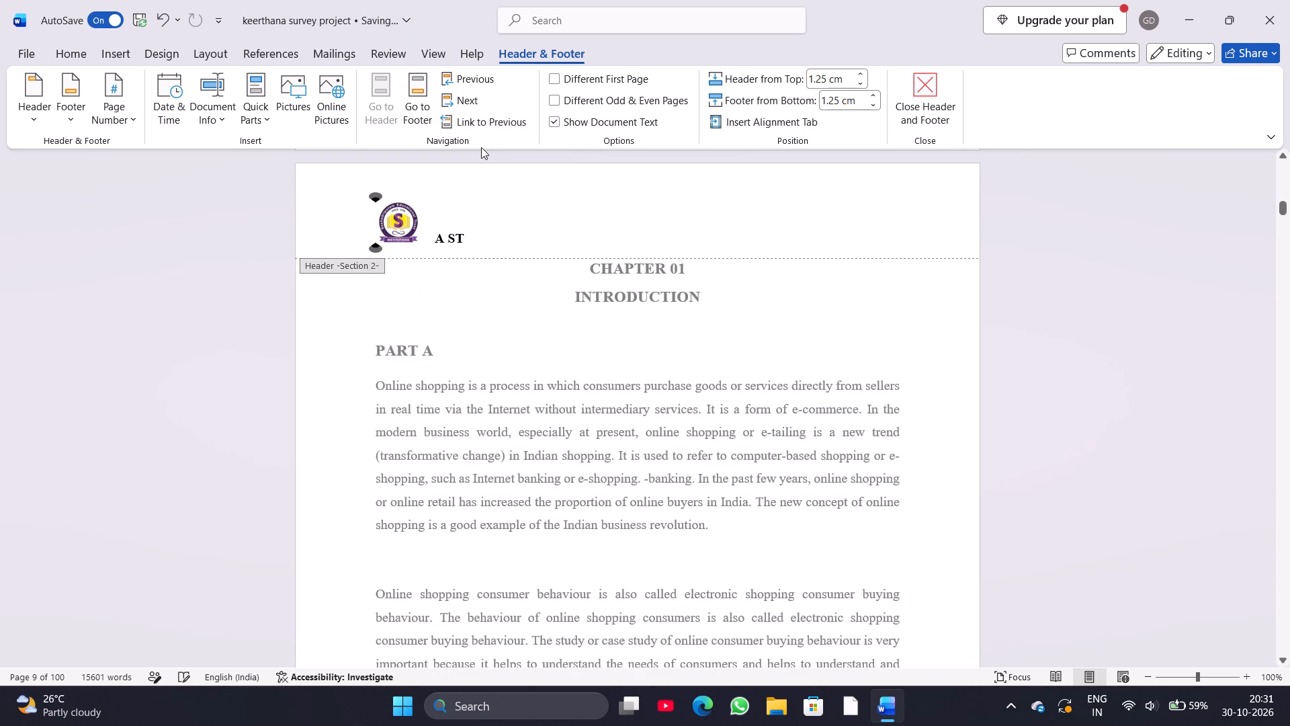
Complete the Section 2 header text on the Chapter 01 page as "A STUDY", followed by a space.
scroll(481, 147, "up", 4)
left_click(533, 48)
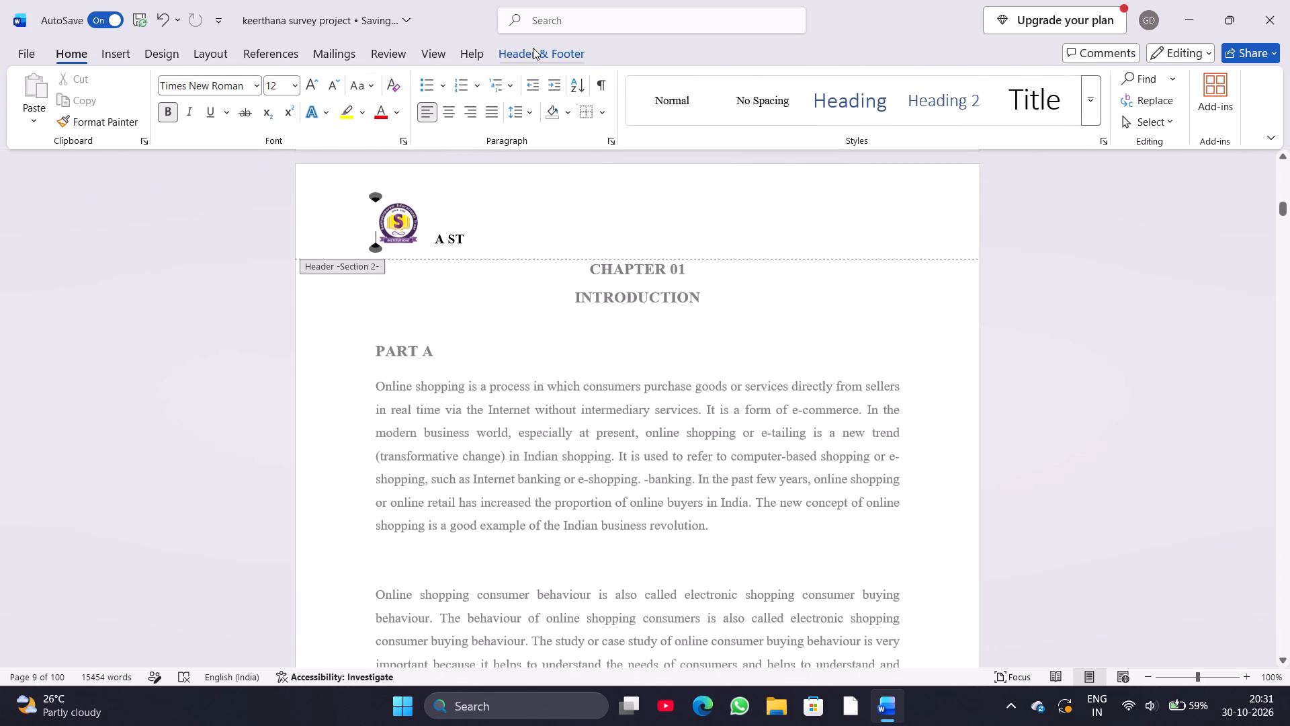
scroll(513, 268, "up", 5)
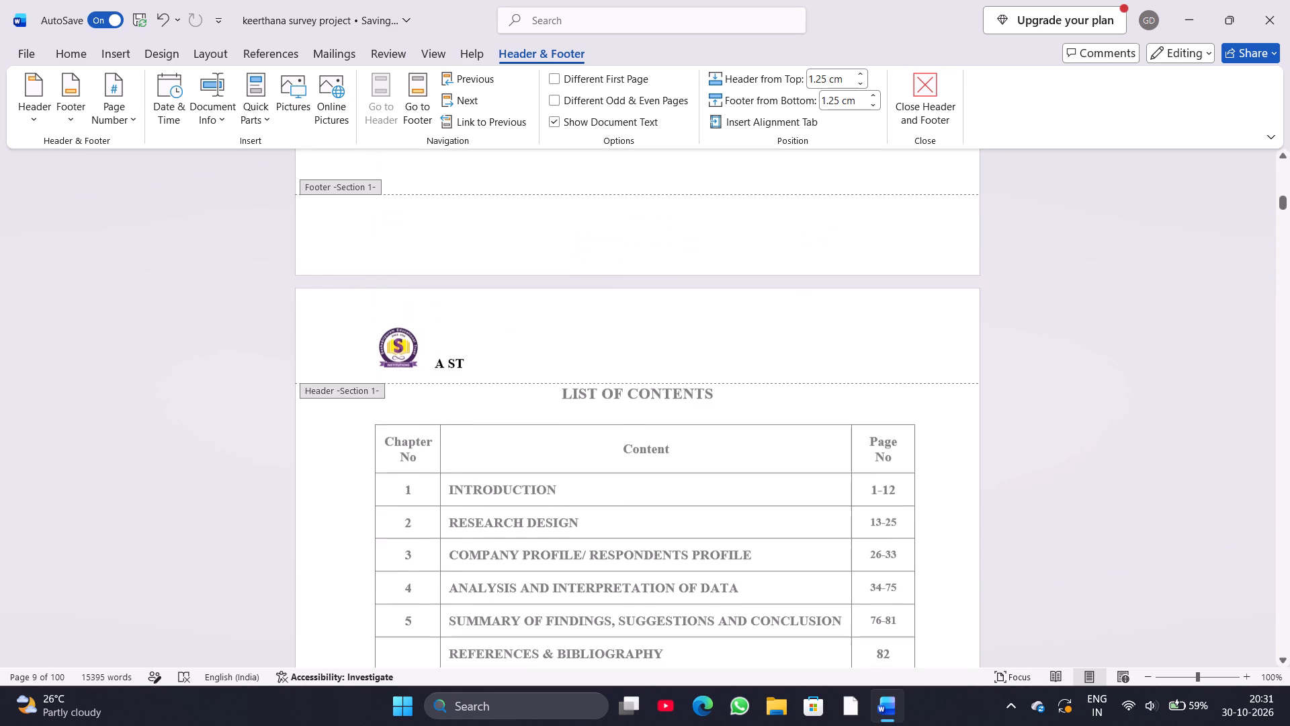
scroll(513, 268, "up", 1)
scroll(499, 359, "down", 2)
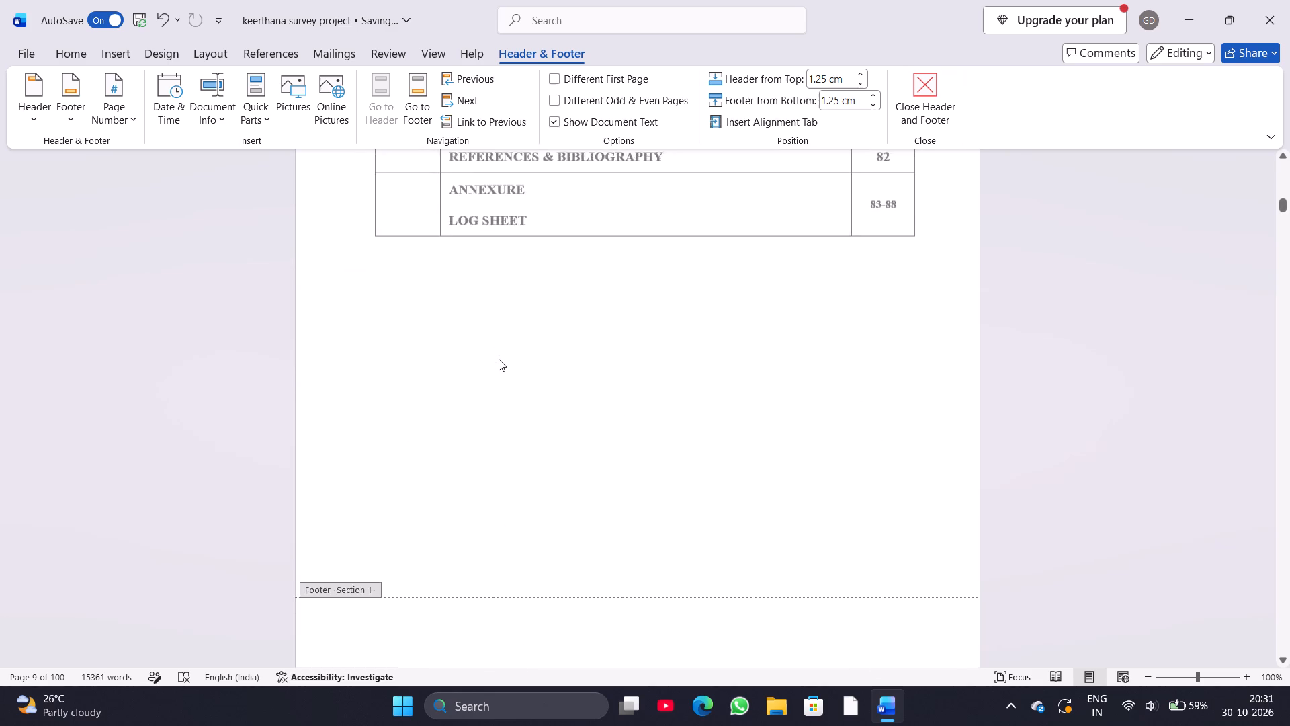
scroll(499, 359, "down", 3)
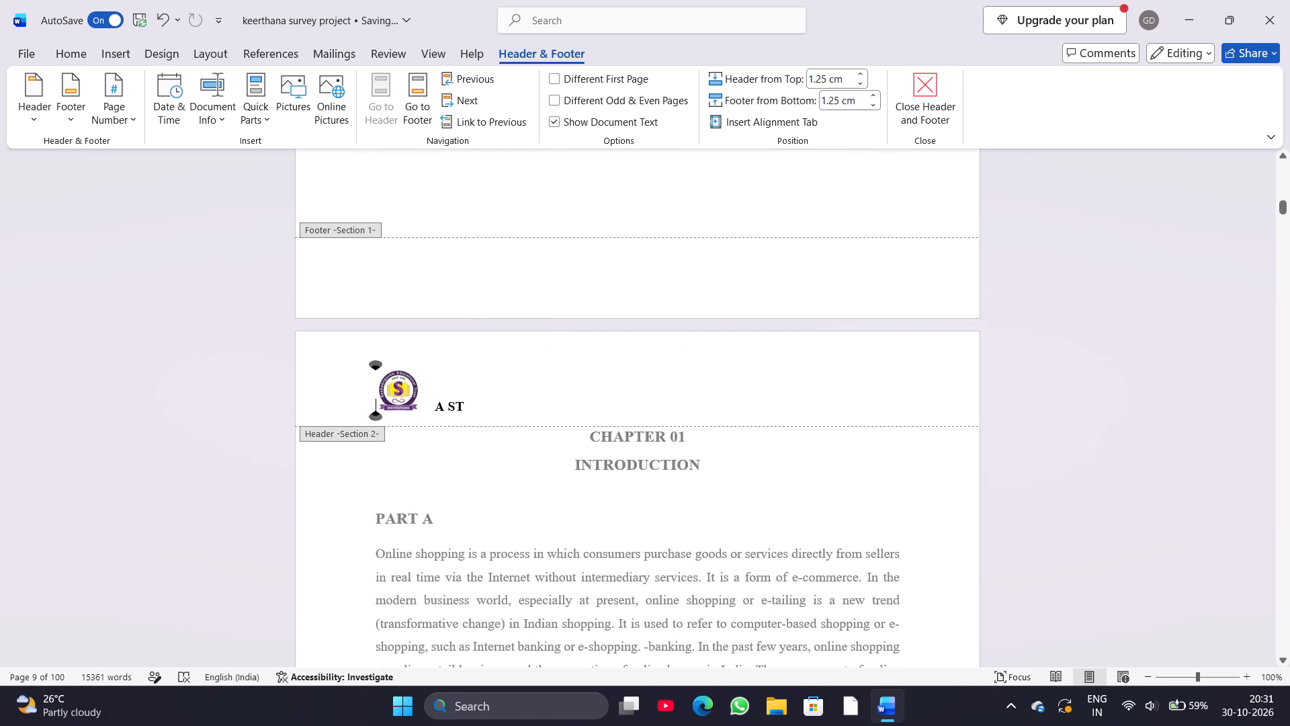
left_click(472, 407)
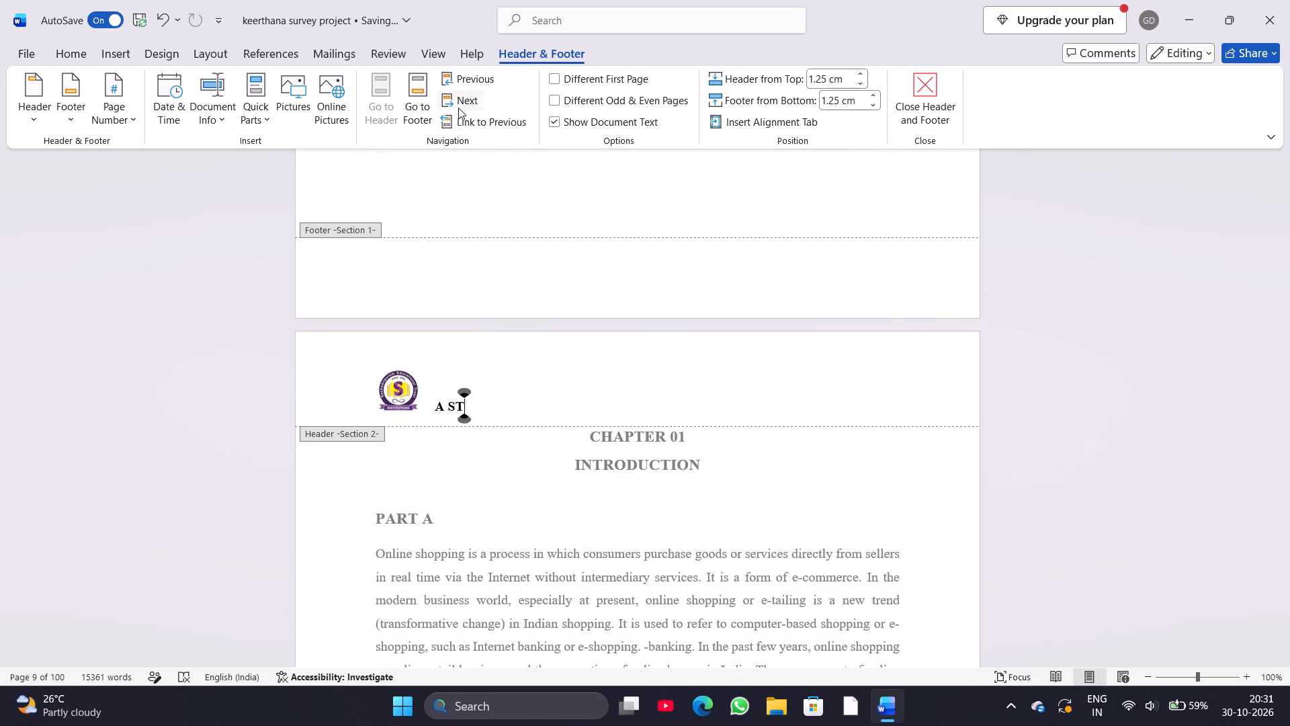
left_click(458, 103)
left_click(495, 367)
key("u")
key("d")
key("y")
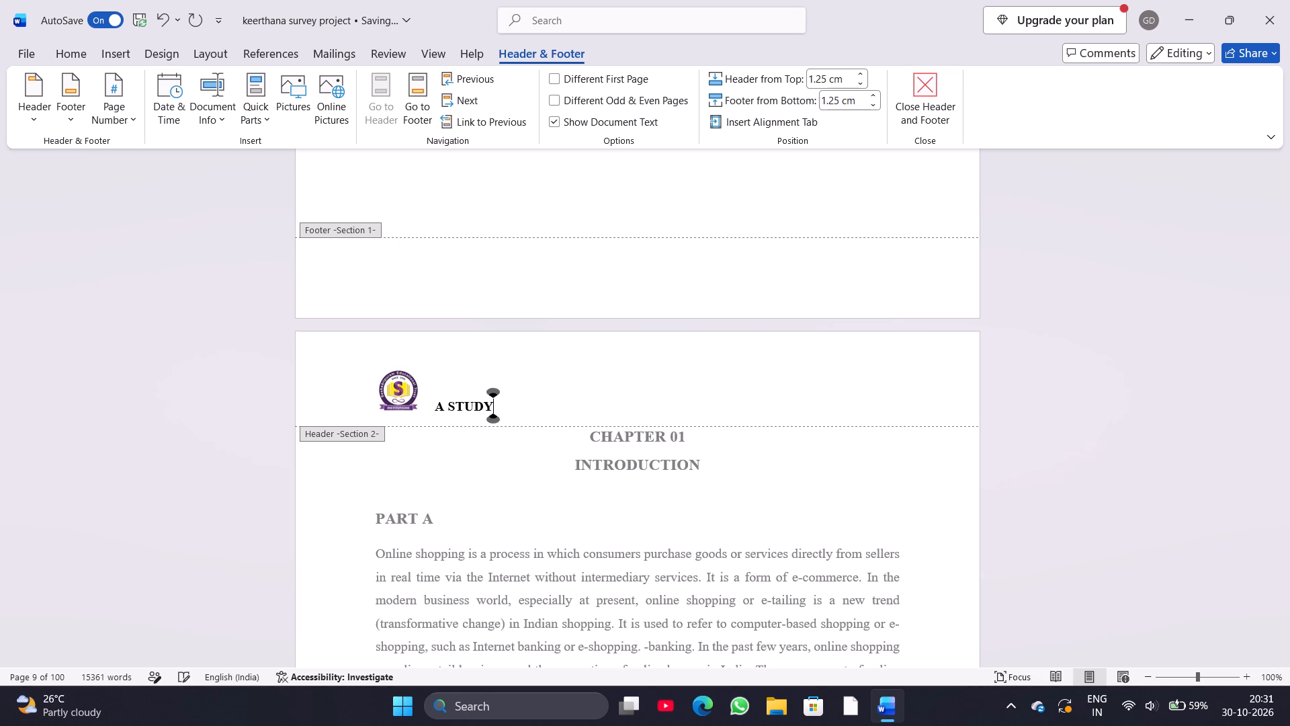
key("space")
Delete the text "A ST" and the logo from the Section 1 header on the List of Contents page.
scroll(494, 325, "up", 4)
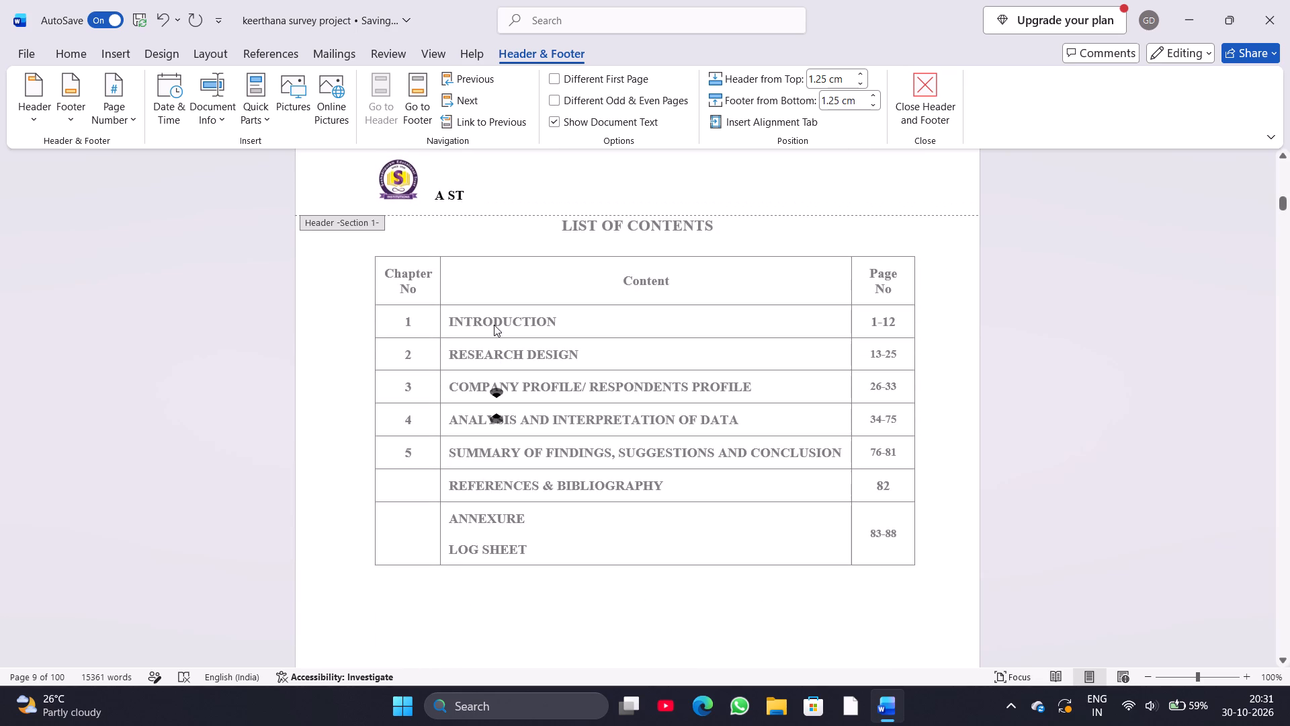
scroll(494, 325, "up", 1)
left_click(476, 306)
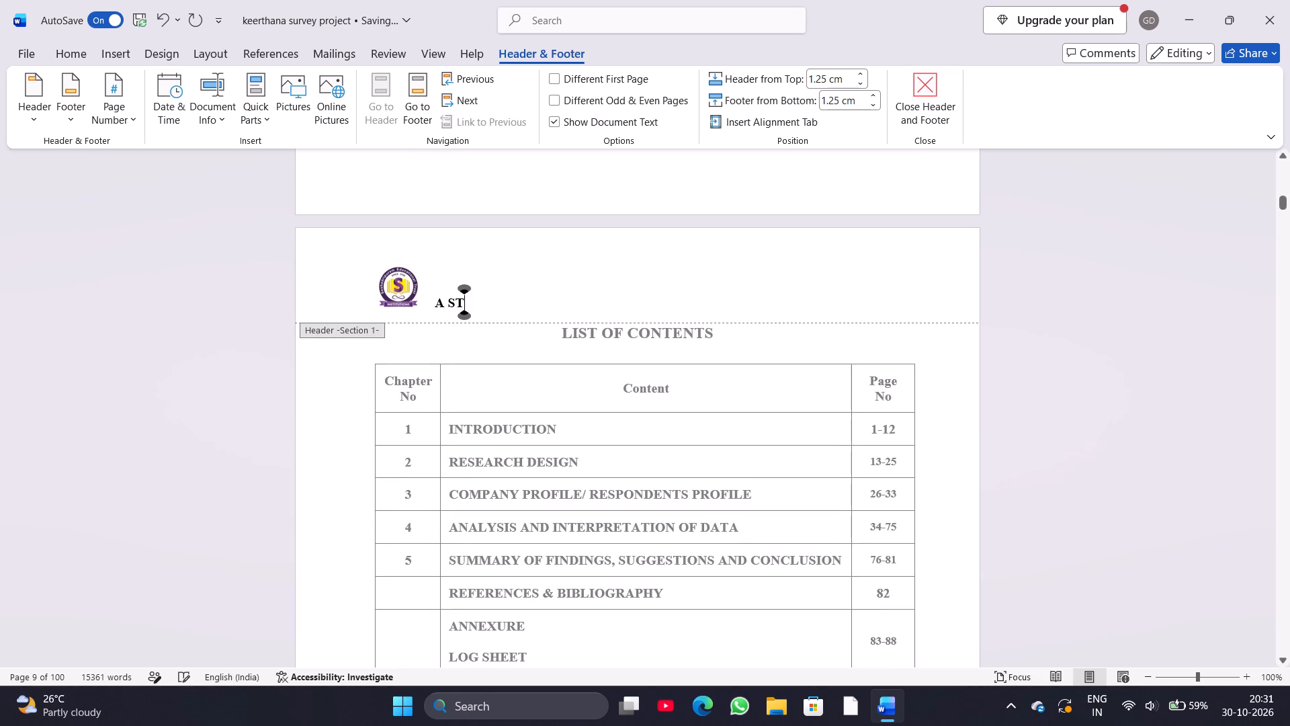
key("BackSpace")
key("BackSpace")
key("BackSpace")
key("BackSpace")
key("BackSpace")
key("BackSpace")
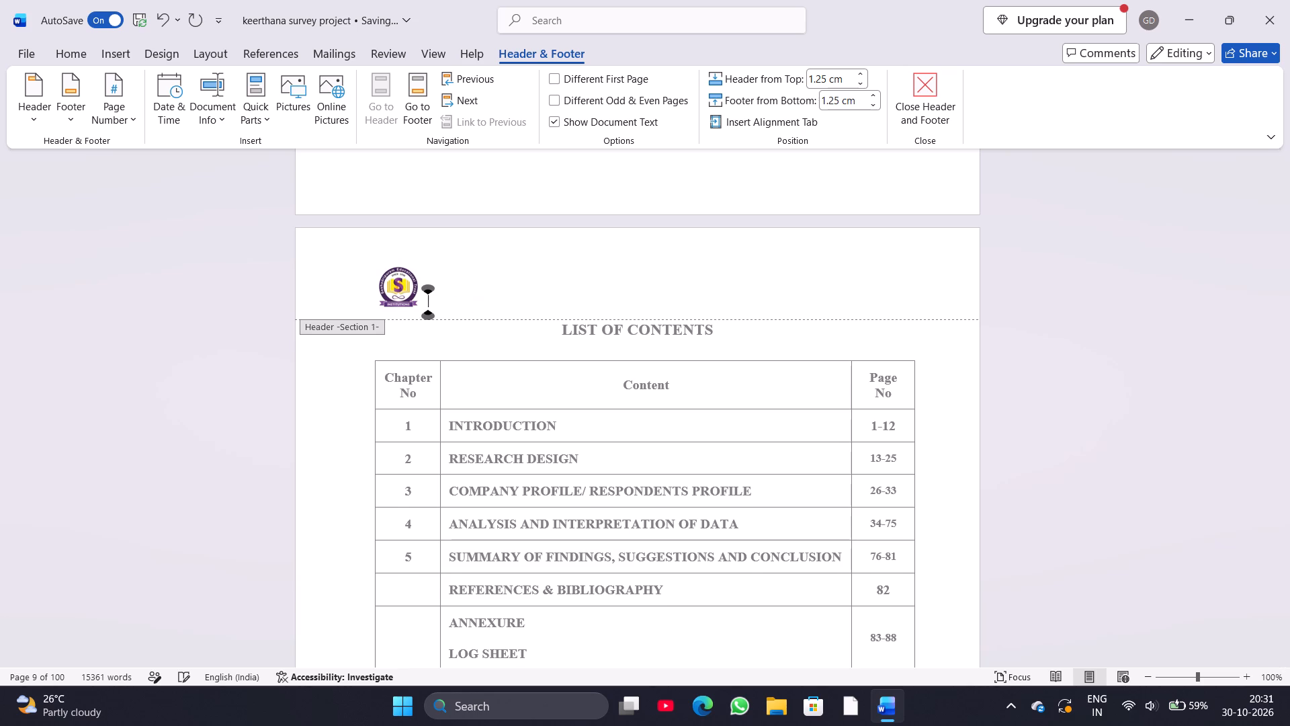
key("BackSpace")
key("BackSpace")
key("BackSpace")
key("BackSpace")
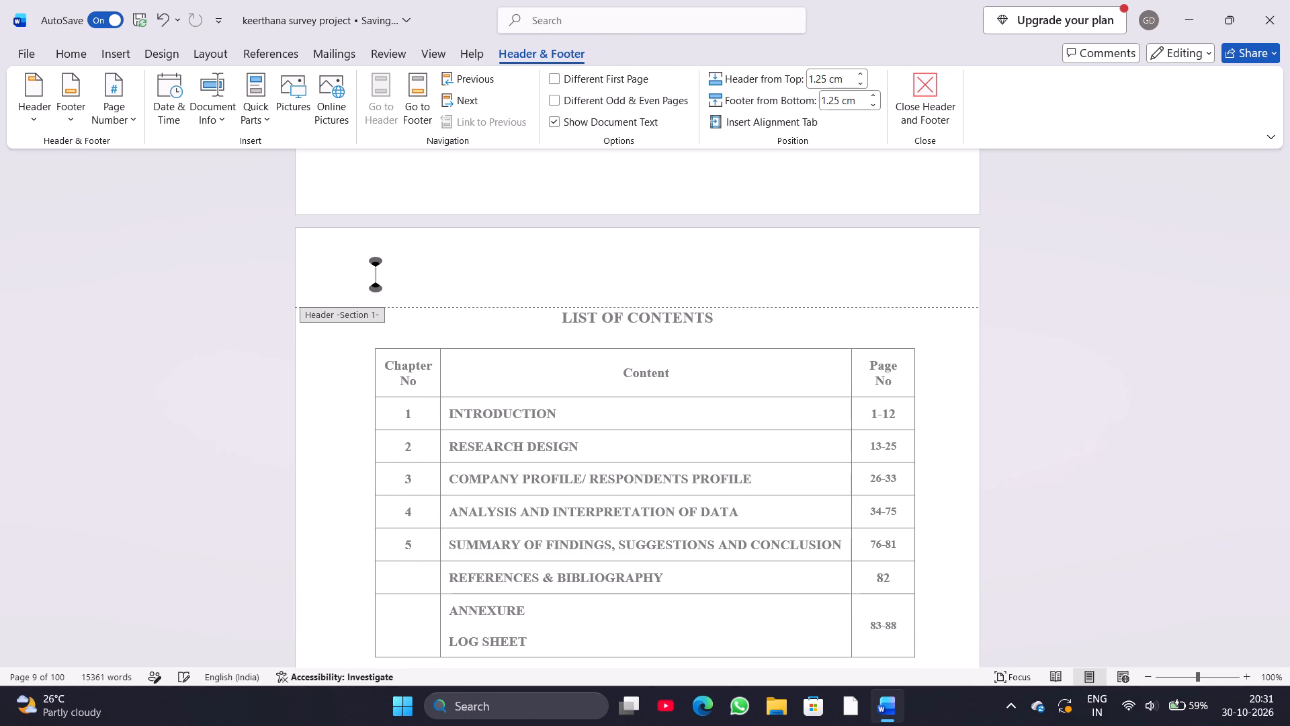
Check the page headers across the front-matter pages of Section 1 and the Chapter 01 pages of Section 2.
scroll(476, 306, "down", 3)
scroll(476, 306, "up", 5)
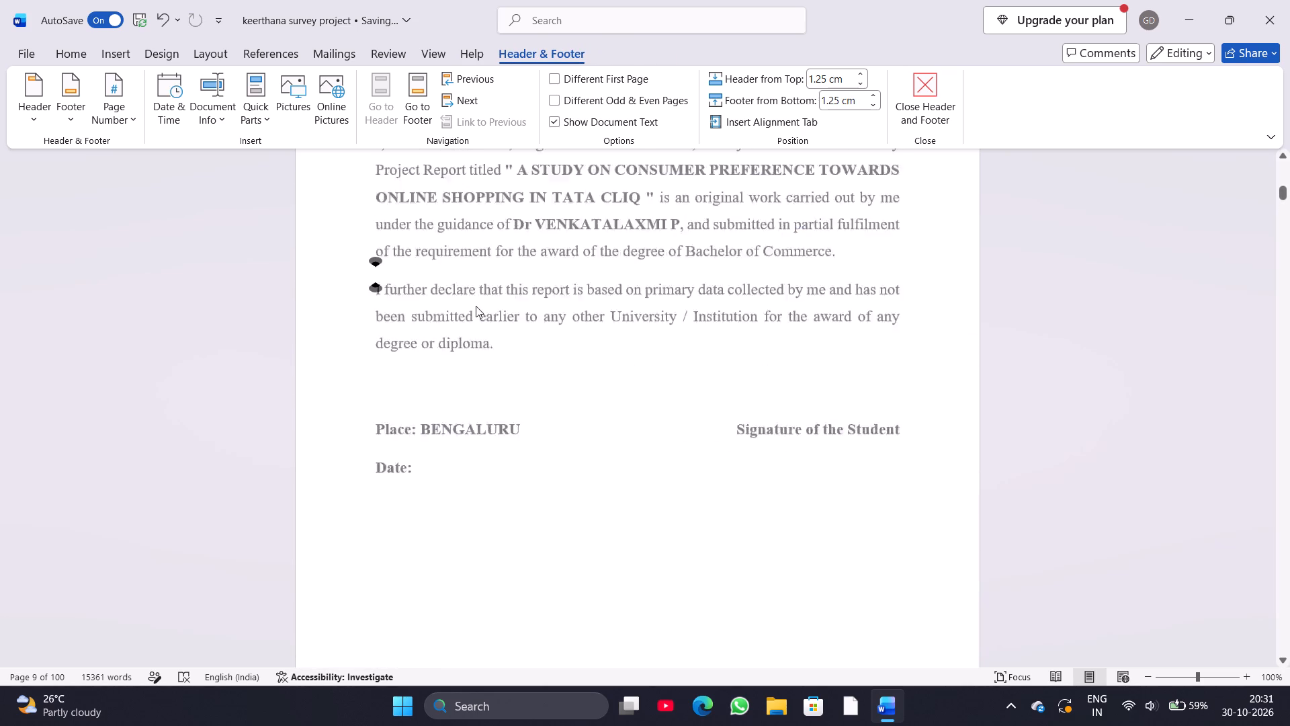
scroll(476, 306, "down", 1)
scroll(476, 306, "up", 2)
scroll(476, 306, "down", 1)
scroll(476, 306, "up", 1)
scroll(476, 306, "down", 3)
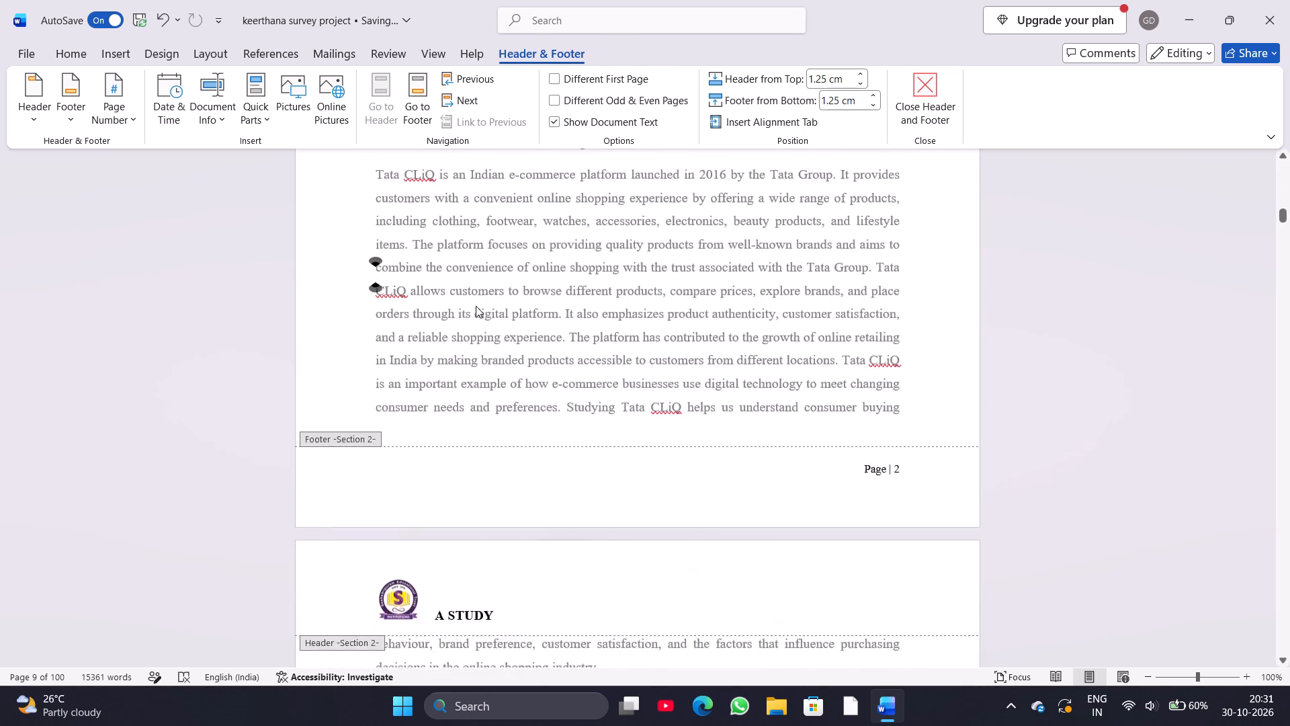
scroll(476, 306, "down", 5)
scroll(476, 306, "up", 3)
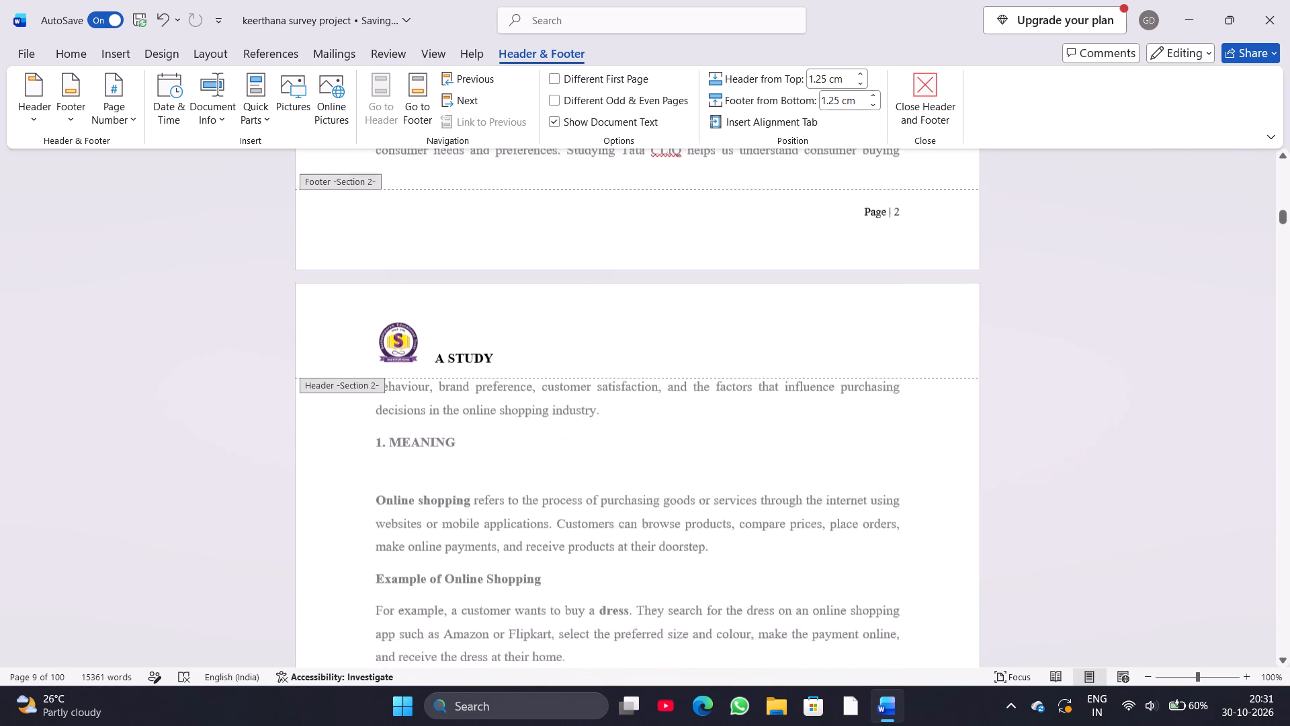
scroll(476, 306, "up", 5)
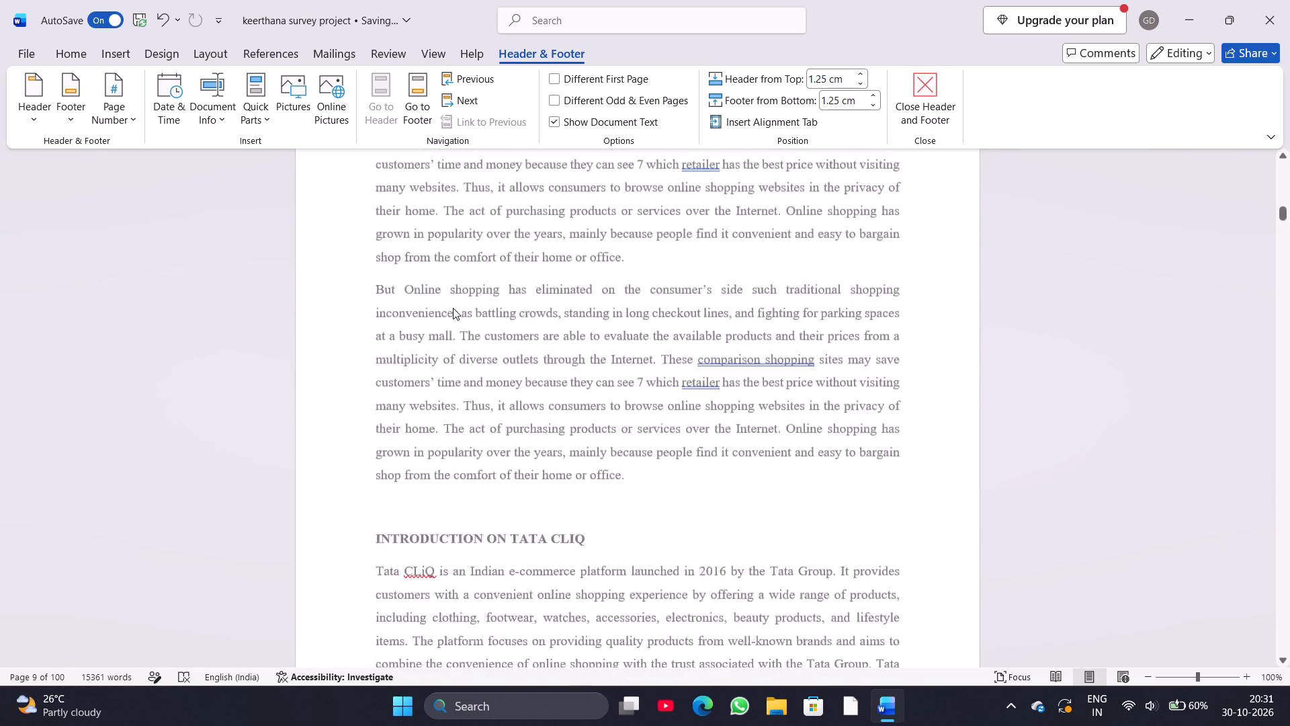
scroll(453, 308, "up", 8)
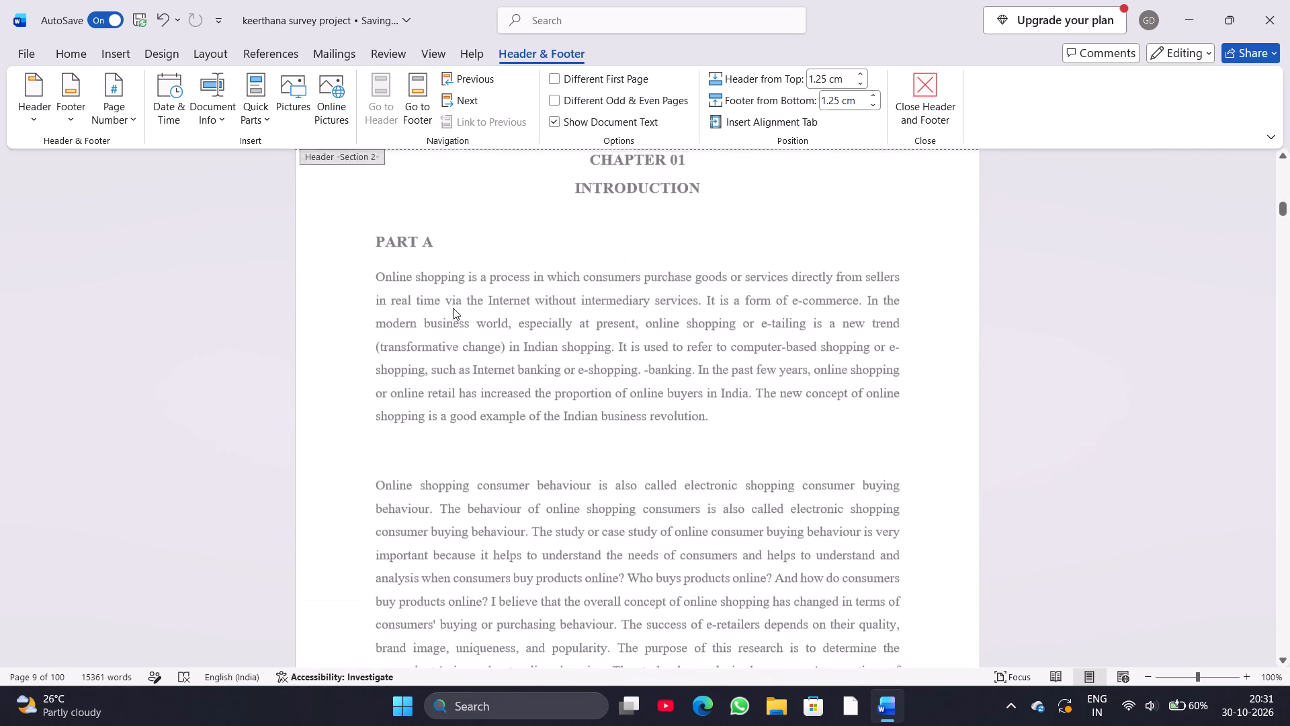
scroll(453, 308, "up", 1)
scroll(496, 305, "down", 2)
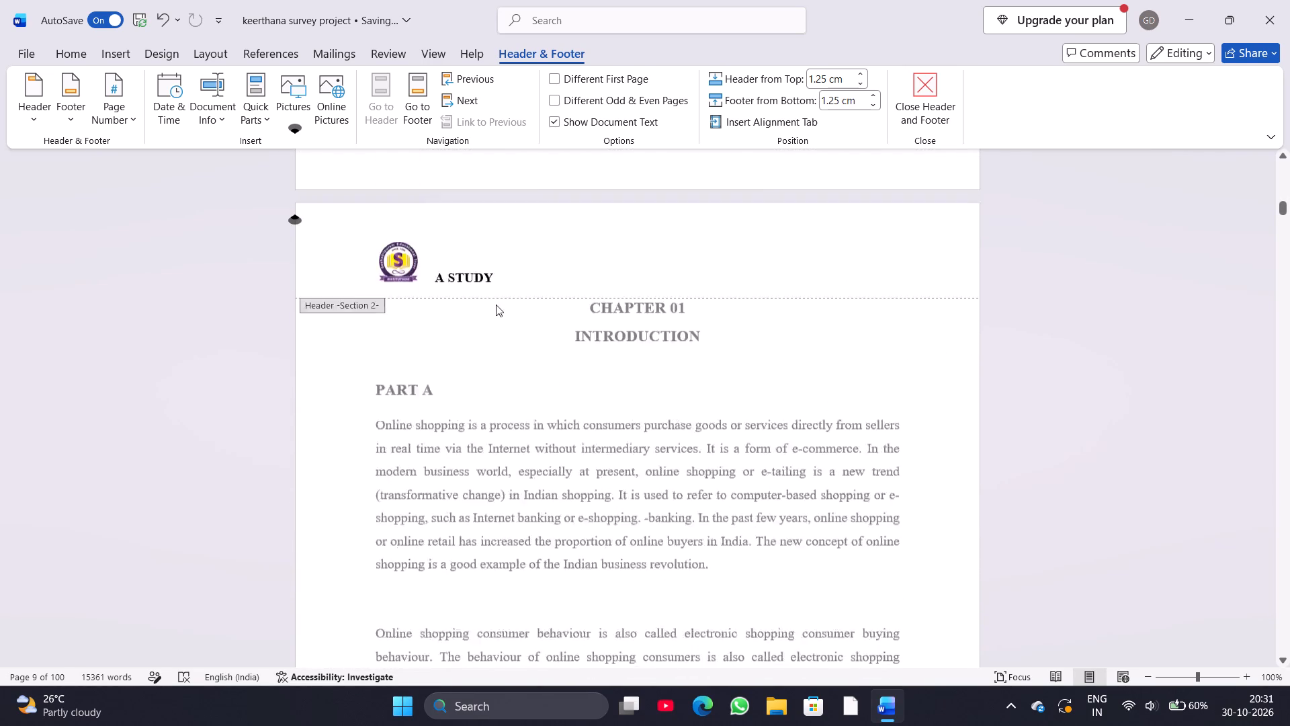
scroll(496, 305, "down", 3)
scroll(496, 305, "up", 6)
scroll(496, 305, "down", 2)
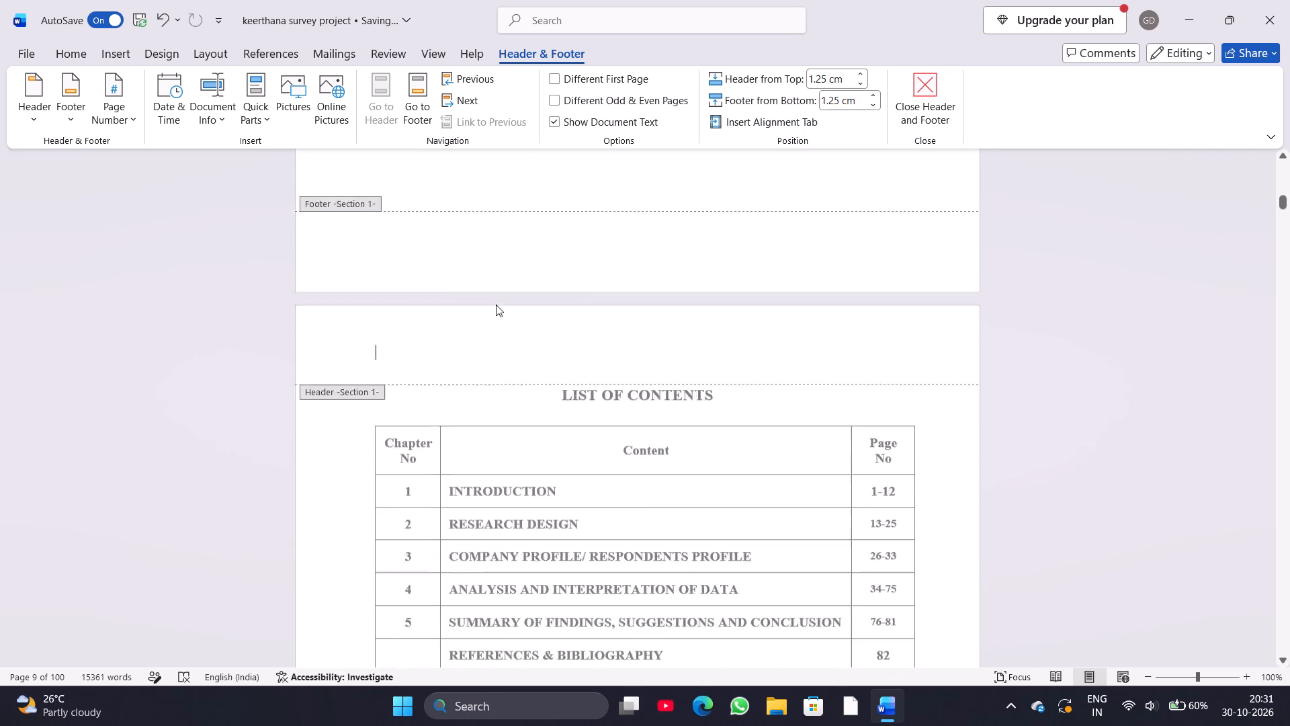
scroll(496, 305, "down", 4)
scroll(496, 305, "up", 3)
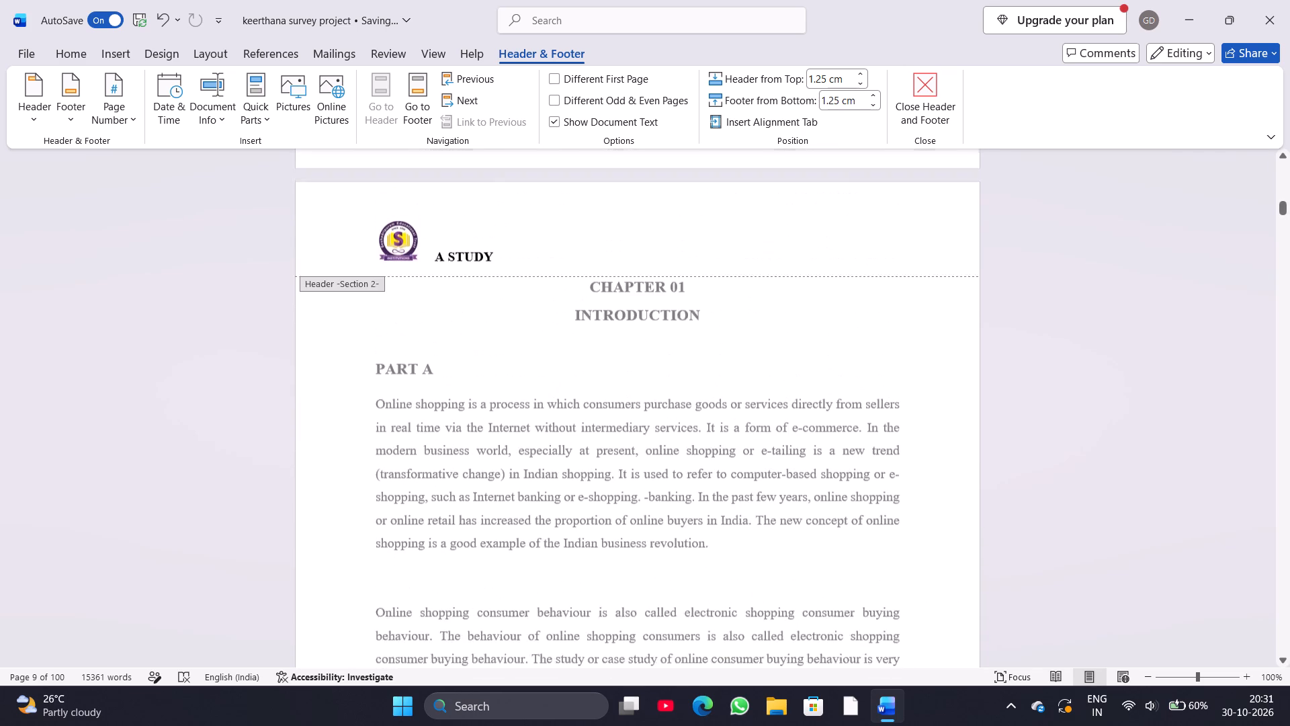
Append "ON" and a space to the "A STUDY" header text on the Chapter 01 page.
scroll(496, 305, "up", 1)
left_click(499, 299)
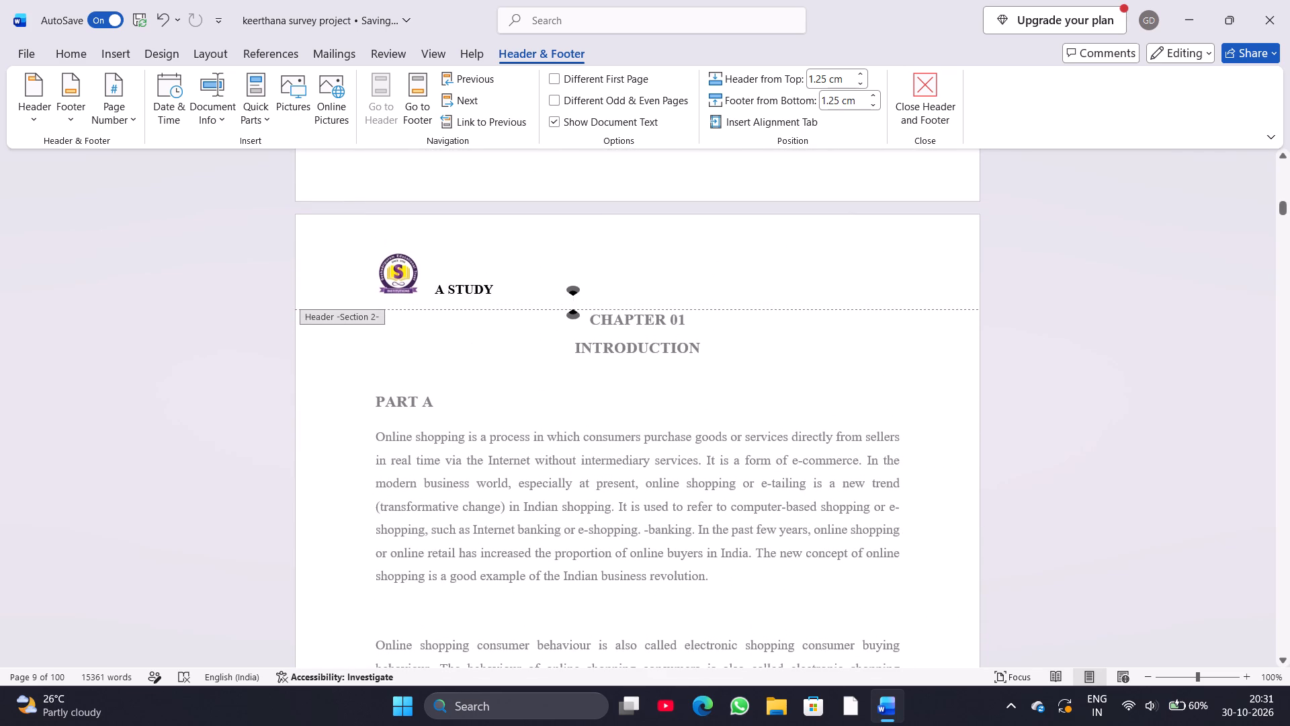
left_click(498, 290)
type("ON")
key("space")
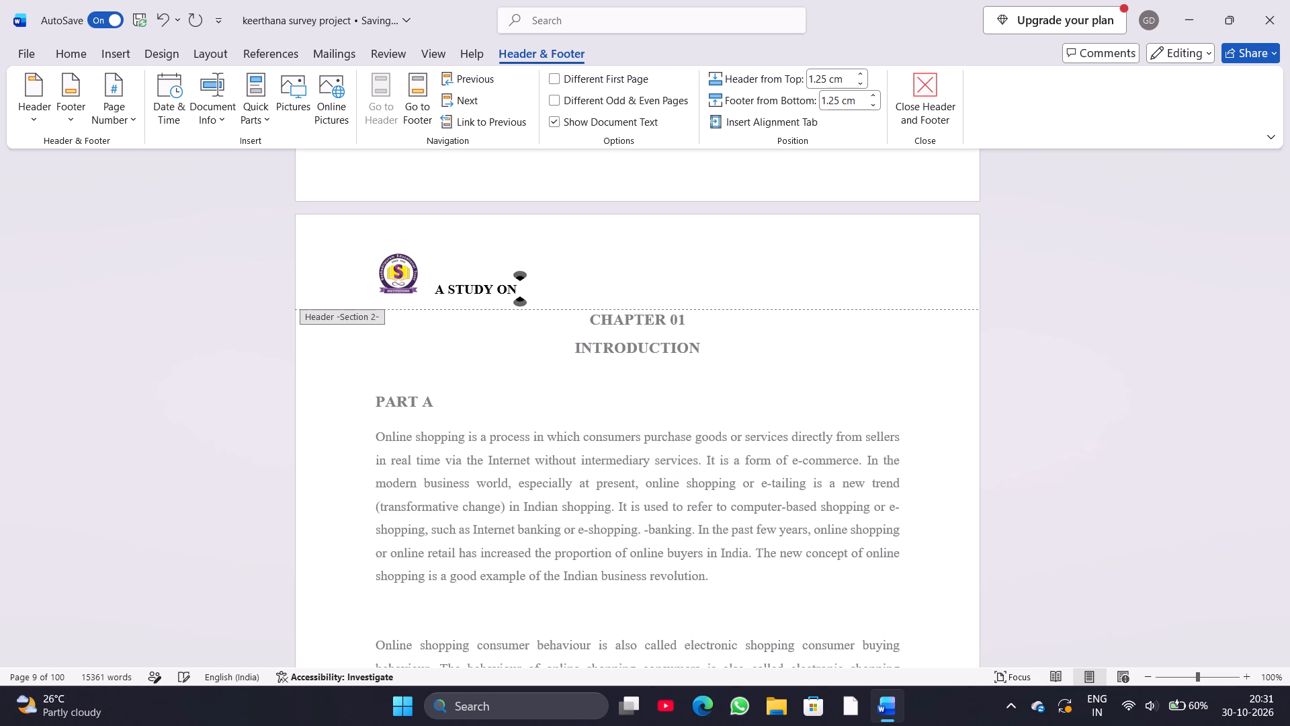
Consult the project title in the student declaration and append "CONSUMER PREFERENCE" to the Section 2 header text.
scroll(498, 290, "up", 15)
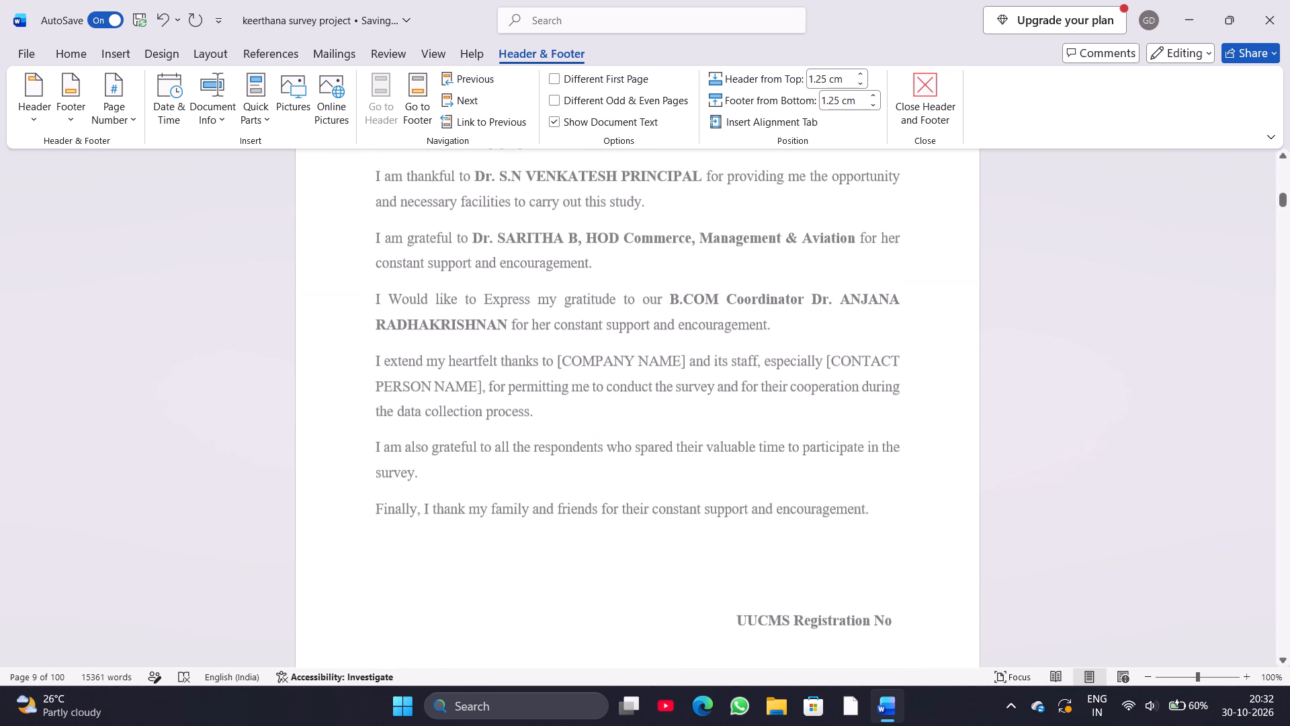
scroll(498, 290, "up", 6)
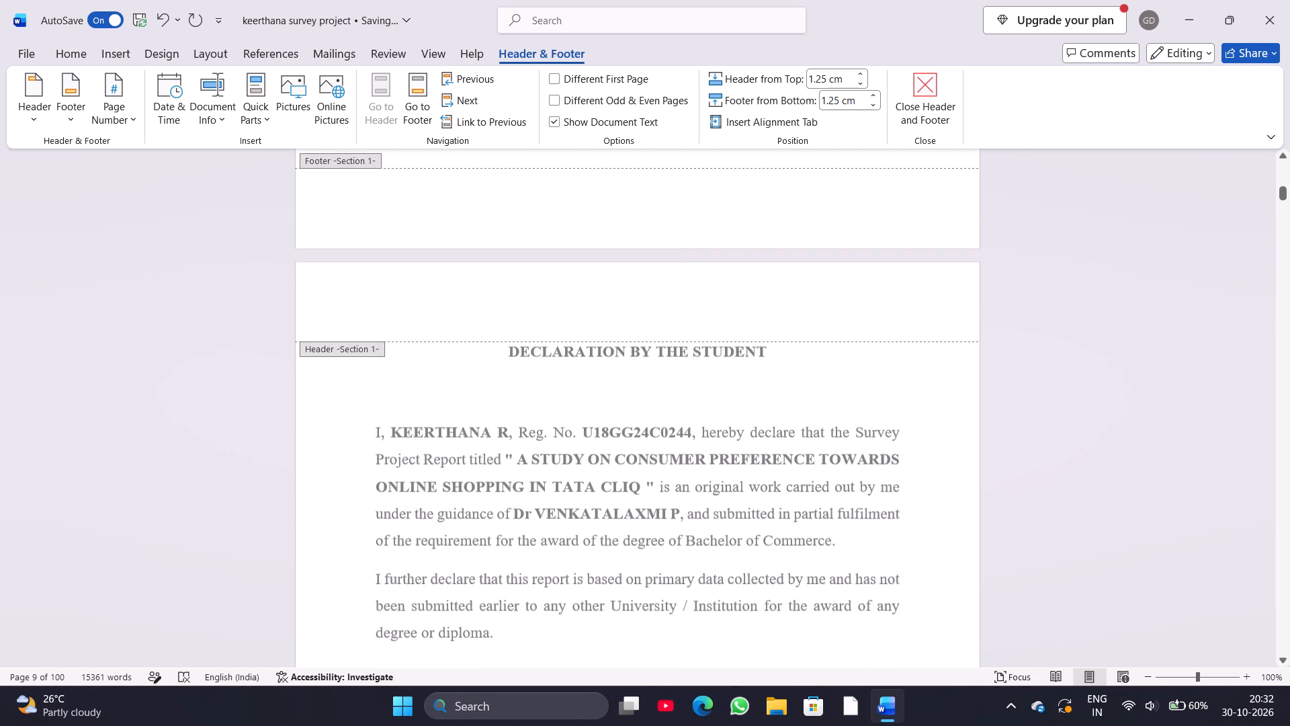
scroll(498, 290, "down", 7)
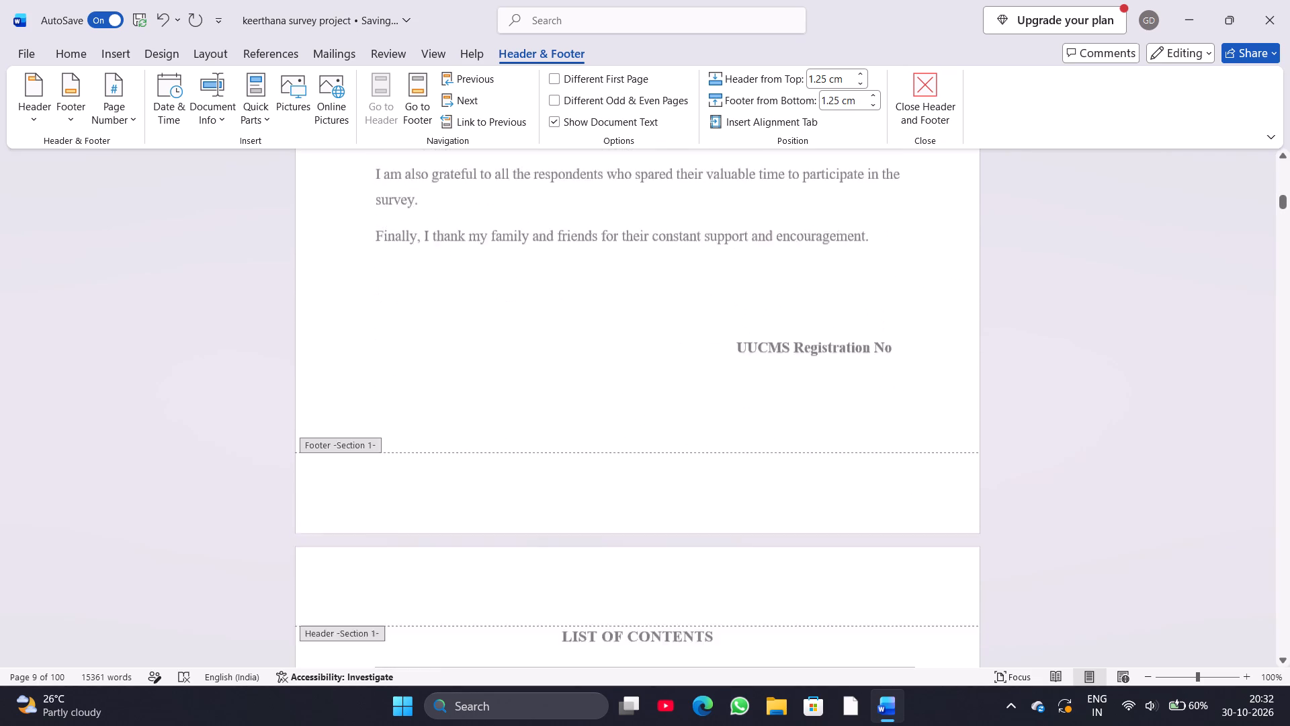
scroll(498, 290, "down", 2)
scroll(498, 290, "up", 1)
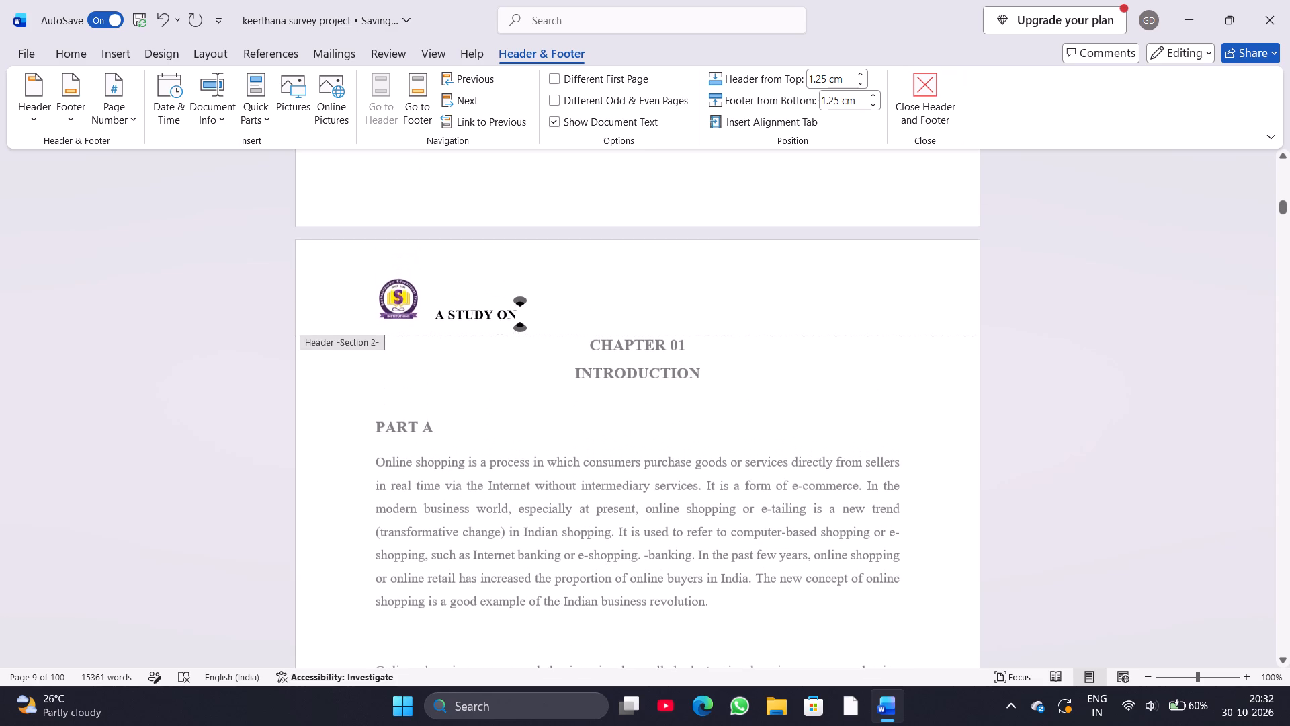
type("CONSUMER")
key("space")
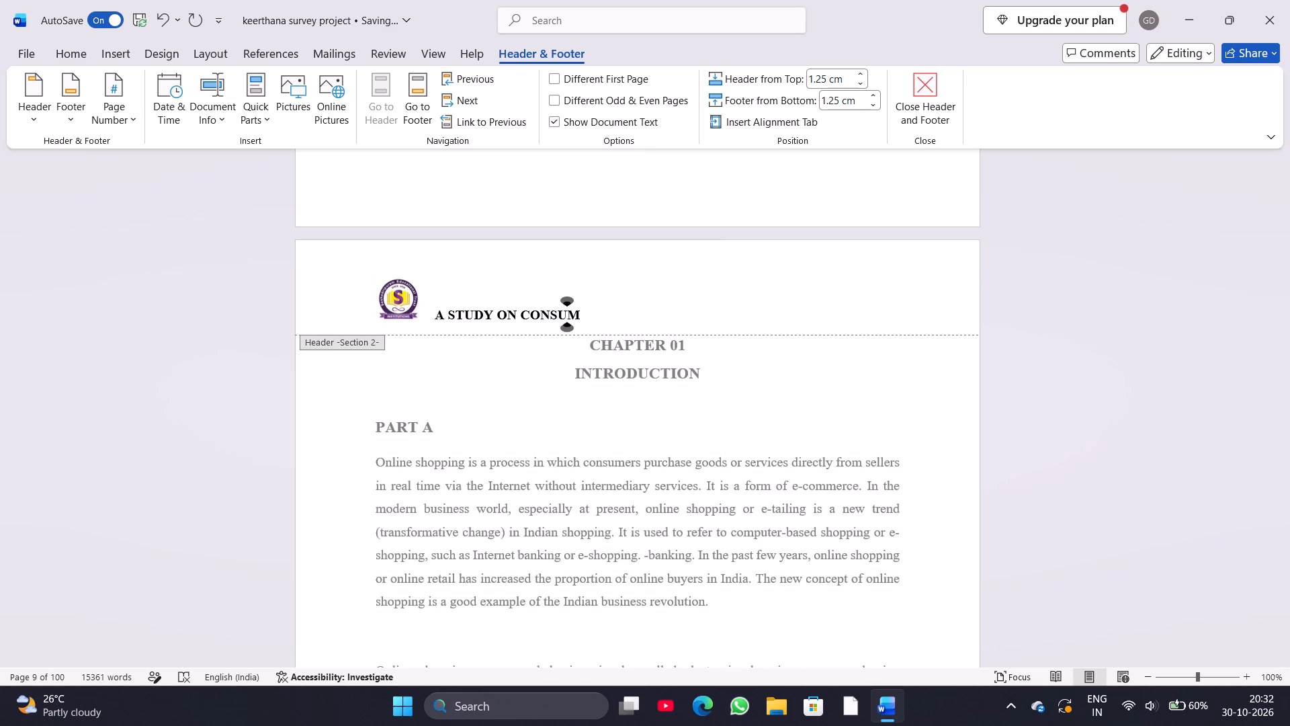
type("PREFERENCE")
key("space")
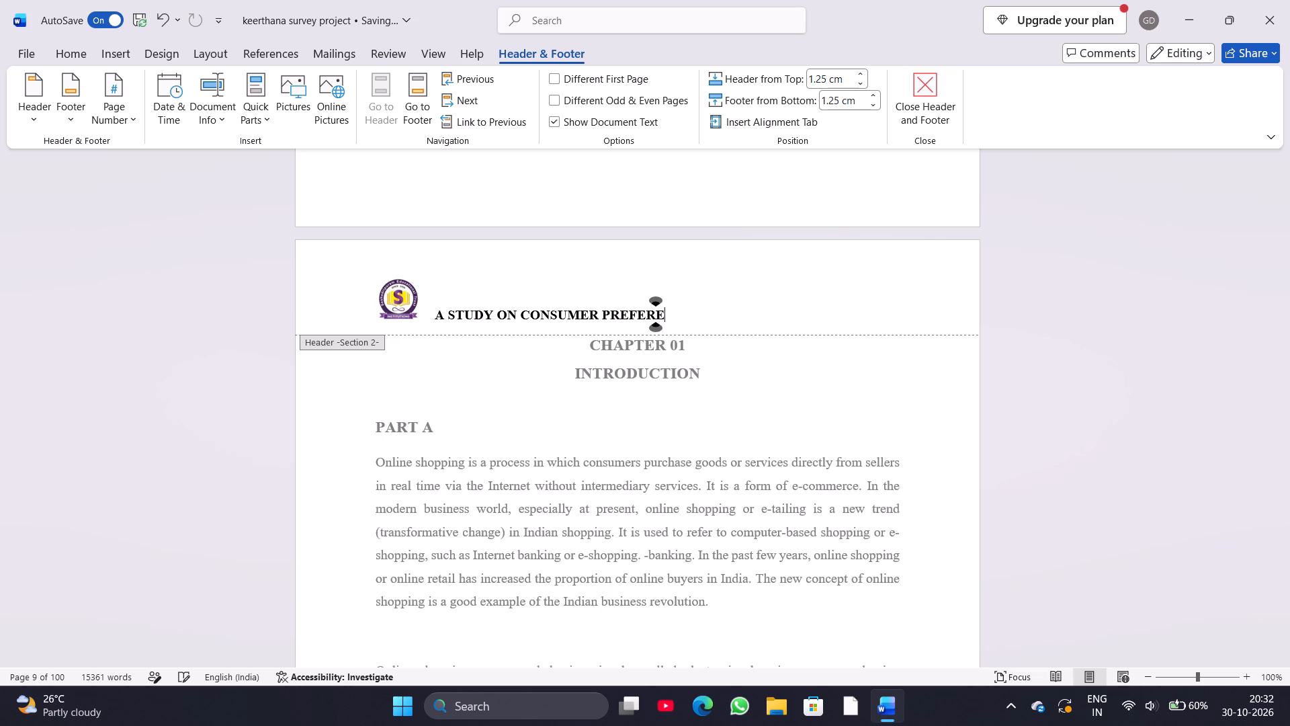
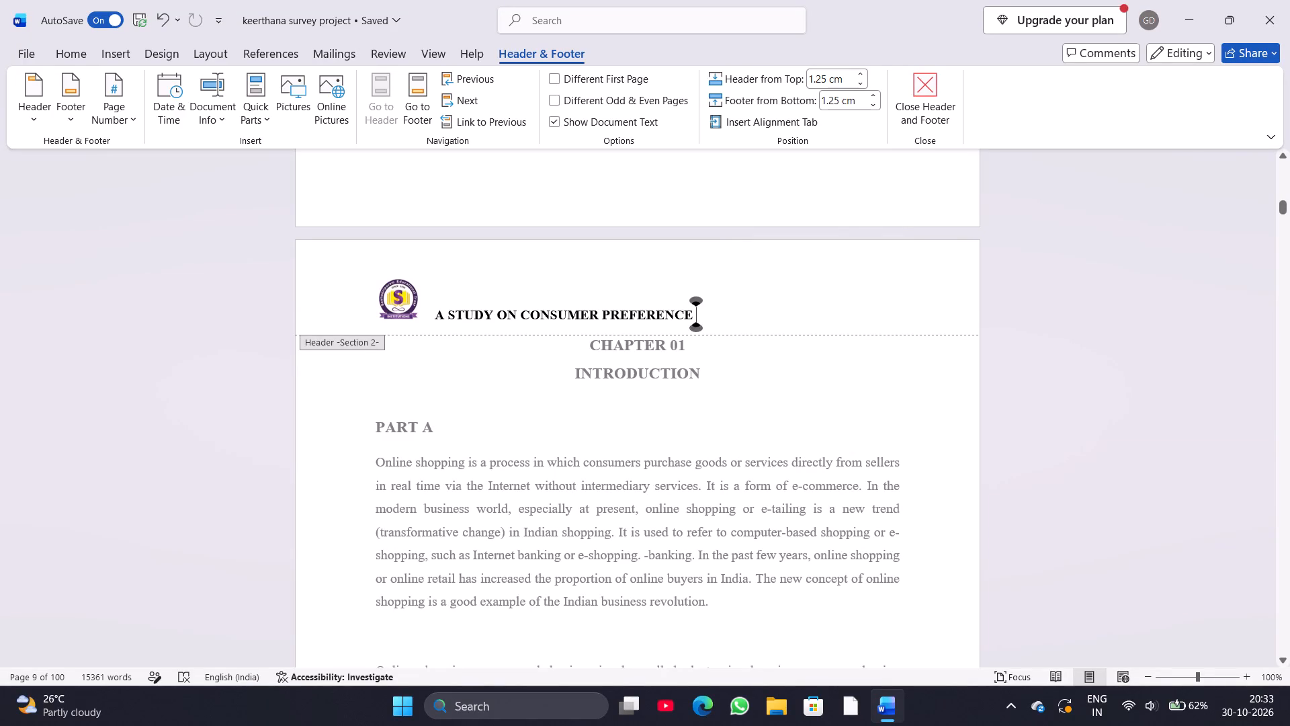
Append "TOWARDS ONLINE SHOPPING IN TATA CLIQ" to the Section 2 header text after "CONSUMER PREFERENCE".
left_click(499, 295)
left_click(701, 323)
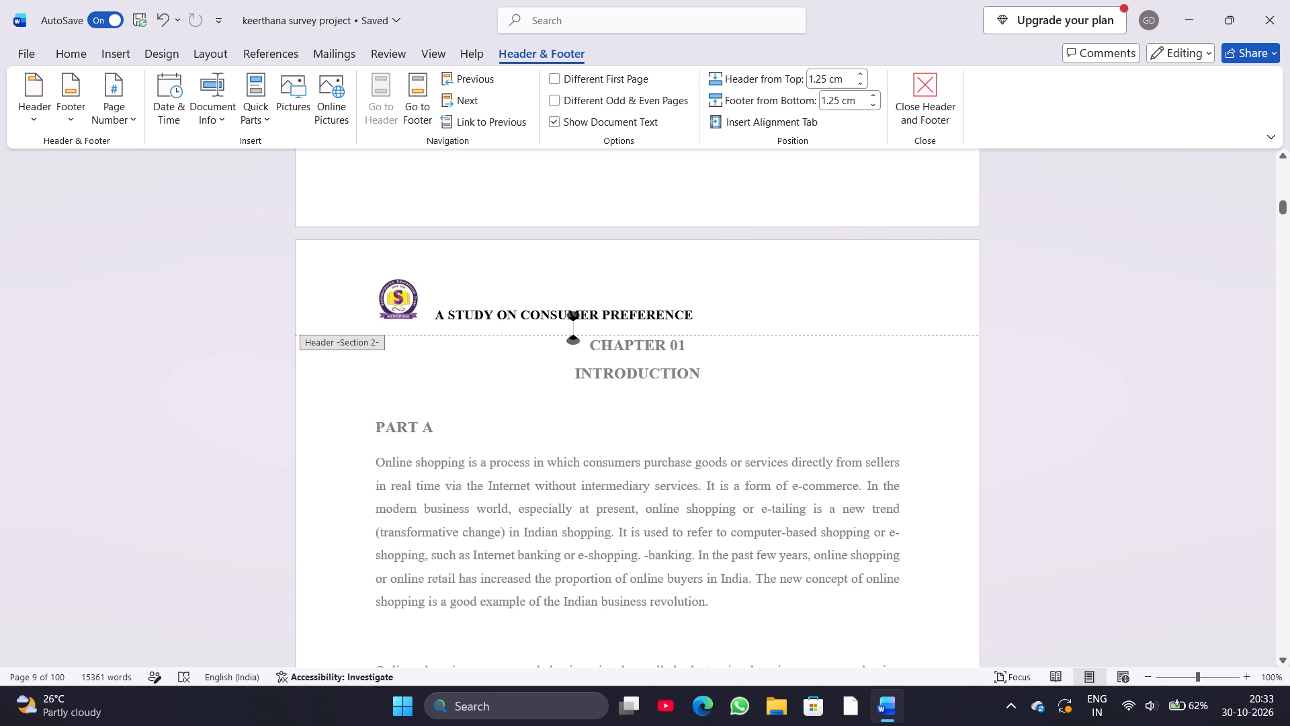
left_click(693, 315)
key("space")
type("TOE")
key("BackSpace")
type("WADRS")
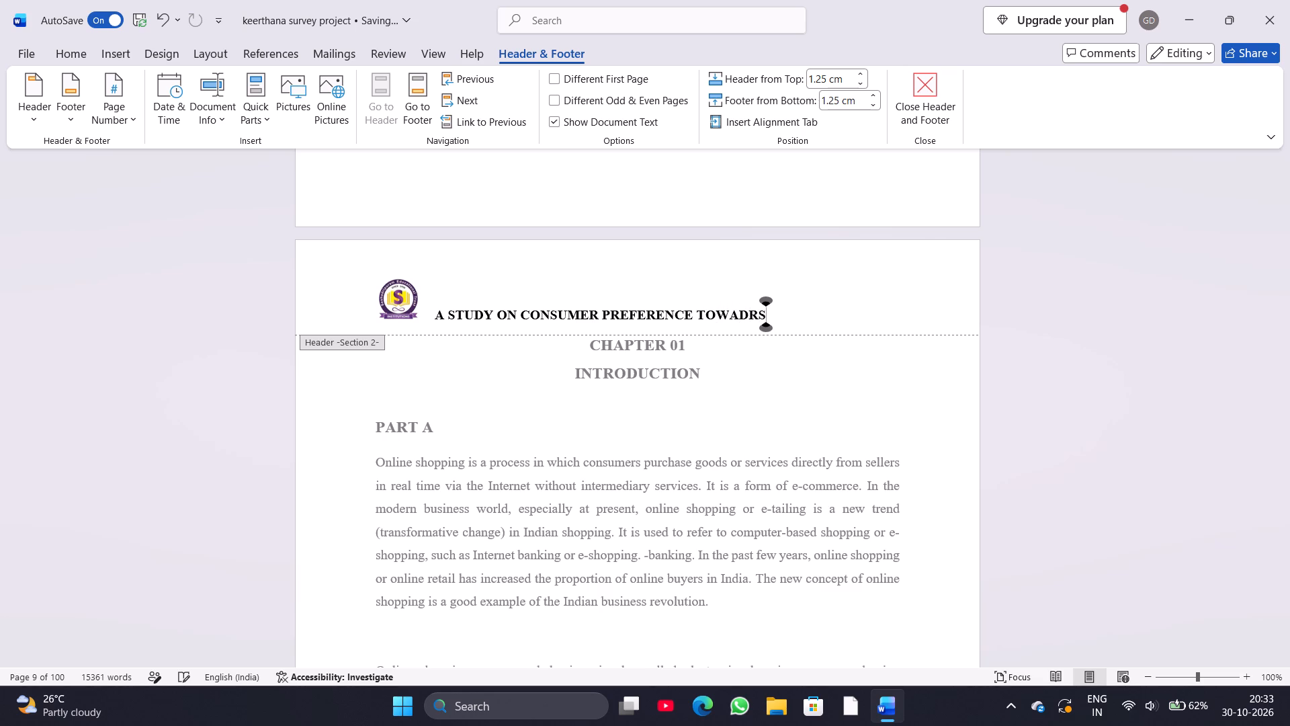
key("BackSpace")
key("BackSpace")
key("BackSpace")
key("BackSpace")
type("ARDS")
key("space")
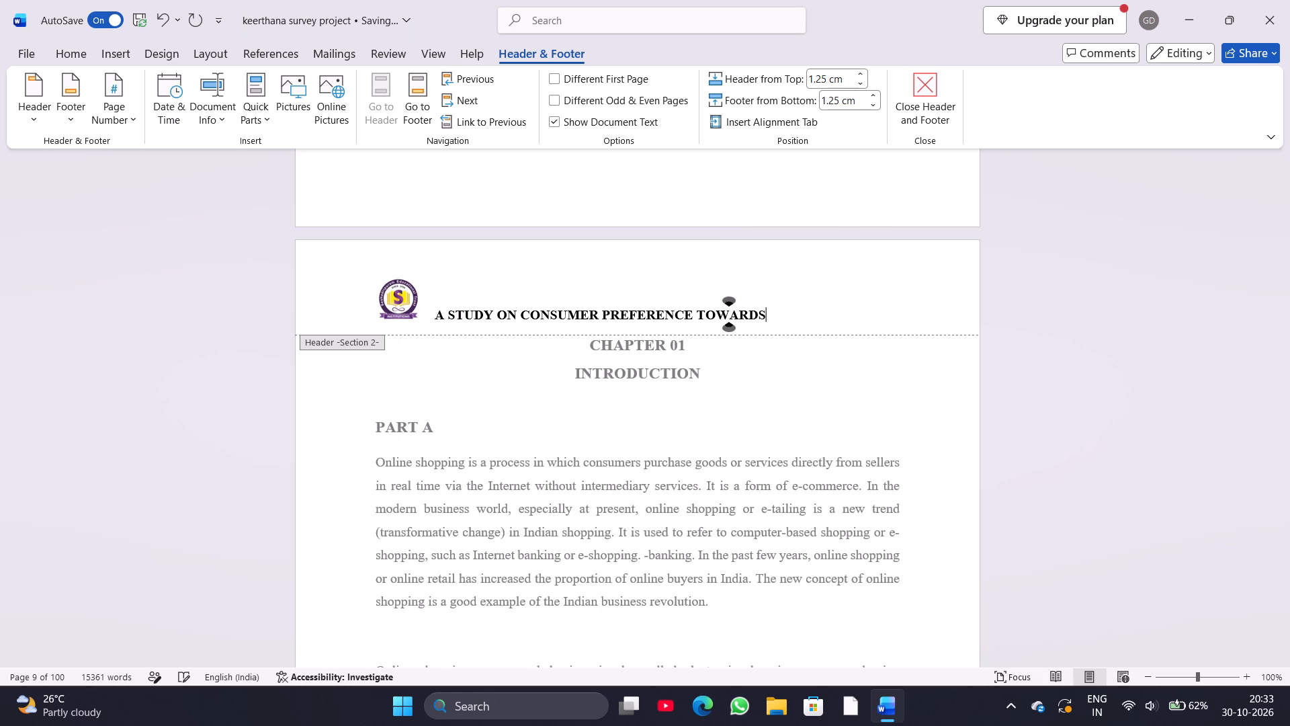
type("ONLINE")
key("space")
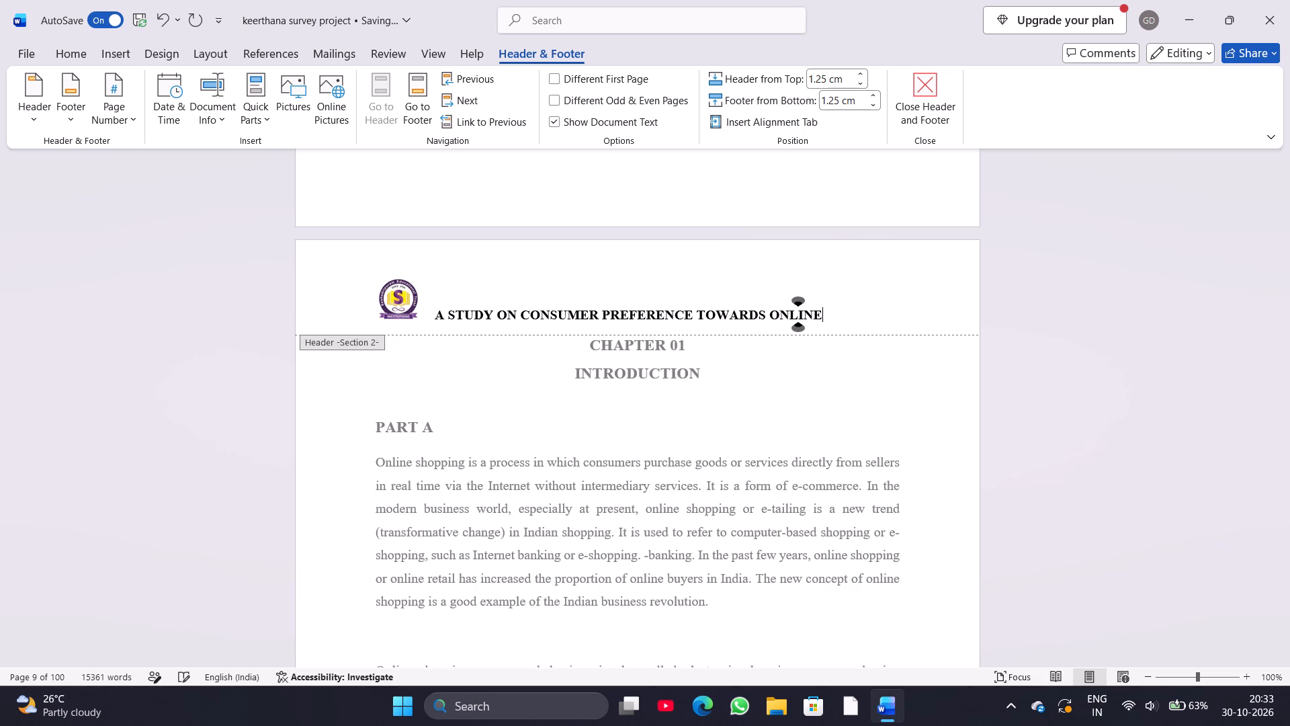
type("SHOPPING")
key("space")
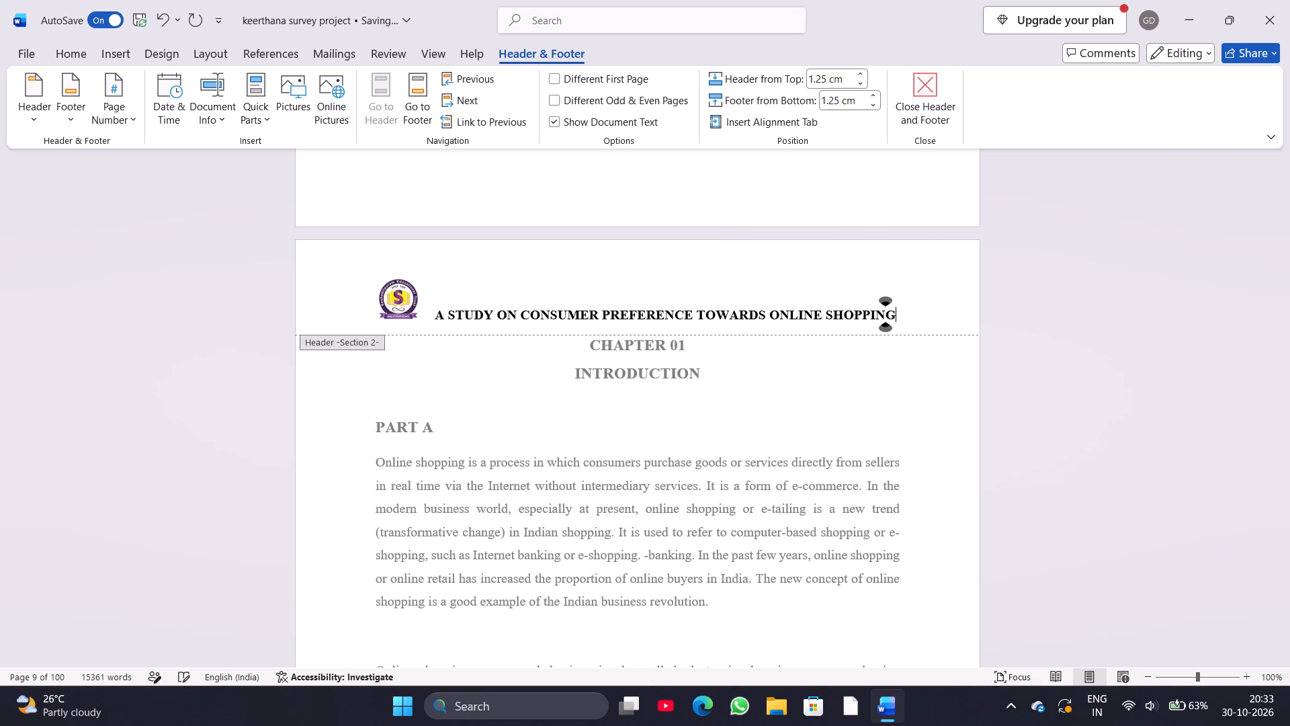
type("IN")
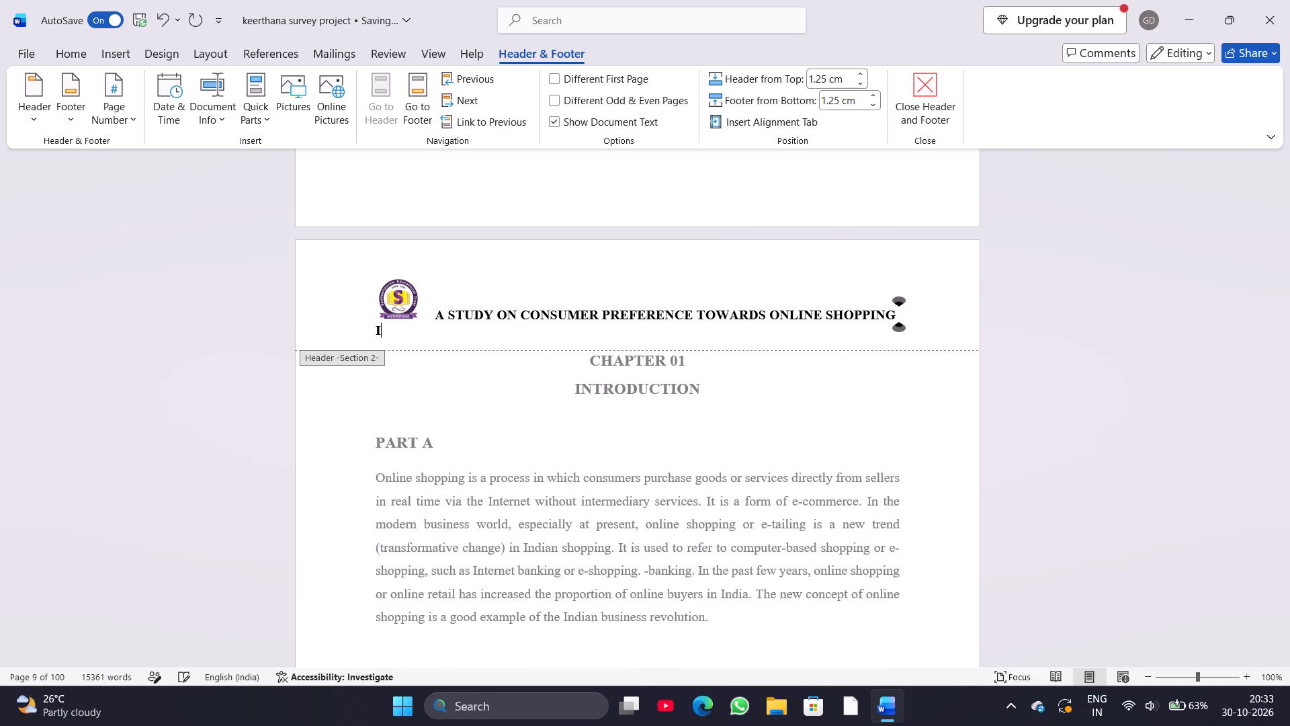
key("space")
type("TATA C")
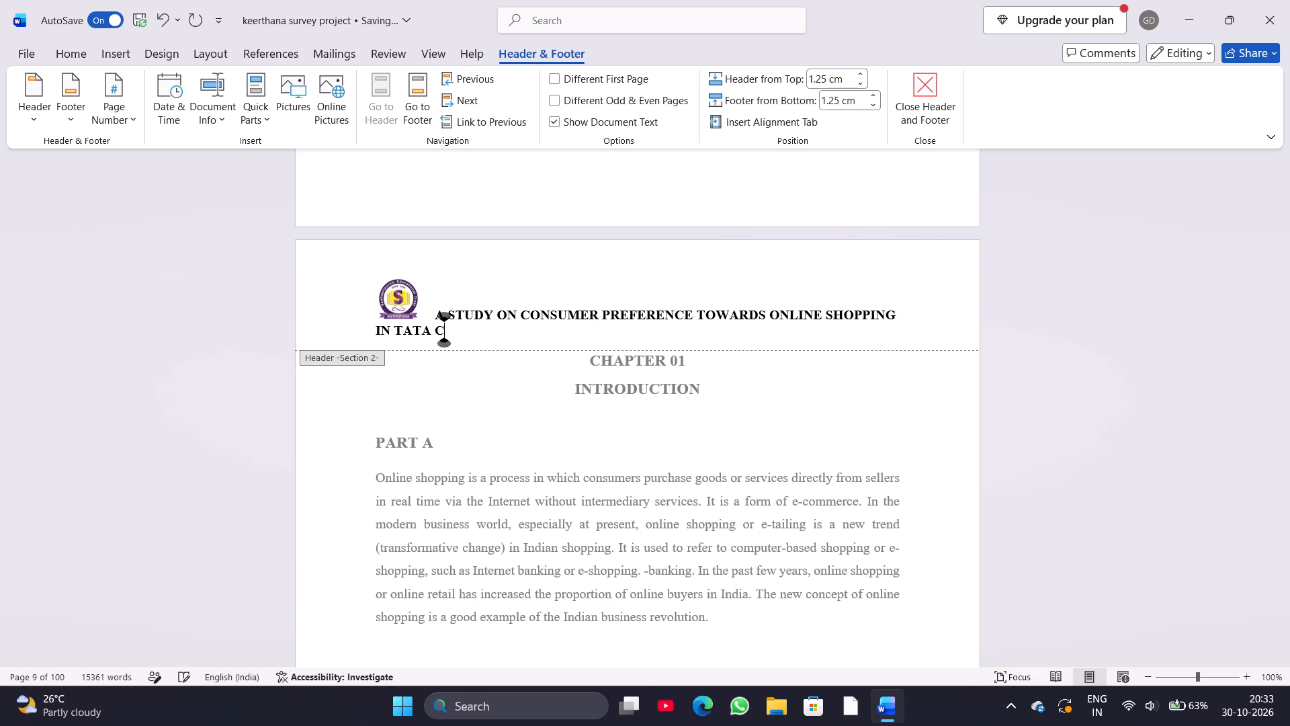
key("l")
type("IQ")
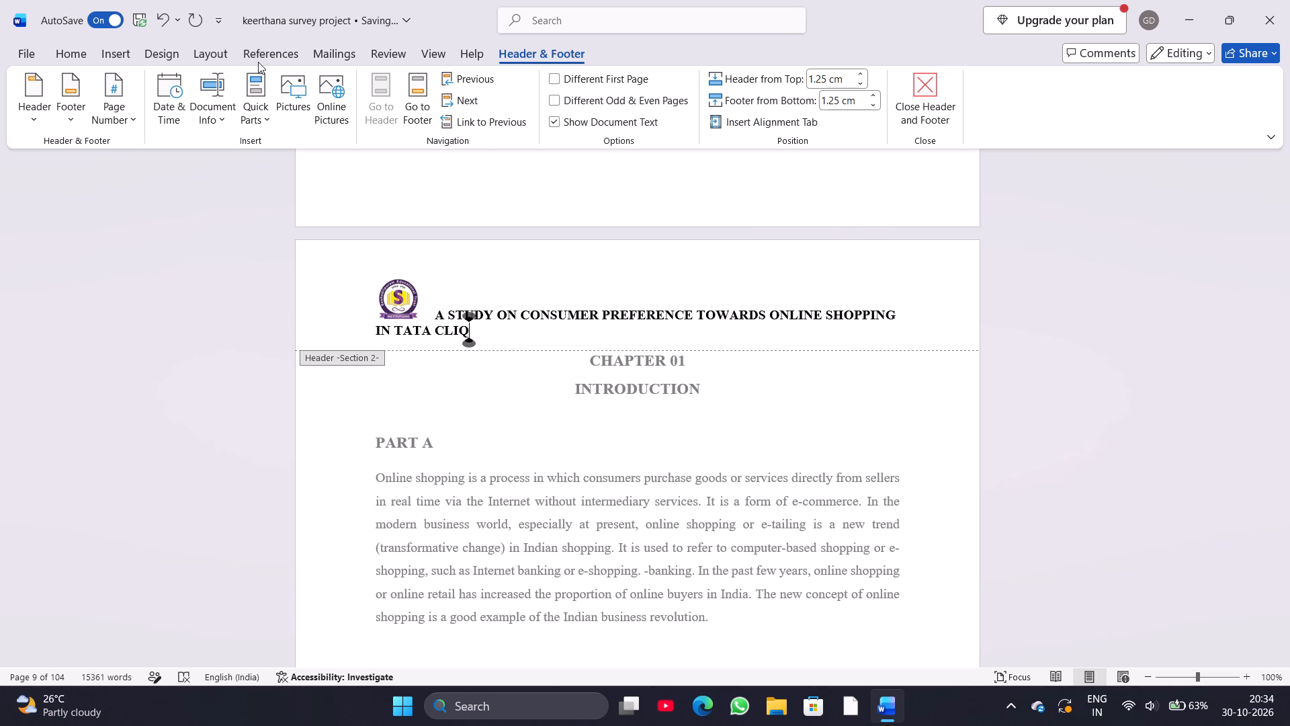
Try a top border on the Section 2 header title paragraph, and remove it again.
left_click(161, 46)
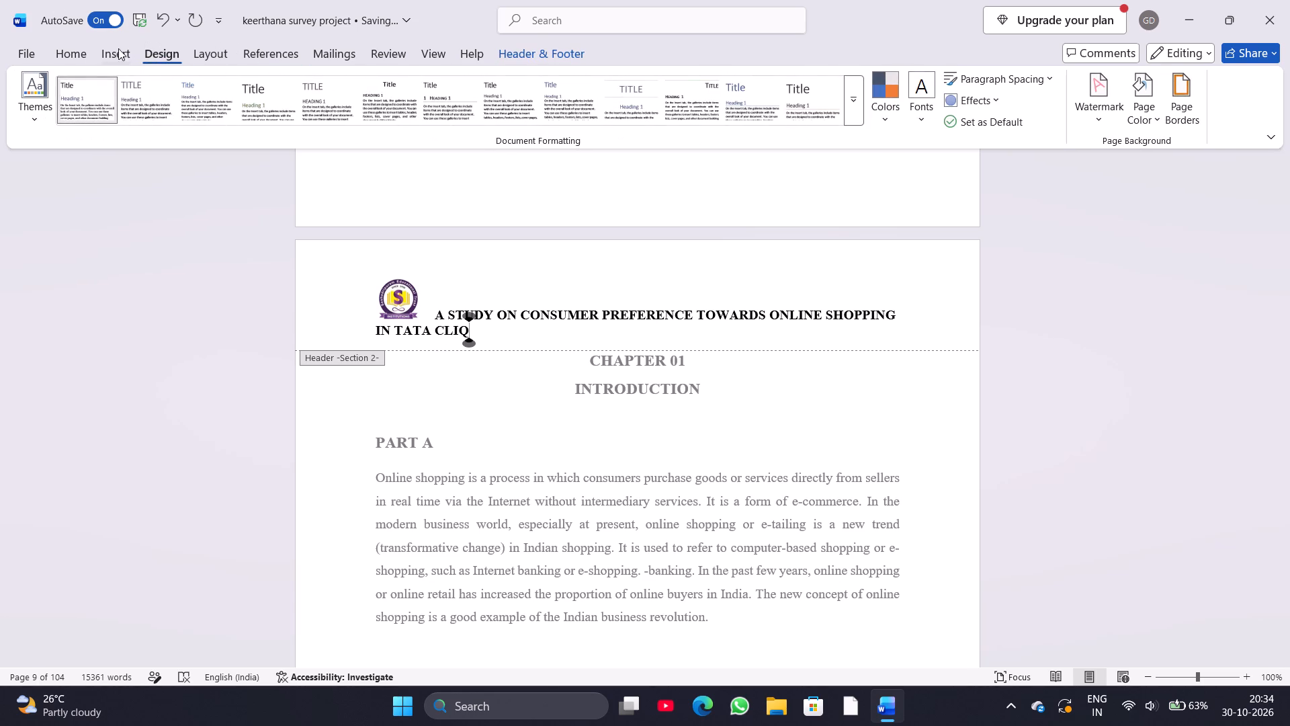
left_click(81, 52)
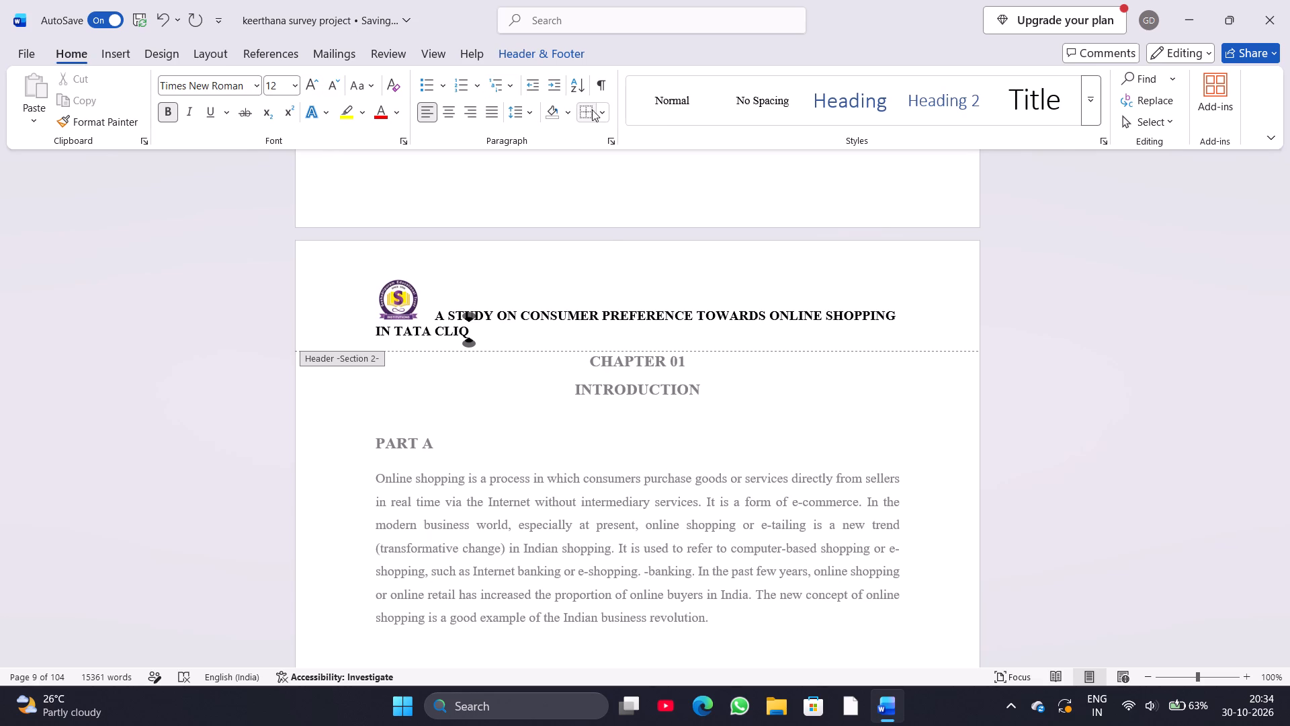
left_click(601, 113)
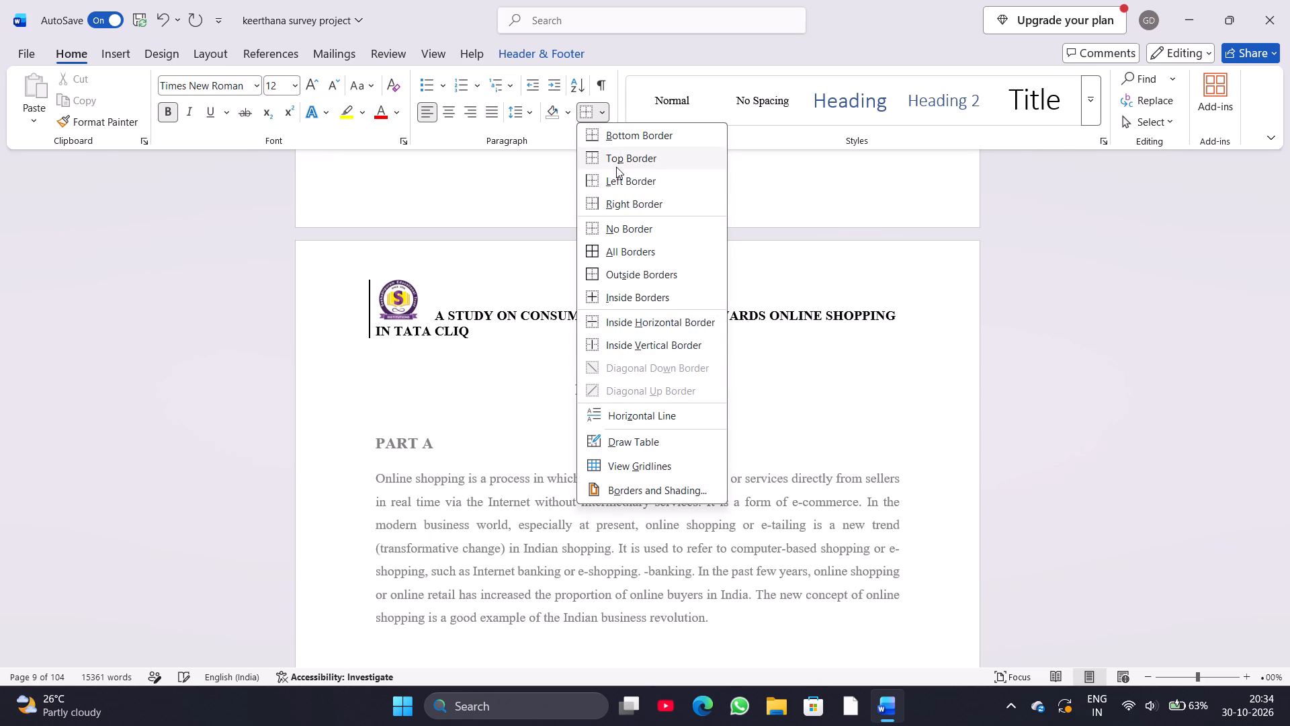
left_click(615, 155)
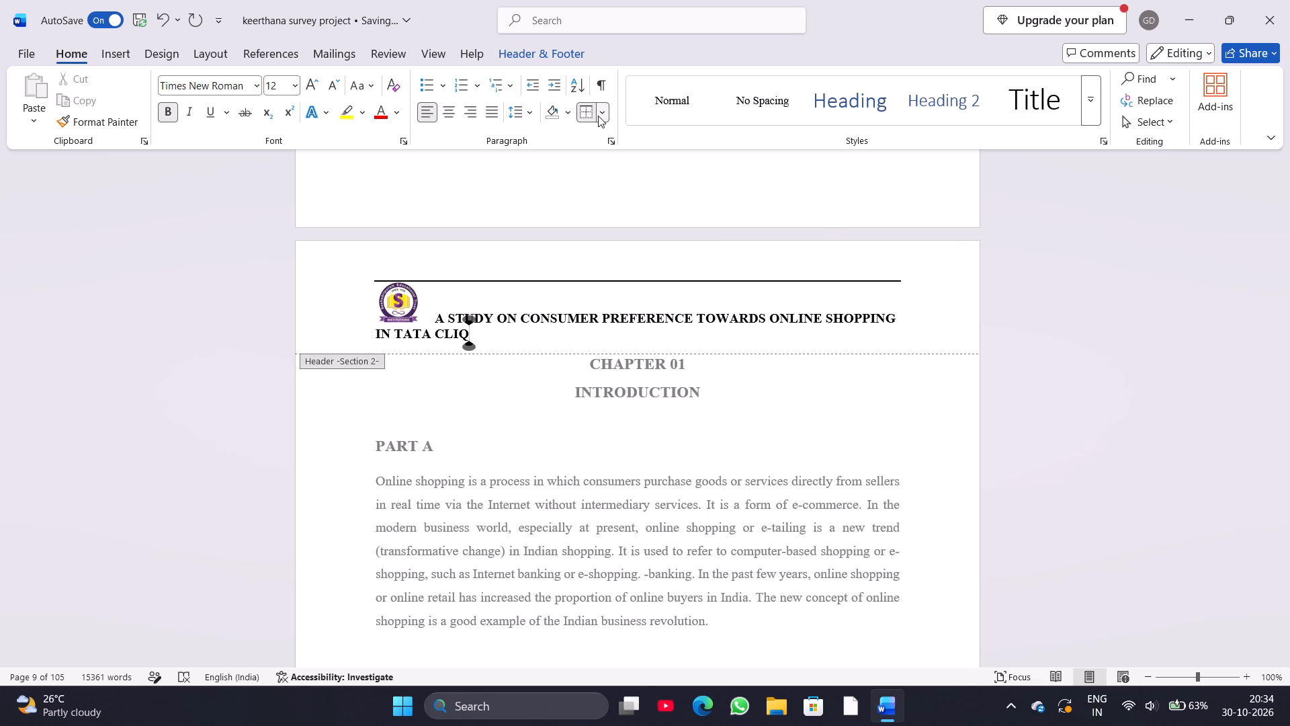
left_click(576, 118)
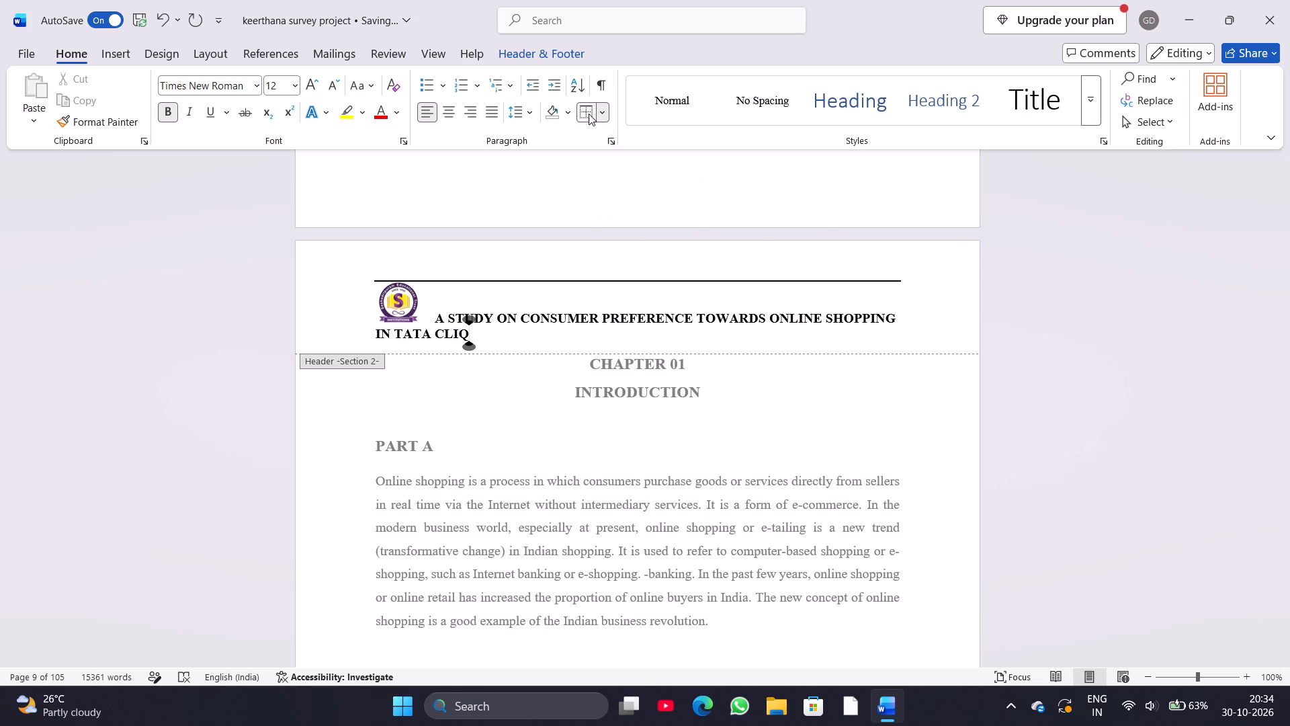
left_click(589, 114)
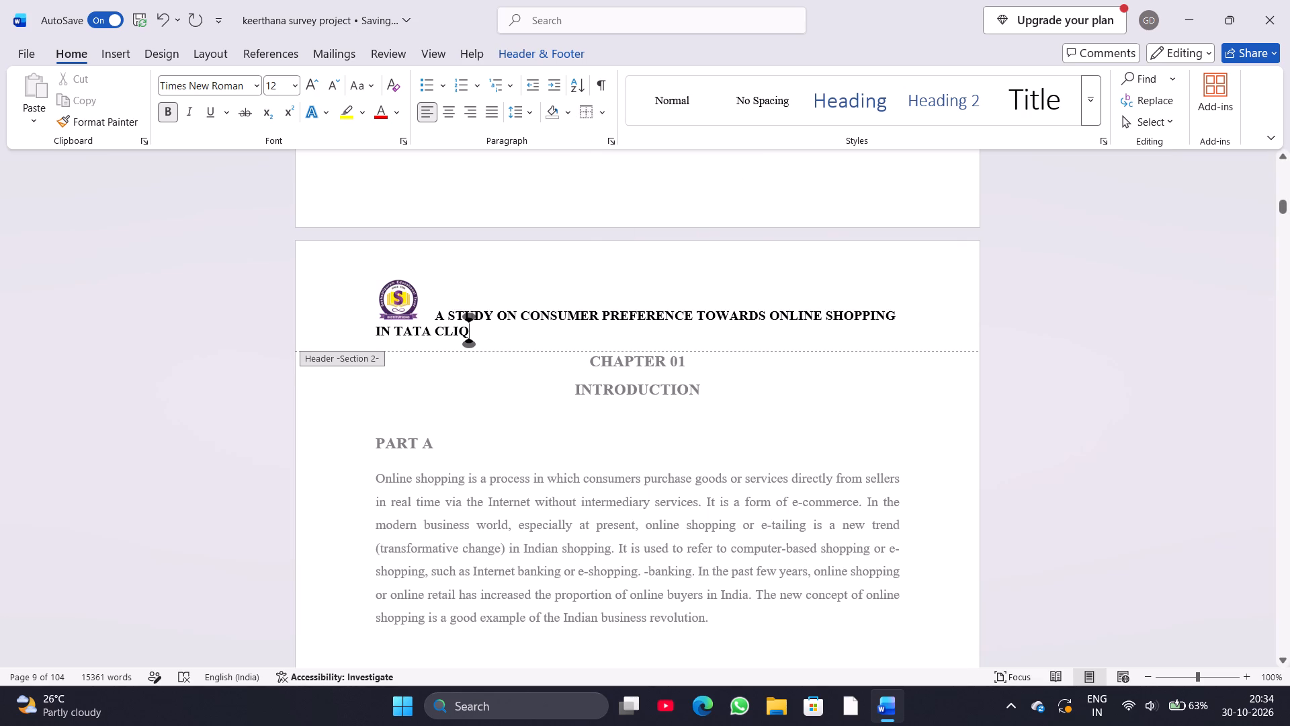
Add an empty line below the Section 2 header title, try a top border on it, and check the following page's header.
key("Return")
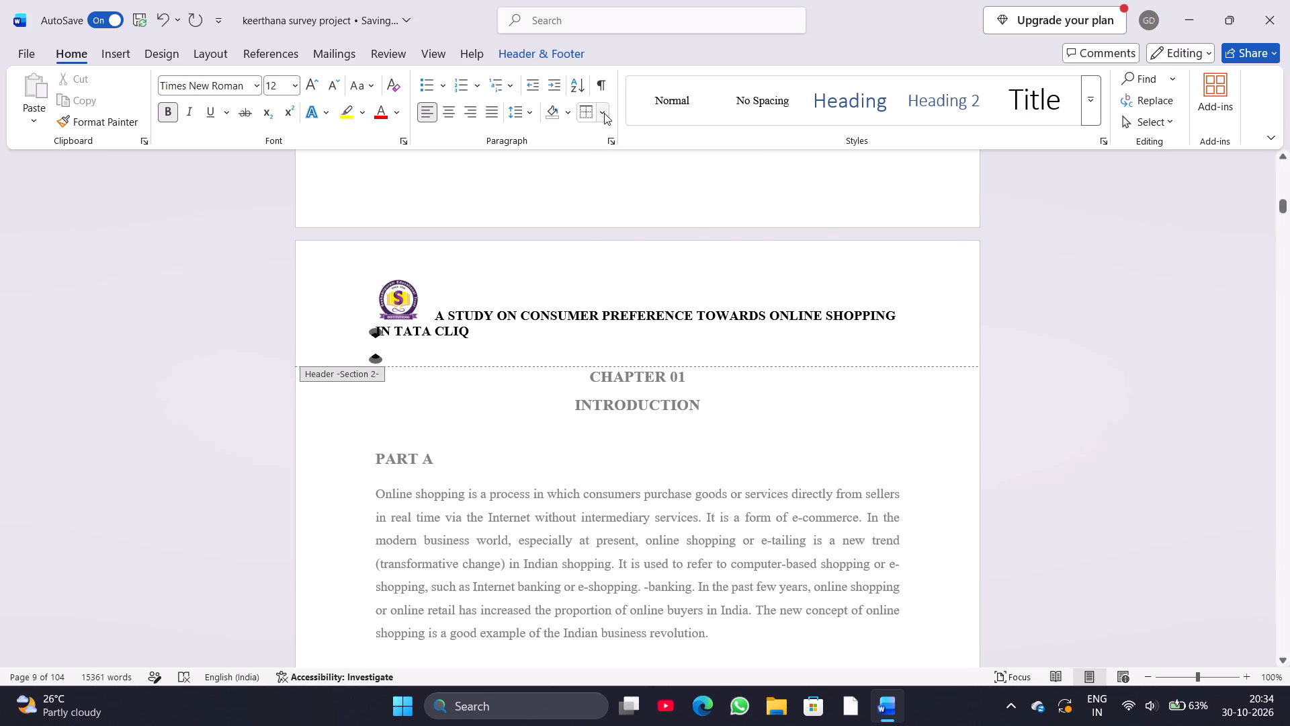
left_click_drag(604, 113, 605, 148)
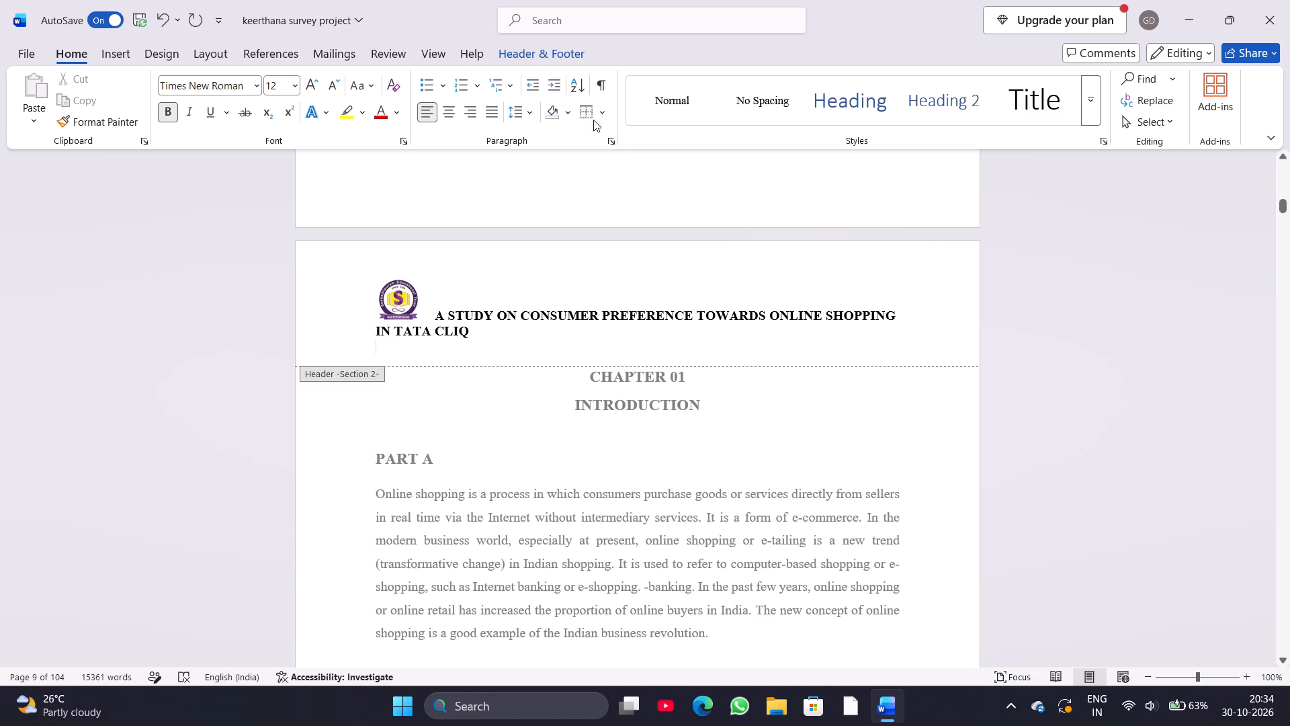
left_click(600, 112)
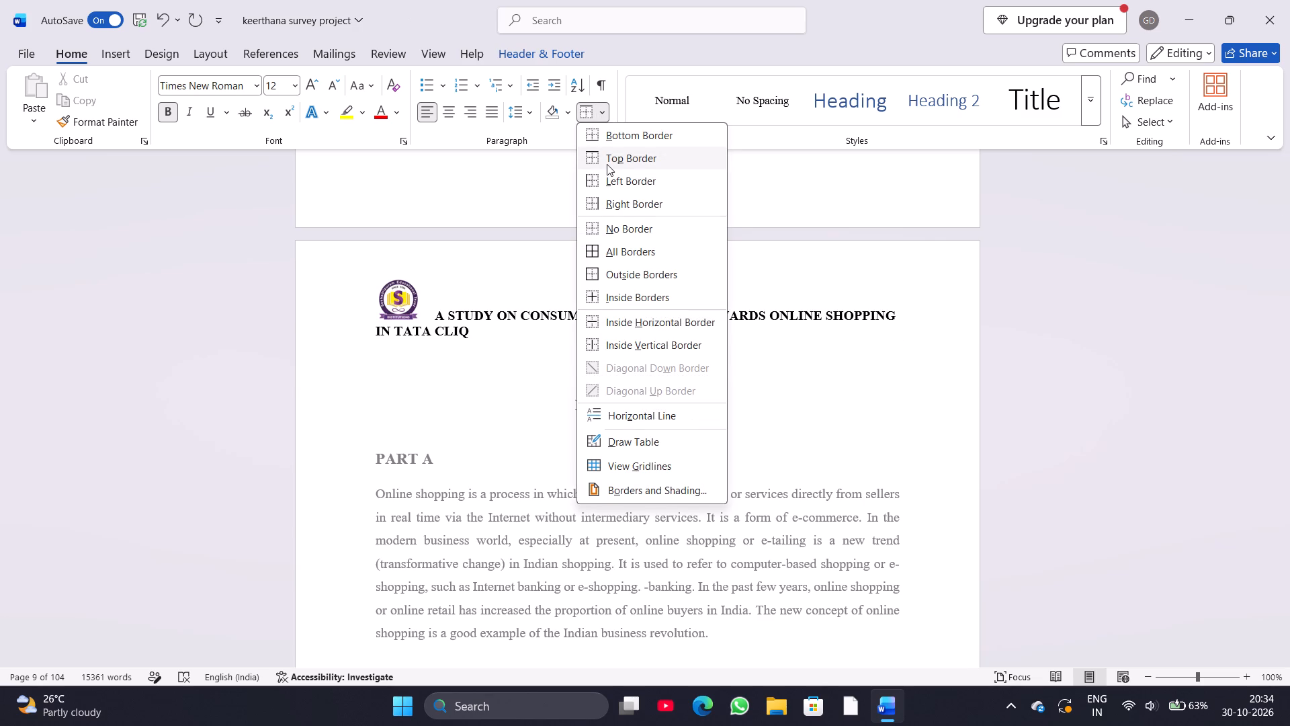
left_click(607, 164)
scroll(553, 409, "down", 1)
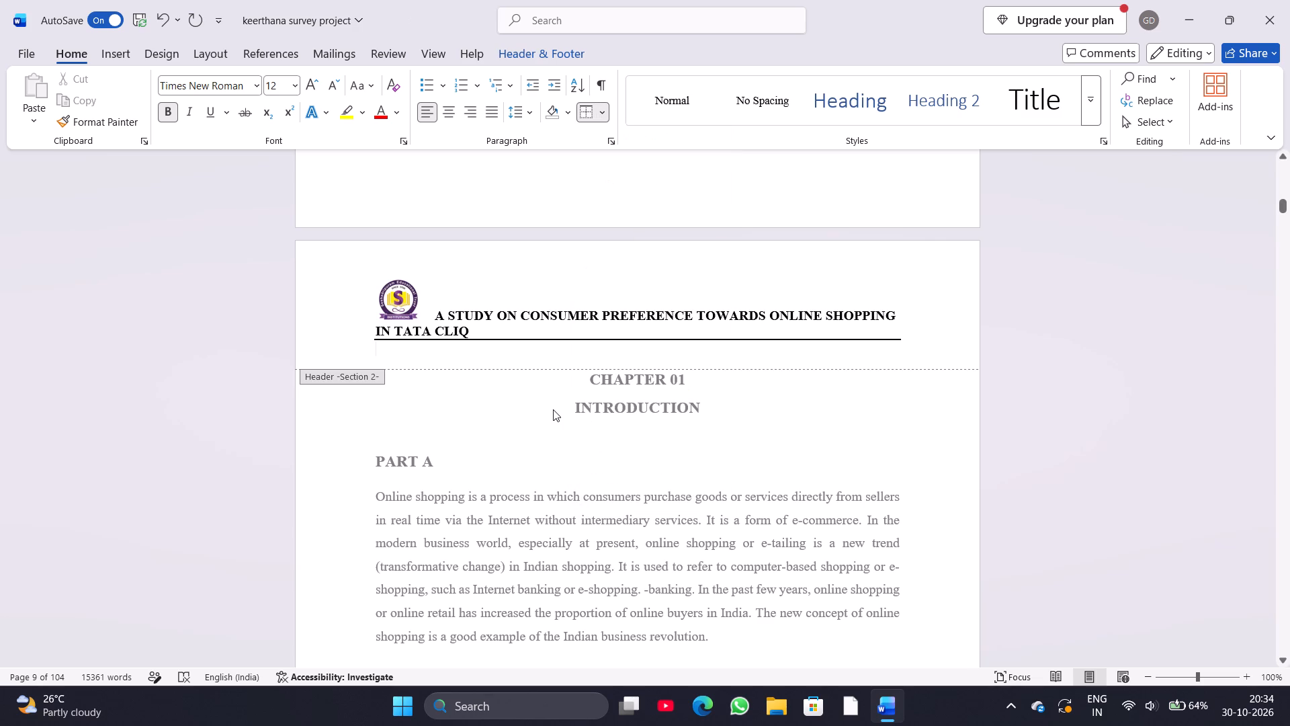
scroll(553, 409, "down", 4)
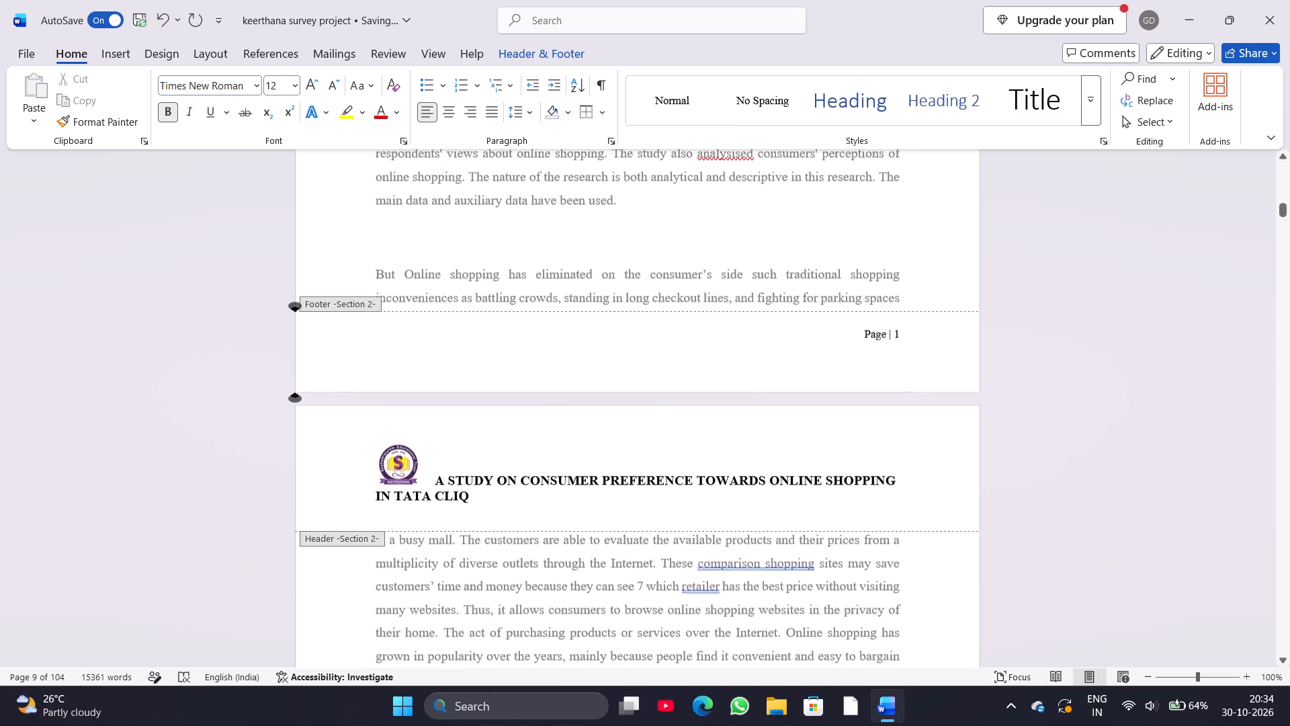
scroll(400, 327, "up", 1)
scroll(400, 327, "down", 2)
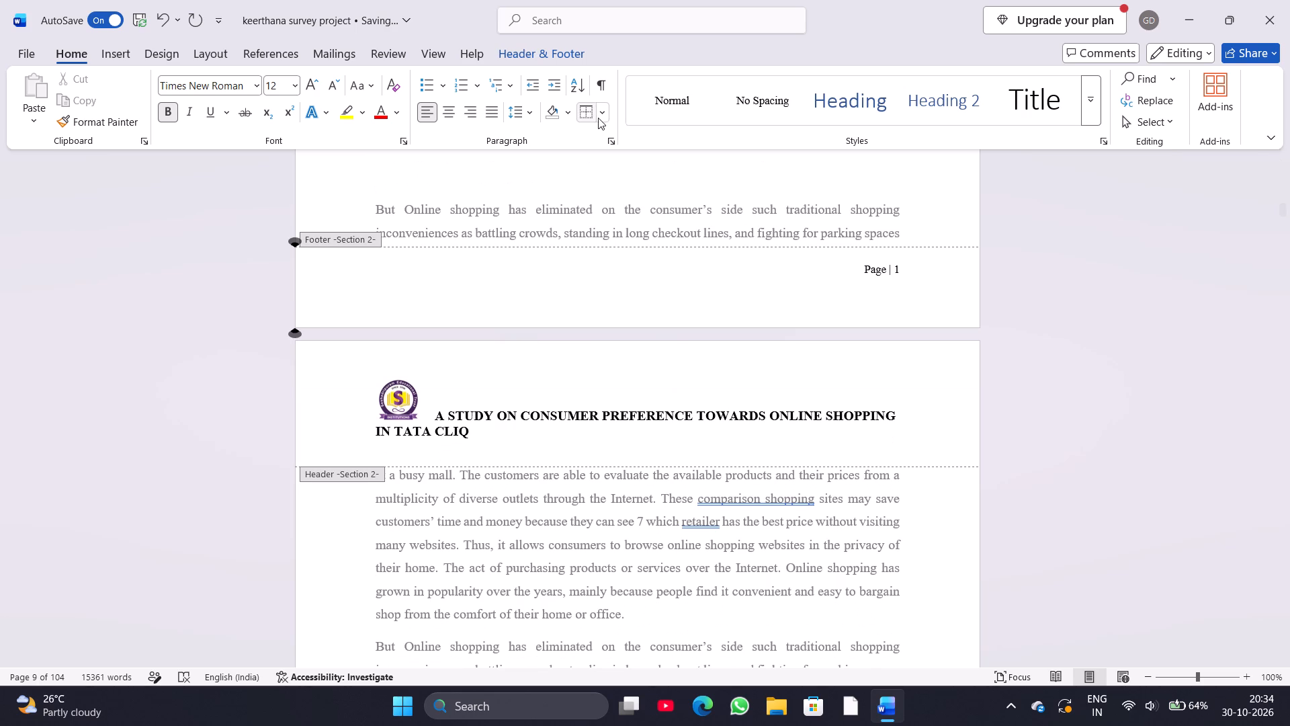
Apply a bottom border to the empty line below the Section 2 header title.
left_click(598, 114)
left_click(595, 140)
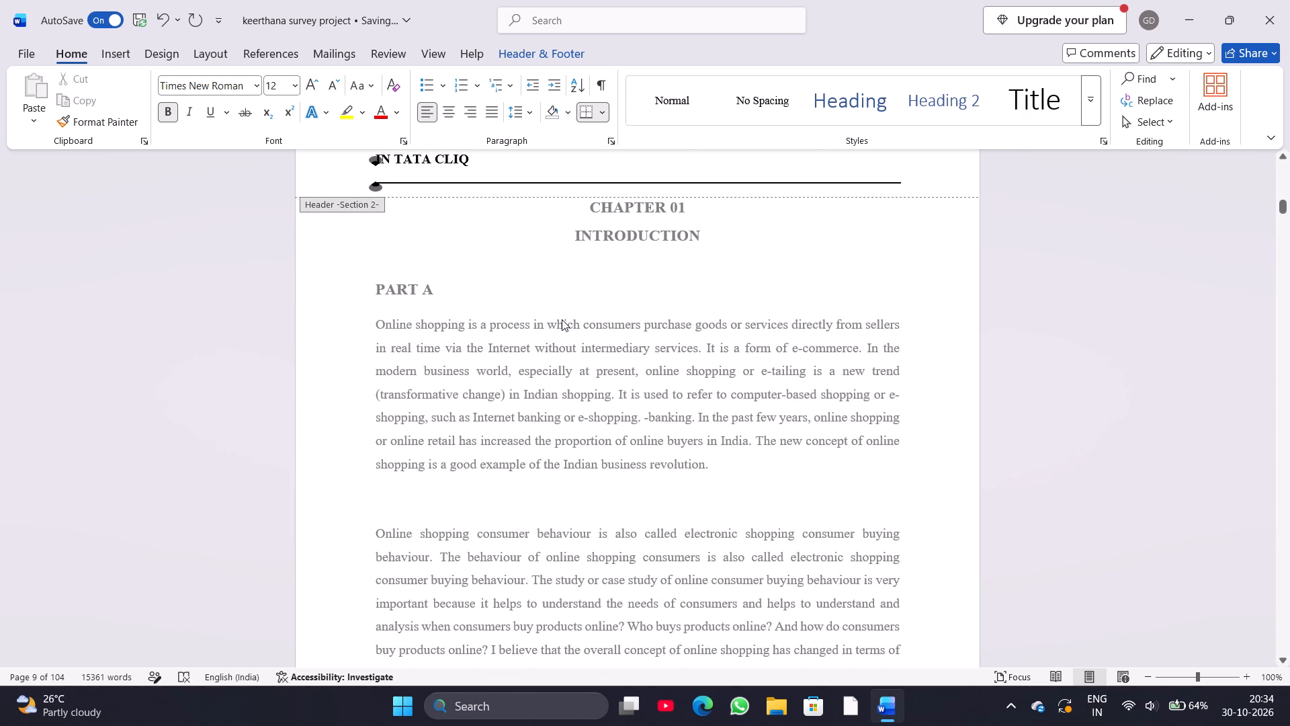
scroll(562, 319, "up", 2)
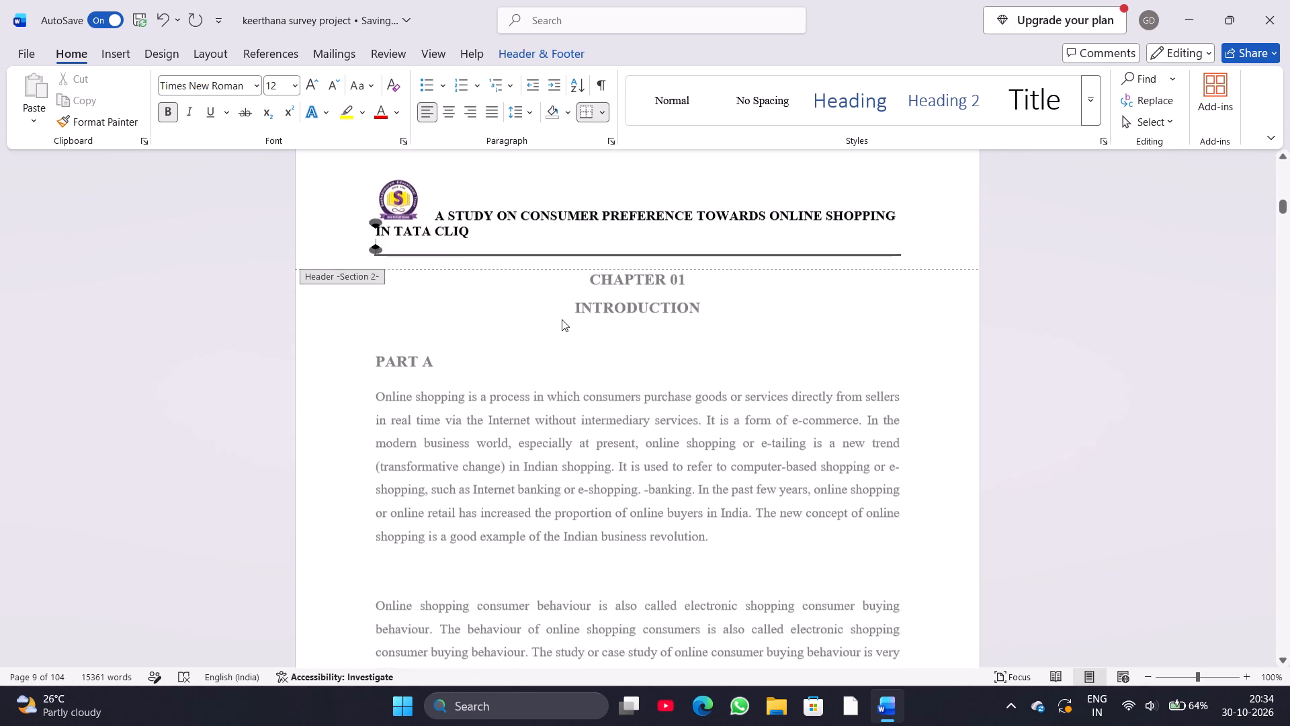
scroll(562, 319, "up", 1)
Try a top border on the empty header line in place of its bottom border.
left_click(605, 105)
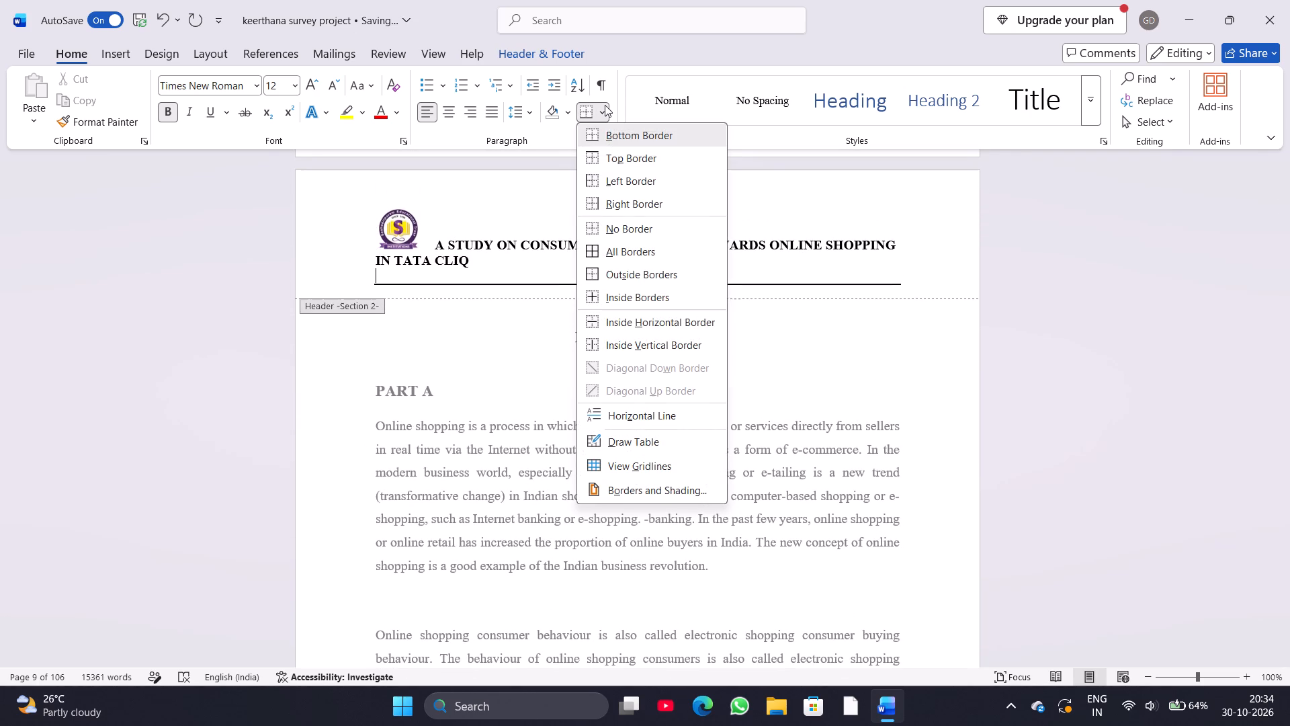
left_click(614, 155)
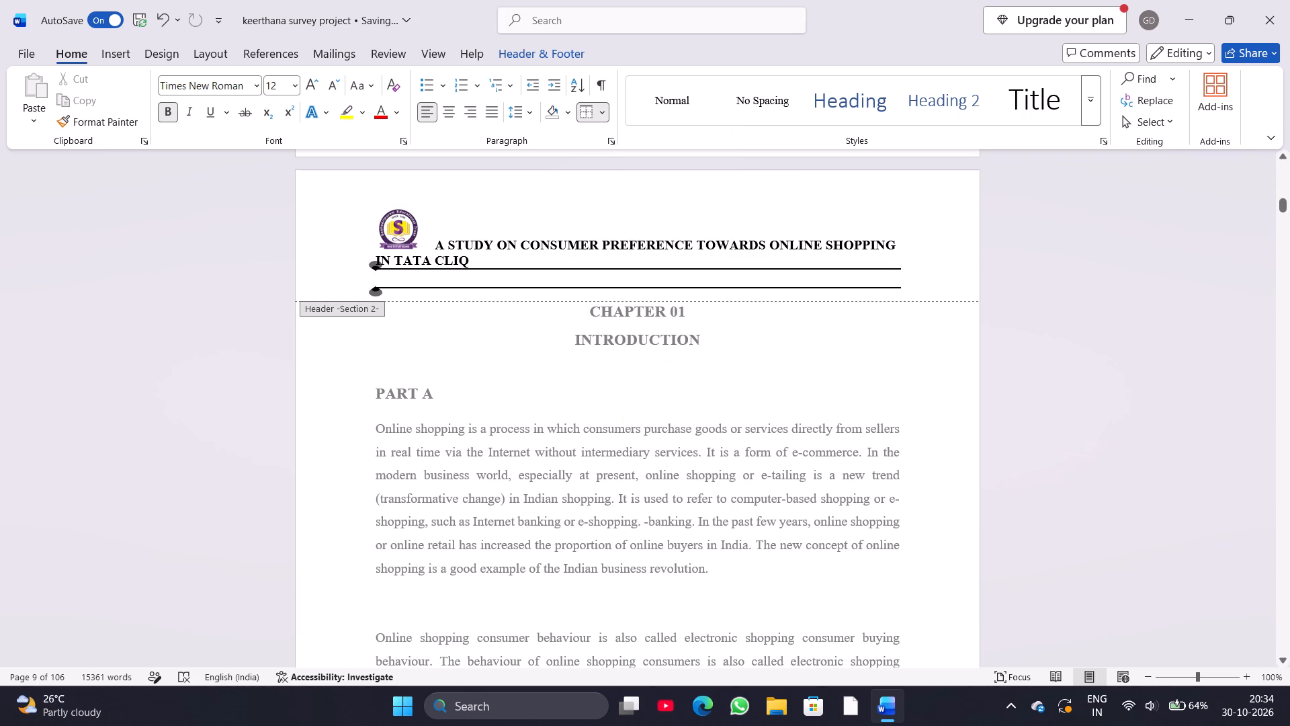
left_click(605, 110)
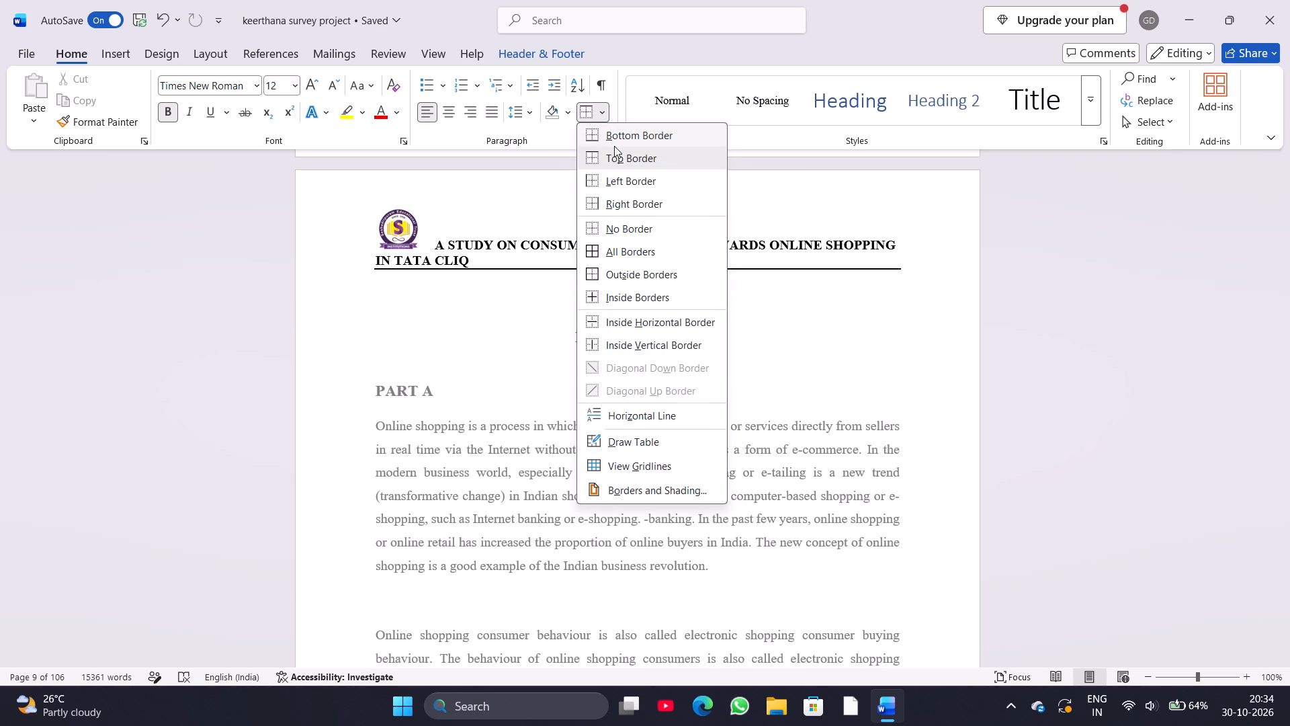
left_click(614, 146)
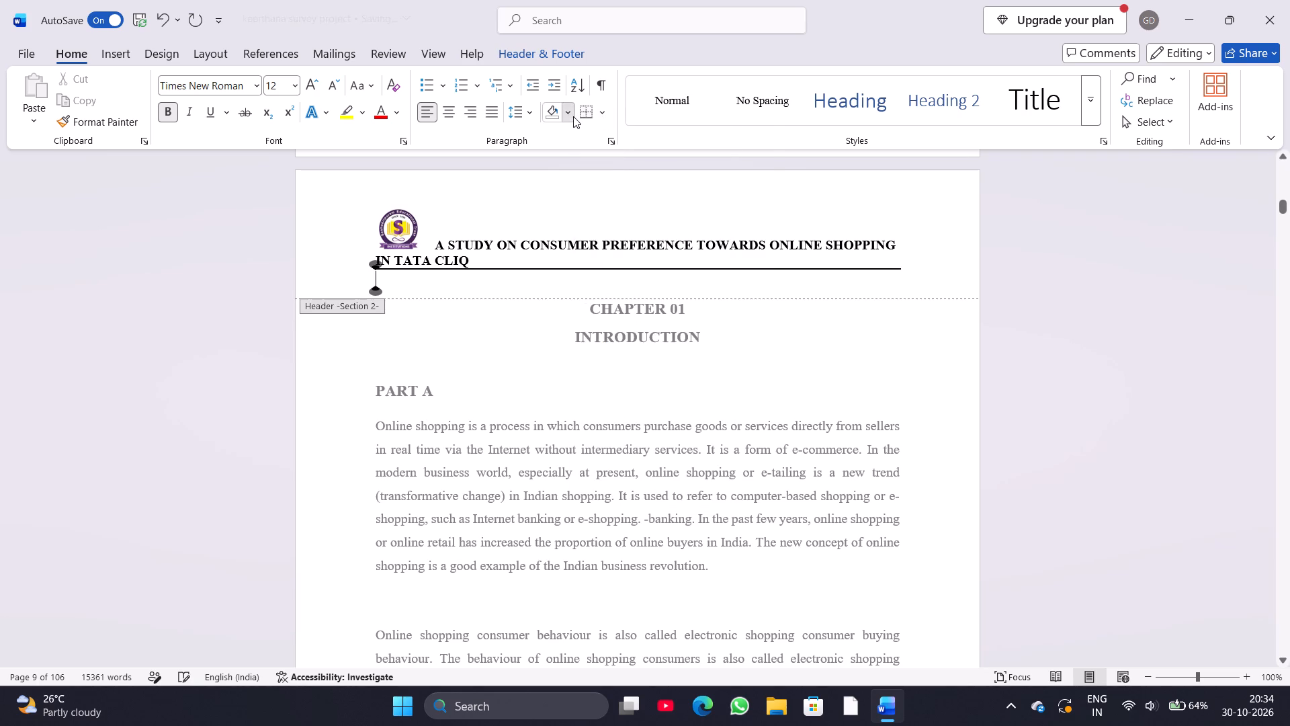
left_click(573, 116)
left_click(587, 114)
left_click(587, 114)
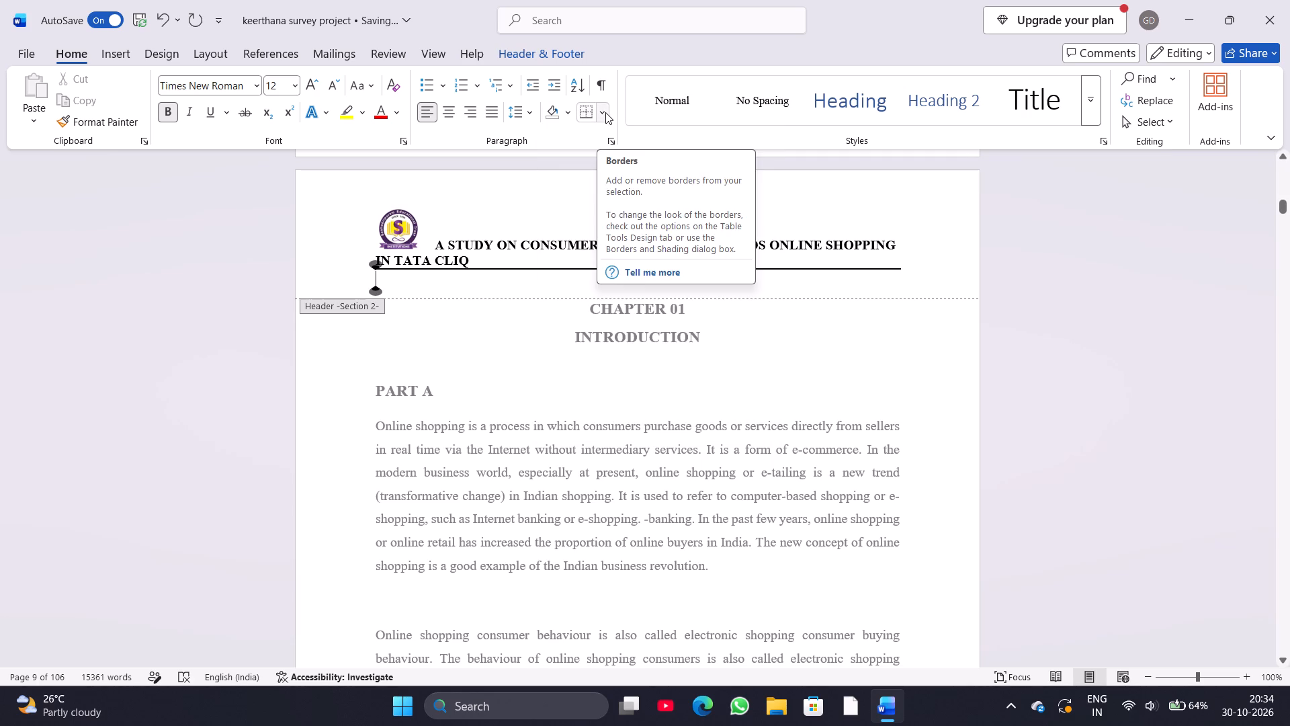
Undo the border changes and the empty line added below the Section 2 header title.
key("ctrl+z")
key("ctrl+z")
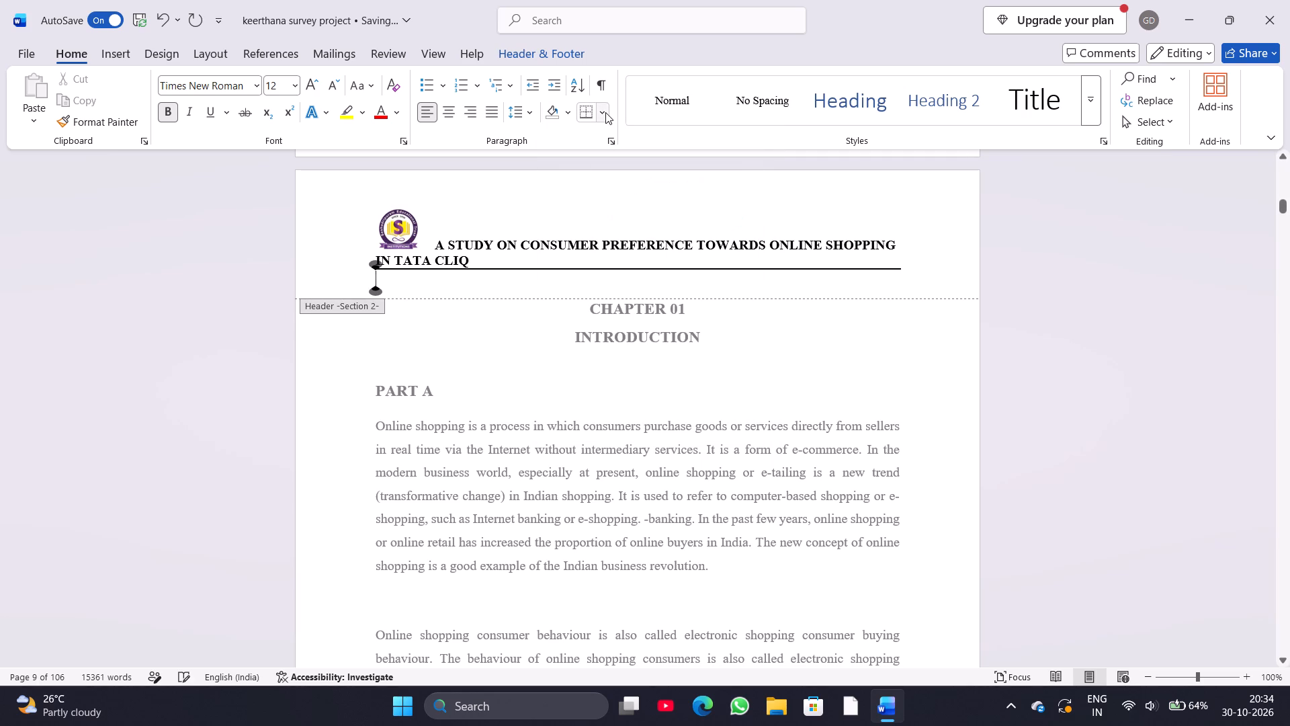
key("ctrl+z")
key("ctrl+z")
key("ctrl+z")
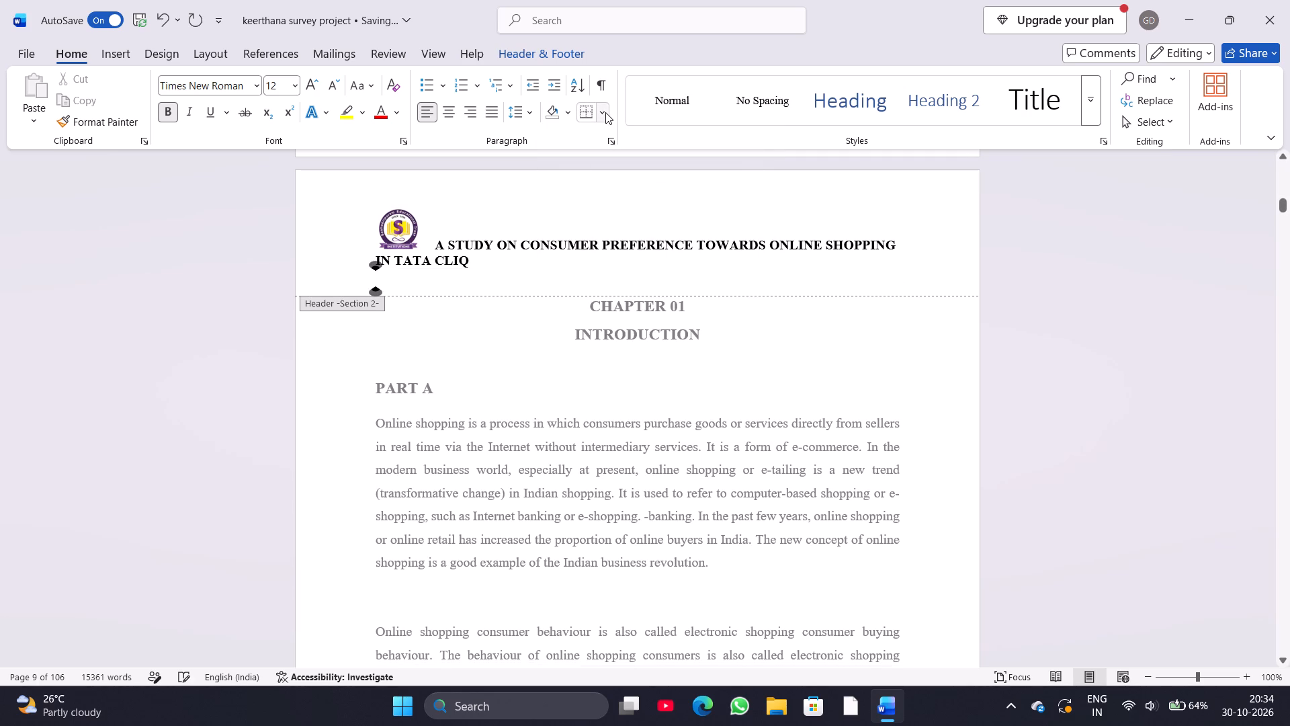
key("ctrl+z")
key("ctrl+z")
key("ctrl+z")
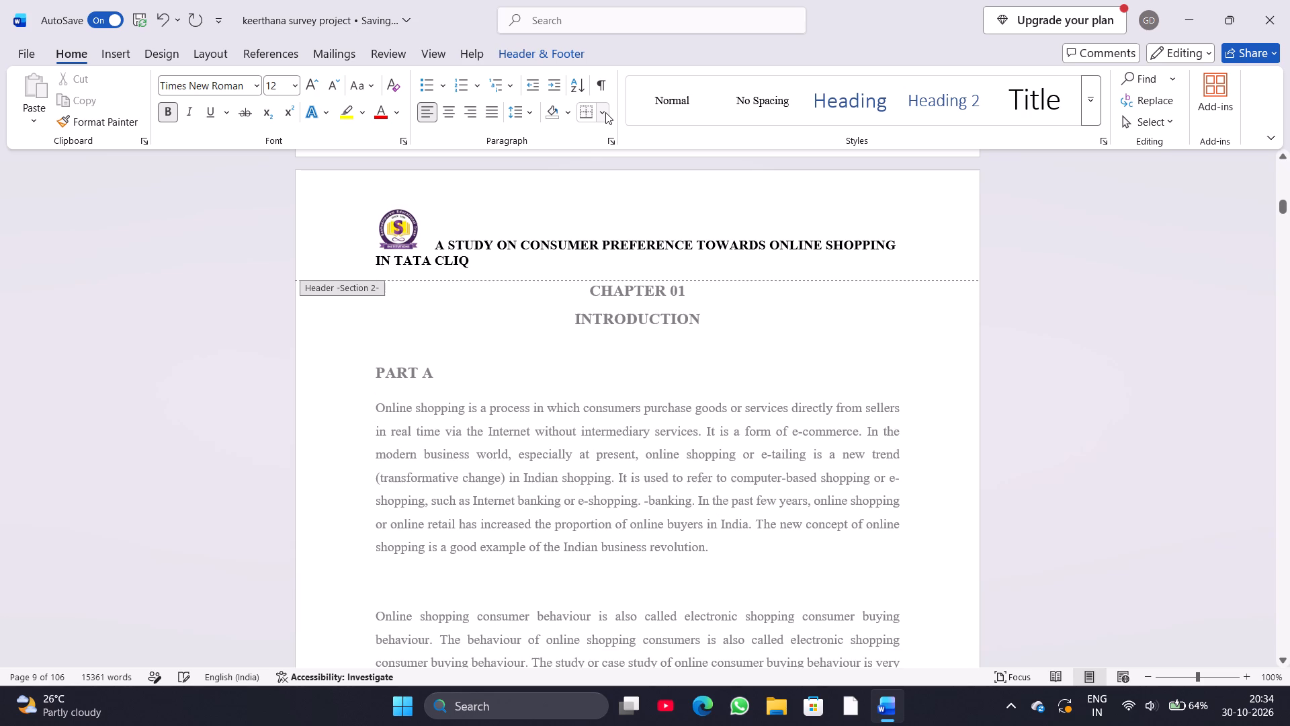
Add an empty line below the Section 2 header title, apply a top border to it, and check the following page's header.
key("Return")
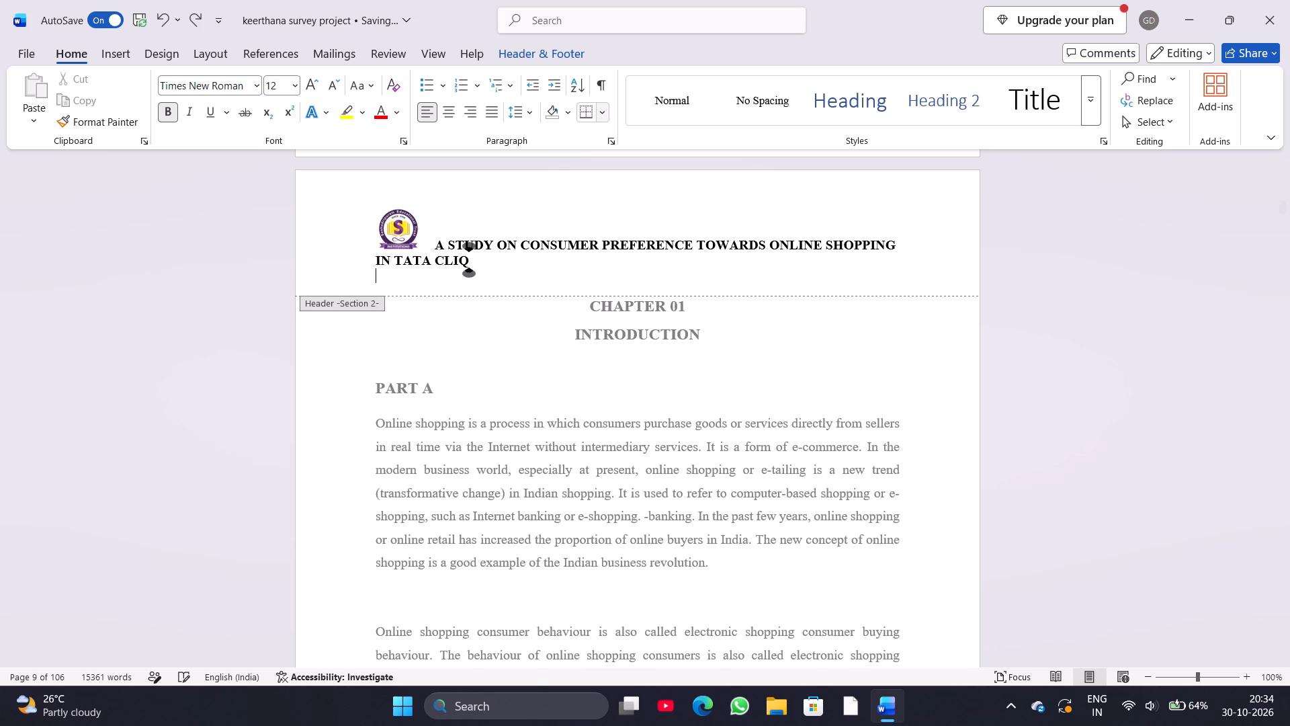
left_click(604, 109)
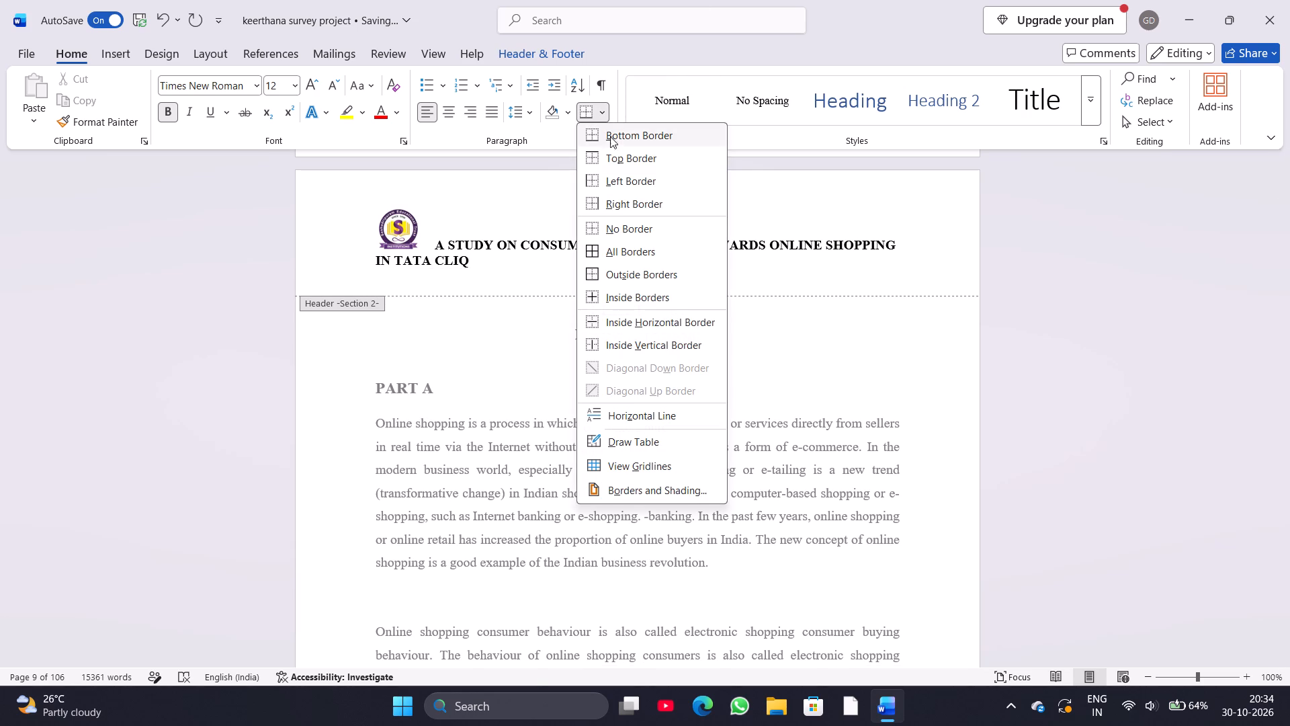
left_click(614, 150)
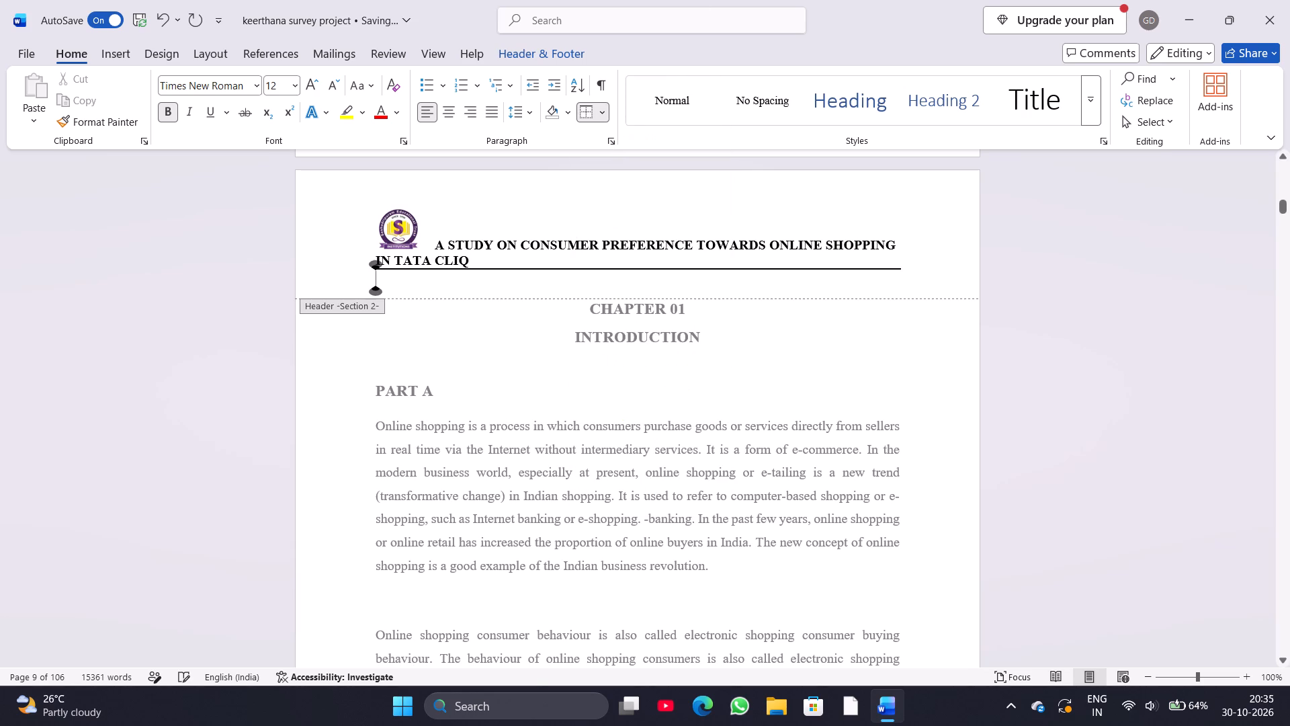
scroll(551, 338, "down", 2)
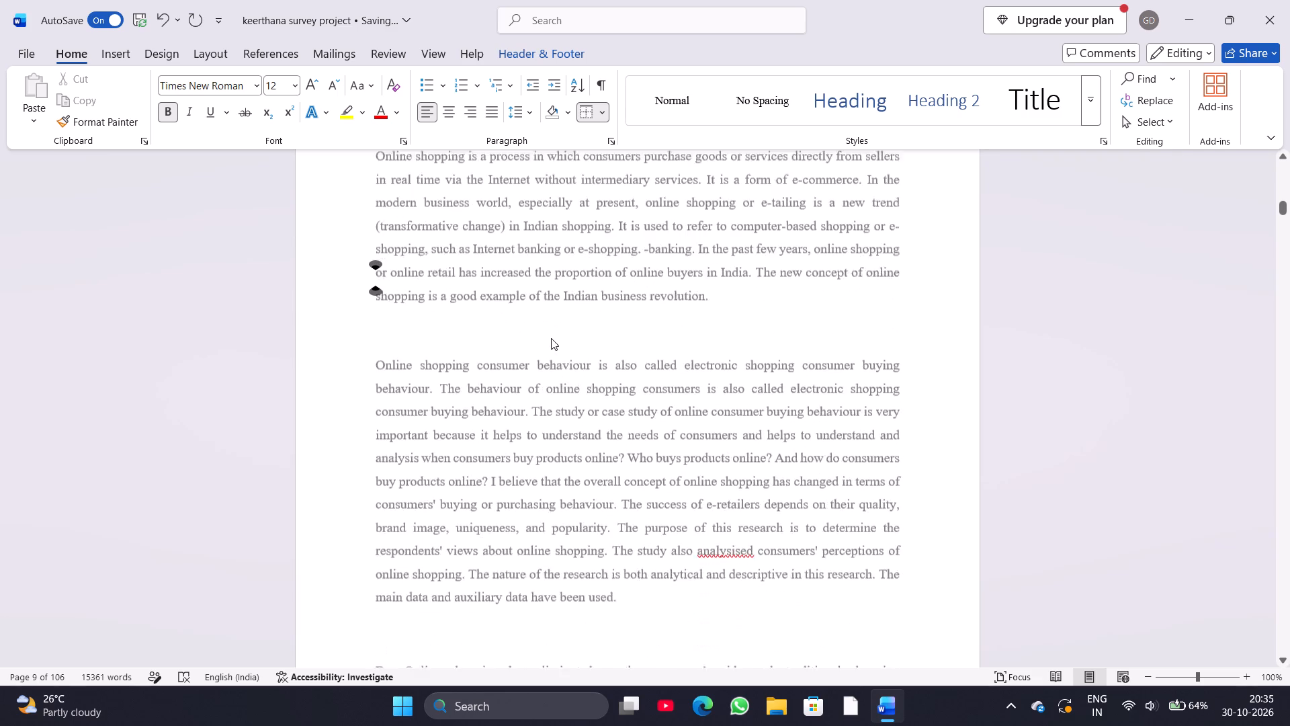
scroll(551, 338, "down", 3)
scroll(533, 465, "up", 3)
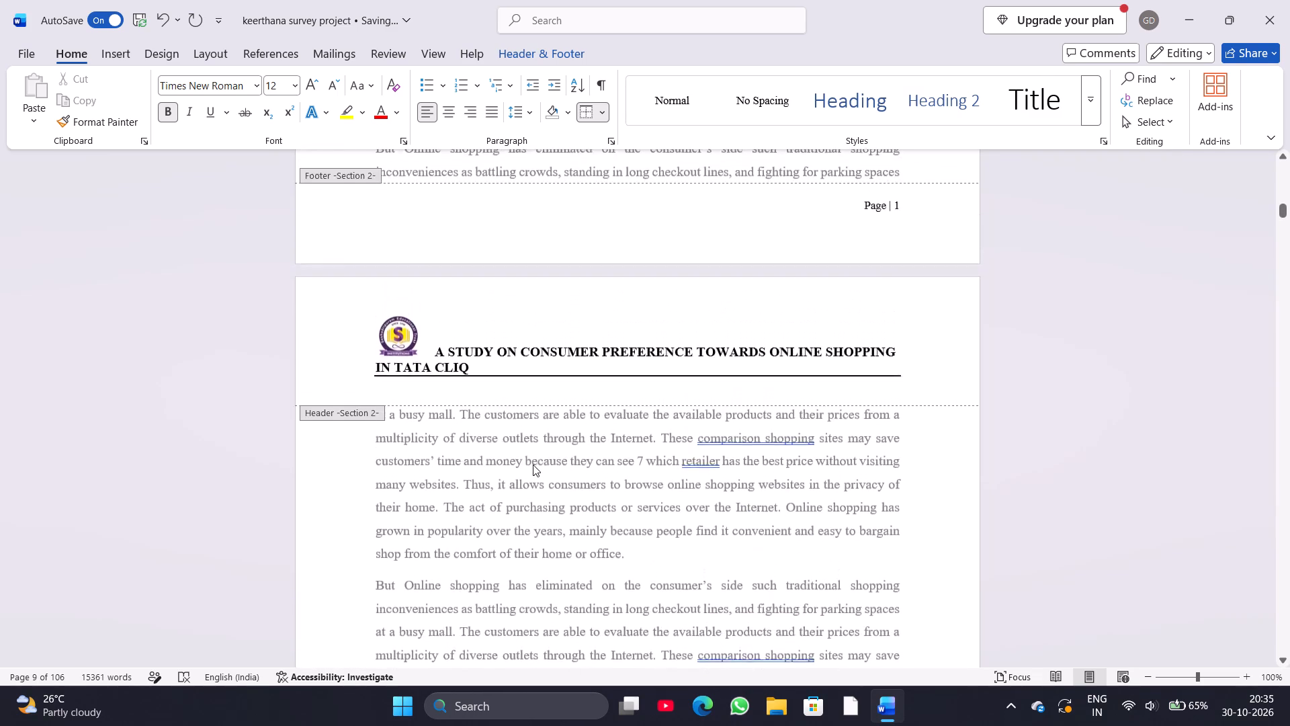
Apply a bottom border to the page-number line in the Section 2 footer and check it on the following page.
scroll(533, 465, "up", 1)
left_click(387, 339)
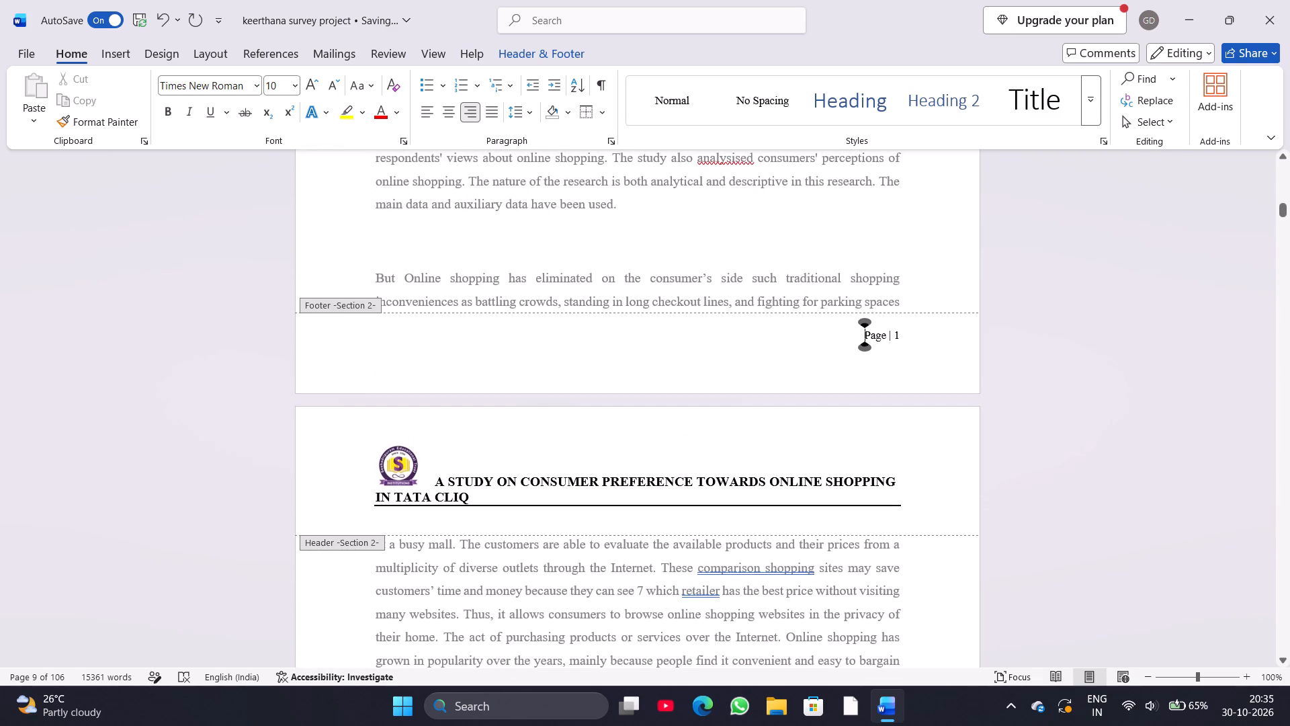
left_click(598, 118)
left_click(601, 134)
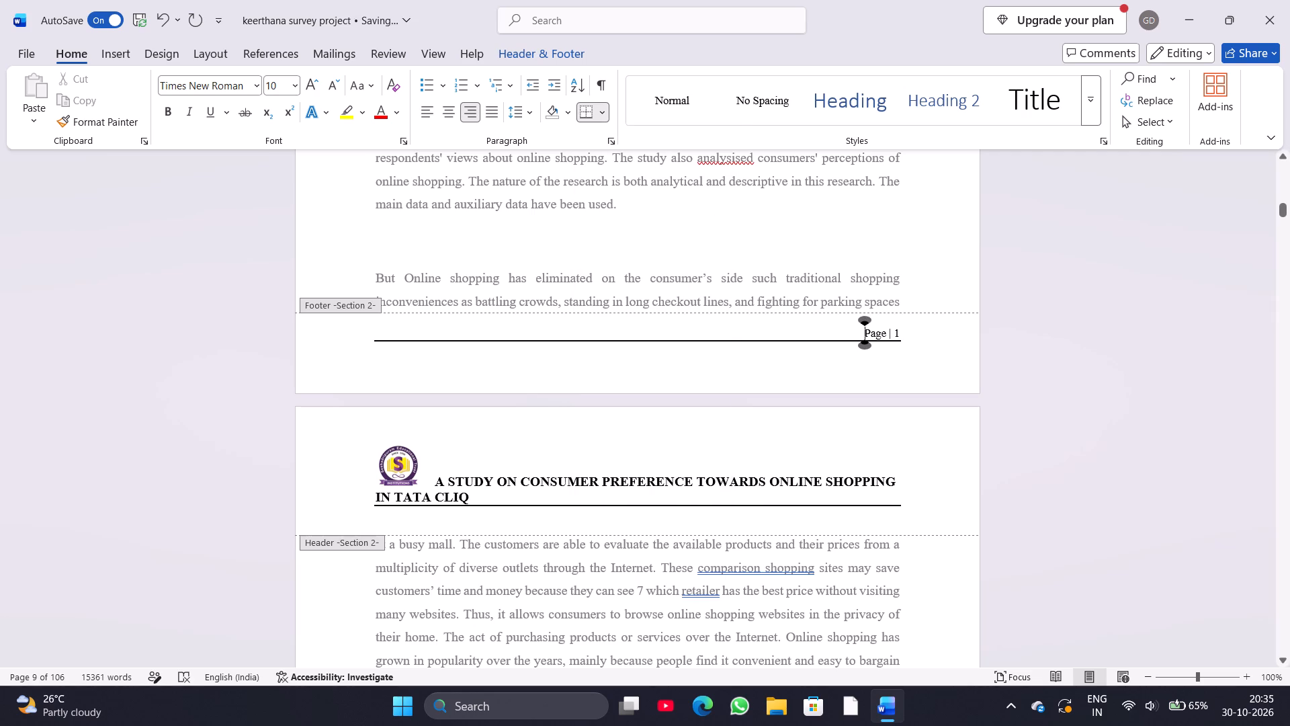
scroll(634, 391, "down", 3)
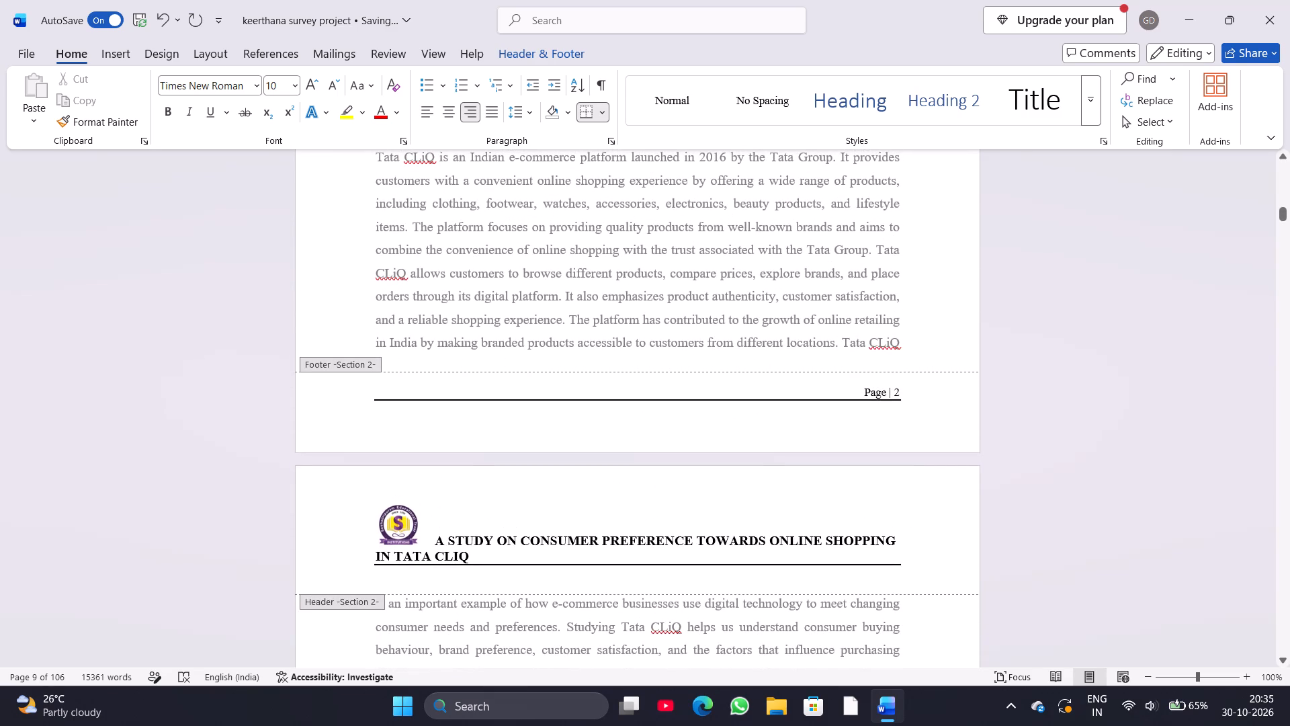
left_click(599, 403)
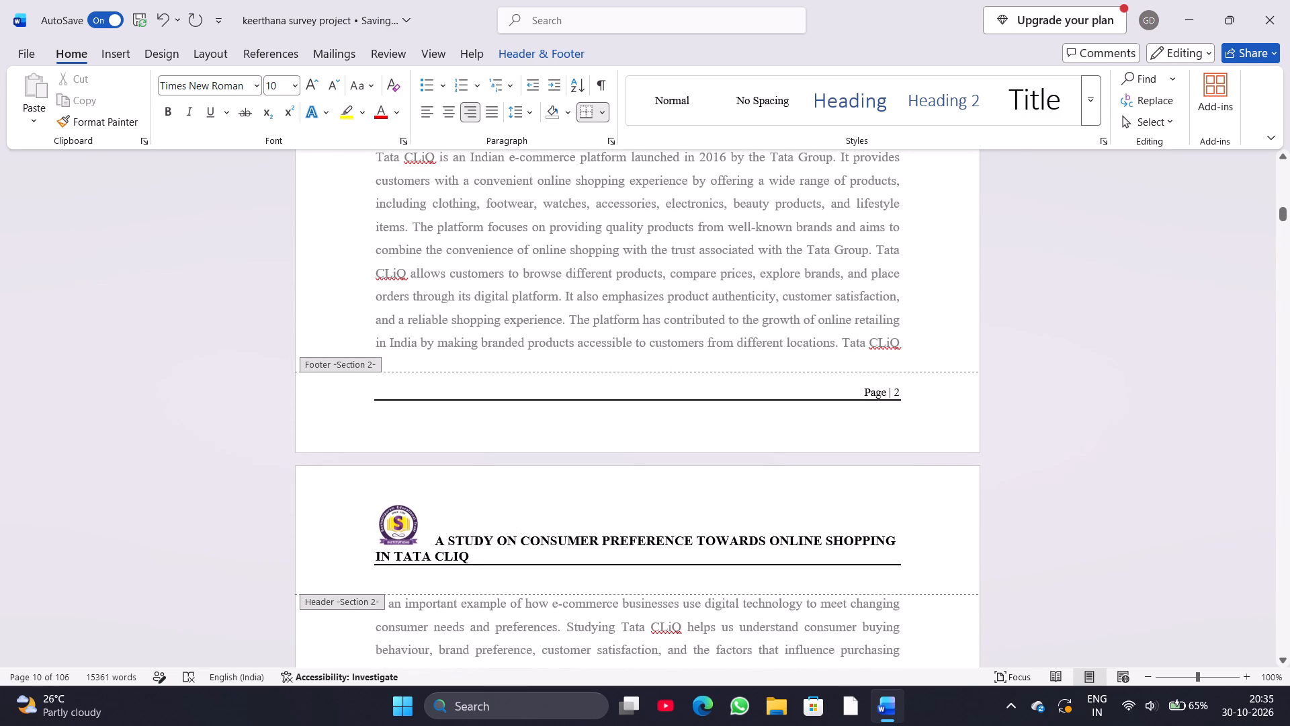
scroll(599, 398, "up", 7)
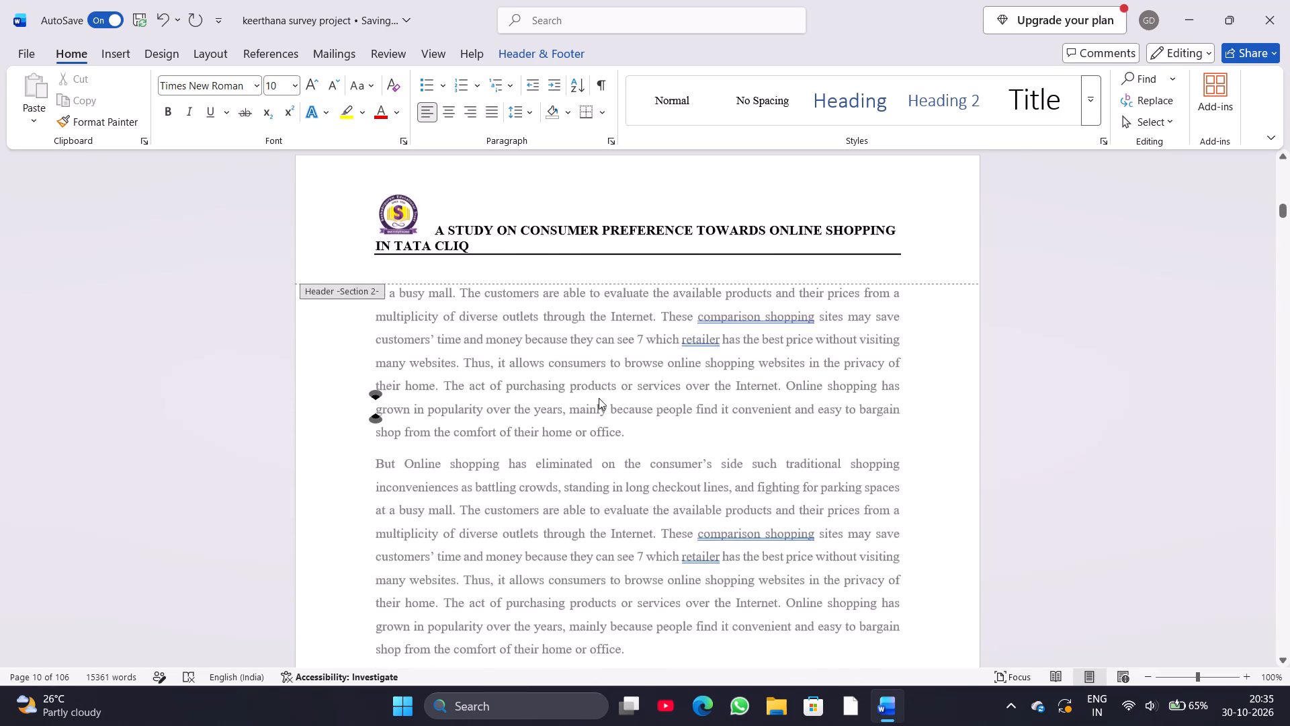
scroll(599, 398, "up", 1)
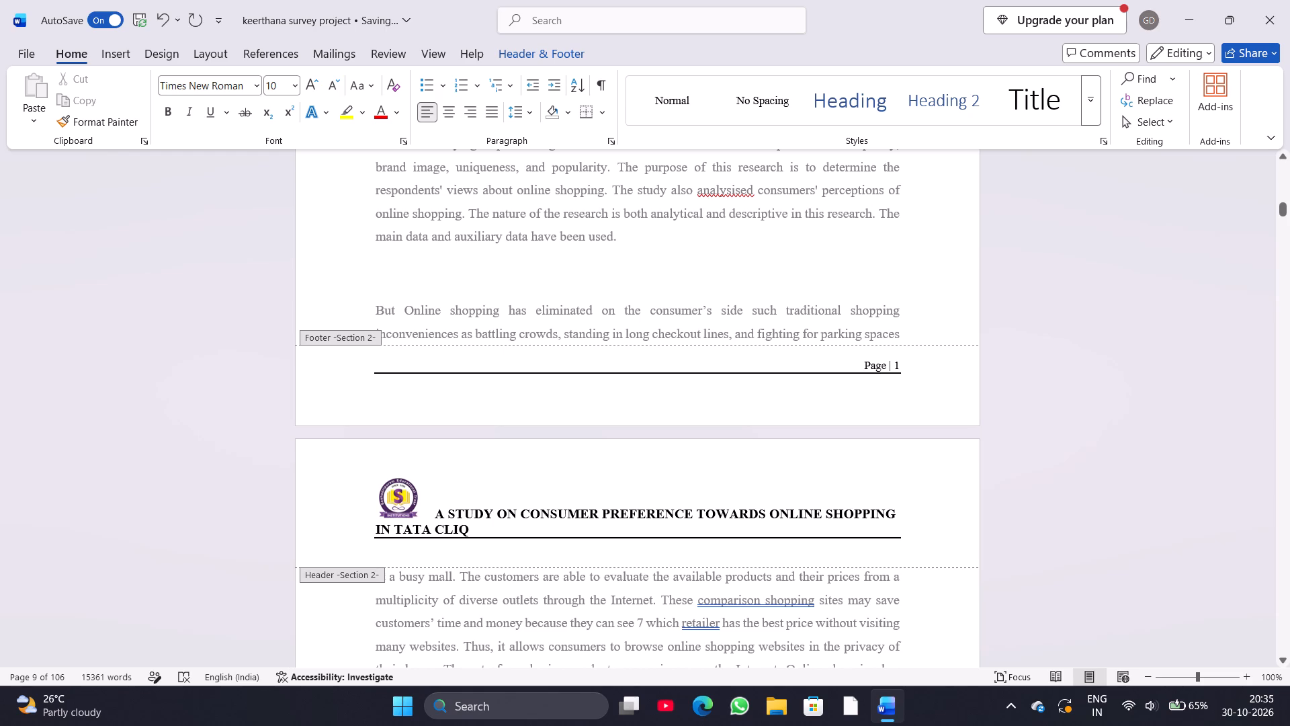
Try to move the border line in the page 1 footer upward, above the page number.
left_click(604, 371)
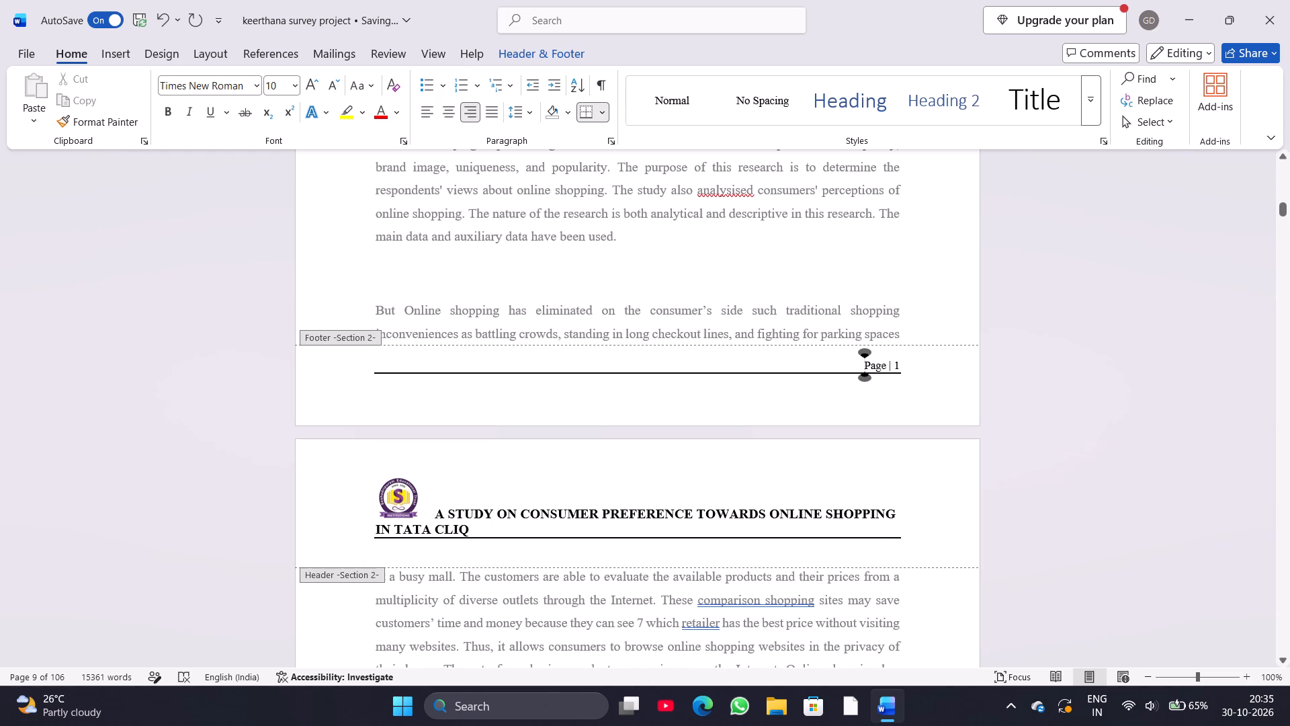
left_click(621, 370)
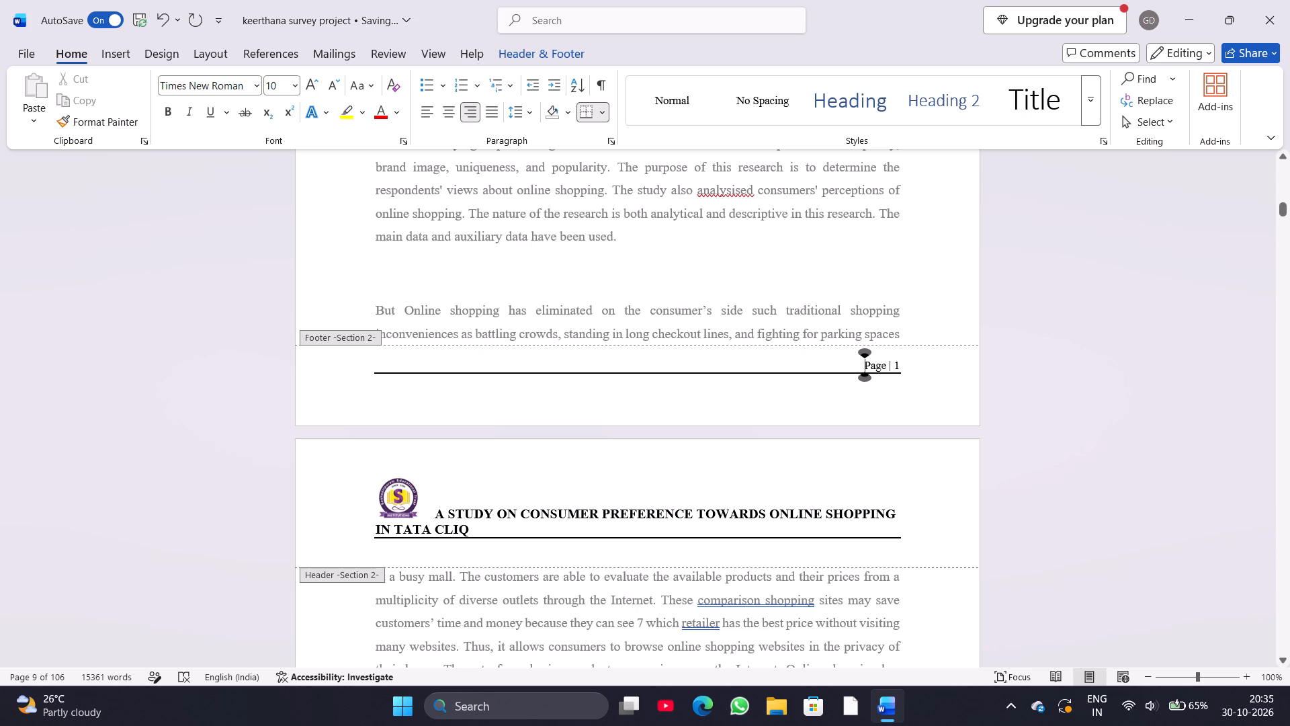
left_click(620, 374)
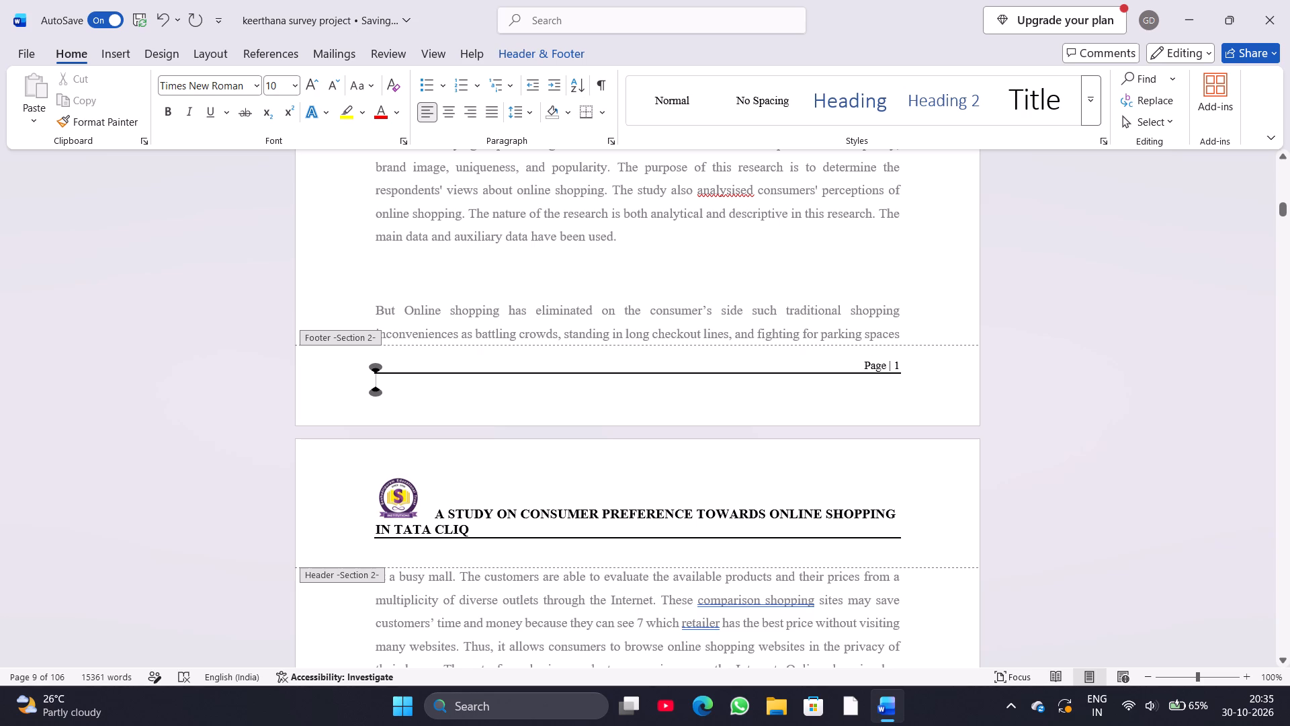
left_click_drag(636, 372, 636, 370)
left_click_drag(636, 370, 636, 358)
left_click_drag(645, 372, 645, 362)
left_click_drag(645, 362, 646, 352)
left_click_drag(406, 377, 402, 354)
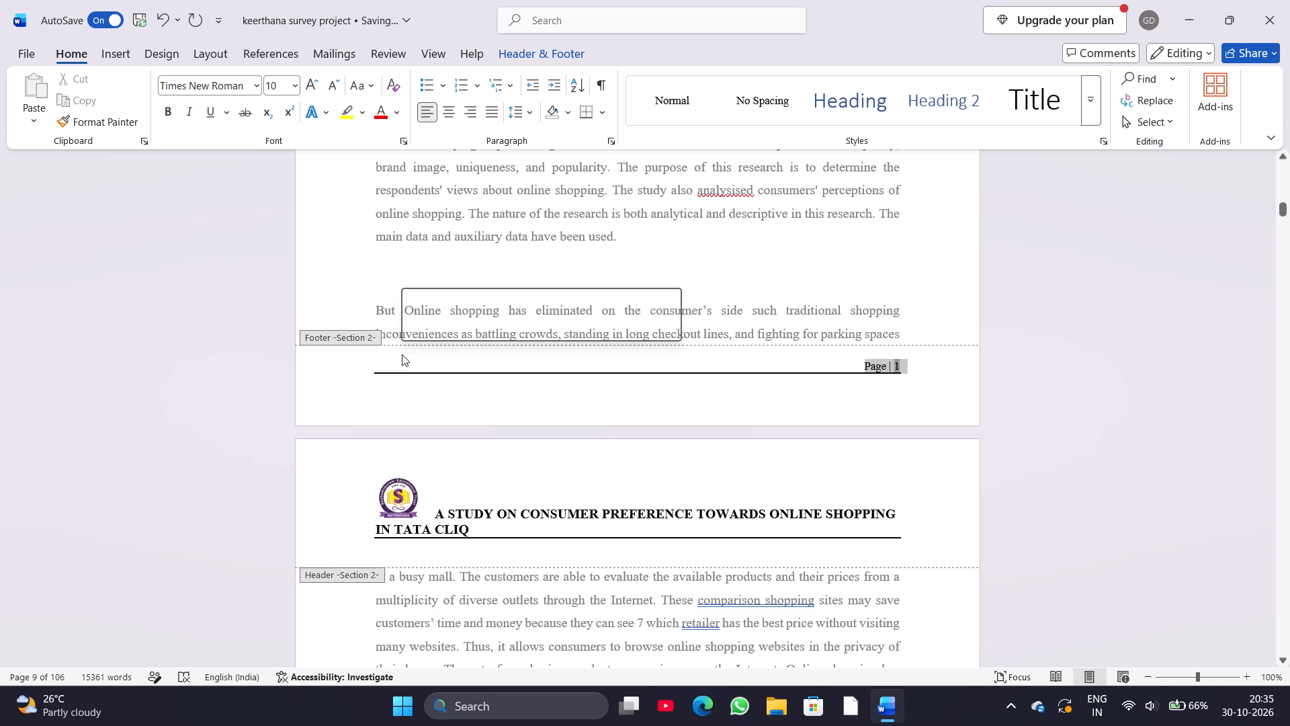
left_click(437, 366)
Look over the neighbouring pages and close header and footer editing.
scroll(511, 584, "down", 2)
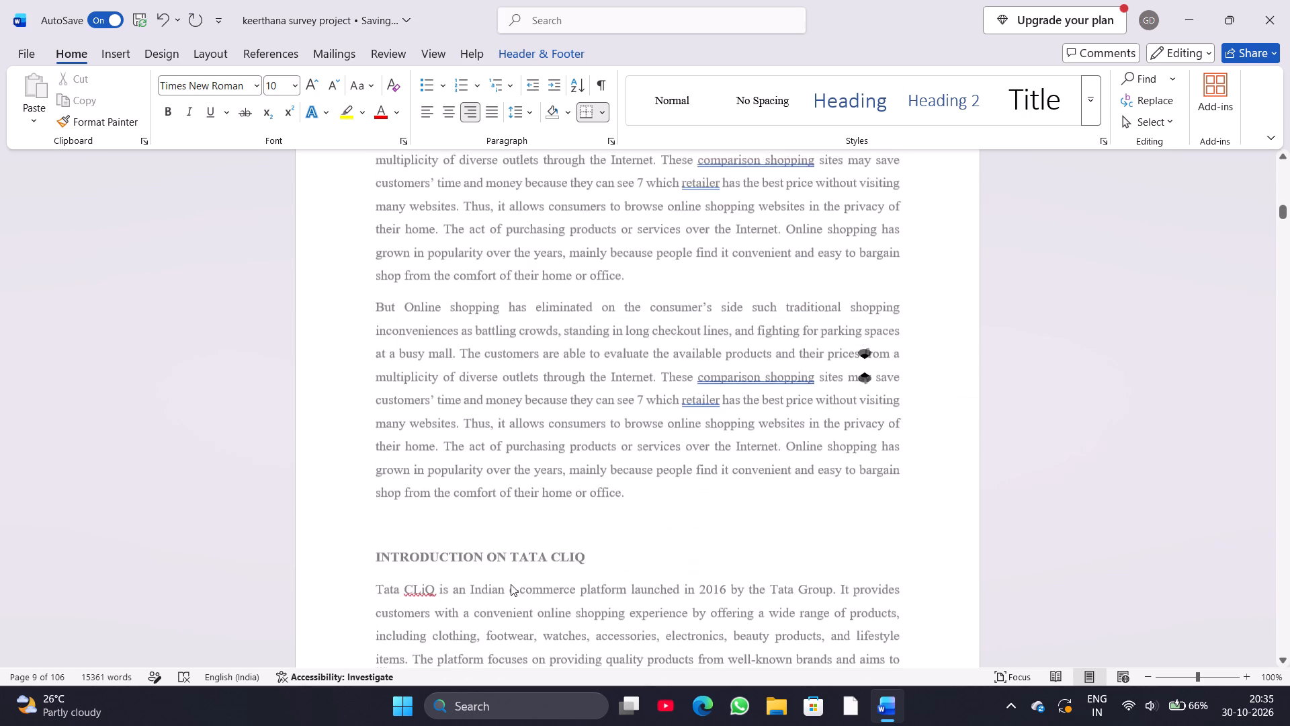
scroll(511, 584, "down", 2)
scroll(511, 584, "up", 4)
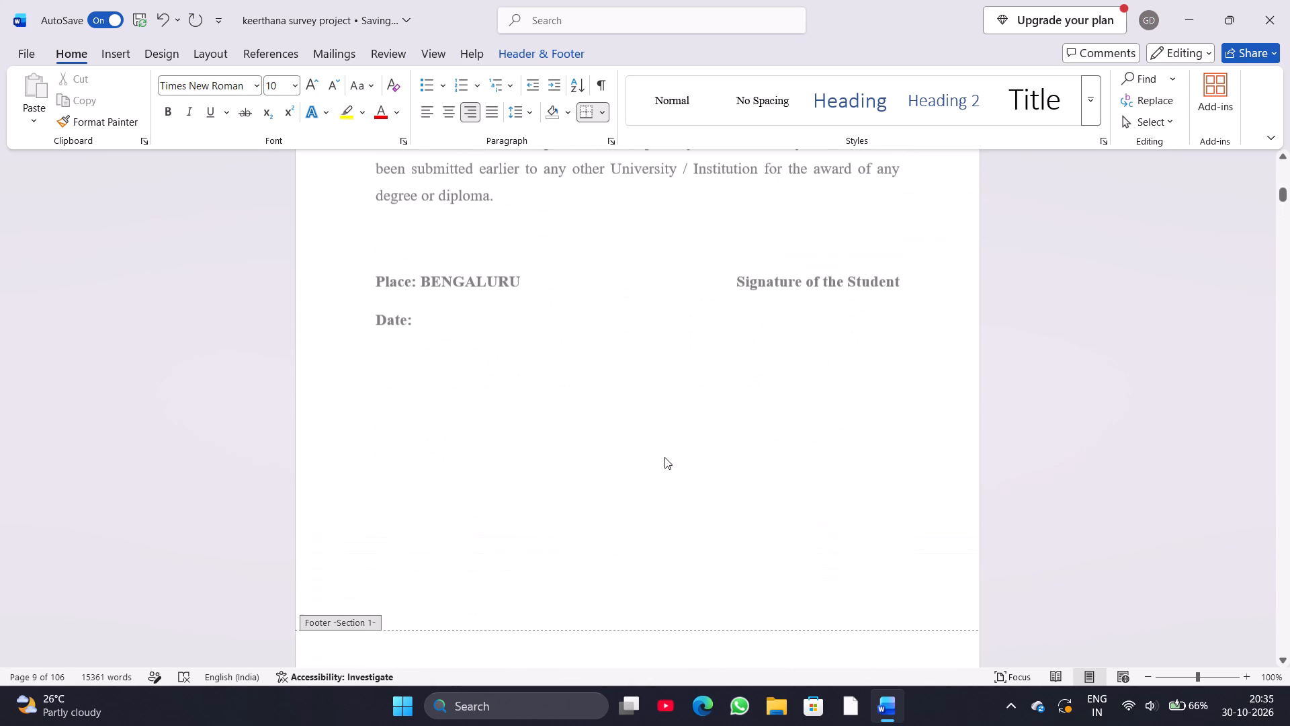
left_click(574, 53)
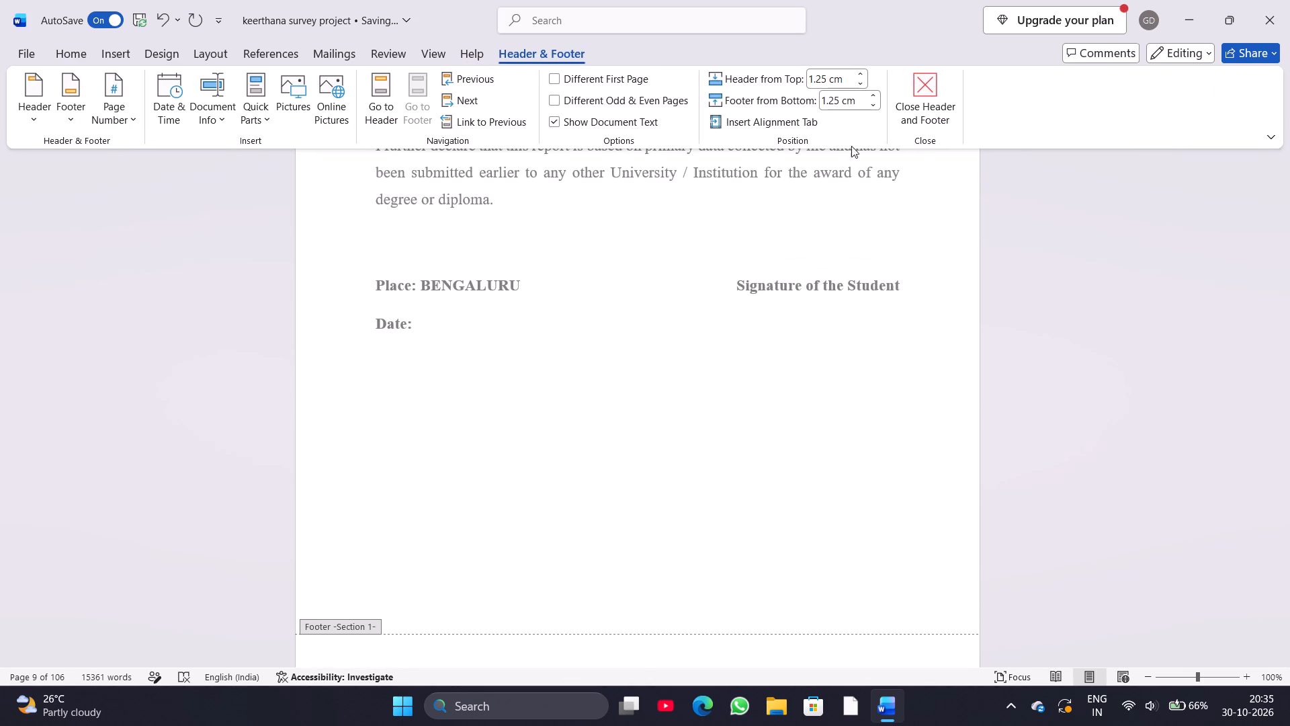
left_click(921, 114)
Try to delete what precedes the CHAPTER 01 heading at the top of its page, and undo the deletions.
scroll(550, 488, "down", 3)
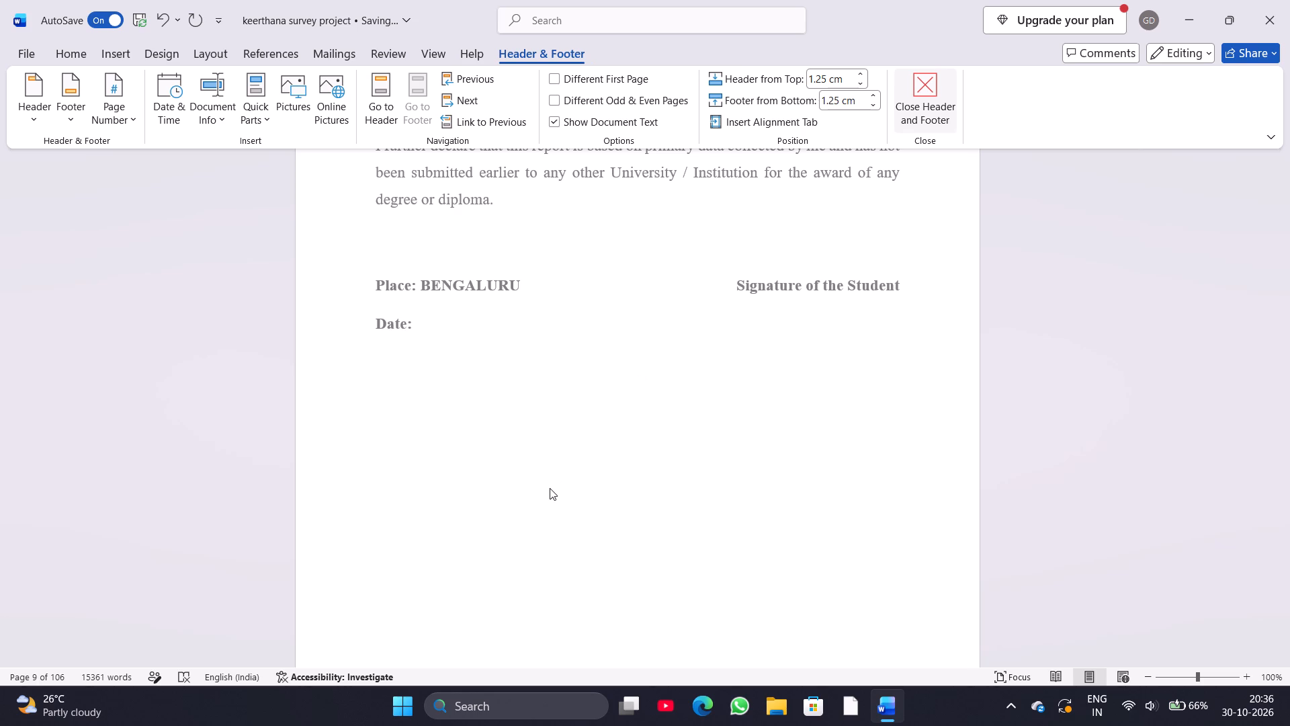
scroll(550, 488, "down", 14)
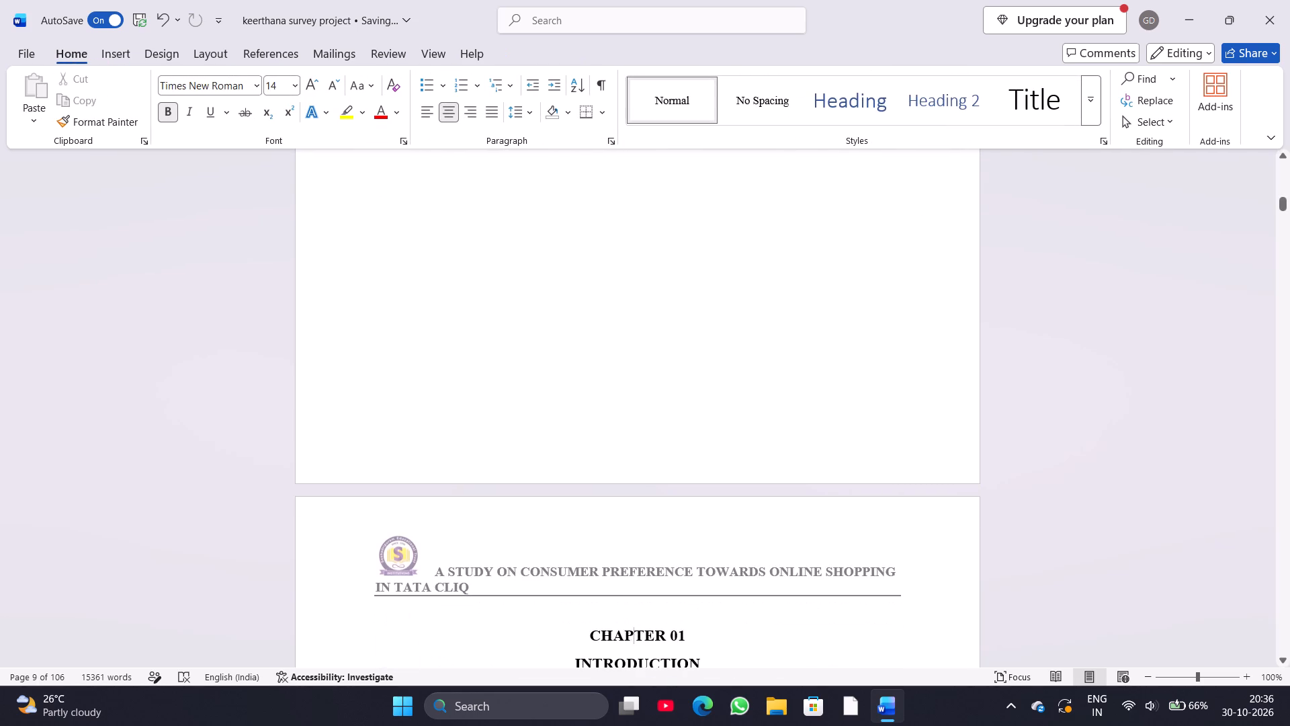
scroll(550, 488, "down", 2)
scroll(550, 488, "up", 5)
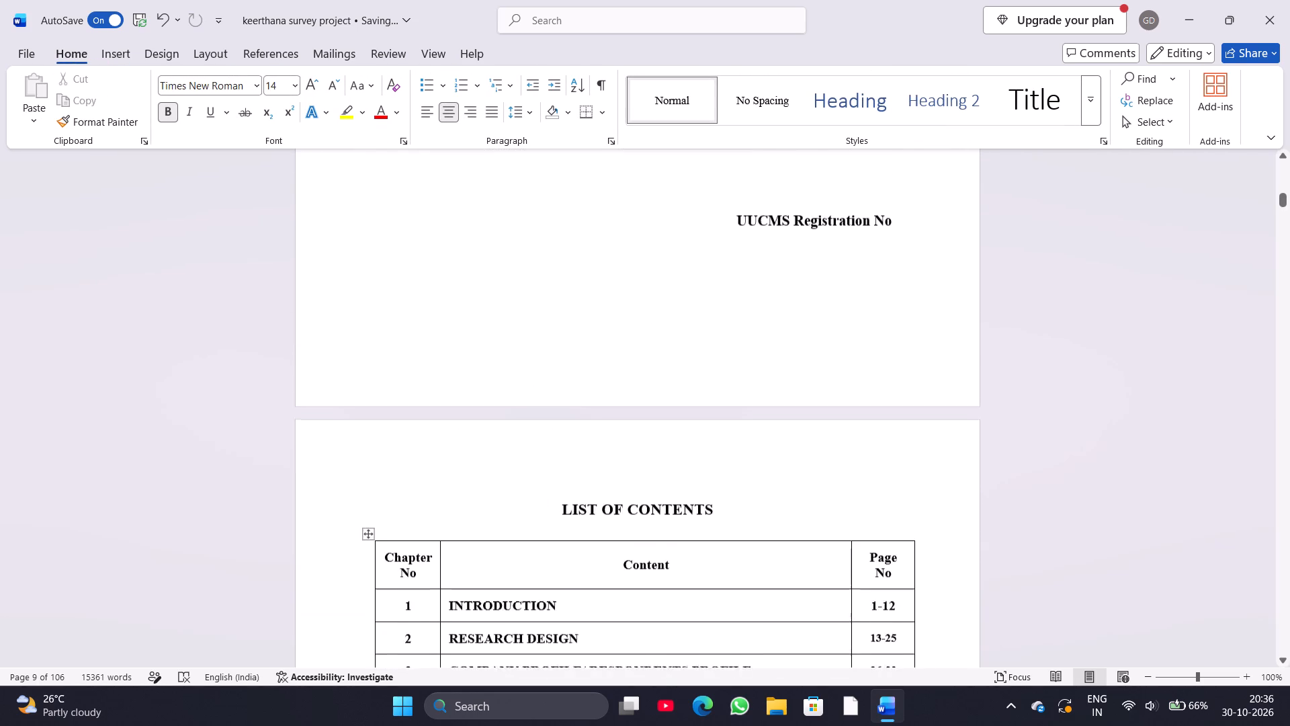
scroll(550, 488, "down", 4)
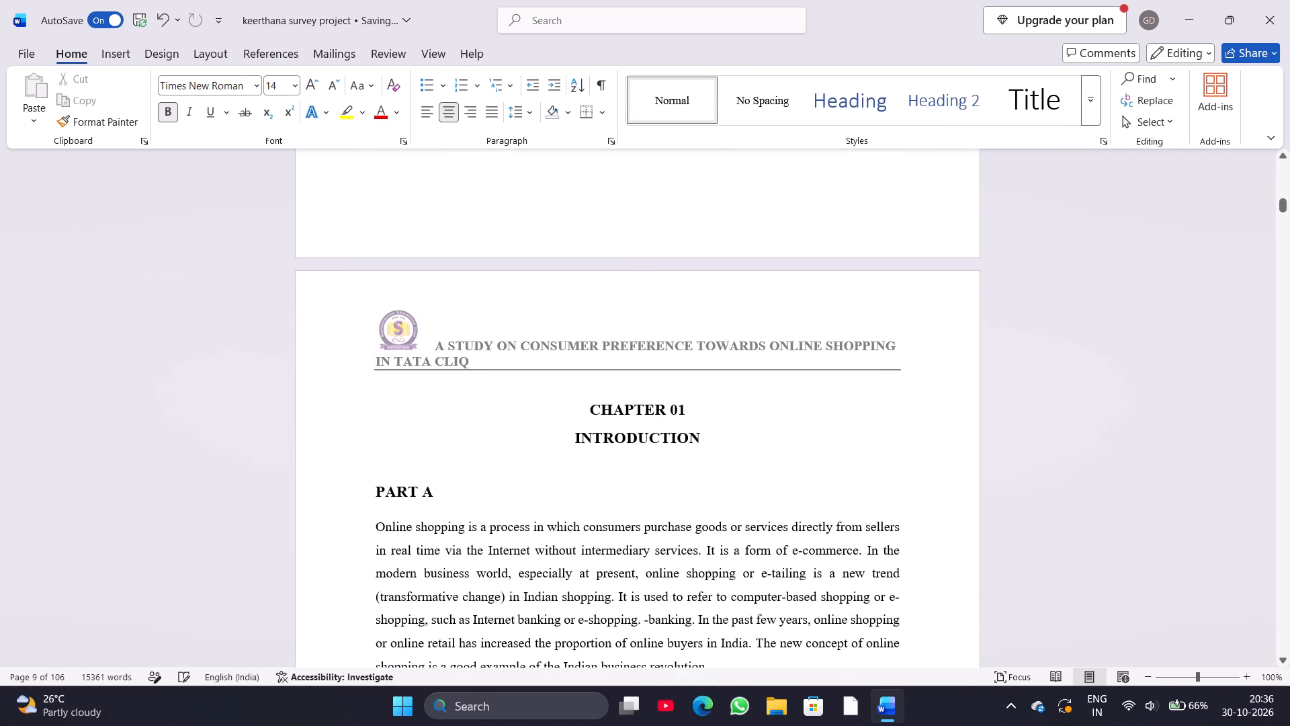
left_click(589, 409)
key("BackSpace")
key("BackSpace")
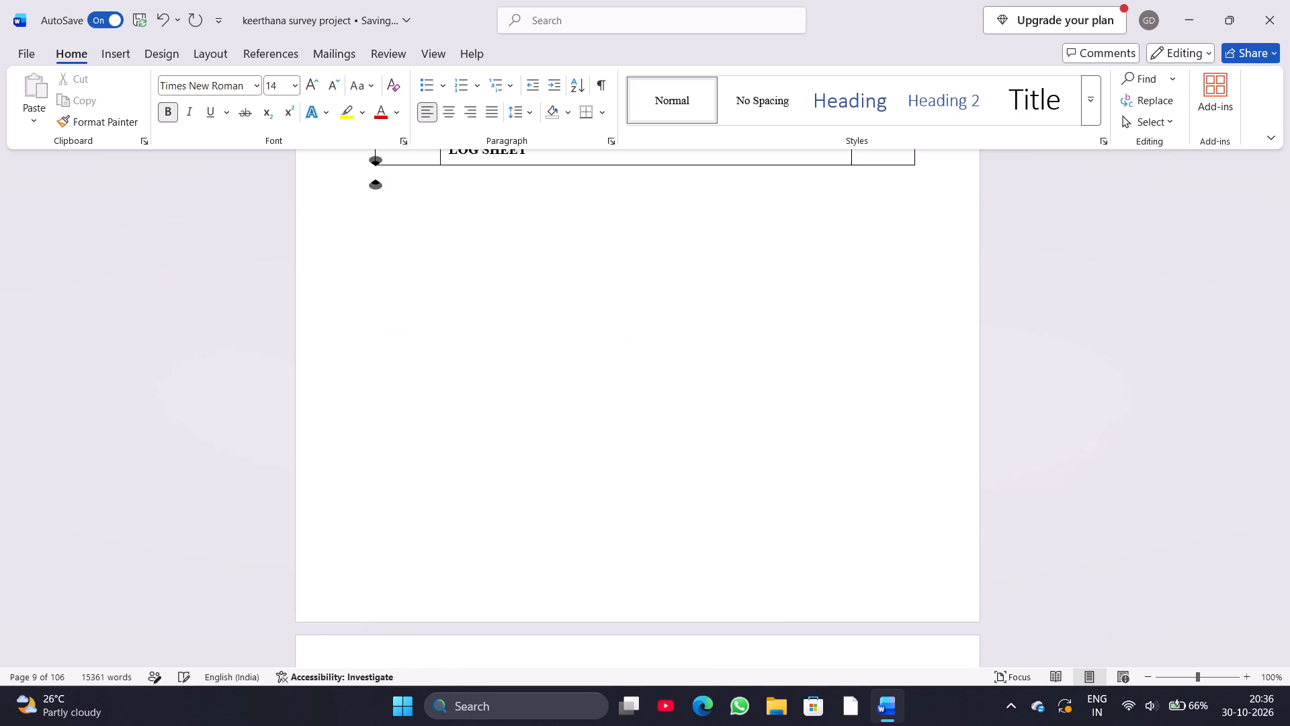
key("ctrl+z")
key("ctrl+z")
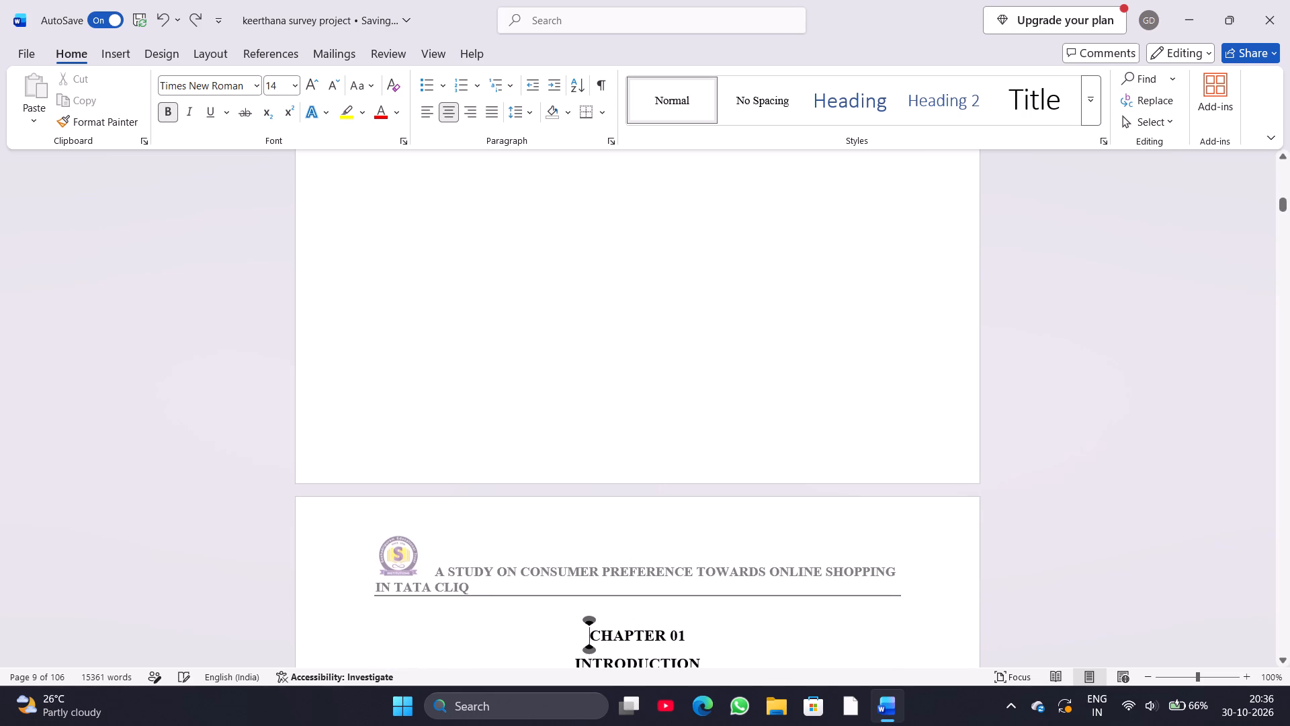
Remove the empty lines above the paragraphs starting "Online shopping consumer behaviour" and "But Online shopping has eliminated" in Part A.
scroll(589, 409, "down", 2)
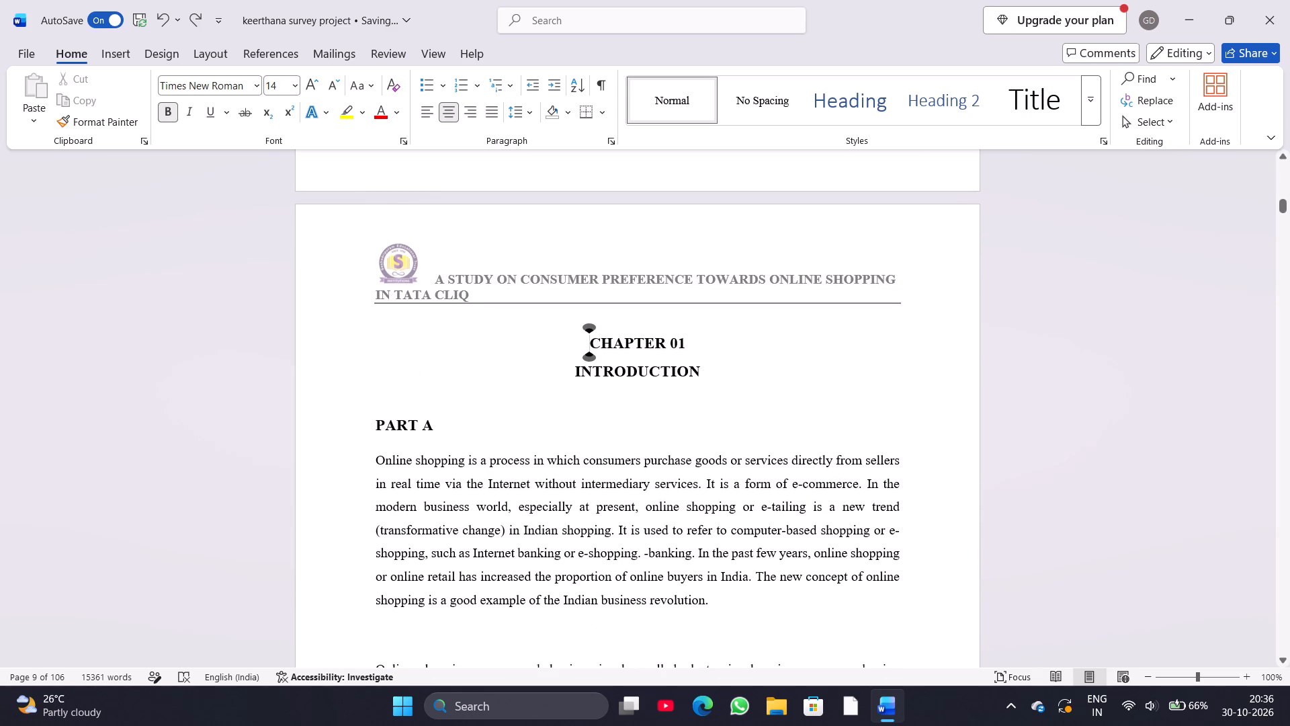
scroll(450, 475, "down", 1)
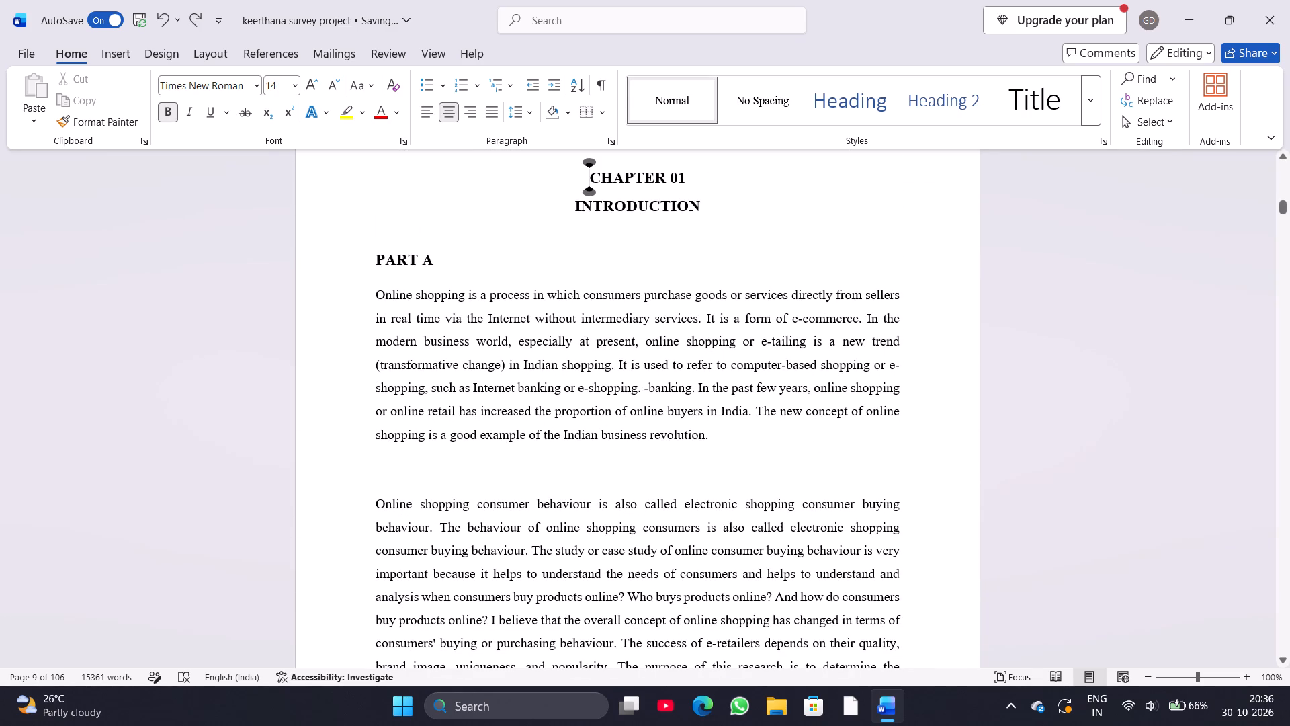
left_click(378, 502)
key("BackSpace")
scroll(378, 502, "down", 2)
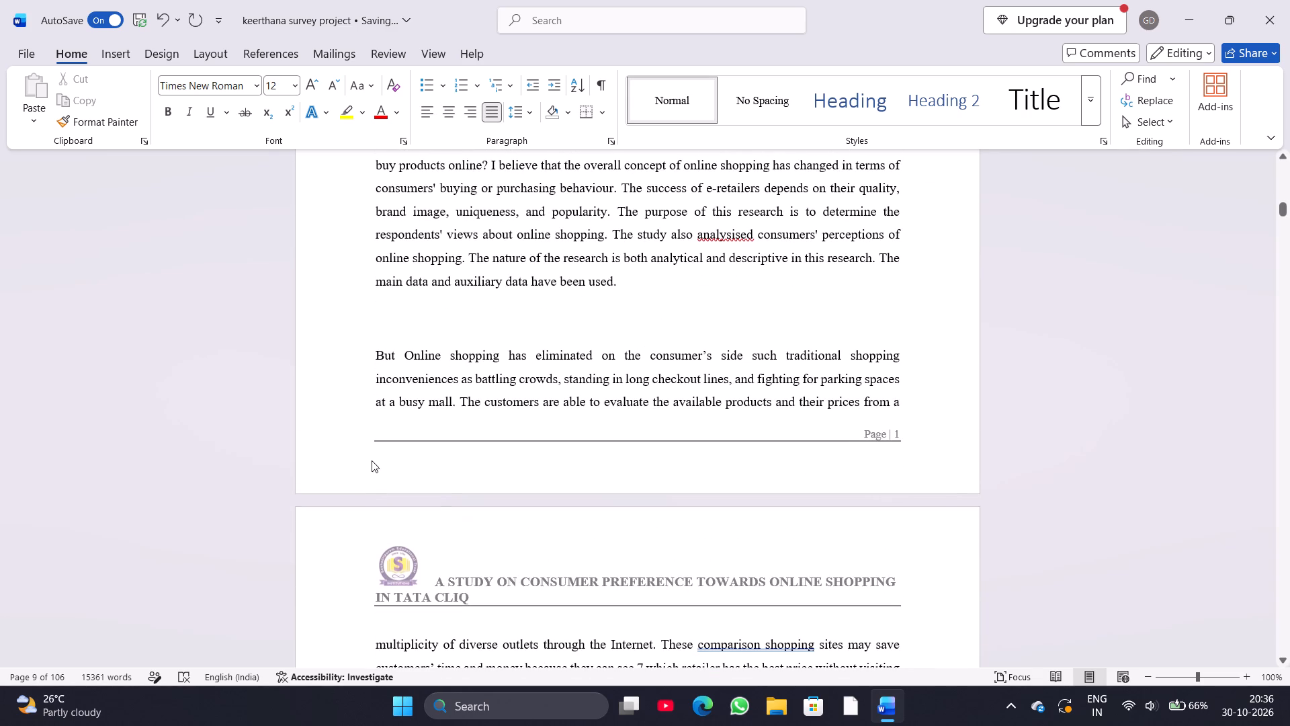
left_click(372, 356)
key("BackSpace")
Look through the following Chapter 01 pages to examine their layout and paragraph spacing.
scroll(372, 356, "down", 1)
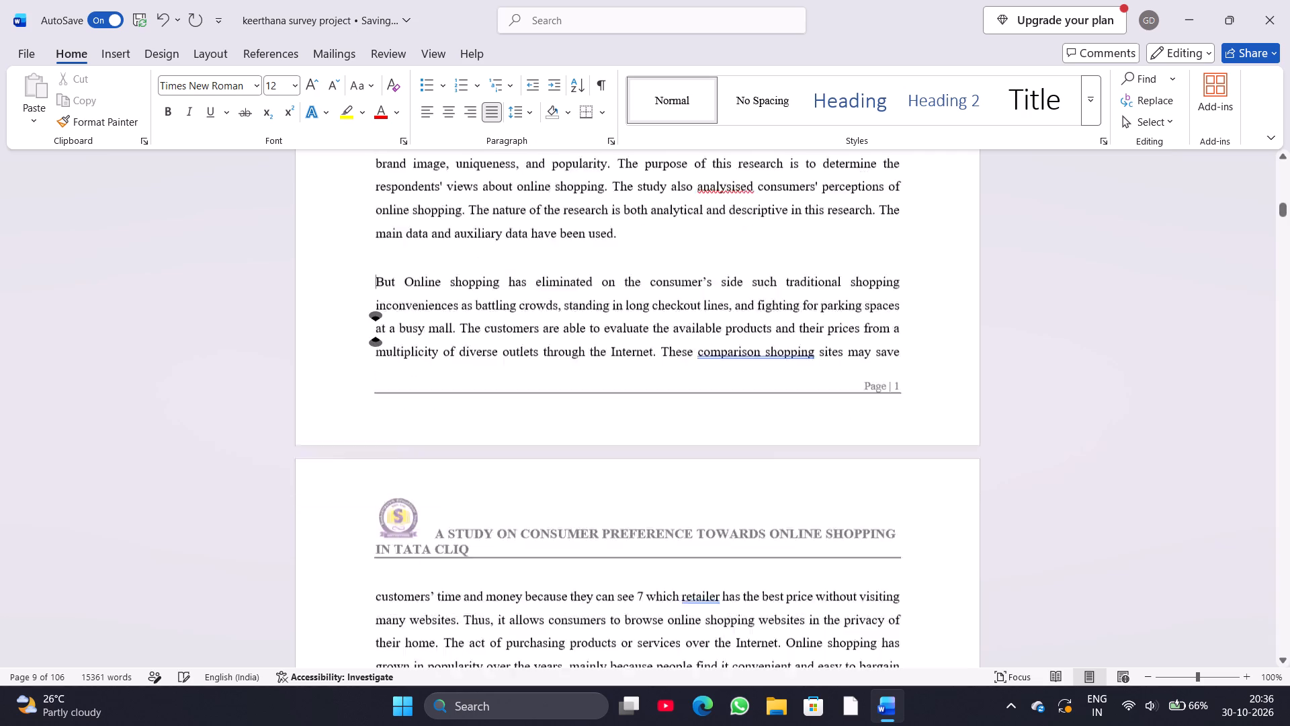
scroll(372, 356, "down", 4)
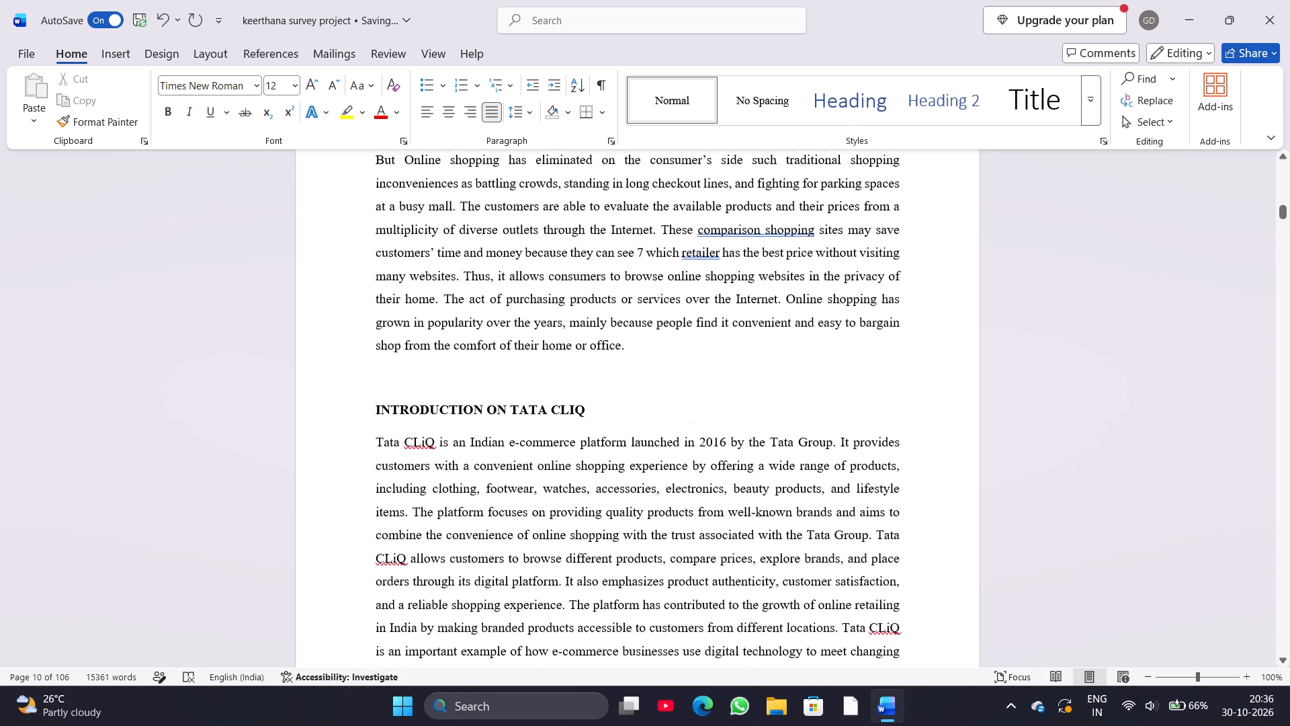
scroll(372, 356, "down", 3)
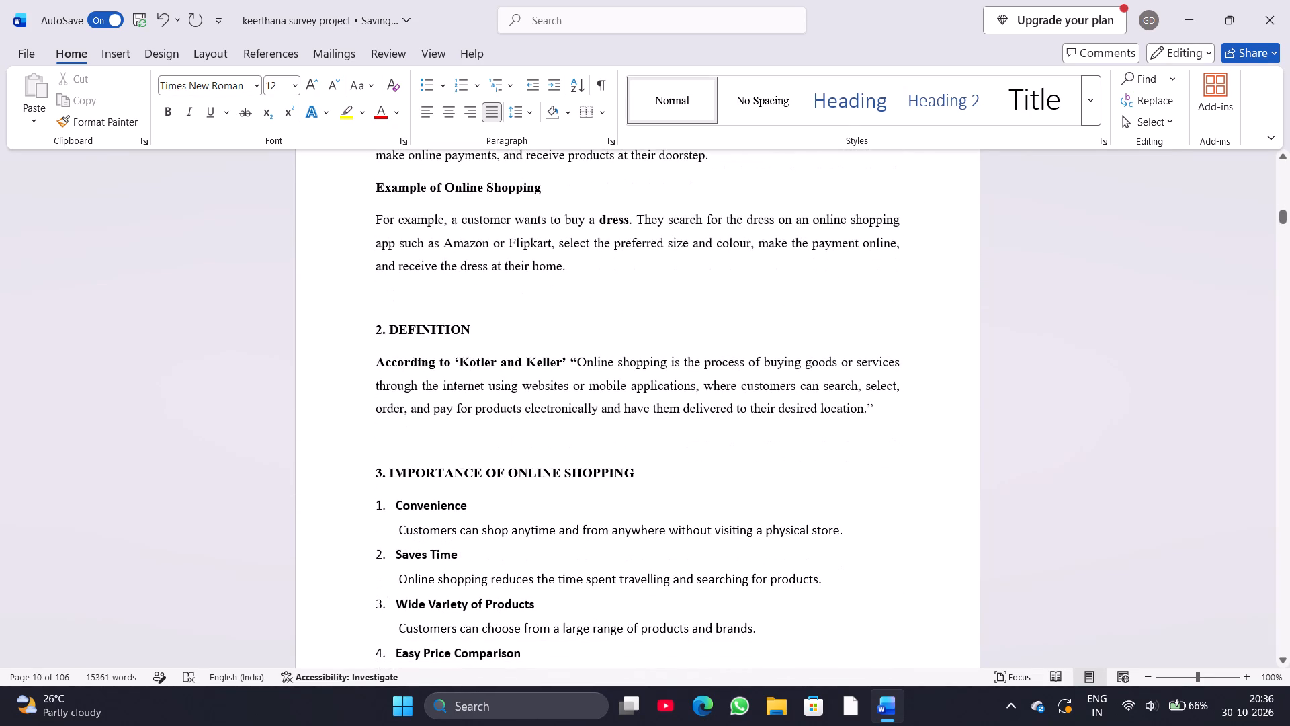
scroll(348, 317, "up", 1)
scroll(348, 343, "down", 1, "ctrl")
scroll(348, 343, "up", 1, "ctrl")
scroll(348, 343, "down", 1, "ctrl")
scroll(348, 343, "up", 4, "ctrl")
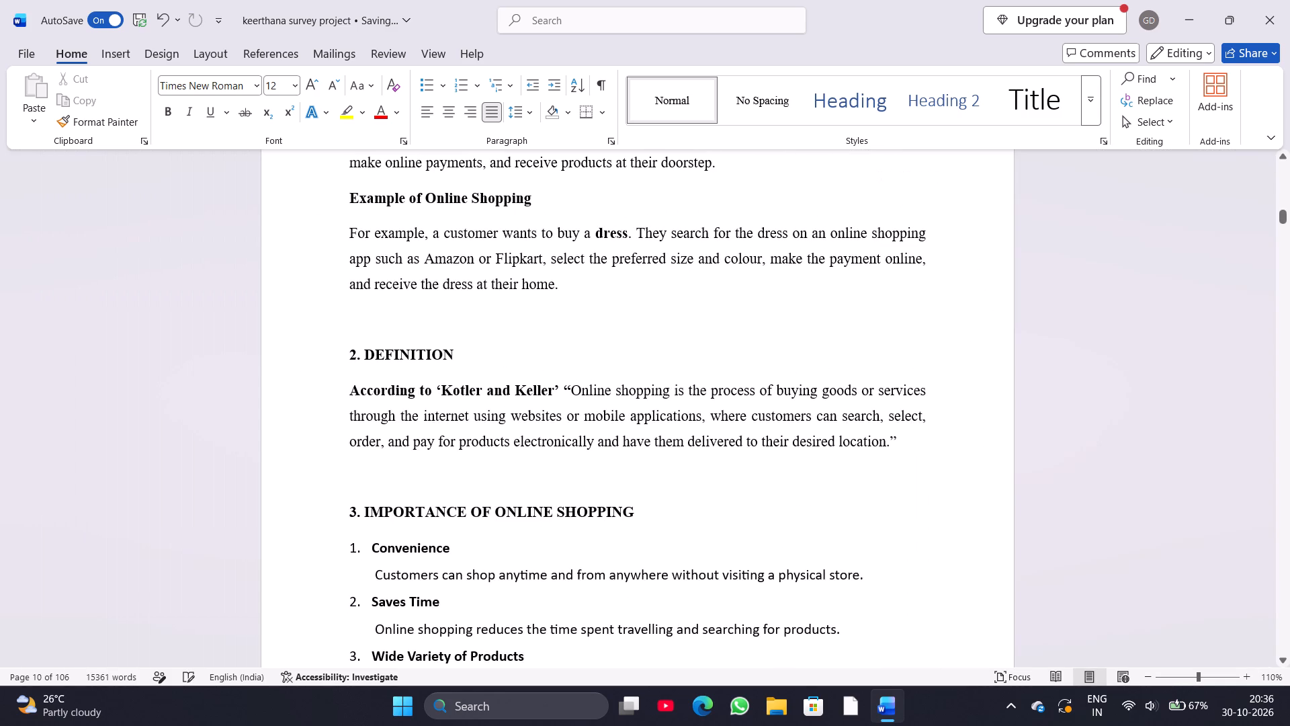
Remove the empty line between the 1. MEANING heading and the paragraph starting "Online shopping refers to".
left_click(1148, 680)
scroll(969, 501, "up", 2)
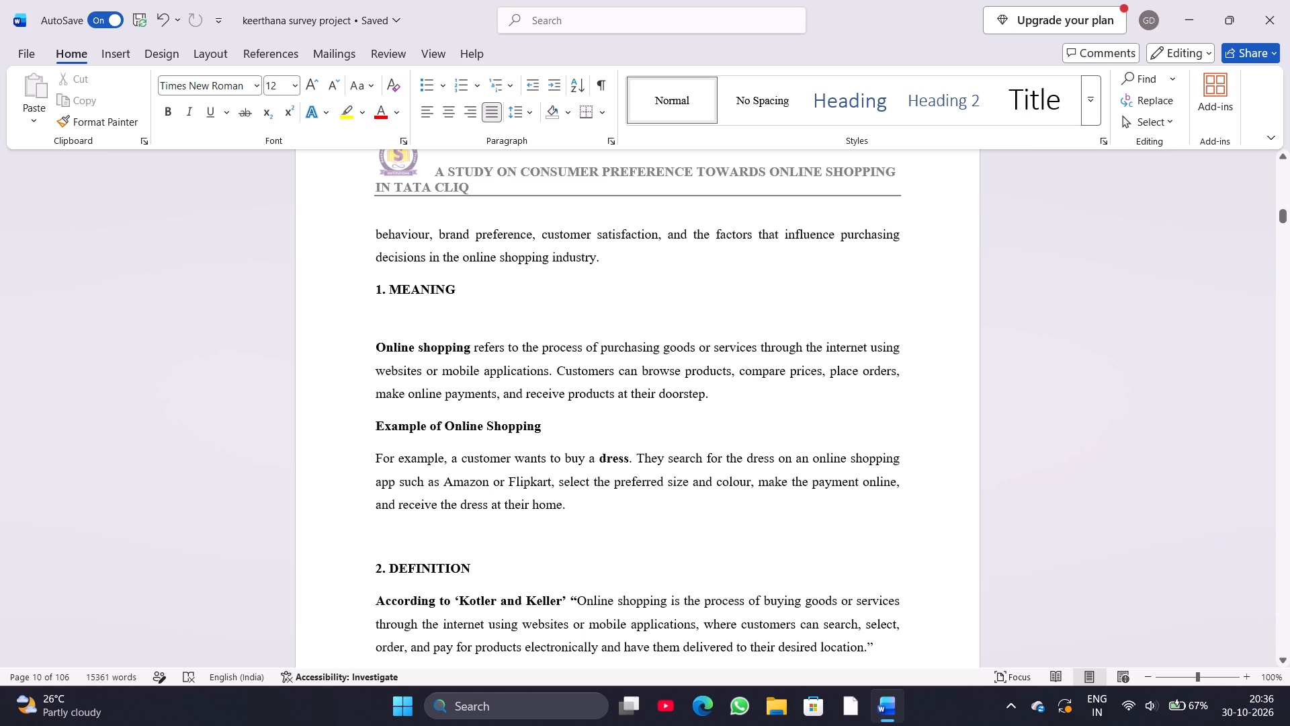
left_click(376, 347)
key("BackSpace")
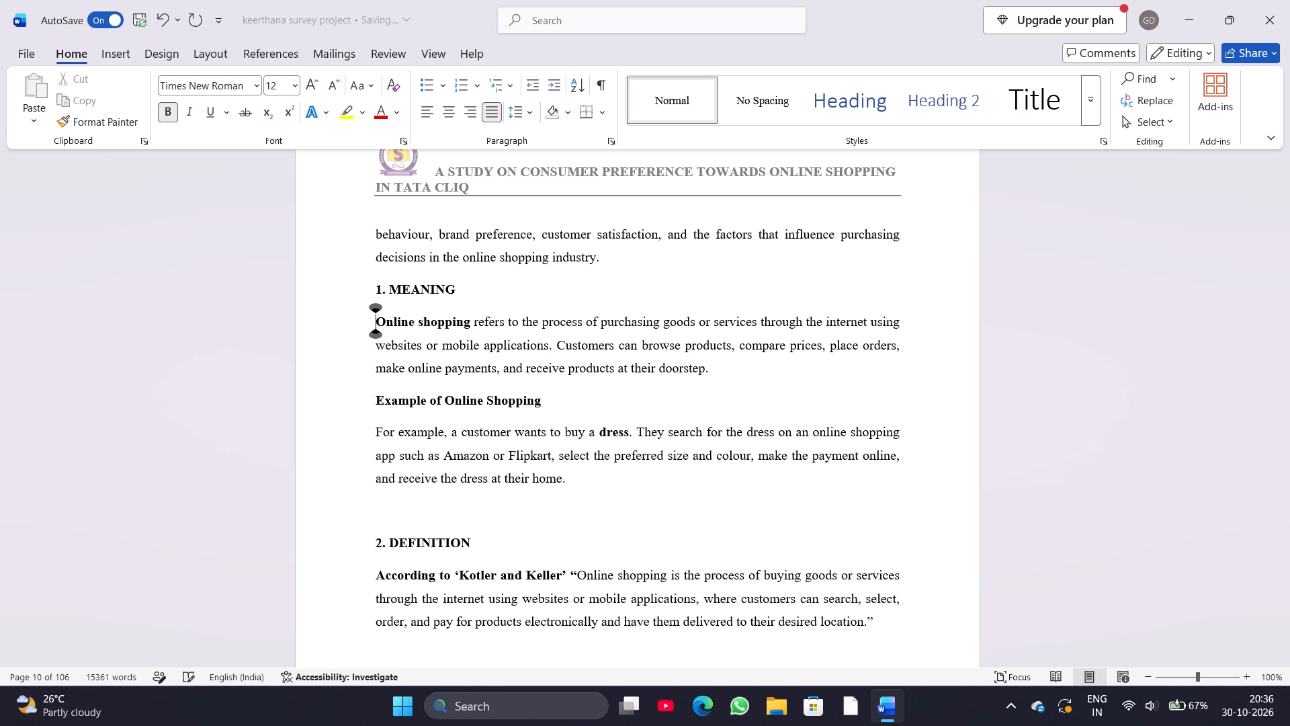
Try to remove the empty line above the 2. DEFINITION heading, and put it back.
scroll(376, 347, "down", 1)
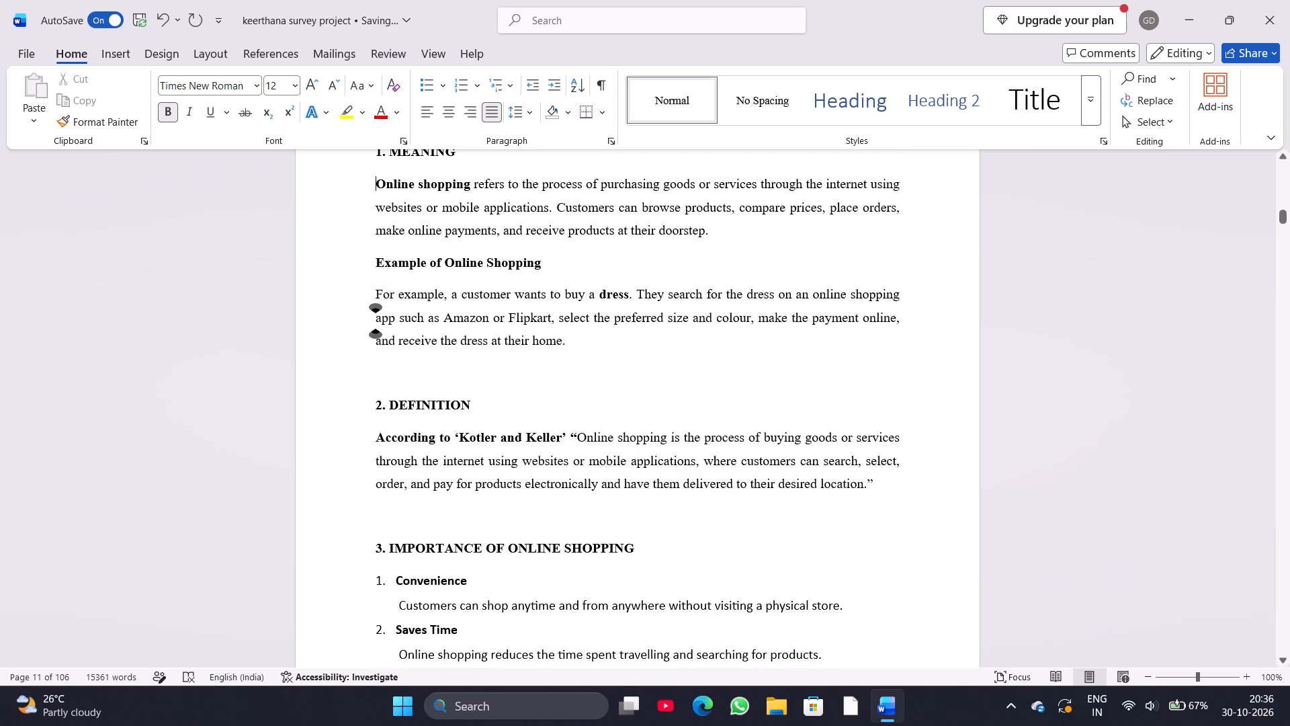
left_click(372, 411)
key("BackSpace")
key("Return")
Remove the empty line above the 5. GROWTH OF ONLINE SHOPPING heading at the top of its page.
scroll(372, 411, "down", 1)
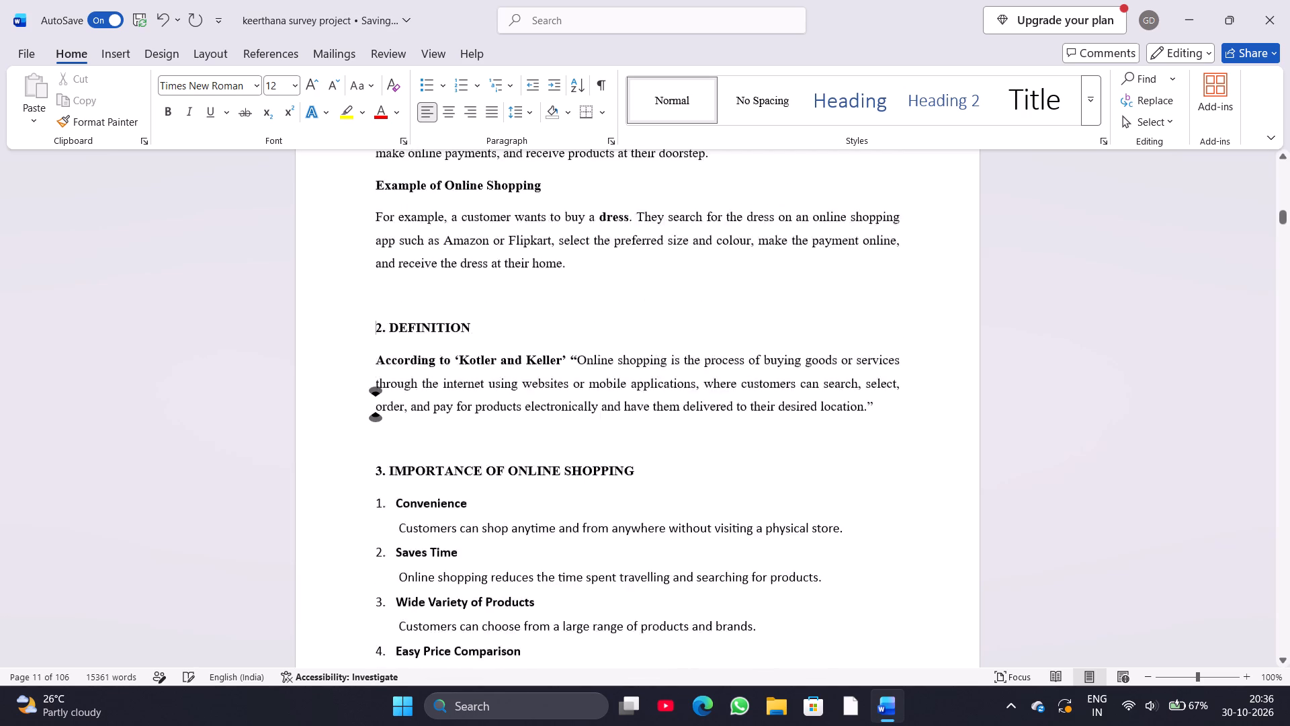
scroll(372, 411, "down", 7)
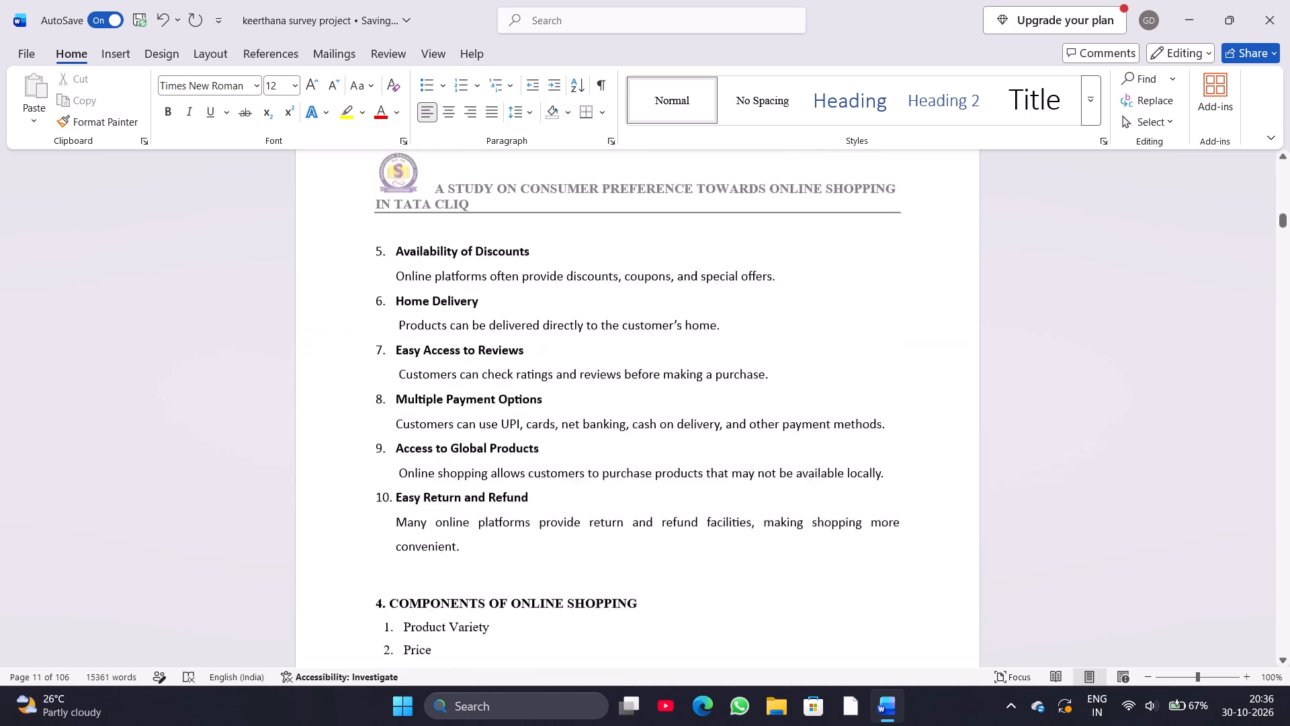
scroll(372, 411, "down", 5)
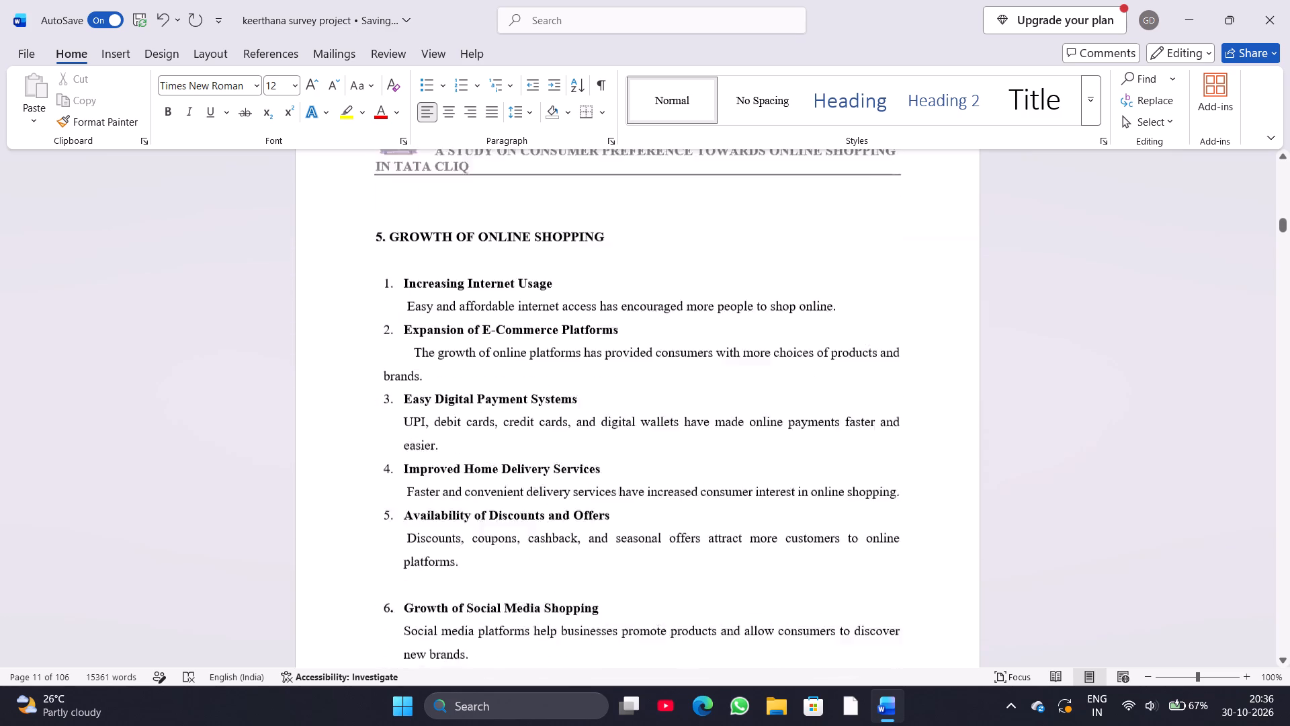
scroll(372, 411, "down", 1)
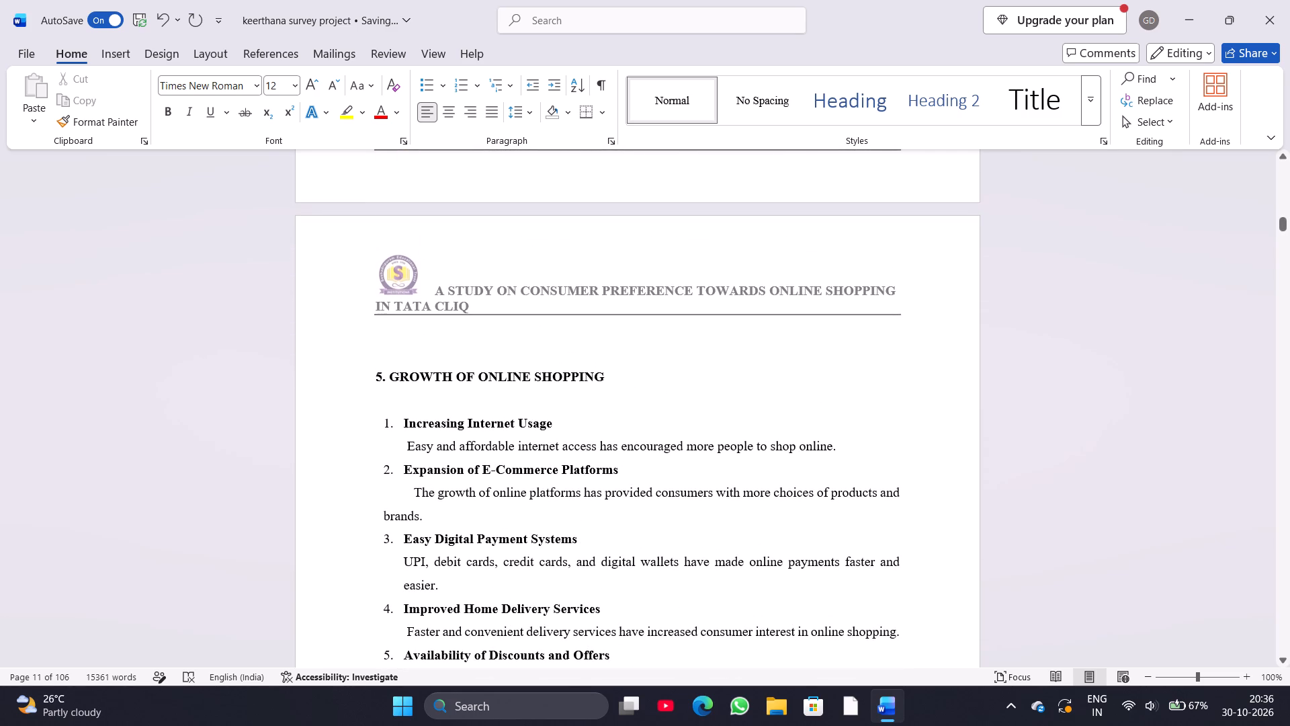
left_click(368, 380)
key("BackSpace")
Remove the empty lines above the PART B heading, undoing the last deletion to keep it at the top of its own page.
scroll(368, 380, "down", 2)
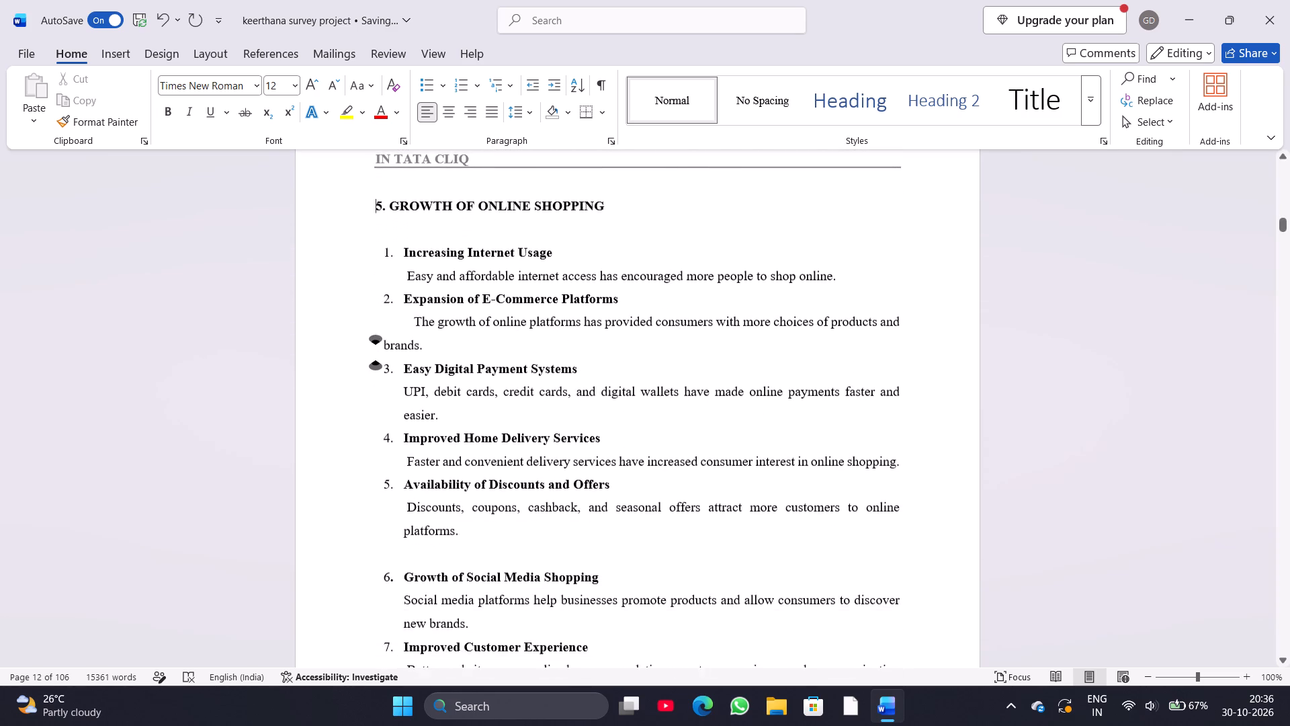
scroll(368, 380, "down", 2)
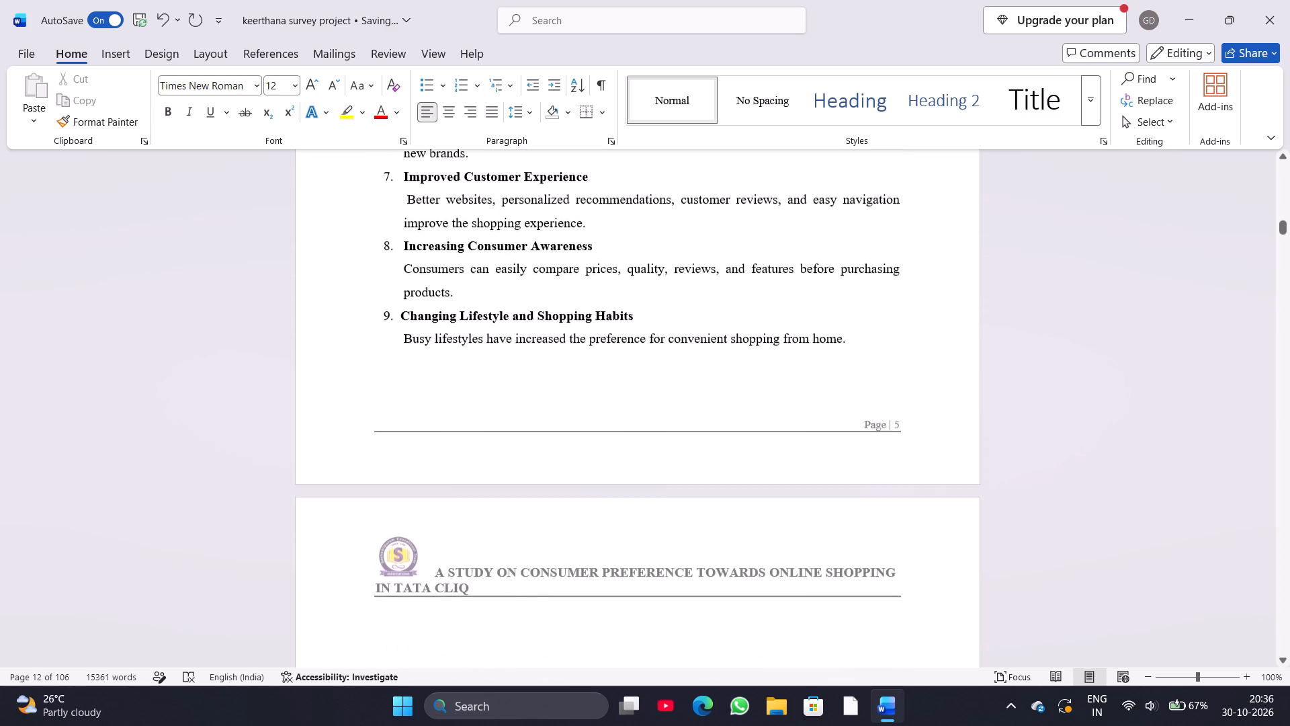
scroll(368, 380, "down", 2)
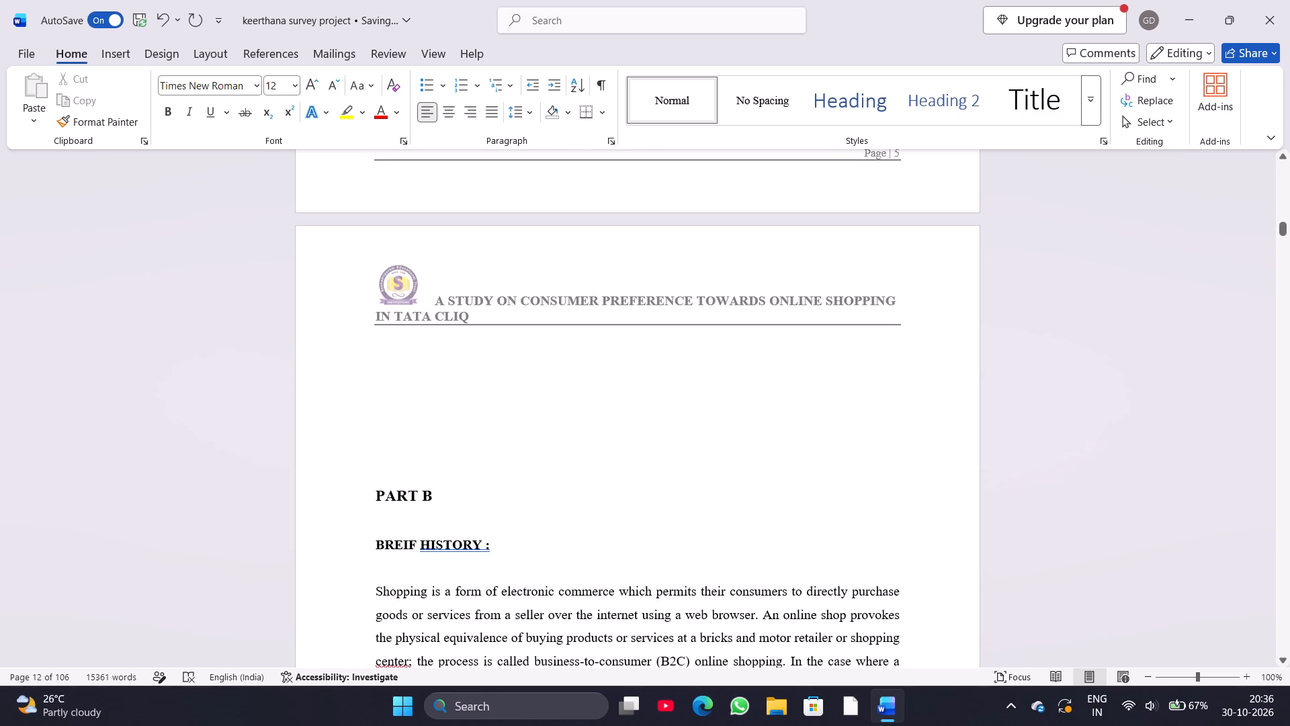
left_click(376, 495)
key("BackSpace")
key("BackSpace")
key("BackSpace")
key("BackSpace")
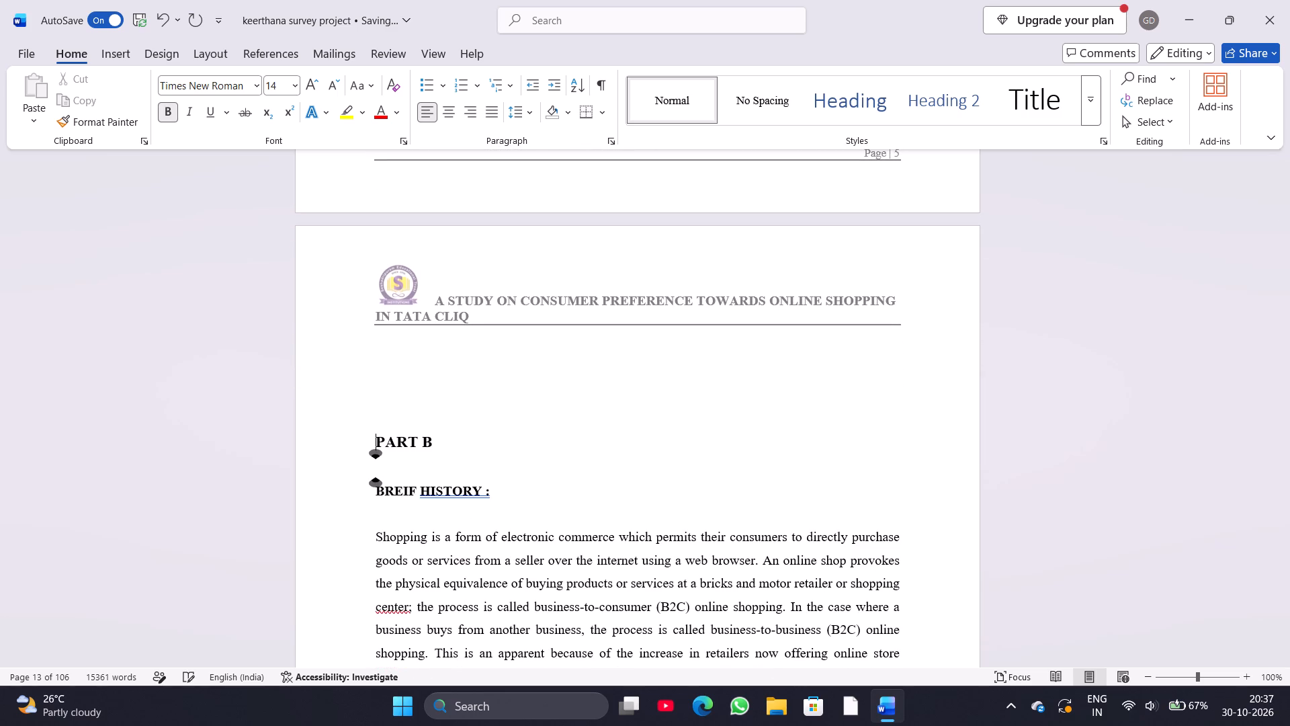
key("BackSpace")
key("BackSpace")
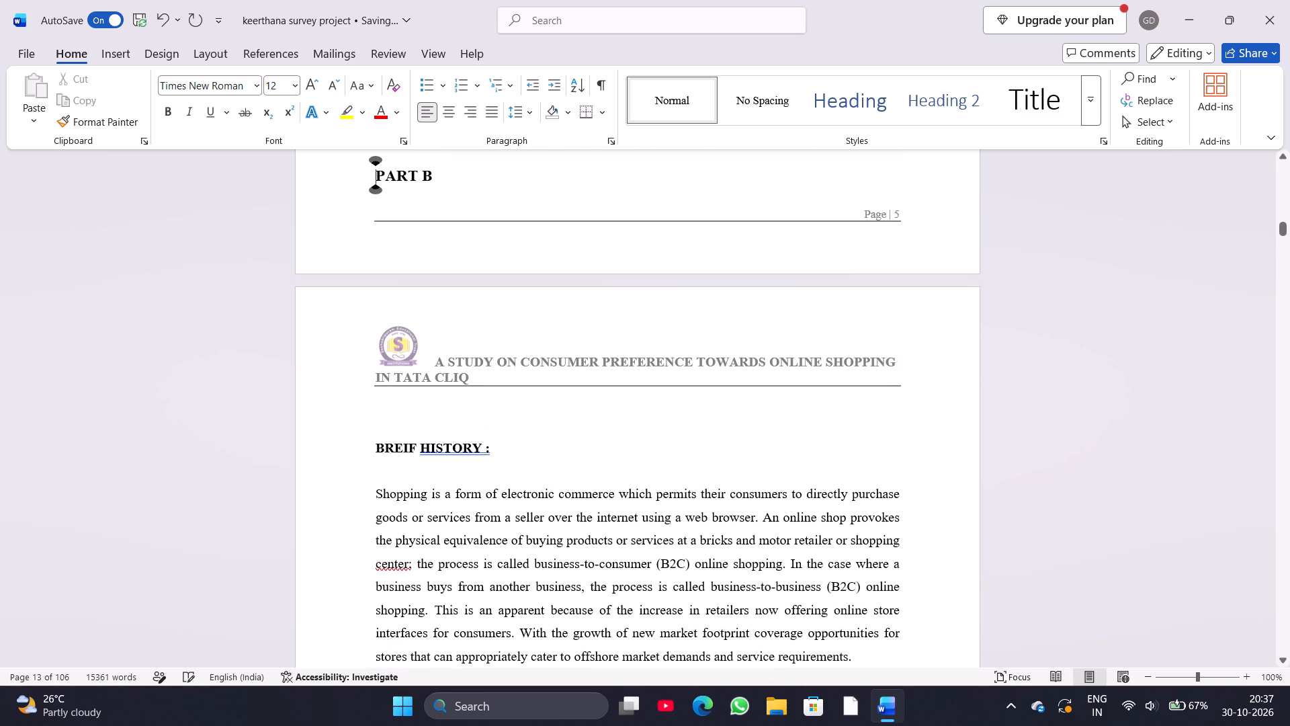
key("ctrl+z")
scroll(376, 495, "down", 3)
scroll(376, 495, "up", 1)
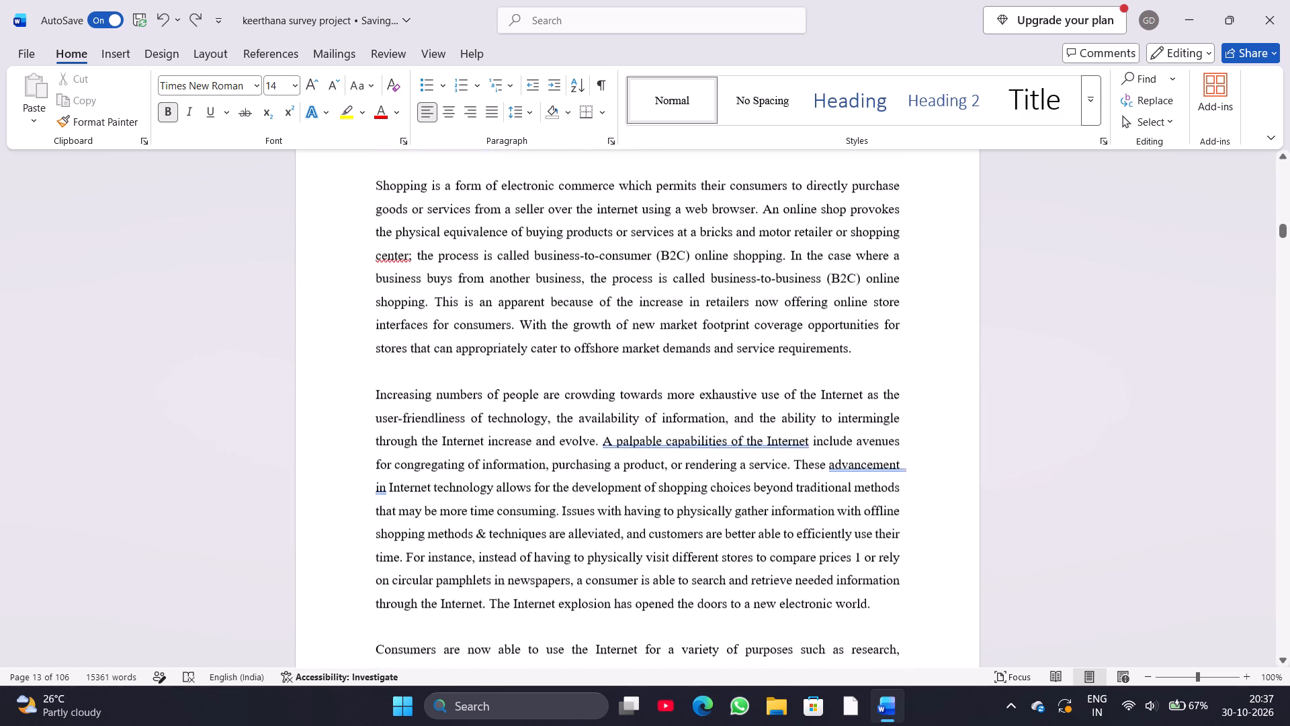
scroll(376, 495, "up", 1)
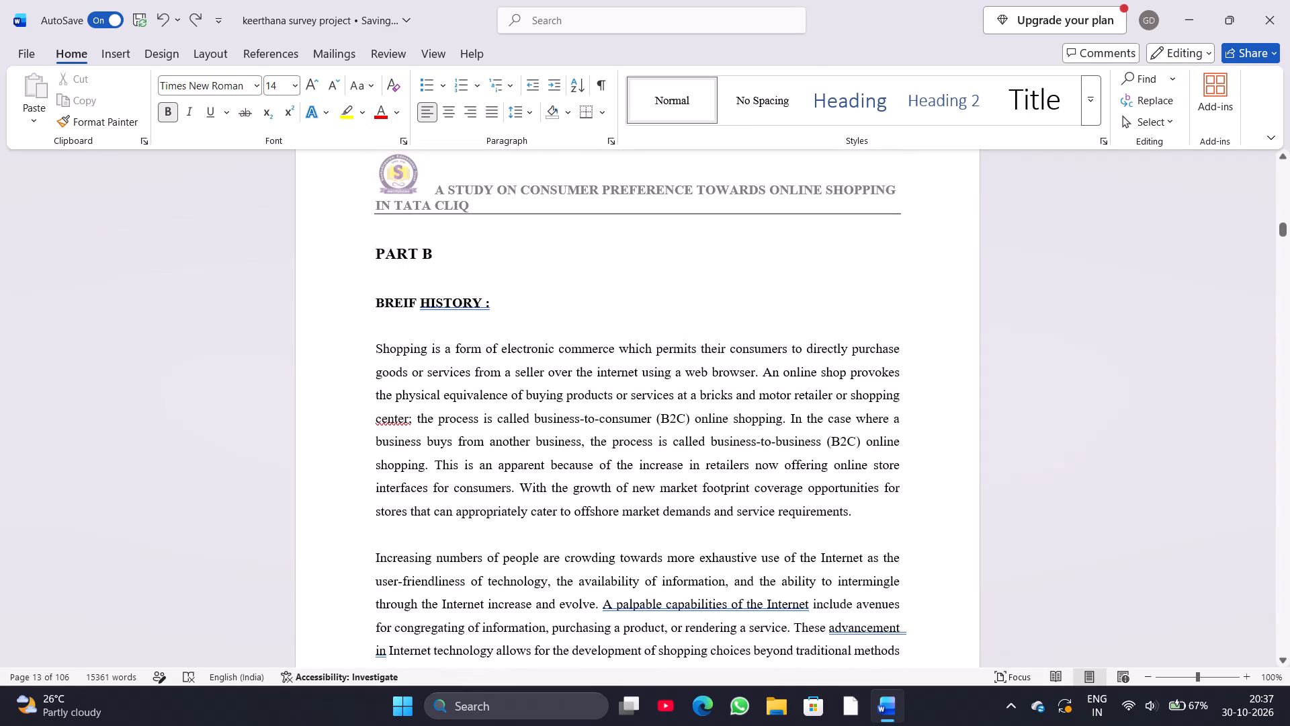
Add the line "THEORITICAL BACKGROUND" directly below the BREIF HISTORY heading in Part B.
left_click(496, 305)
key("Return")
type("THEO")
type("RITITAL")
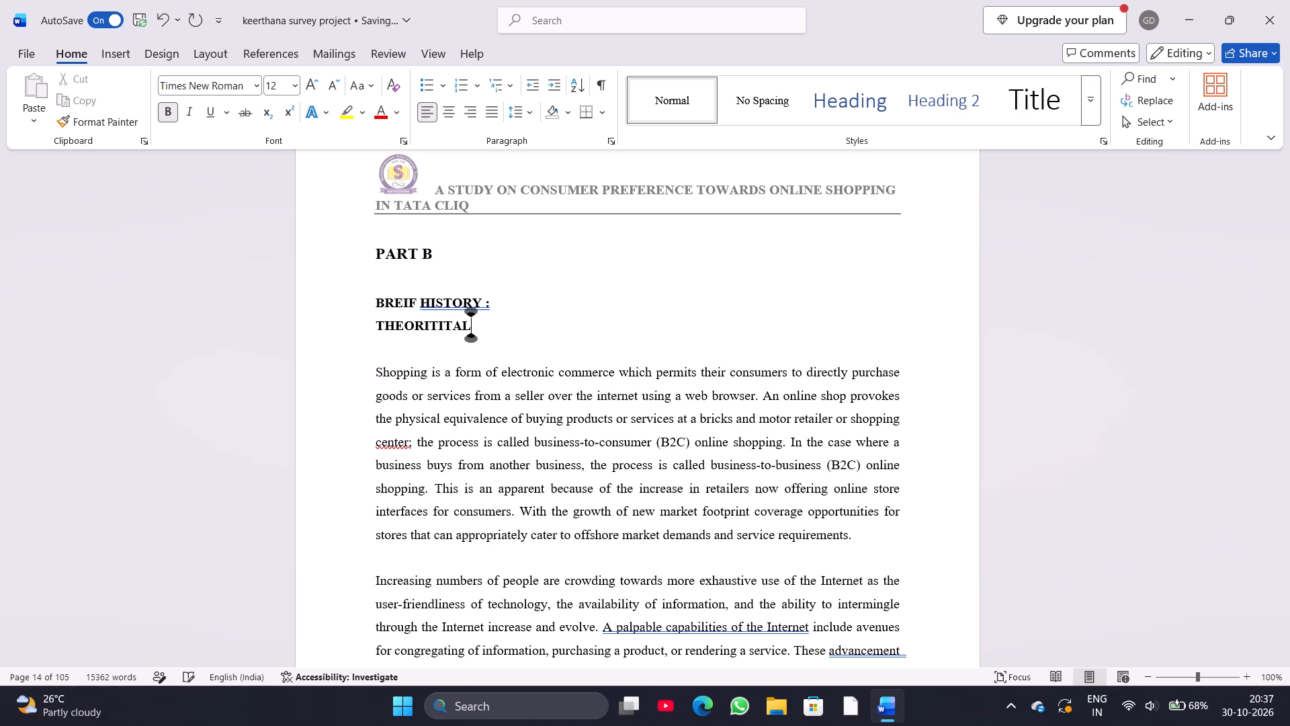
key("space")
key("BackSpace")
key("BackSpace")
key("BackSpace")
key("BackSpace")
key("BackSpace")
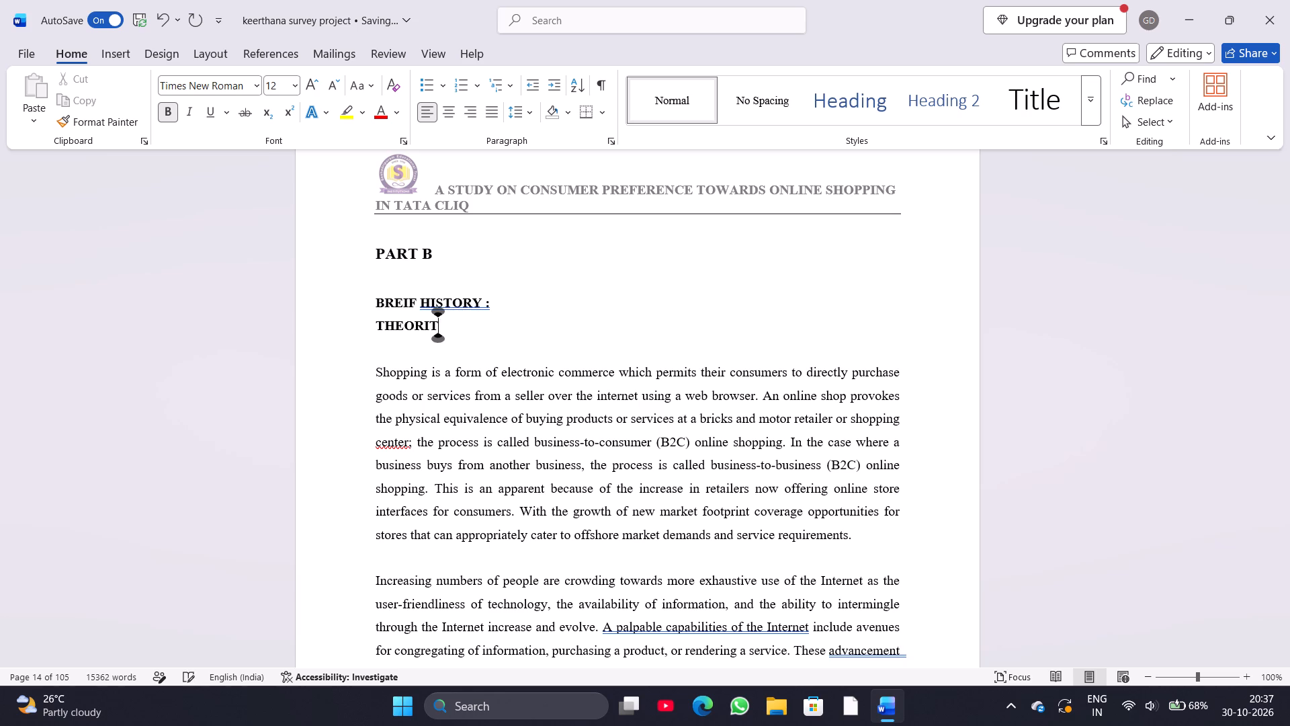
key("BackSpace")
type("TICAL BACKGROUN")
type("D")
key("space")
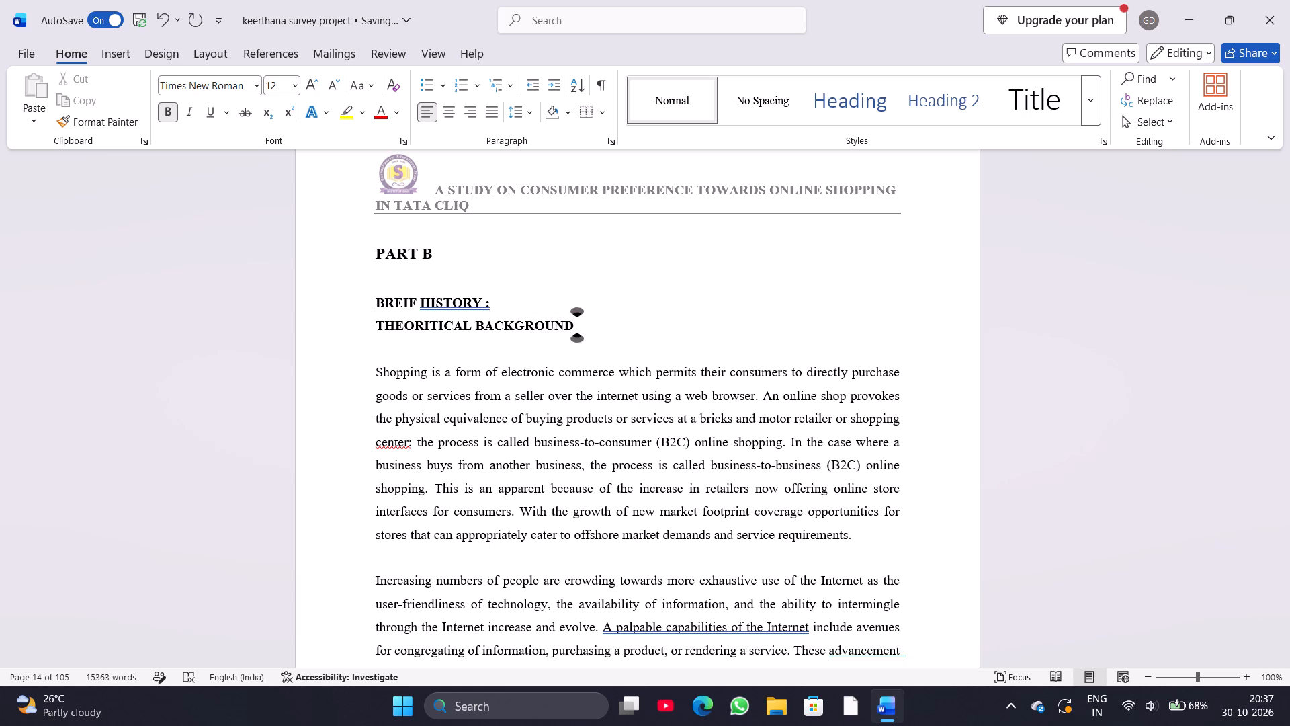
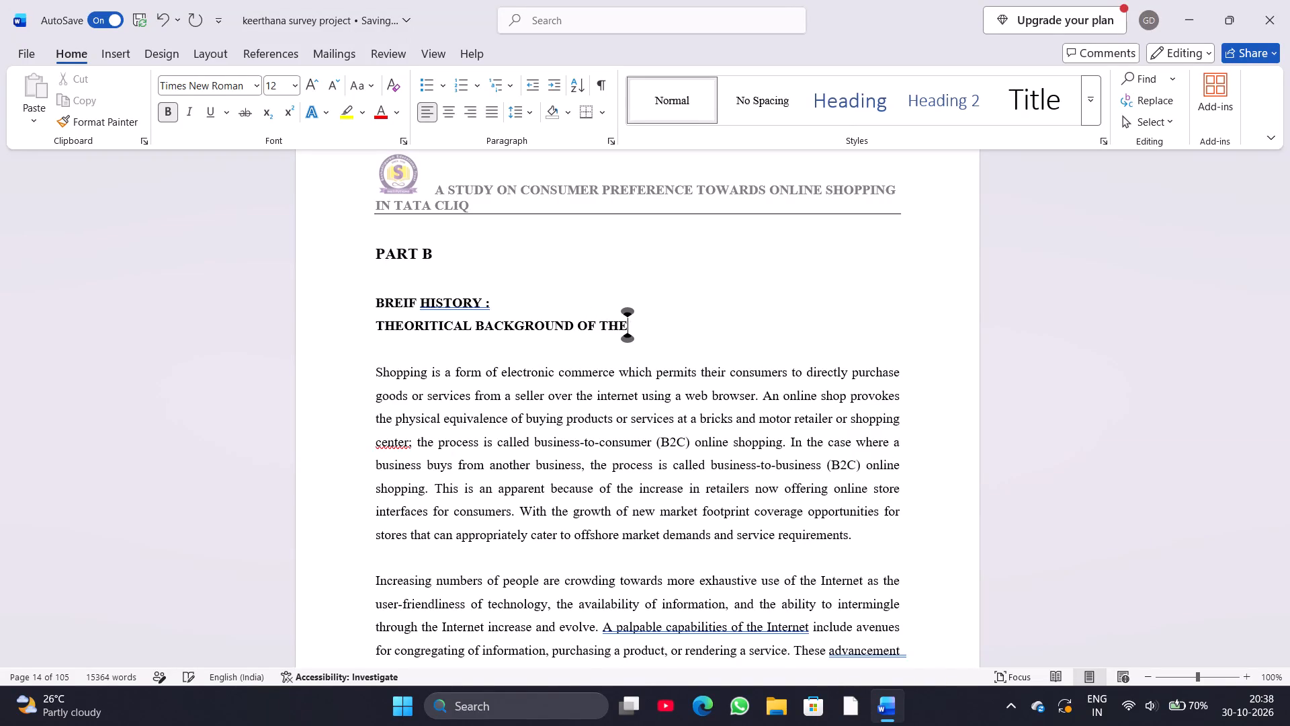
Complete the line below BREIF HISTORY so it reads "THEORITICAL BACKGROUND OF THE STUDY:".
type("UDYB")
key("BackSpace")
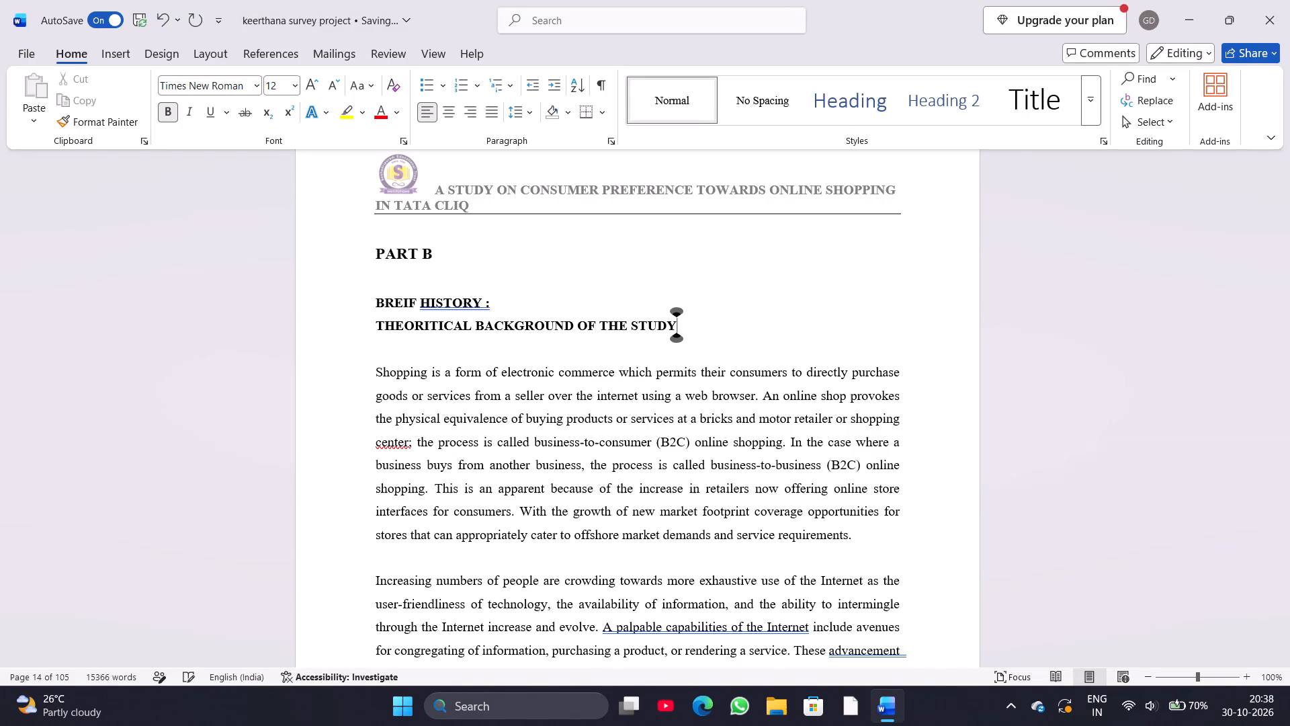
key("space")
key("BackSpace")
type(":N")
key("BackSpace")
key("space")
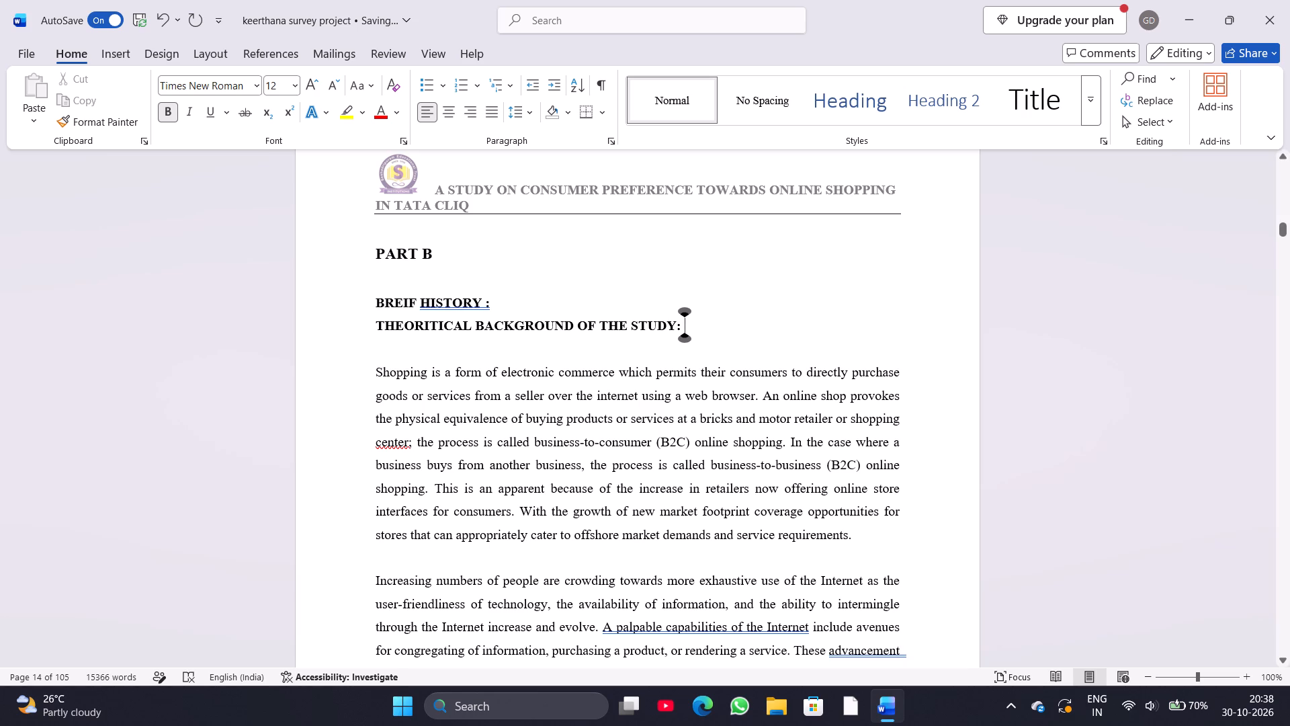
Remove the space before the colon in the BREIF HISTORY heading.
left_click(484, 304)
key("BackSpace")
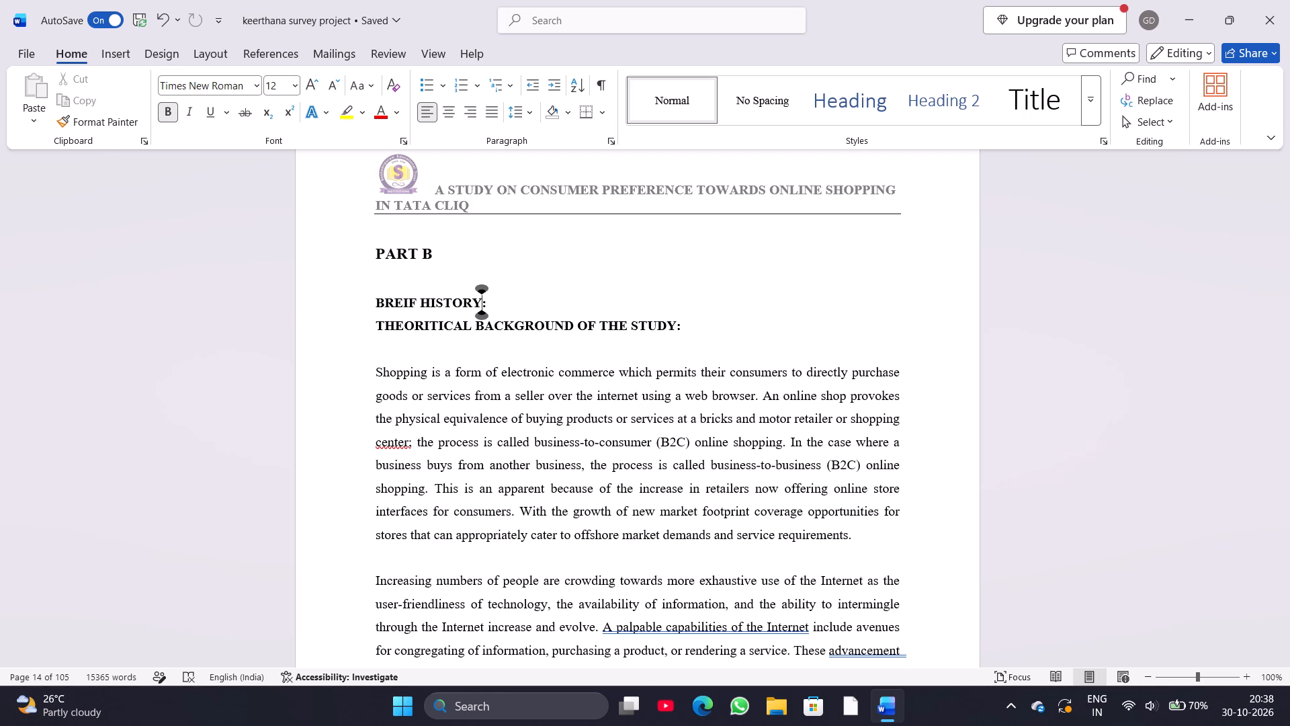
Remove one empty line above the INDUSTRY PROFILE heading.
scroll(484, 304, "down", 1)
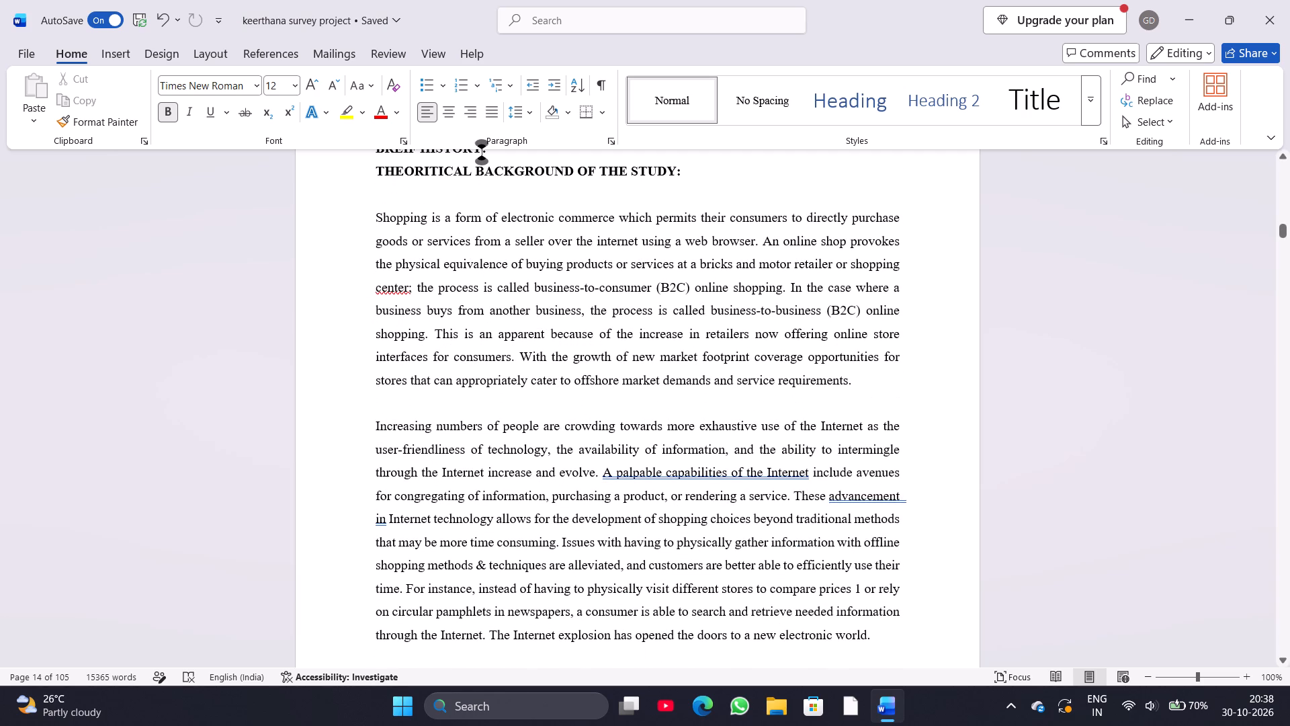
scroll(484, 304, "down", 3)
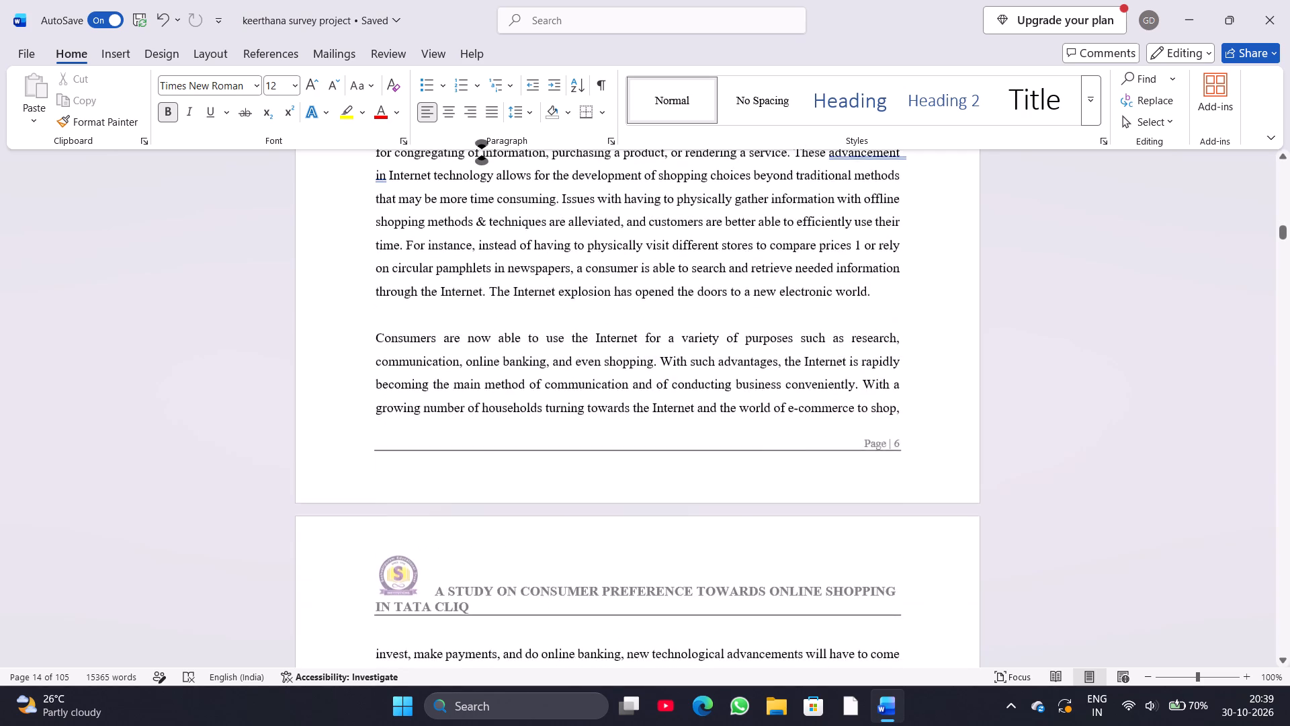
scroll(484, 304, "down", 10)
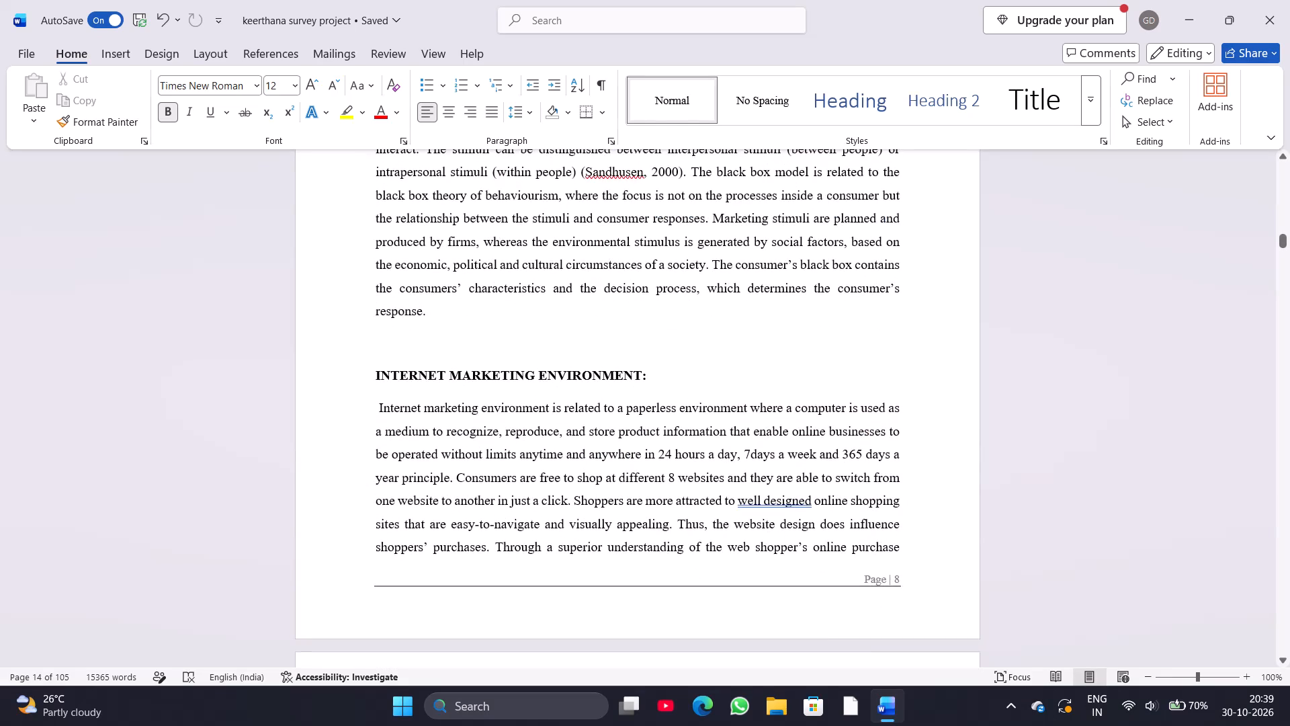
left_click(484, 304)
scroll(484, 304, "down", 1)
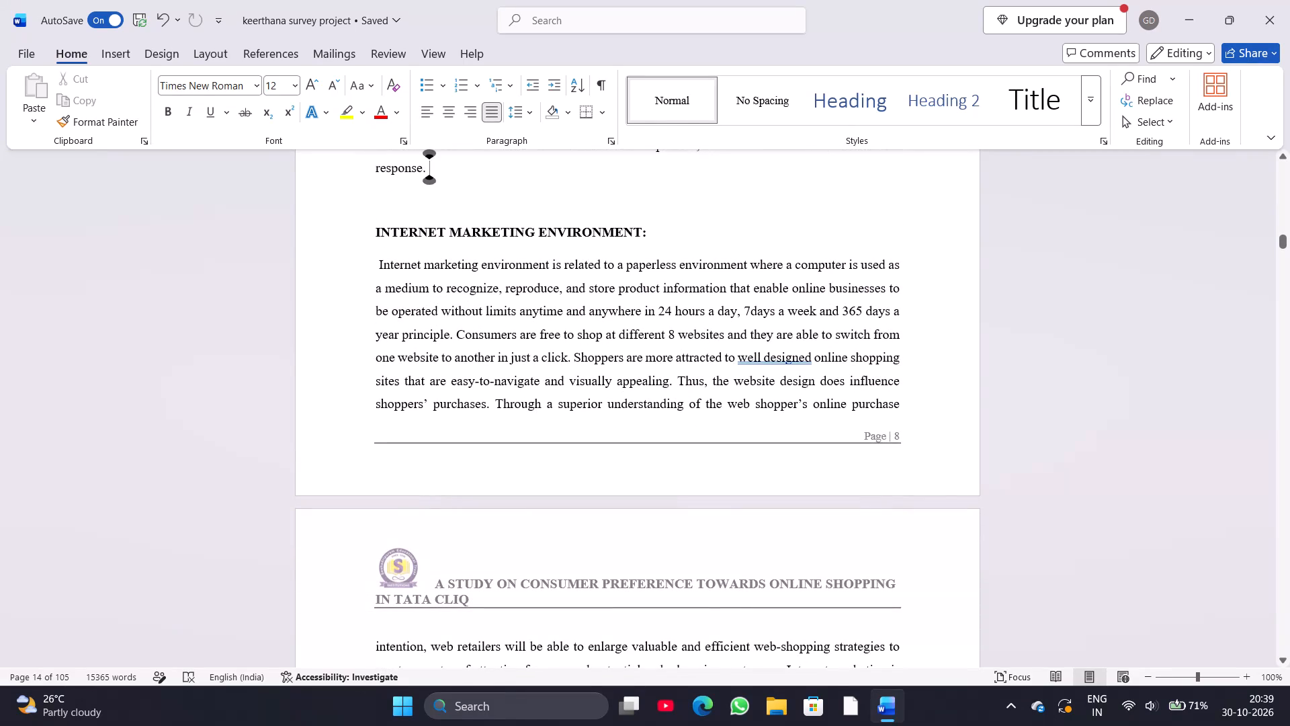
scroll(484, 304, "down", 3)
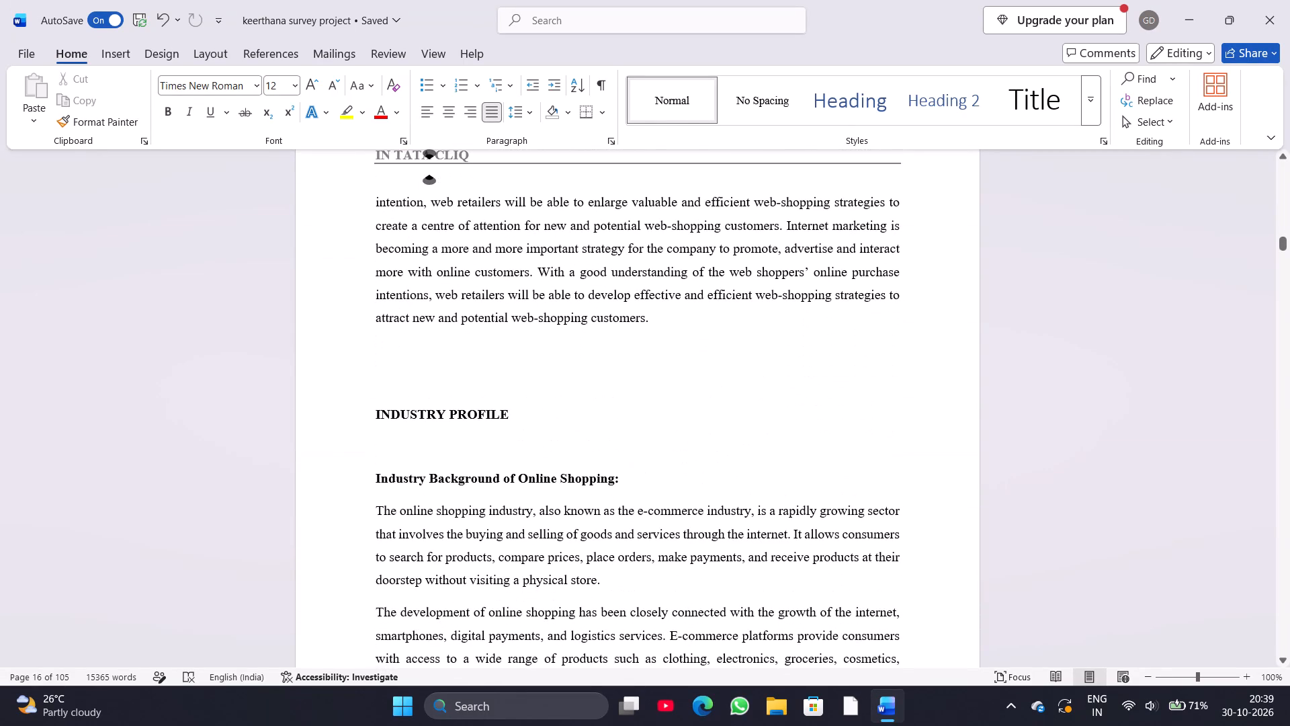
left_click(372, 412)
key("BackSpace")
Remove the extra empty lines above the THEORETICAL BACKGROUND OF STUDY heading, leaving a single empty line.
scroll(372, 412, "down", 4)
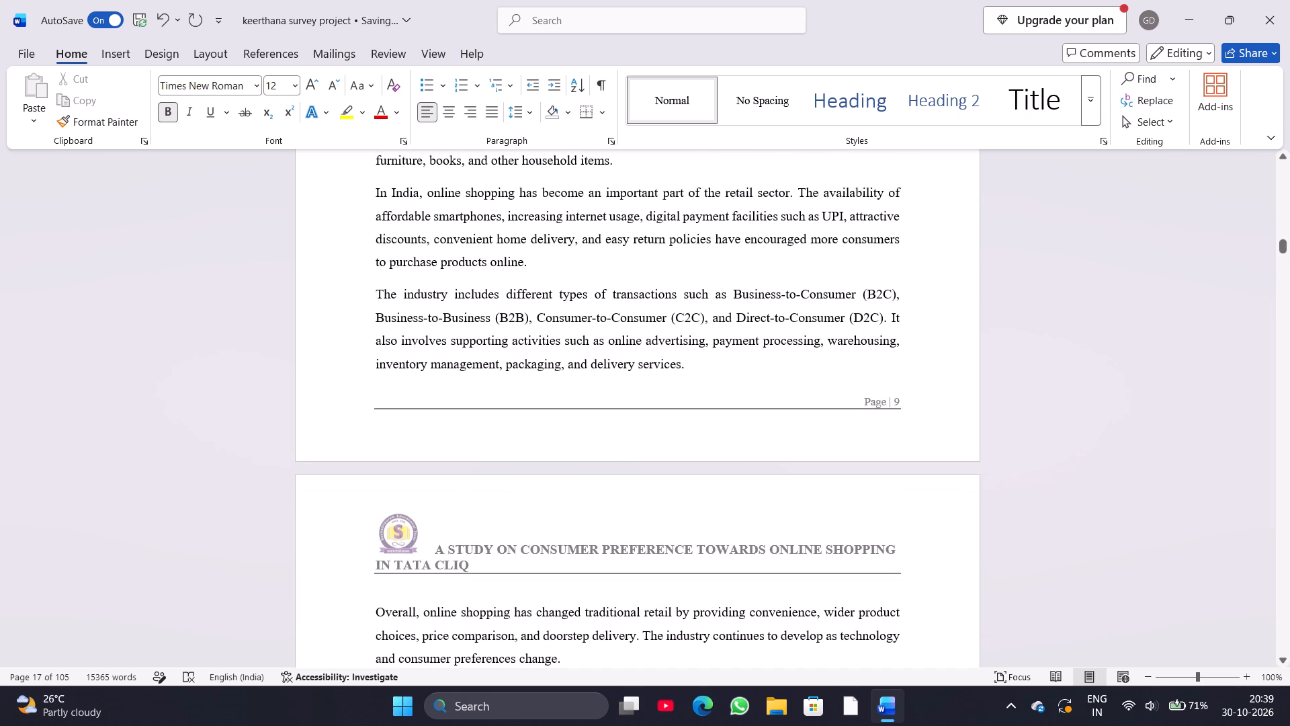
scroll(372, 412, "down", 2)
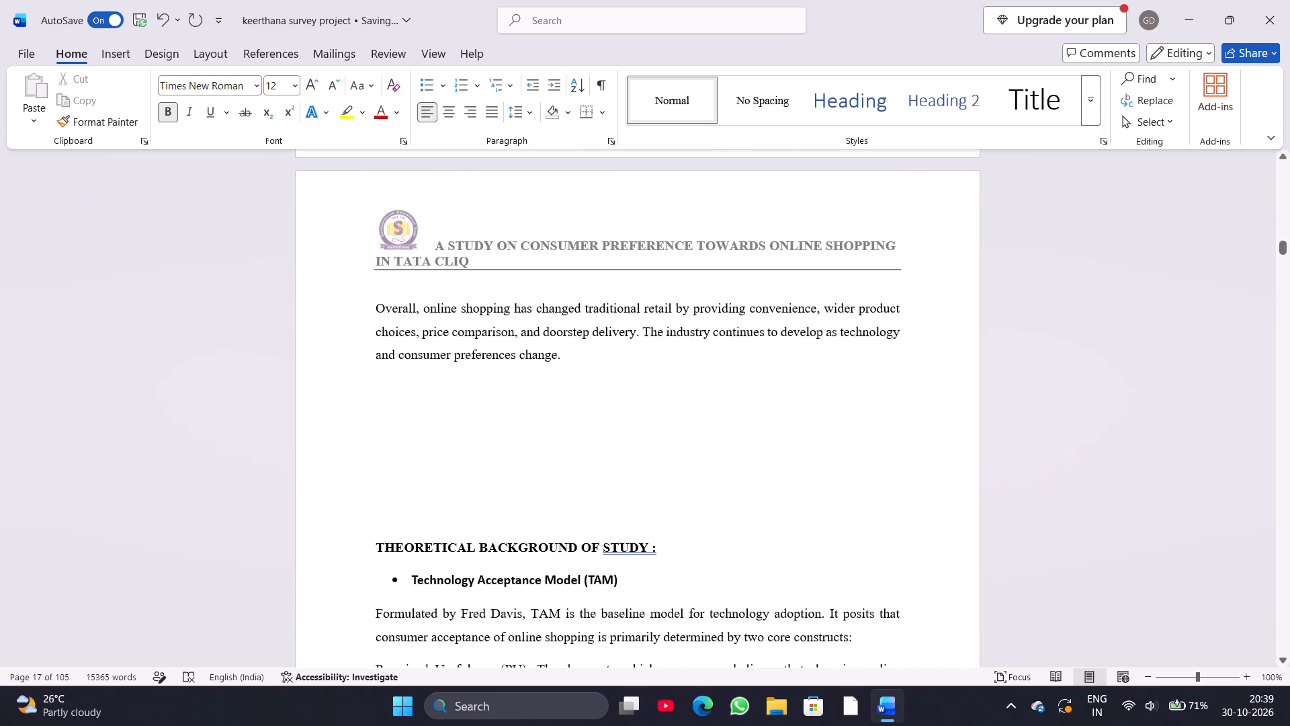
scroll(372, 412, "down", 1)
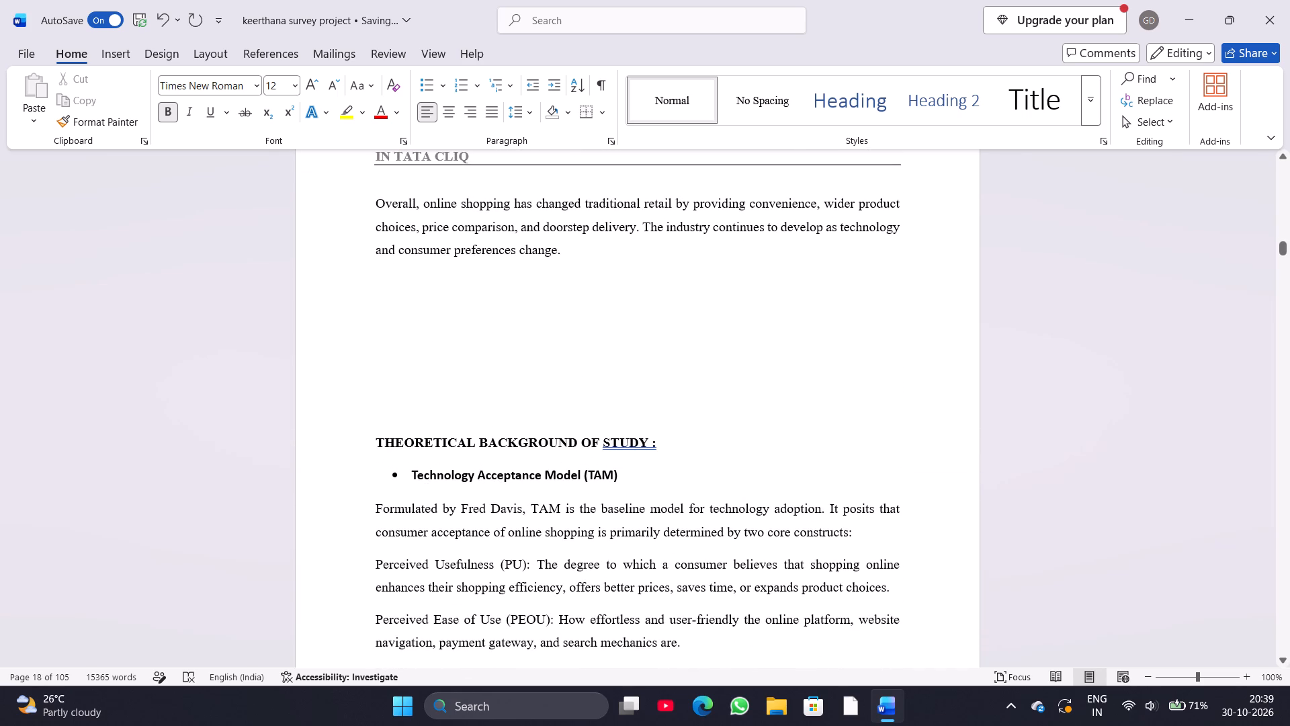
left_click(370, 437)
key("BackSpace")
key("BackSpace")
key("BackSpace")
key("BackSpace")
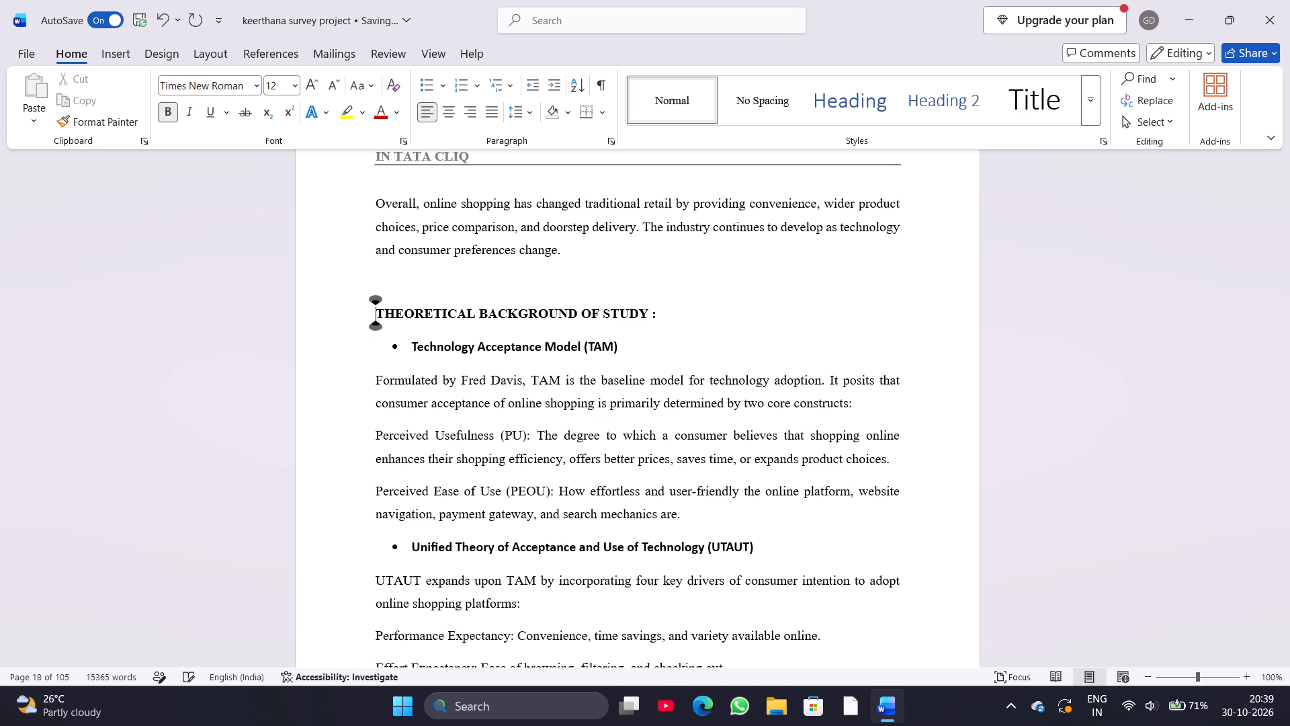
key("BackSpace")
key("space")
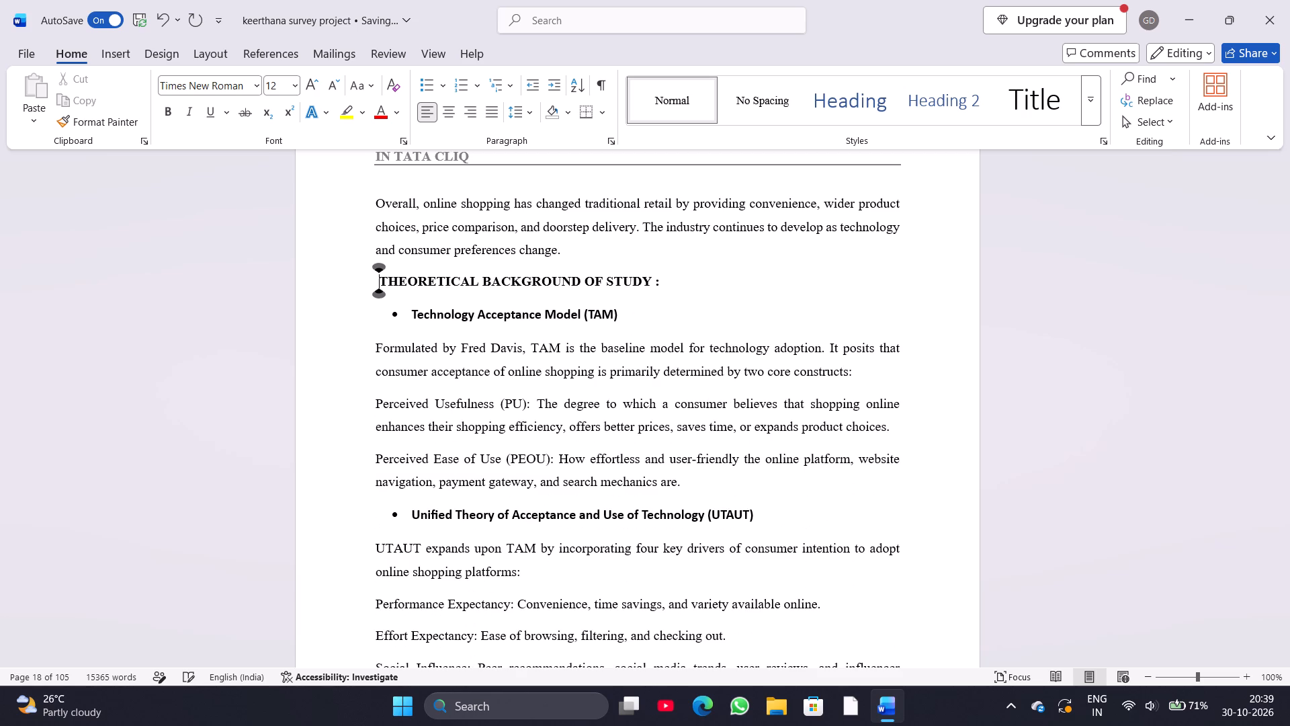
key("Return")
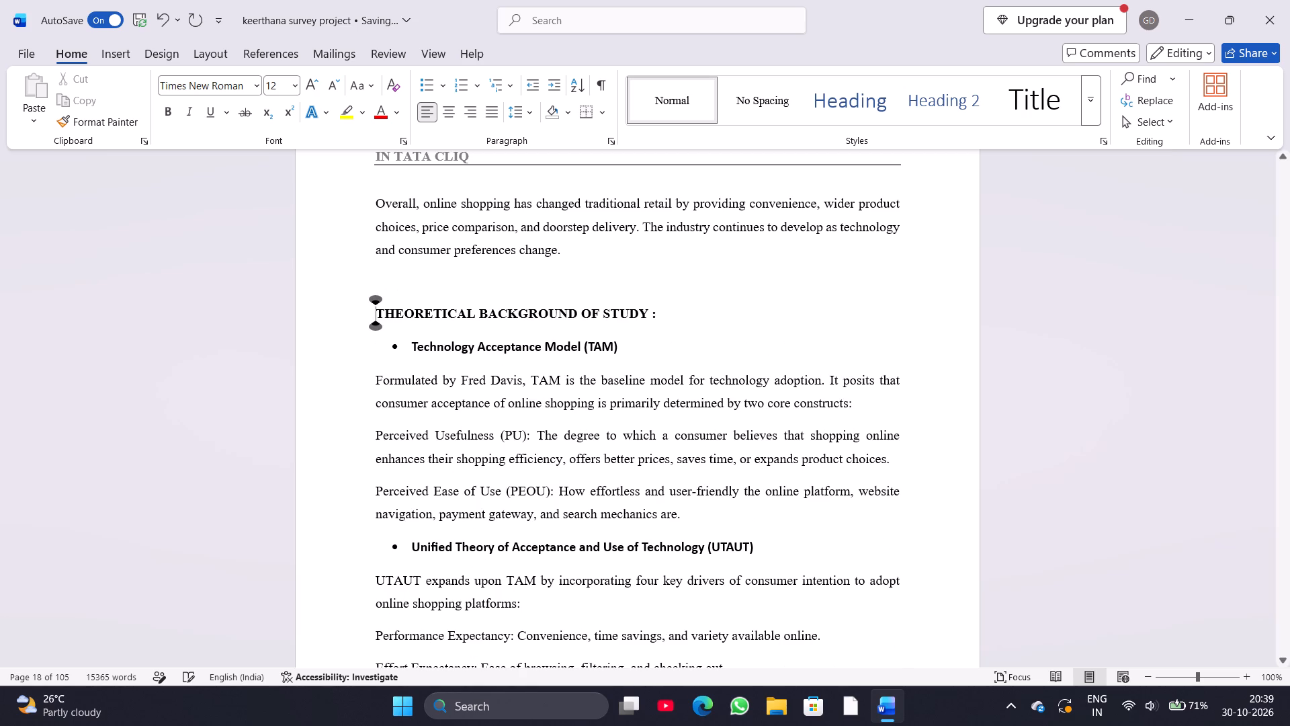
Delete the THEORETICAL BACKGROUND OF STUDY heading above the Technology Acceptance Model (TAM) bullet.
left_click_drag(376, 313, 740, 315)
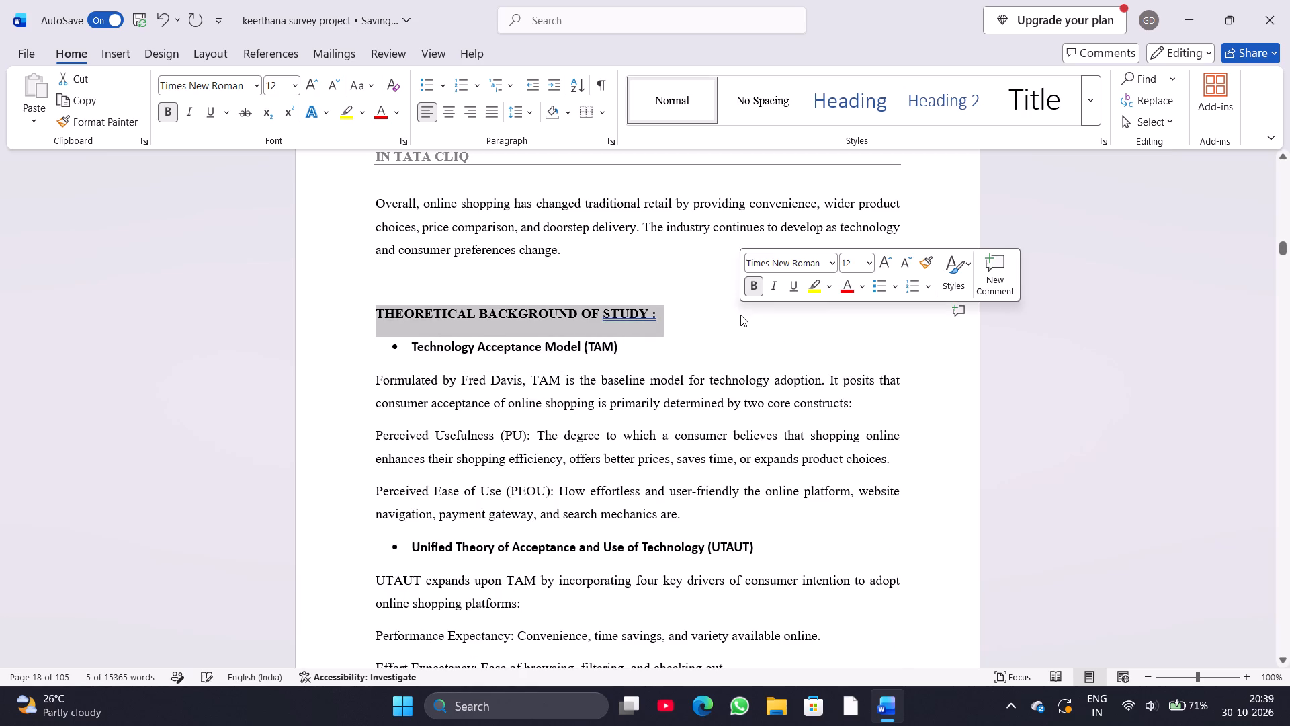
key("BackSpace")
Add two empty lines above the Industry Background: E-Commerce Industry heading to move it onto the next page with its text.
scroll(589, 377, "down", 4)
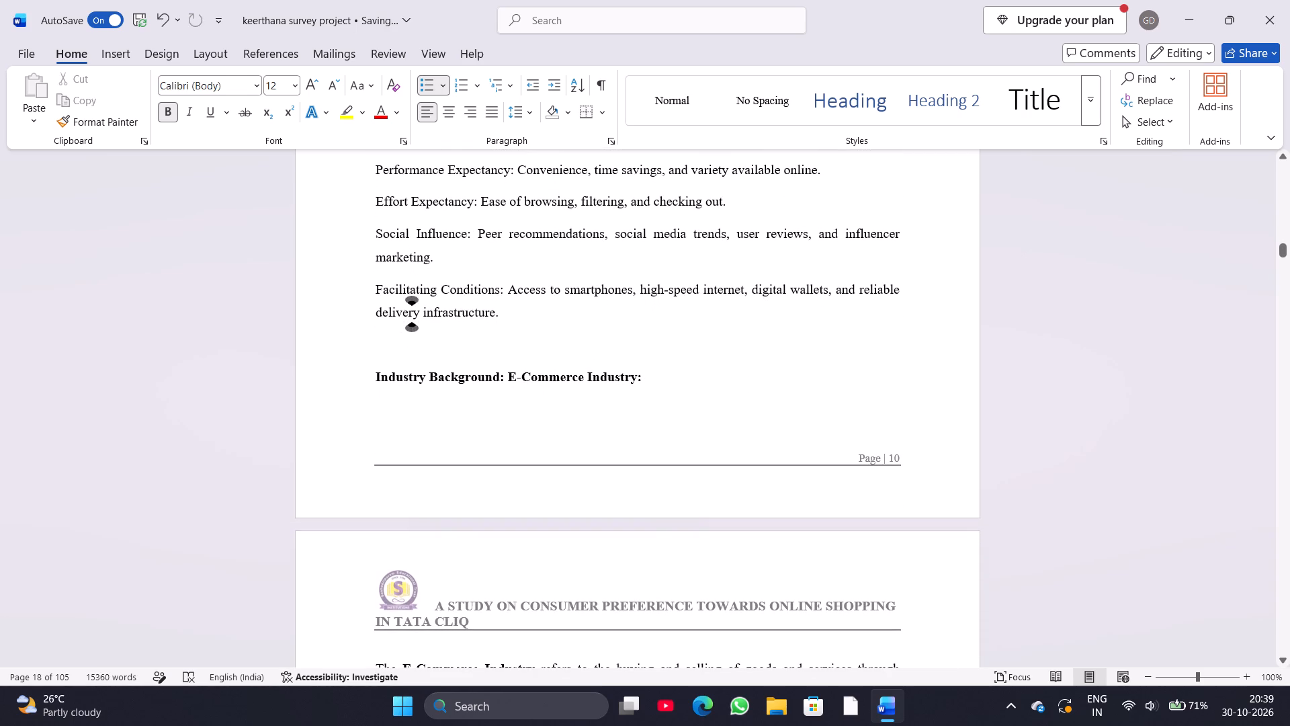
left_click(378, 377)
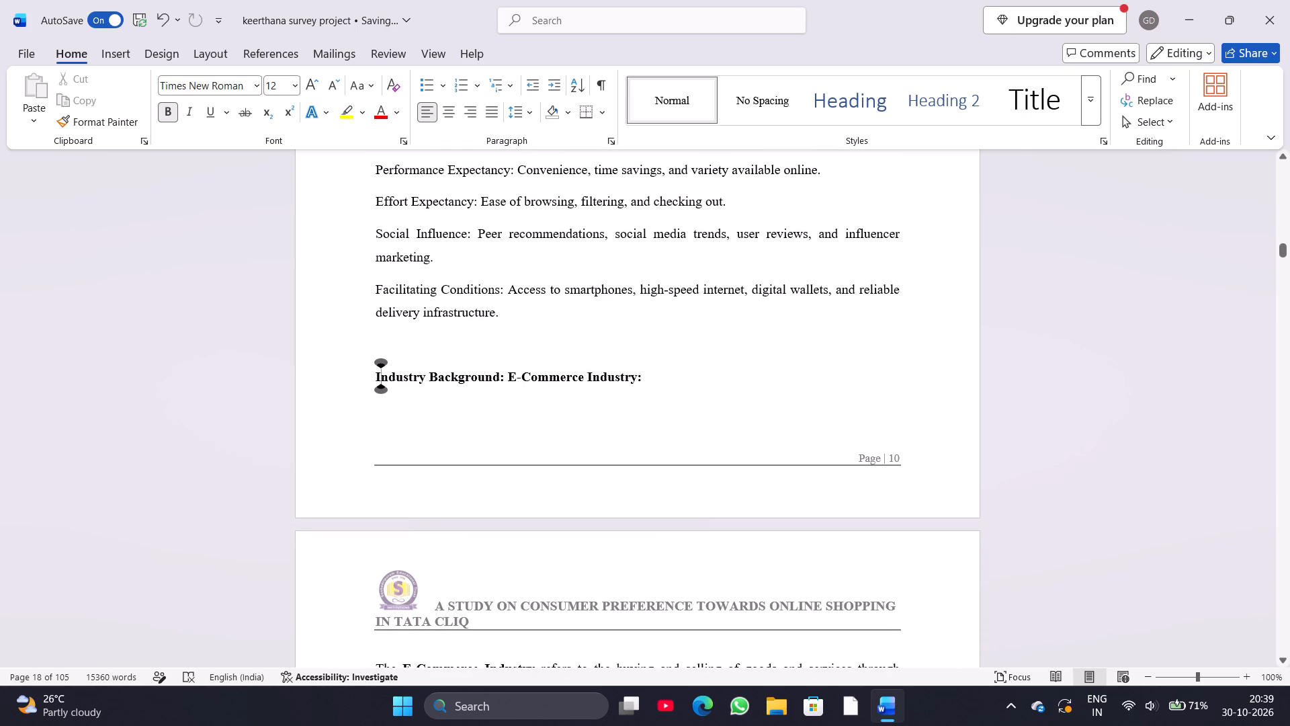
key("Left")
key("Return")
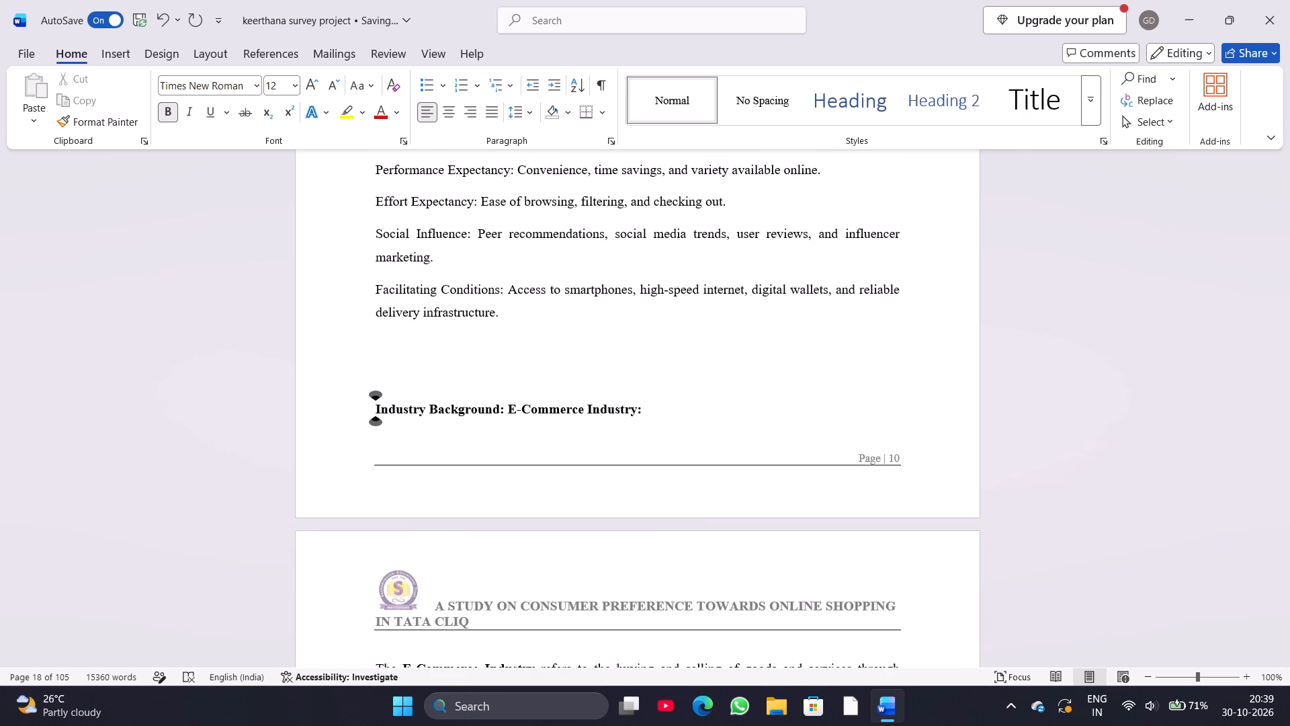
key("Return")
Remove the empty line above "Factor effecting influences:-" at the top of its page in Chapter 02.
scroll(378, 377, "down", 3)
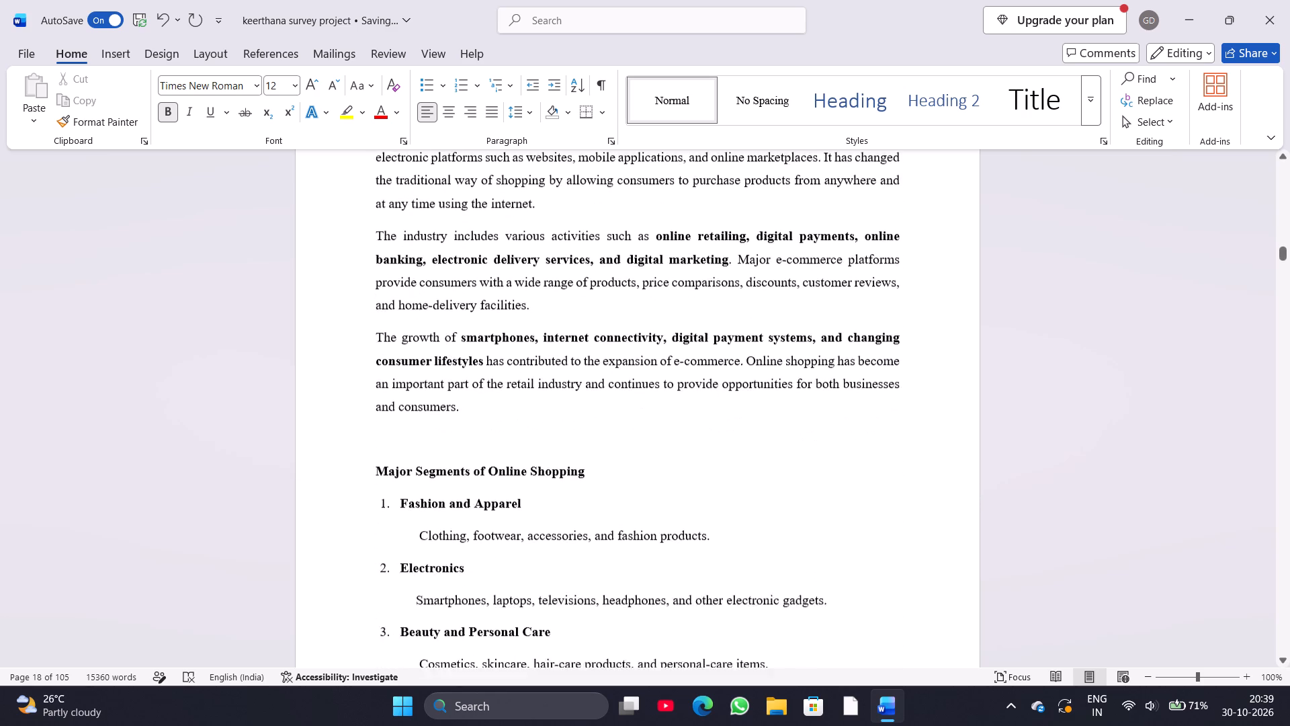
scroll(378, 377, "down", 1)
scroll(378, 377, "up", 4)
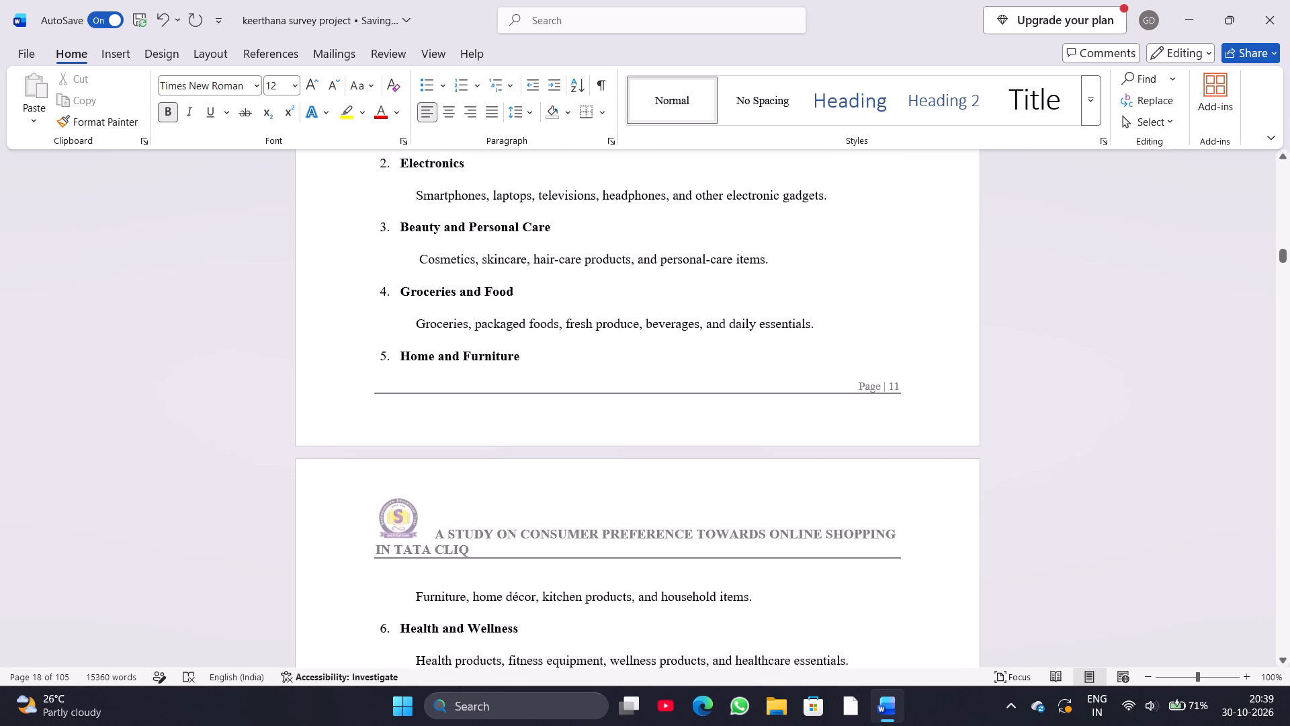
scroll(378, 377, "down", 5)
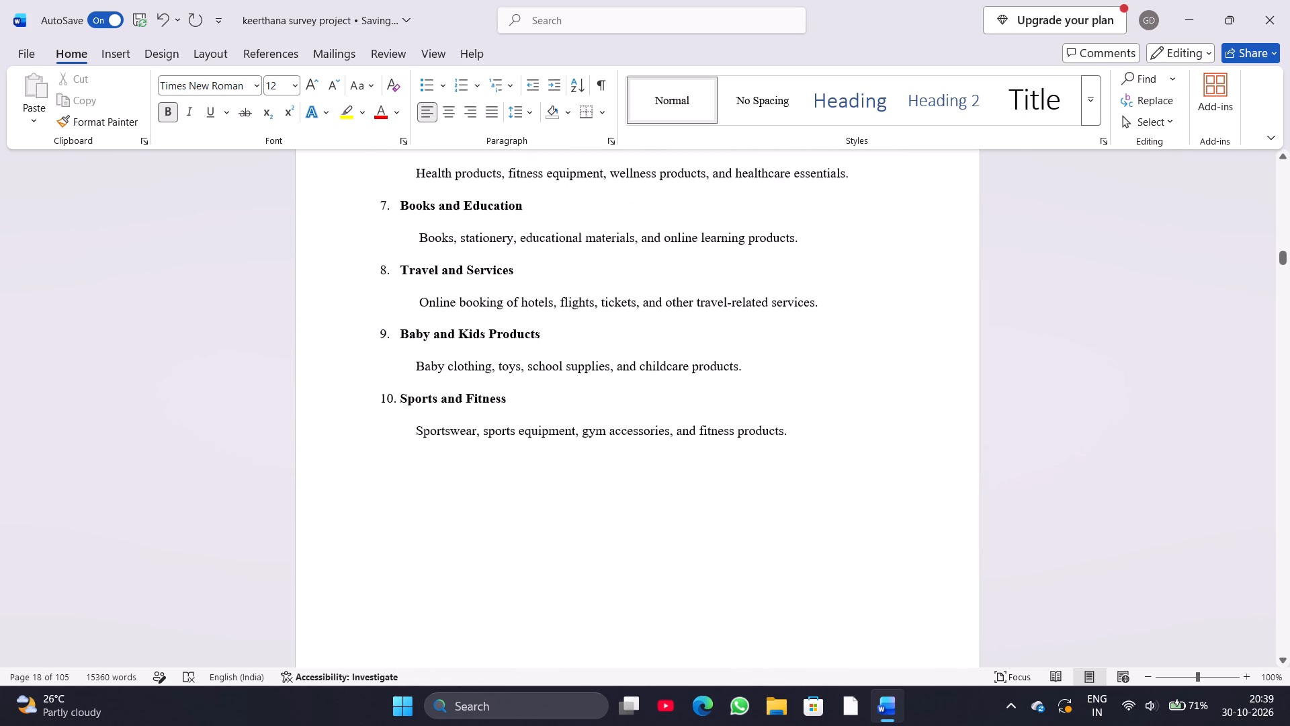
scroll(378, 377, "down", 4)
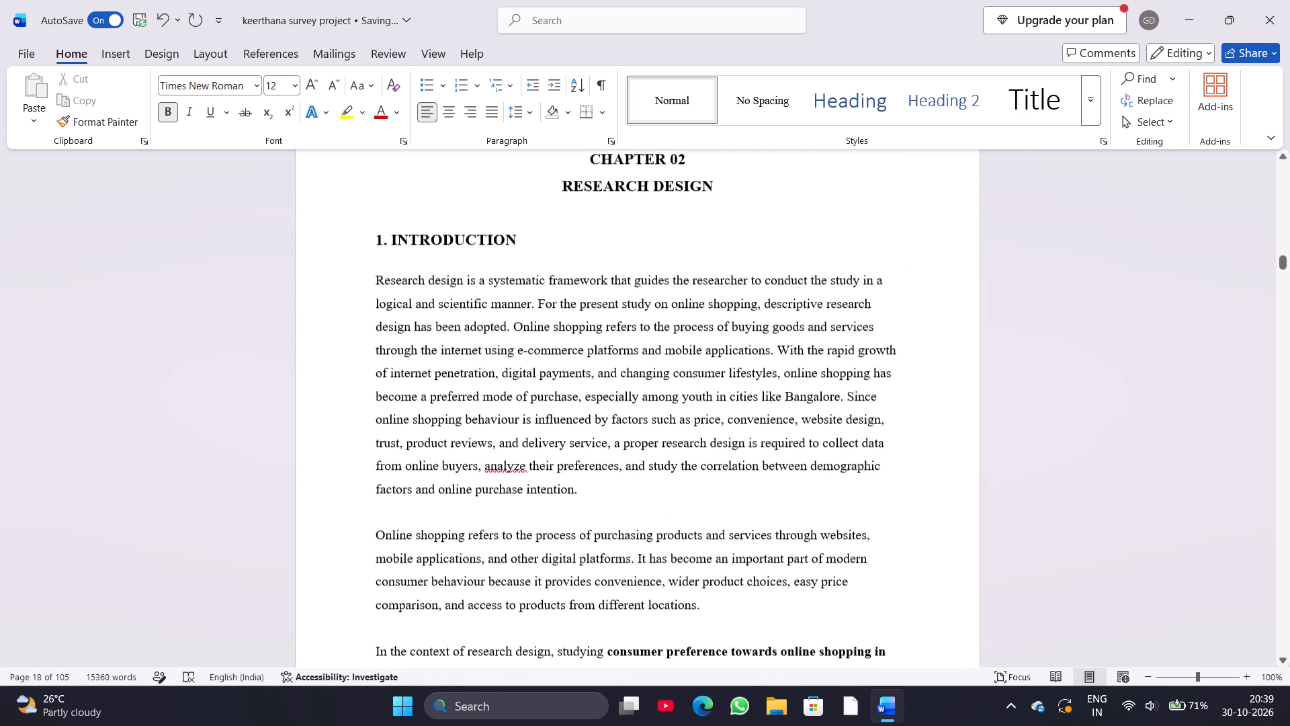
scroll(378, 377, "down", 3)
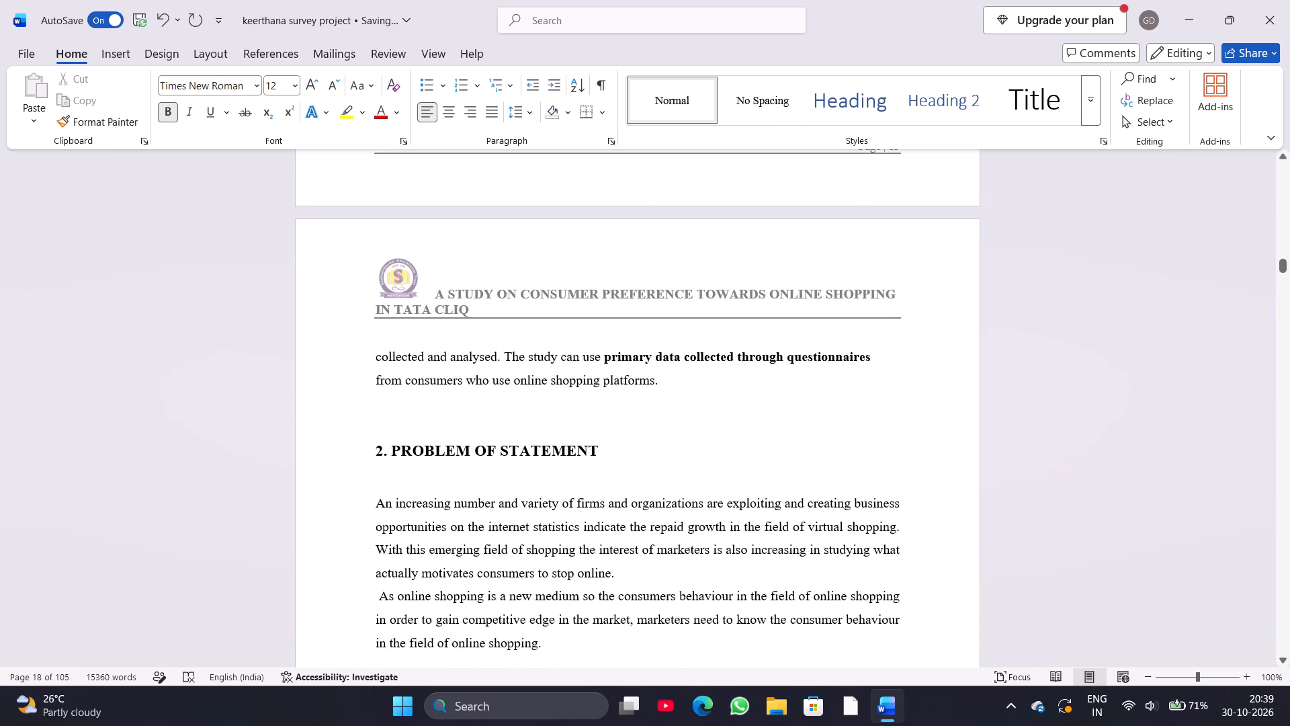
scroll(378, 377, "down", 4)
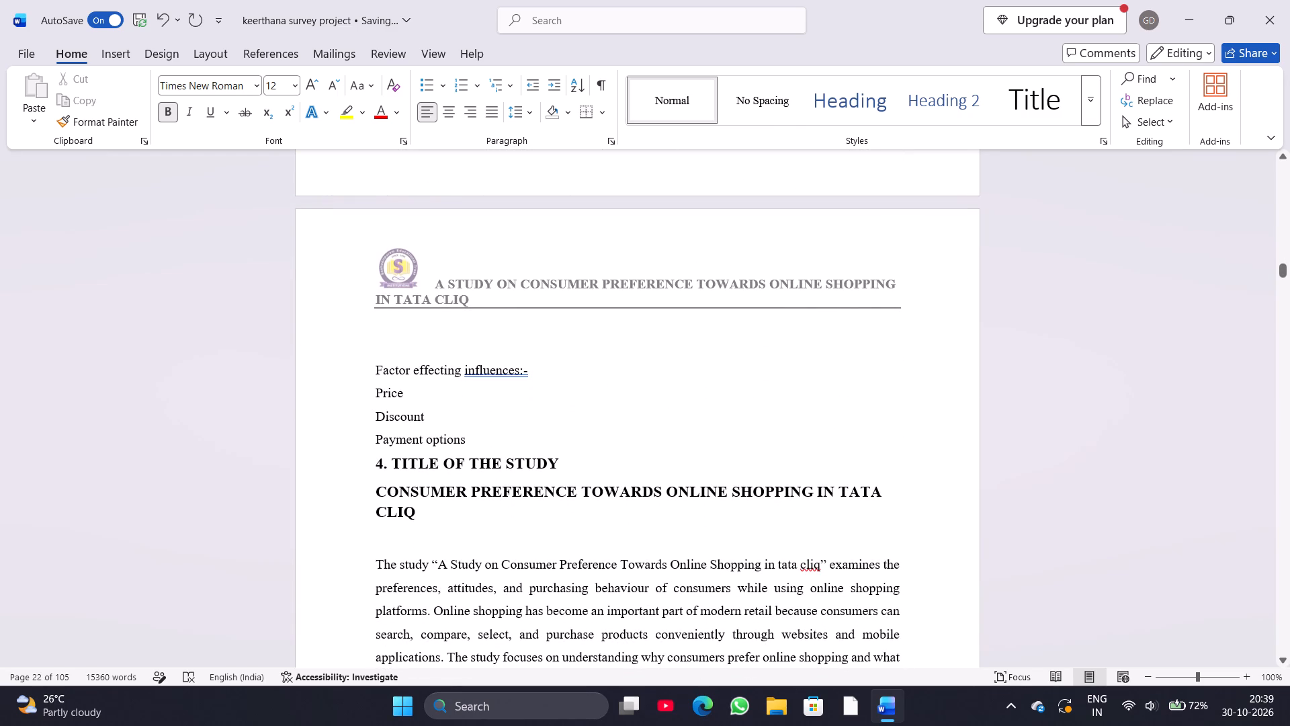
left_click(372, 364)
key("BackSpace")
left_click(372, 364)
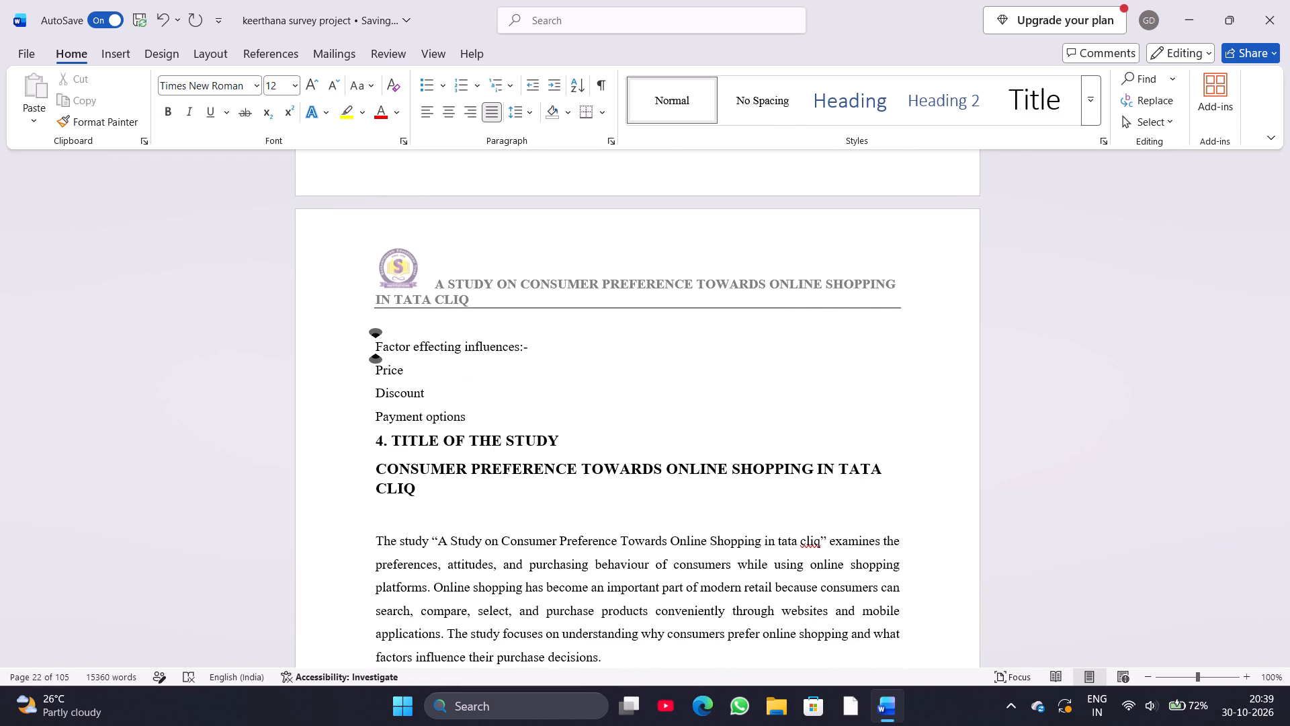
Add an empty line between "Payment options" and the 4. TITLE OF THE STUDY heading.
left_click(476, 419)
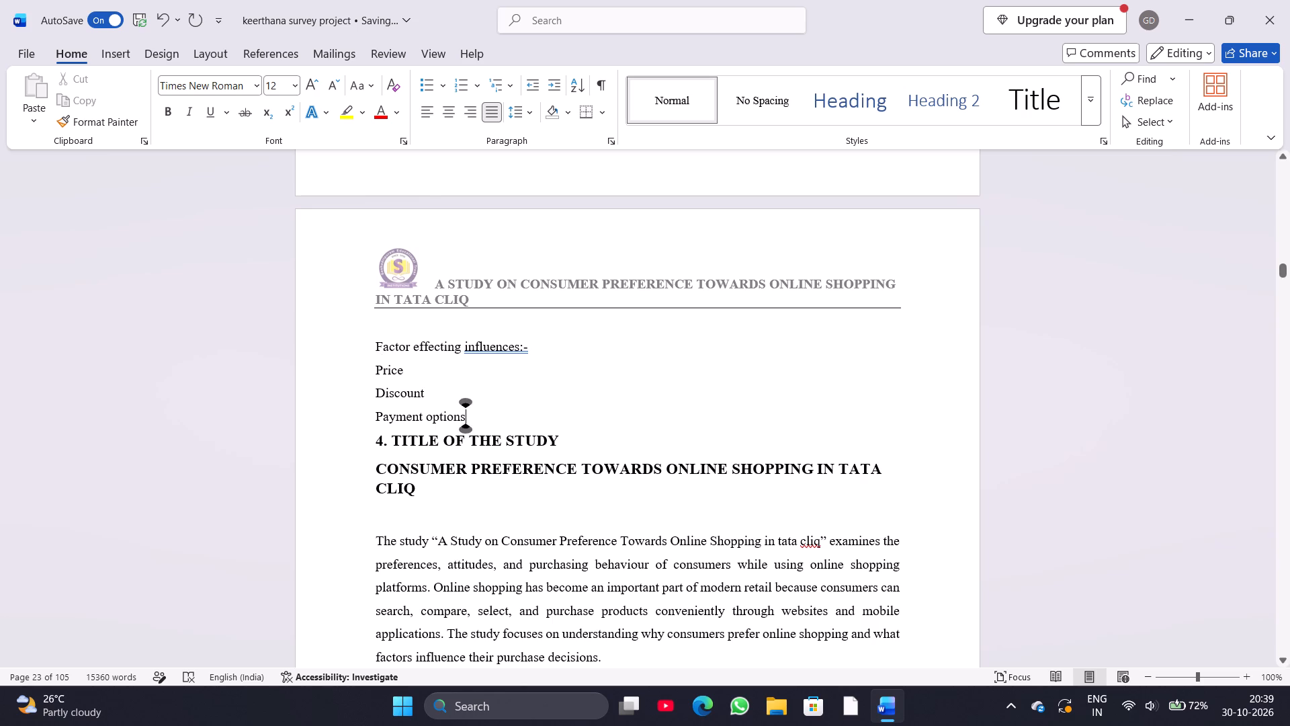
key("Return")
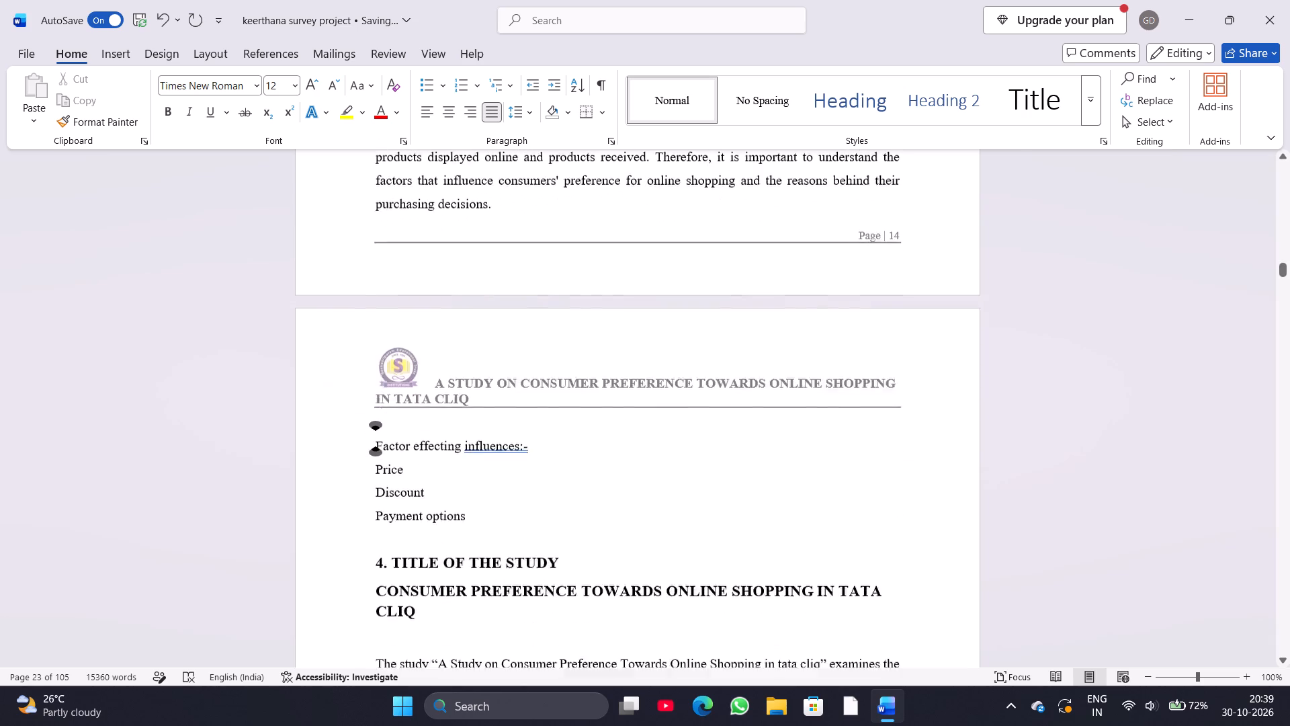
Add three empty lines above the 5. OBJECTIVES OF CONSUMER PERFERENCE heading to move it to the top of the next page.
scroll(476, 419, "down", 1)
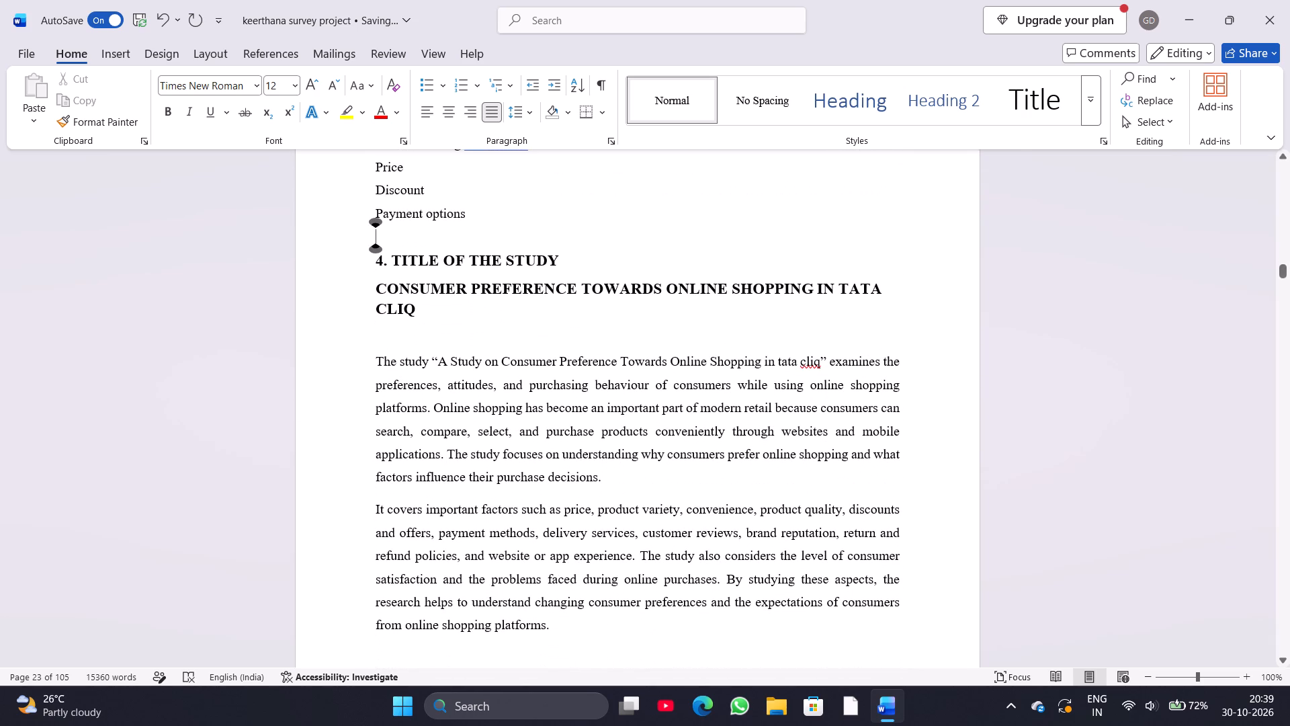
scroll(476, 419, "down", 2)
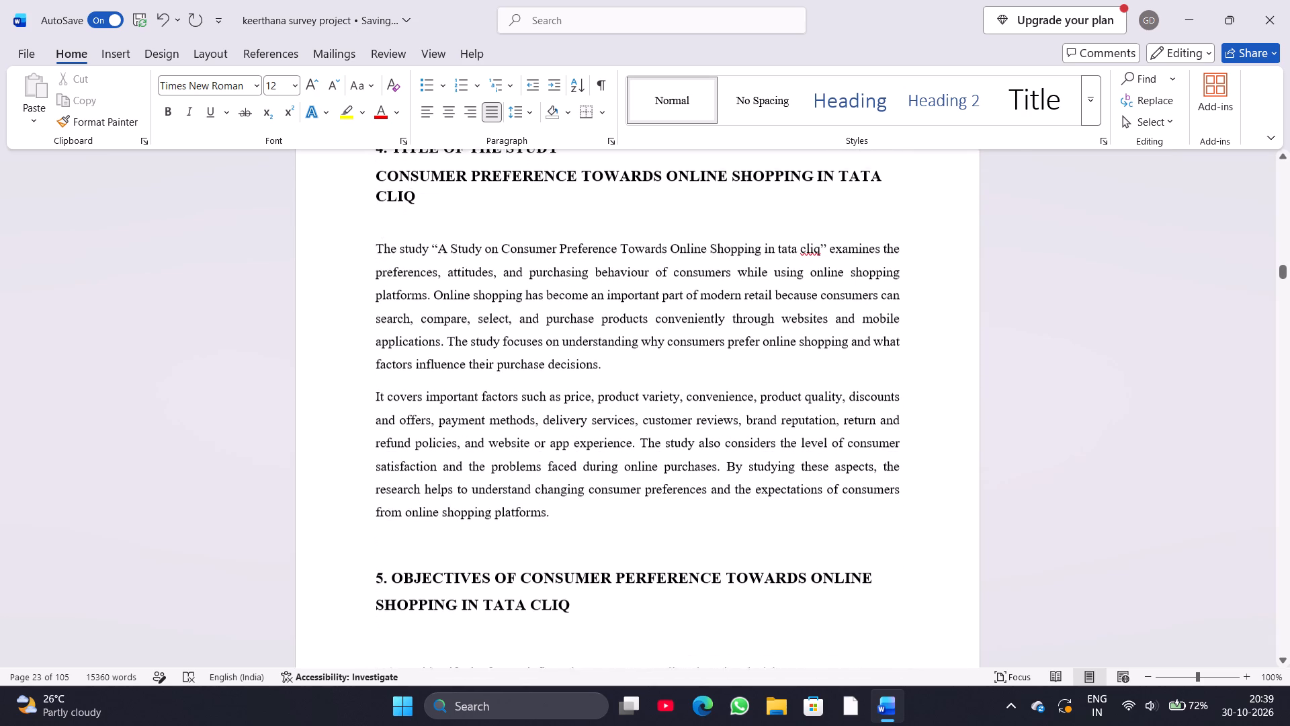
scroll(476, 419, "down", 2)
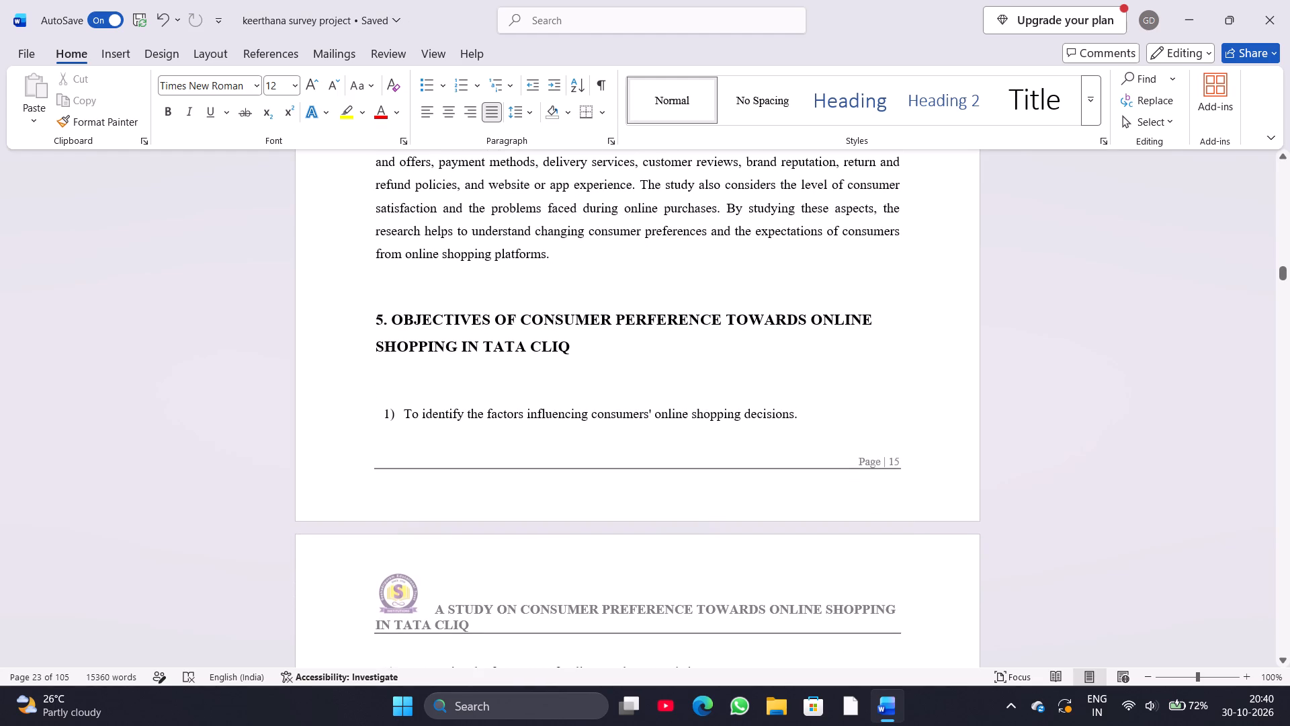
scroll(476, 419, "up", 1)
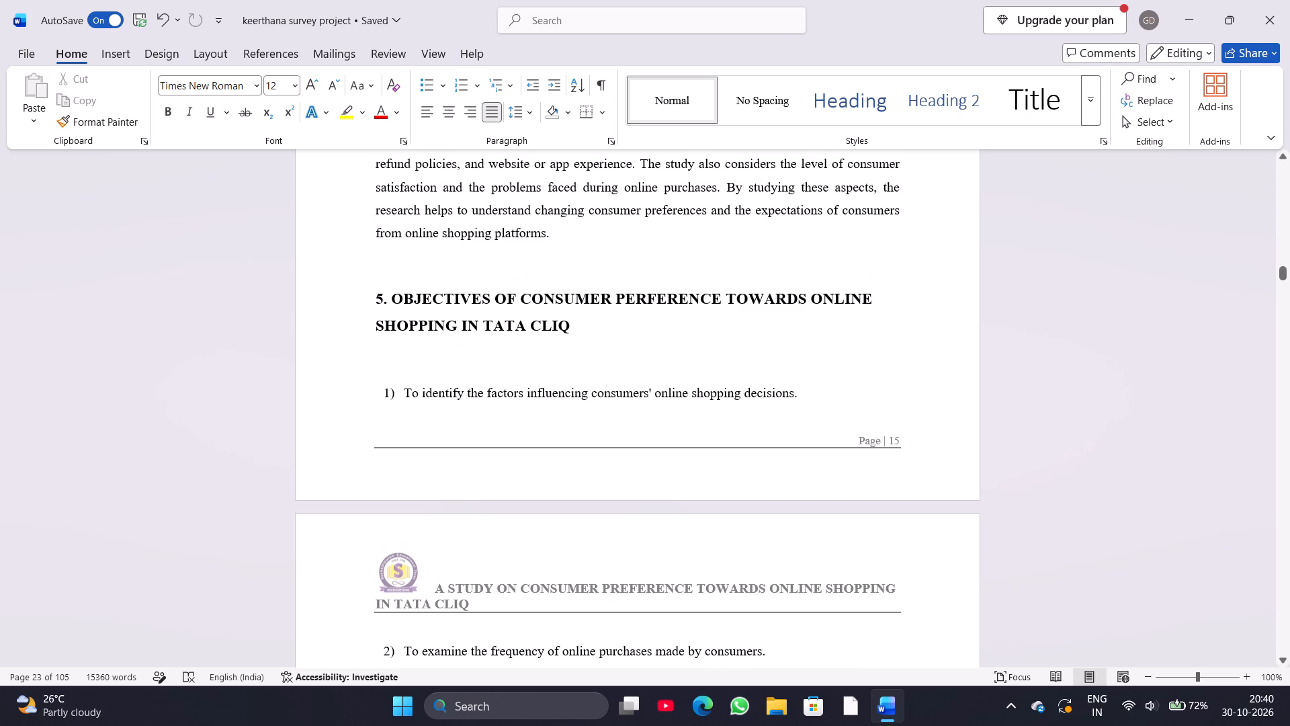
left_click(374, 294)
key("Return")
key("Return")
key("Return")
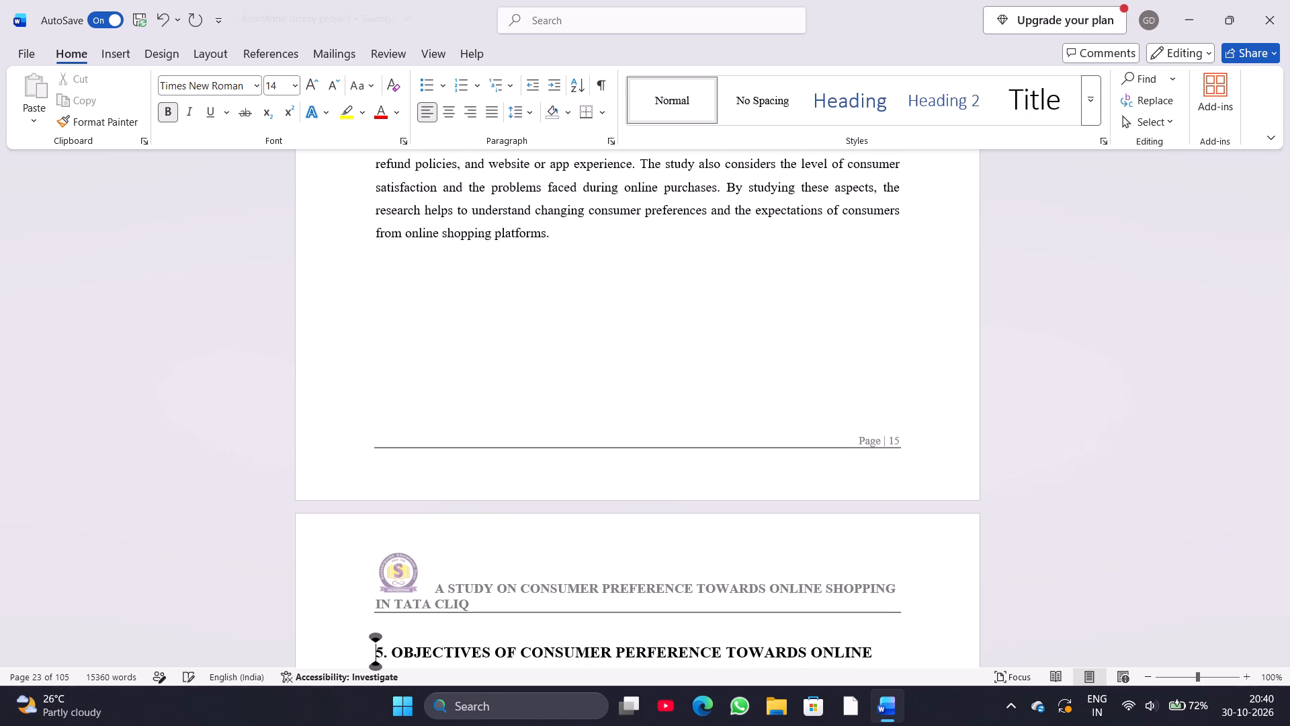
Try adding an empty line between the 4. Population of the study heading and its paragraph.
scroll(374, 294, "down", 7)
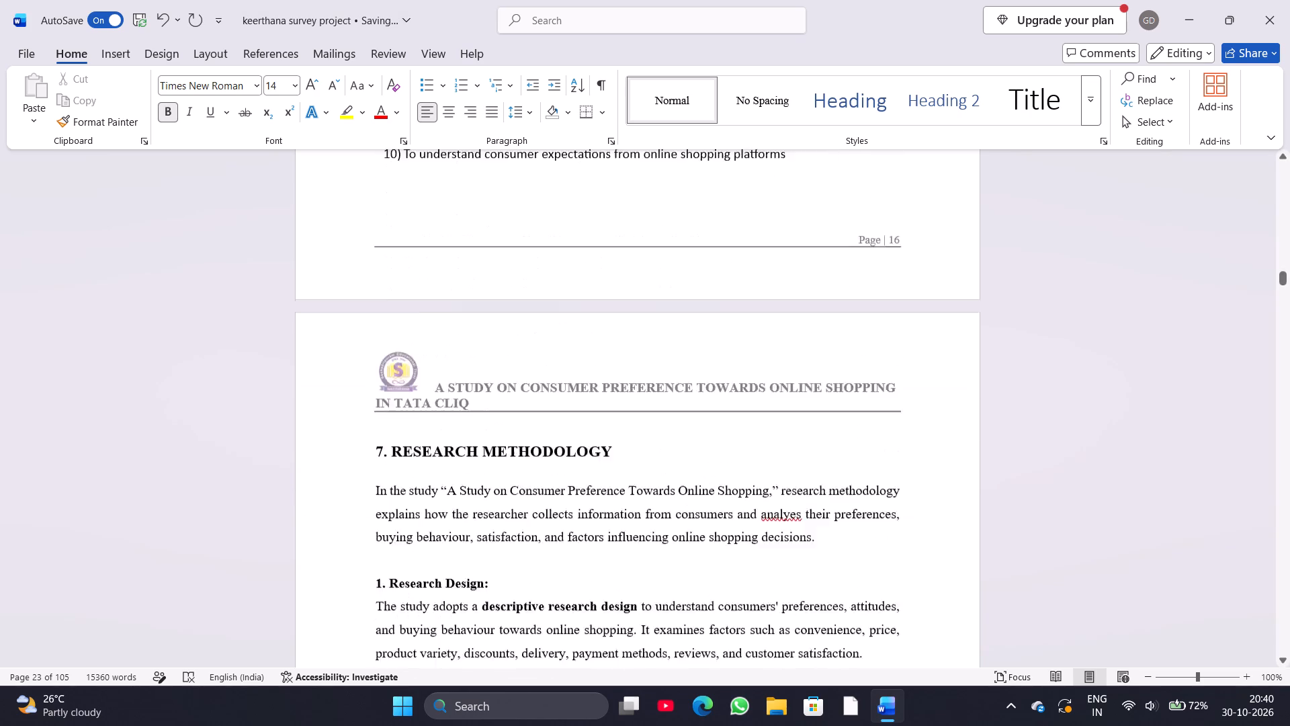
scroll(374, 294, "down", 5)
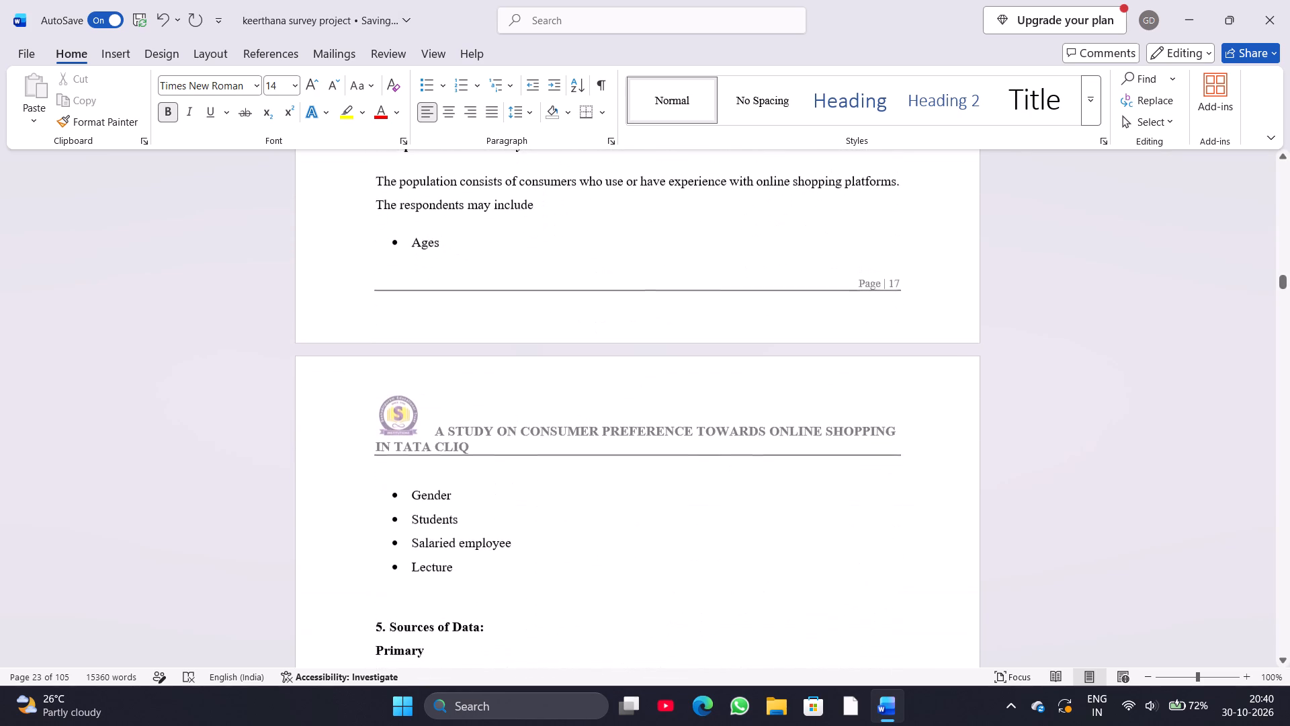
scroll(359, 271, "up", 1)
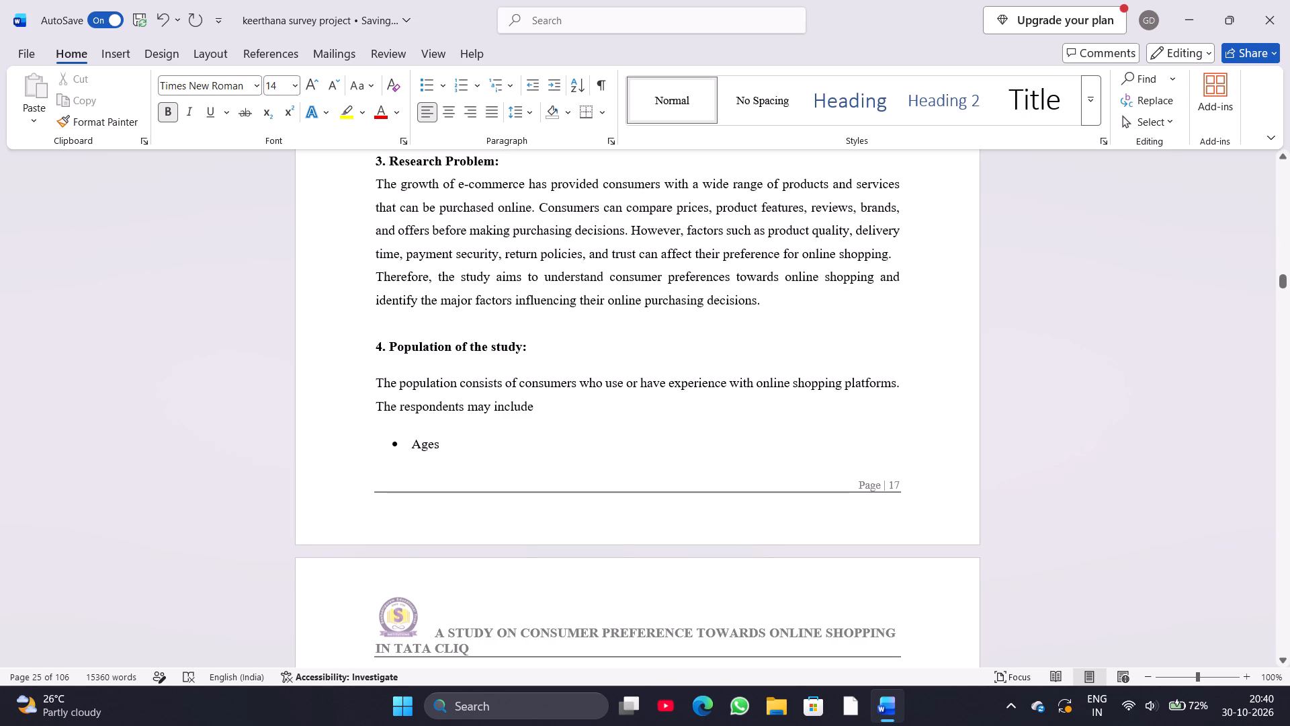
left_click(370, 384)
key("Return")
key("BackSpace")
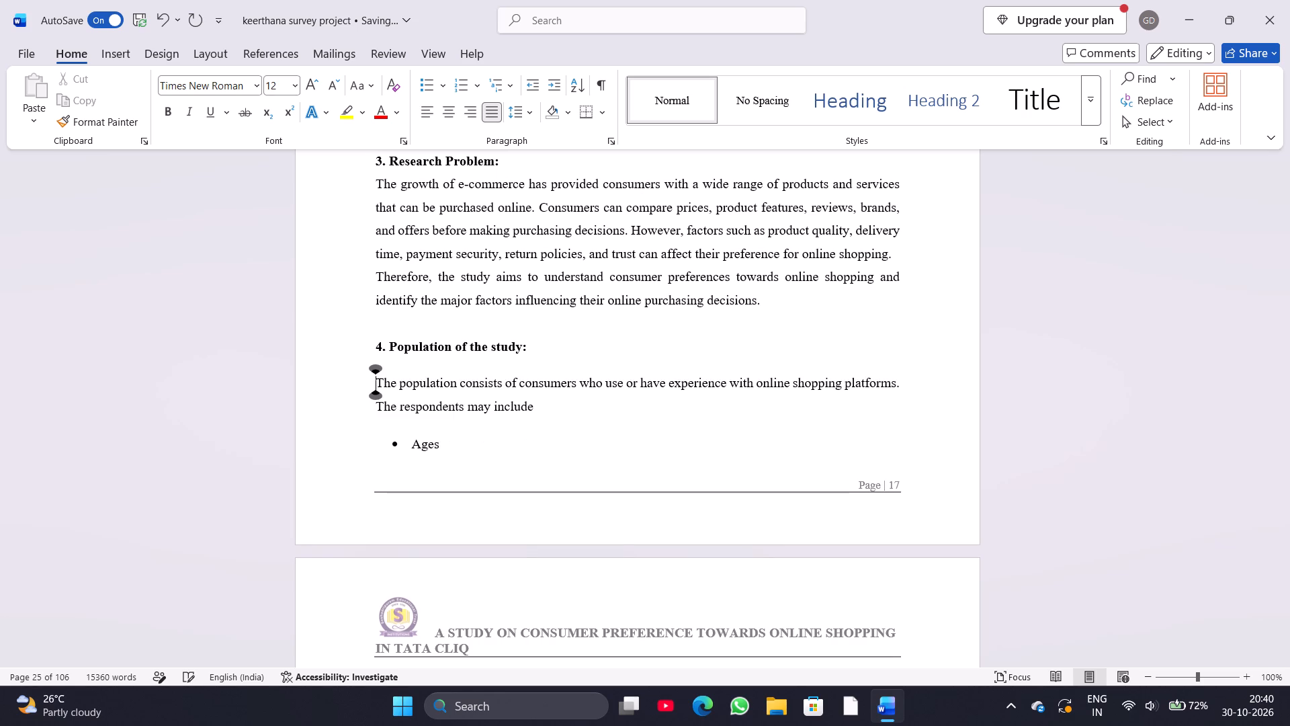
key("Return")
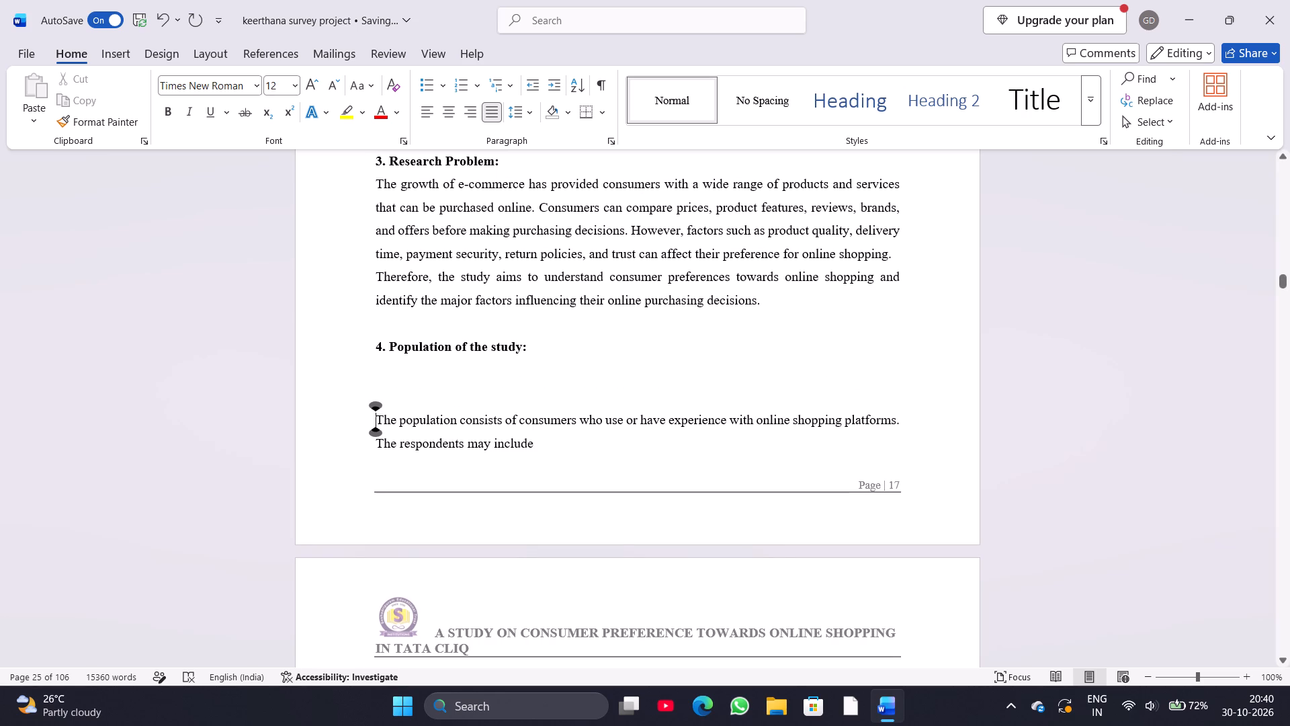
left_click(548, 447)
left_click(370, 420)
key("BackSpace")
Move the Ages bullet onto the next page with the other respondent bullets, leaving an empty line without a bullet in its place.
left_click(445, 452)
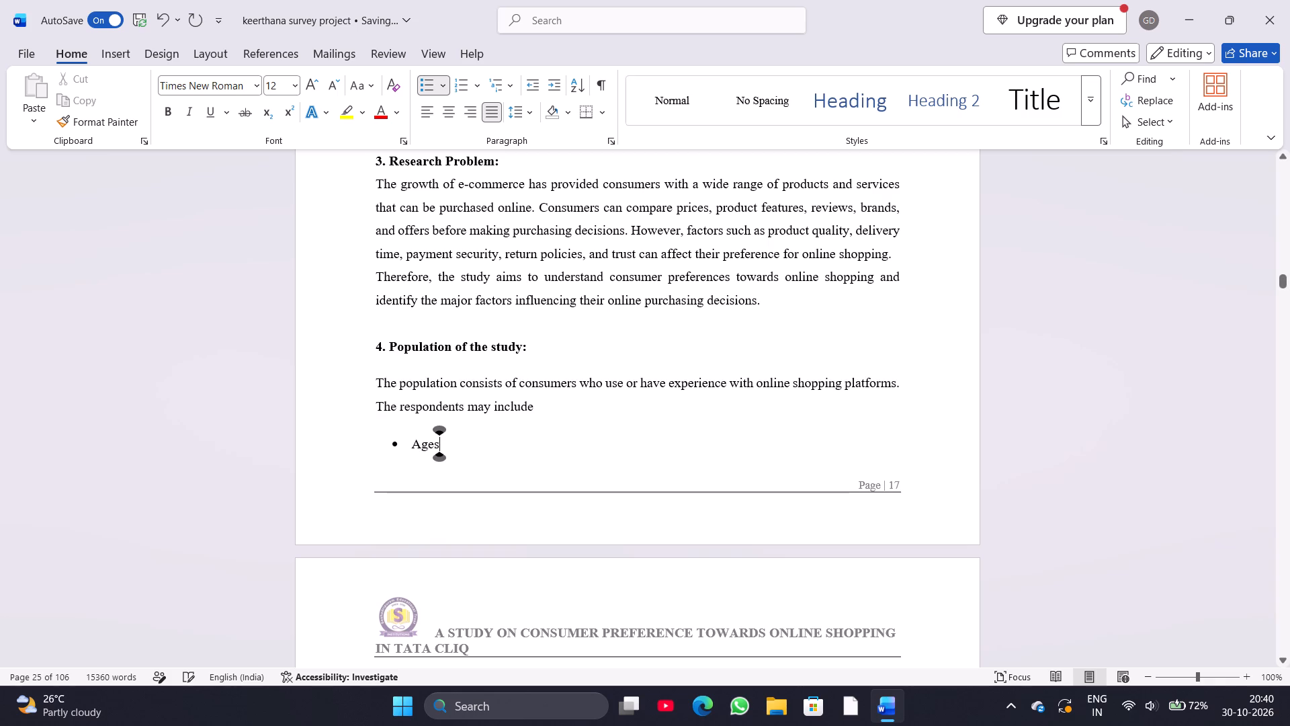
left_click(402, 443)
key("Return")
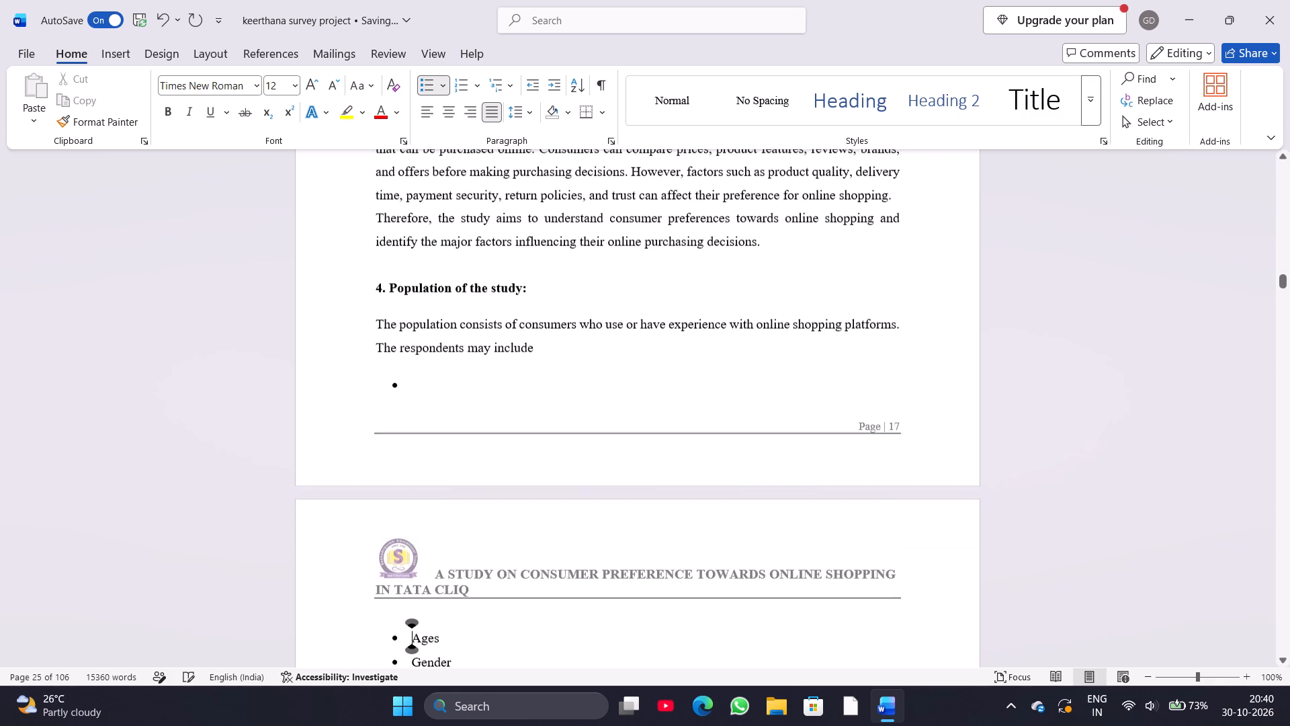
key("BackSpace")
key("BackSpace")
key("BackSpace")
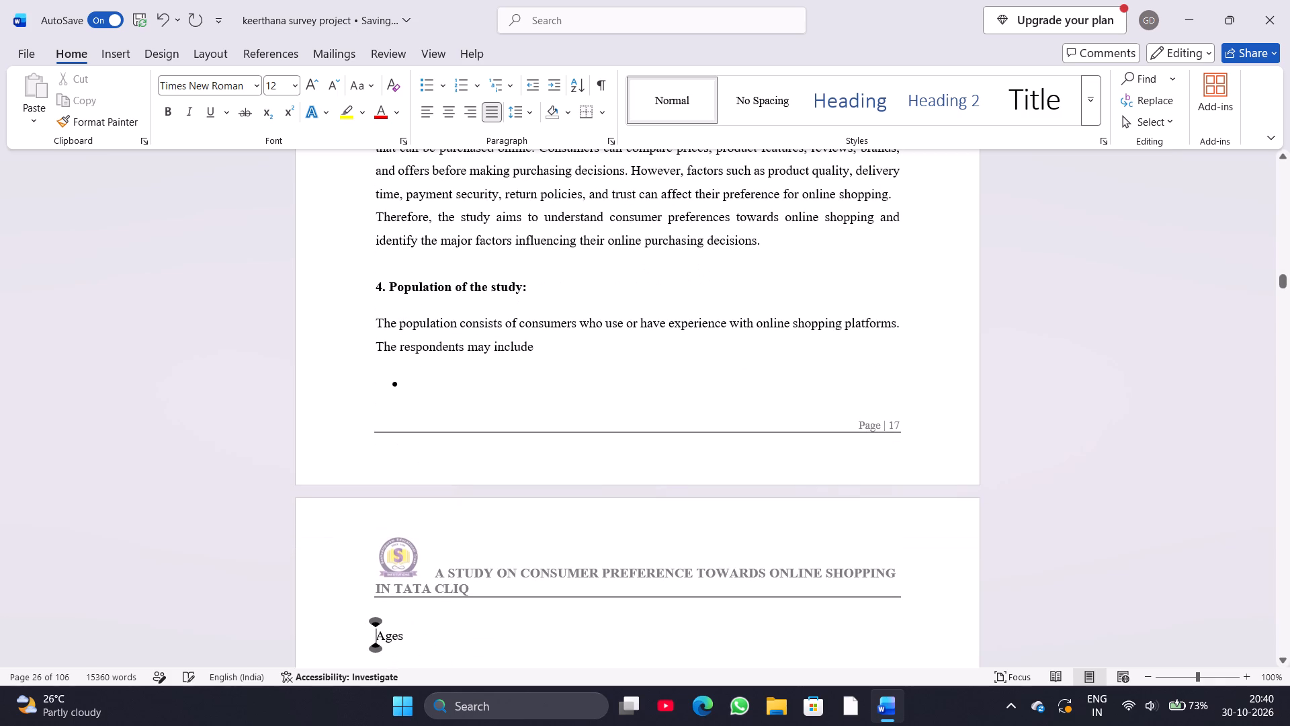
key("BackSpace")
key("Return")
key("Return")
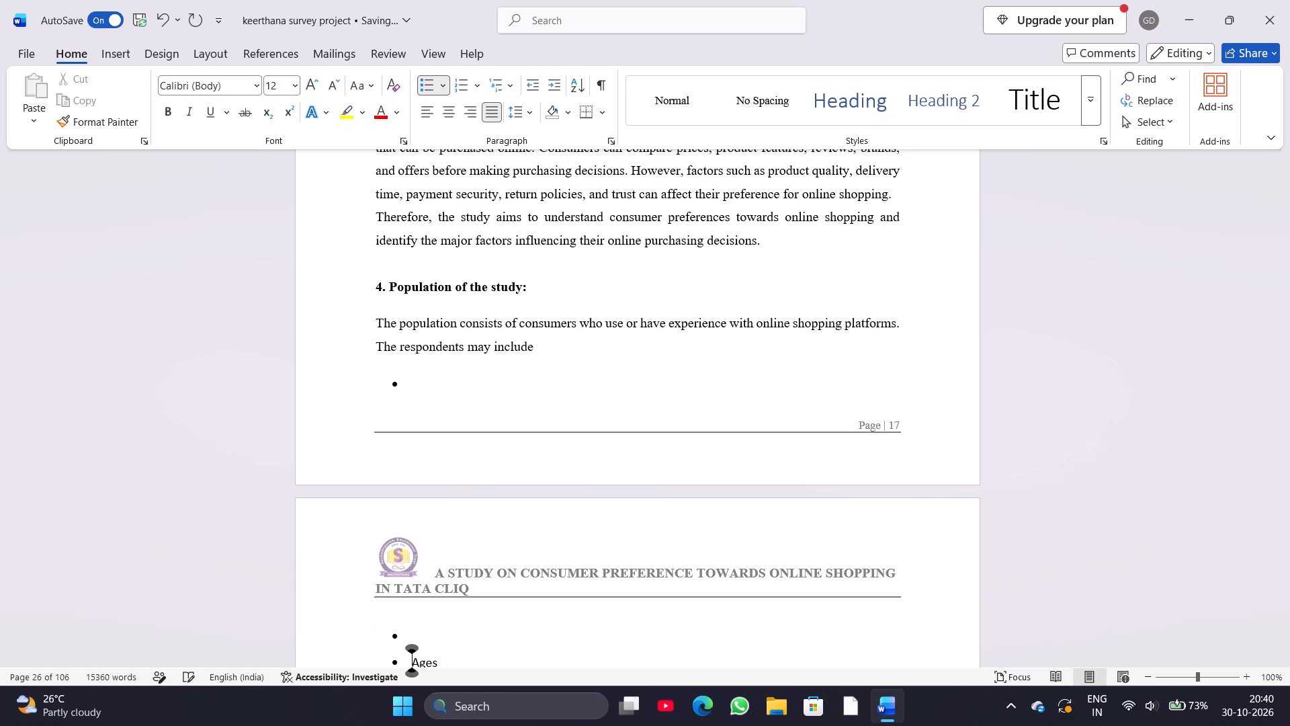
key("BackSpace")
key("BackSpace")
key("BackSpace")
key("BackSpace")
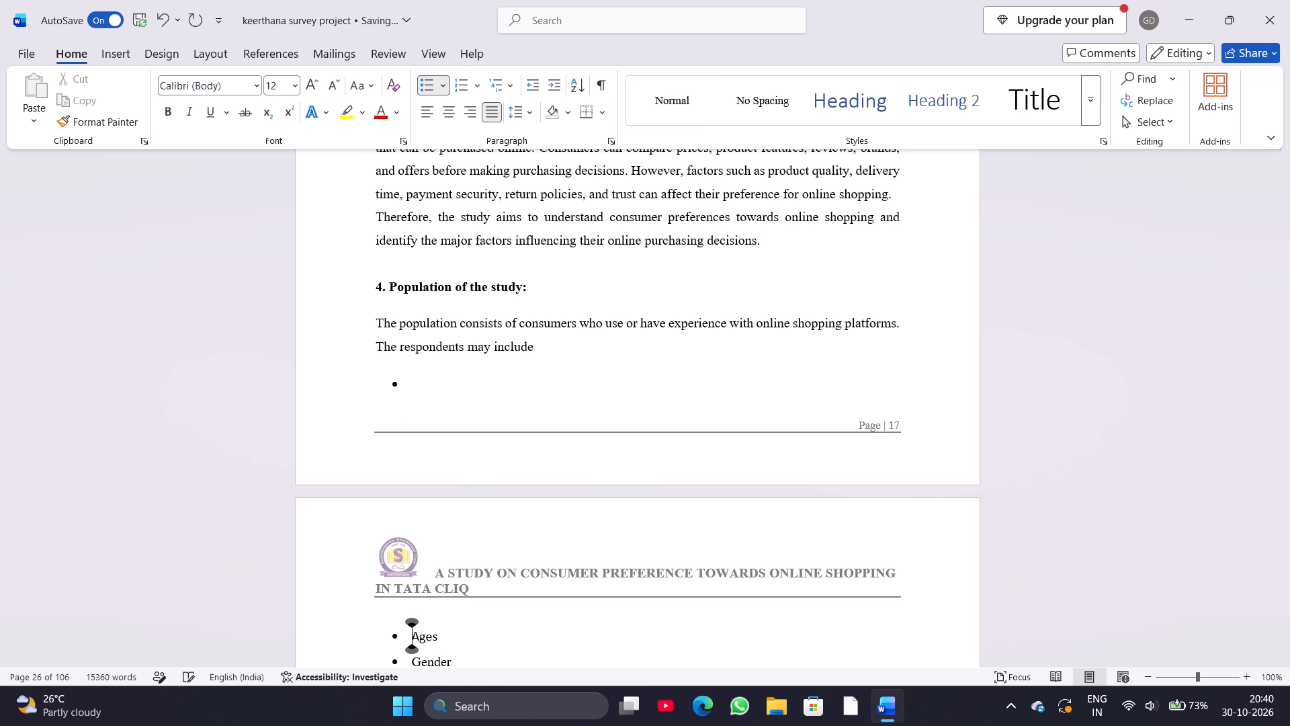
left_click(386, 375)
key("BackSpace")
Remove four empty lines above the 6. Sampling Technique heading, leaving one below the Secondary data paragraph.
scroll(386, 375, "down", 4)
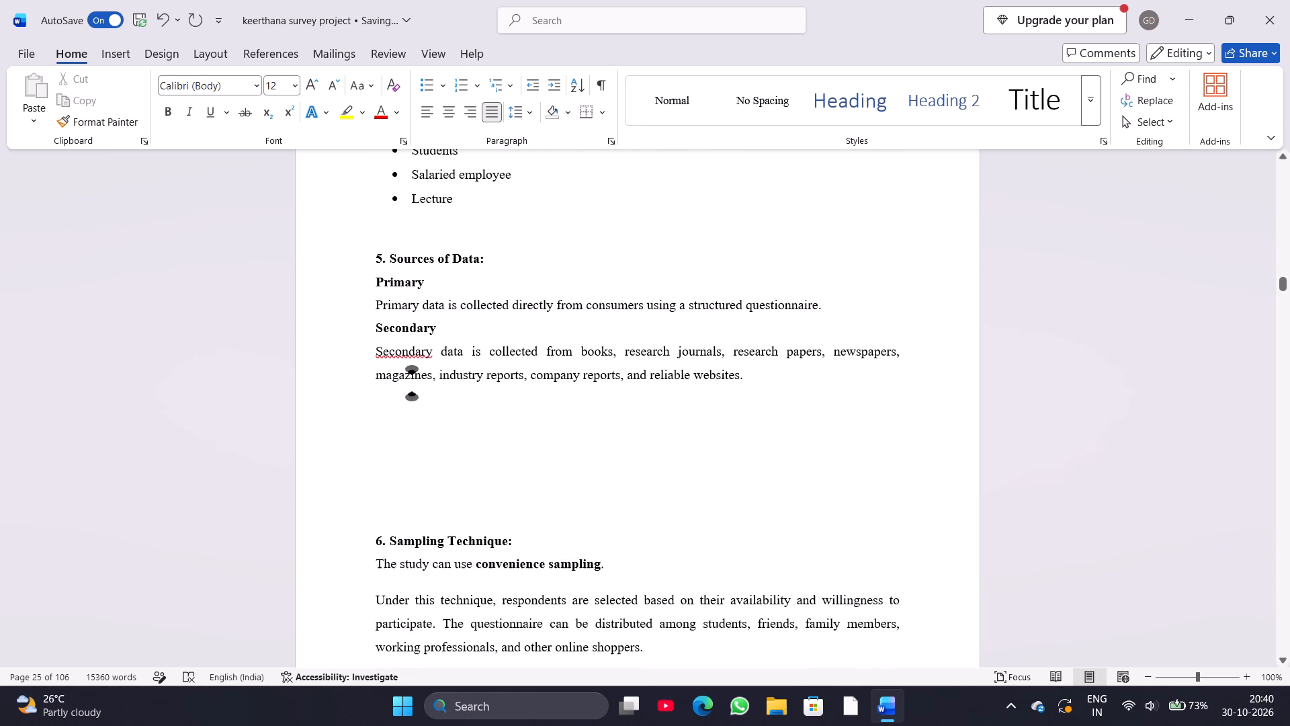
left_click(368, 537)
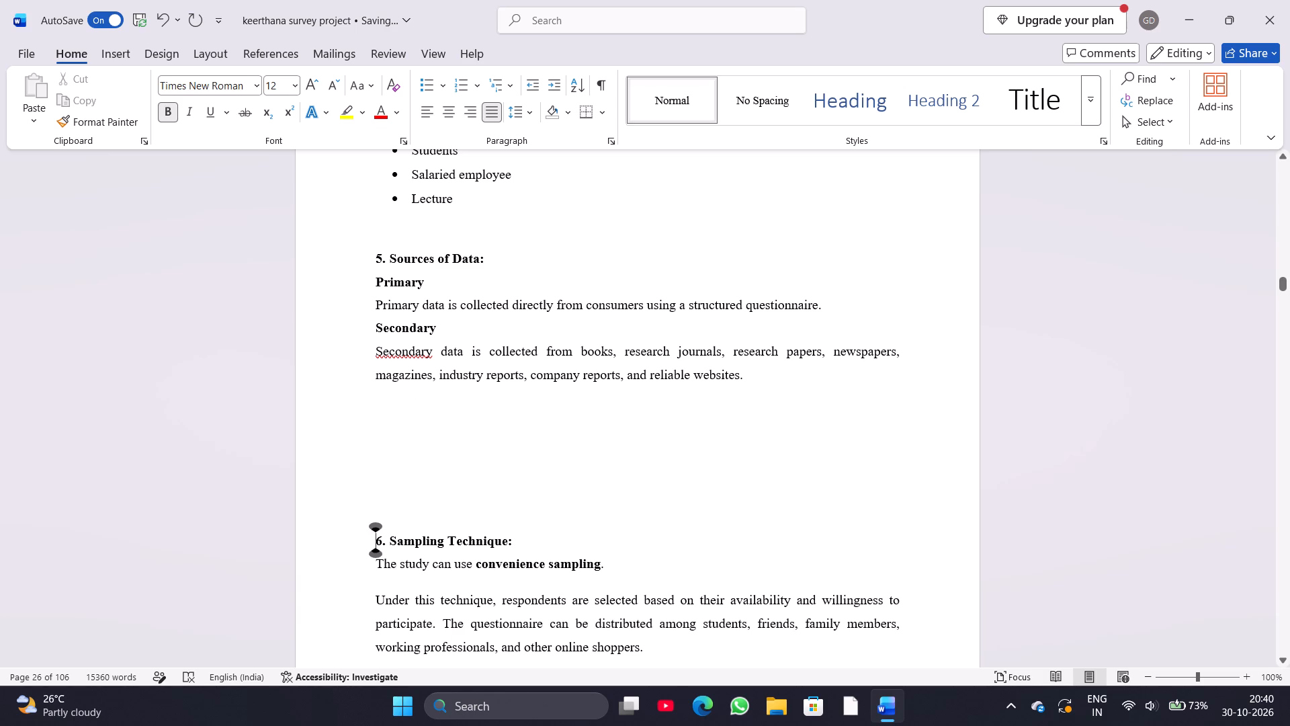
key("BackSpace")
key("BackSpace")
key("BackSpace")
key("BackSpace")
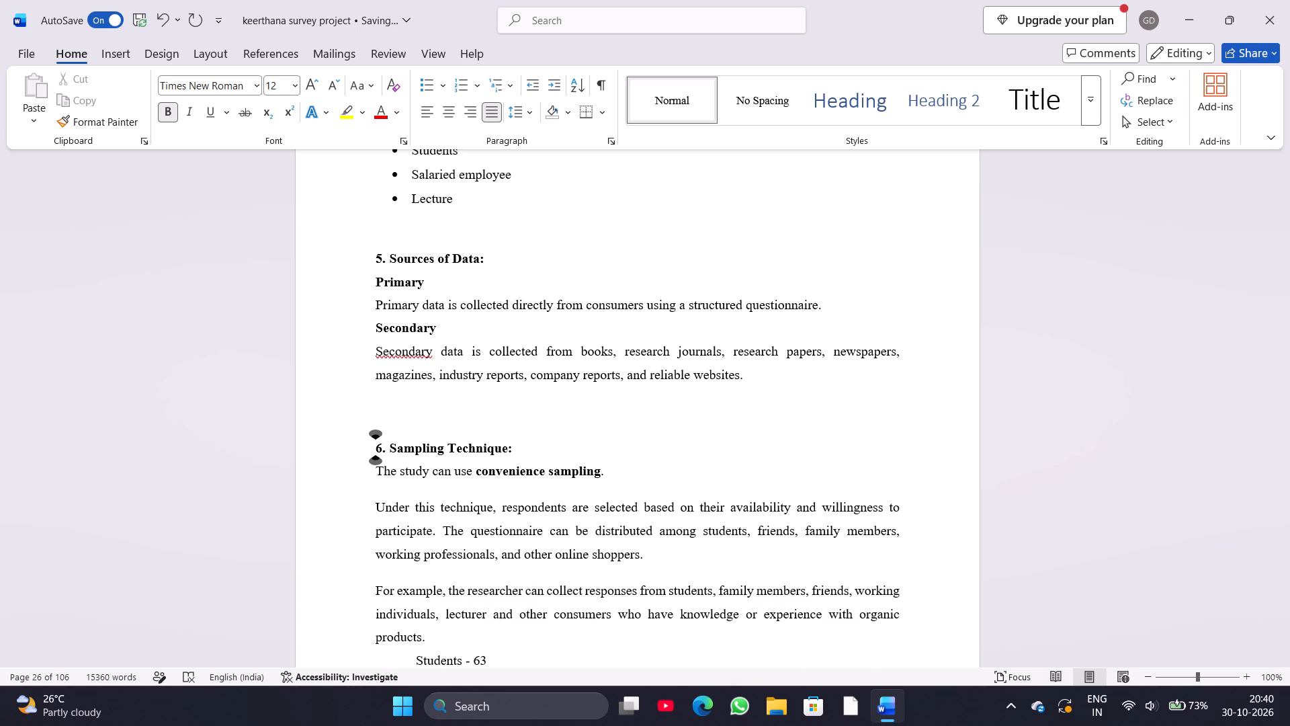
key("BackSpace")
key("Return")
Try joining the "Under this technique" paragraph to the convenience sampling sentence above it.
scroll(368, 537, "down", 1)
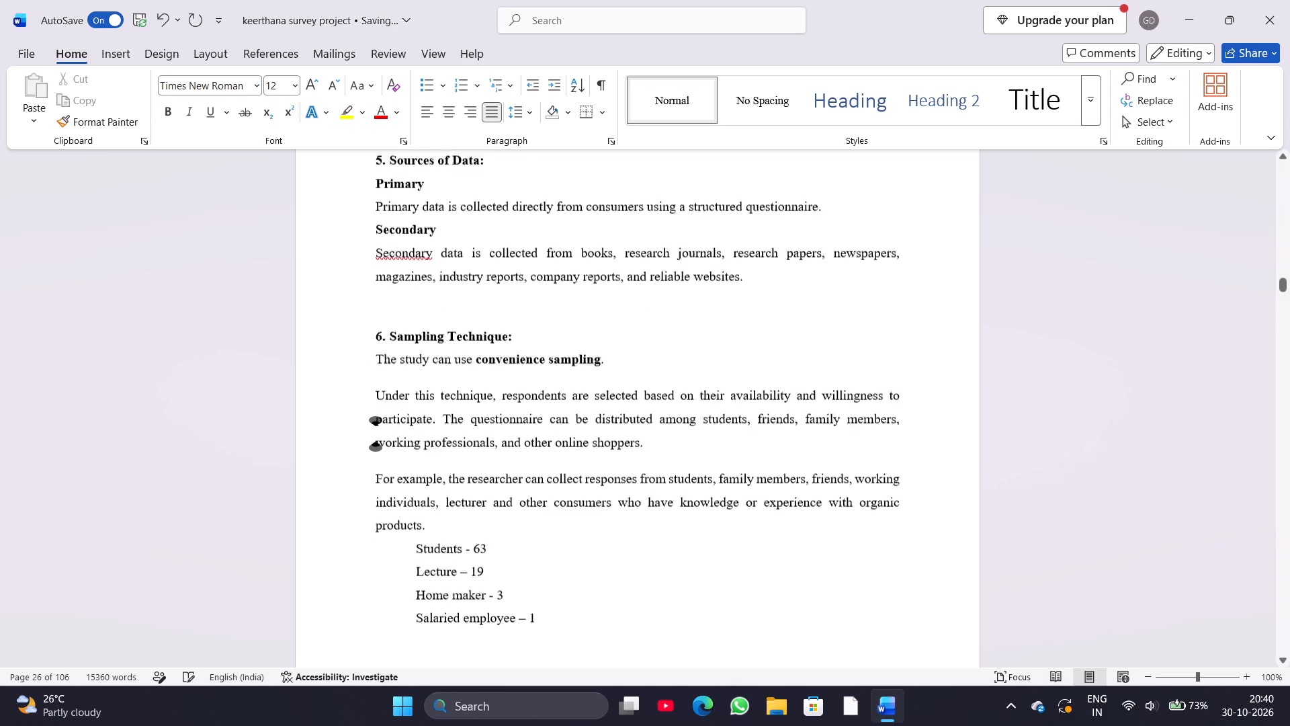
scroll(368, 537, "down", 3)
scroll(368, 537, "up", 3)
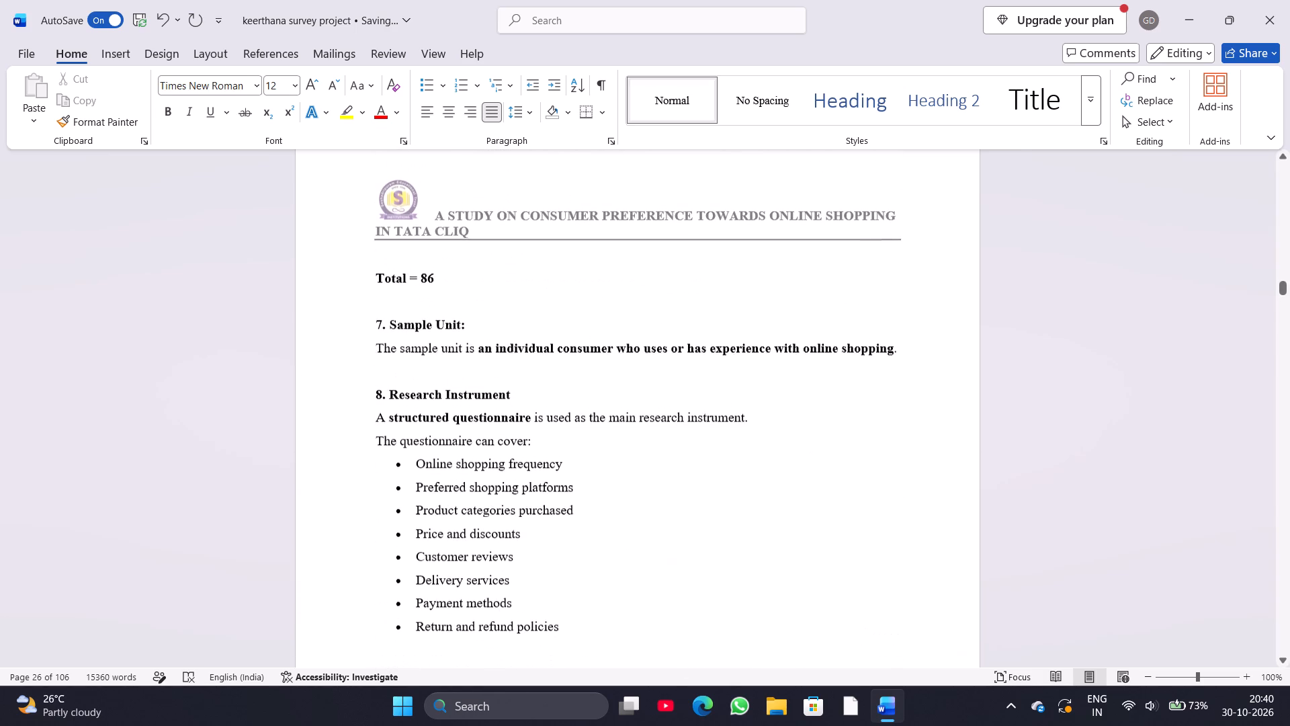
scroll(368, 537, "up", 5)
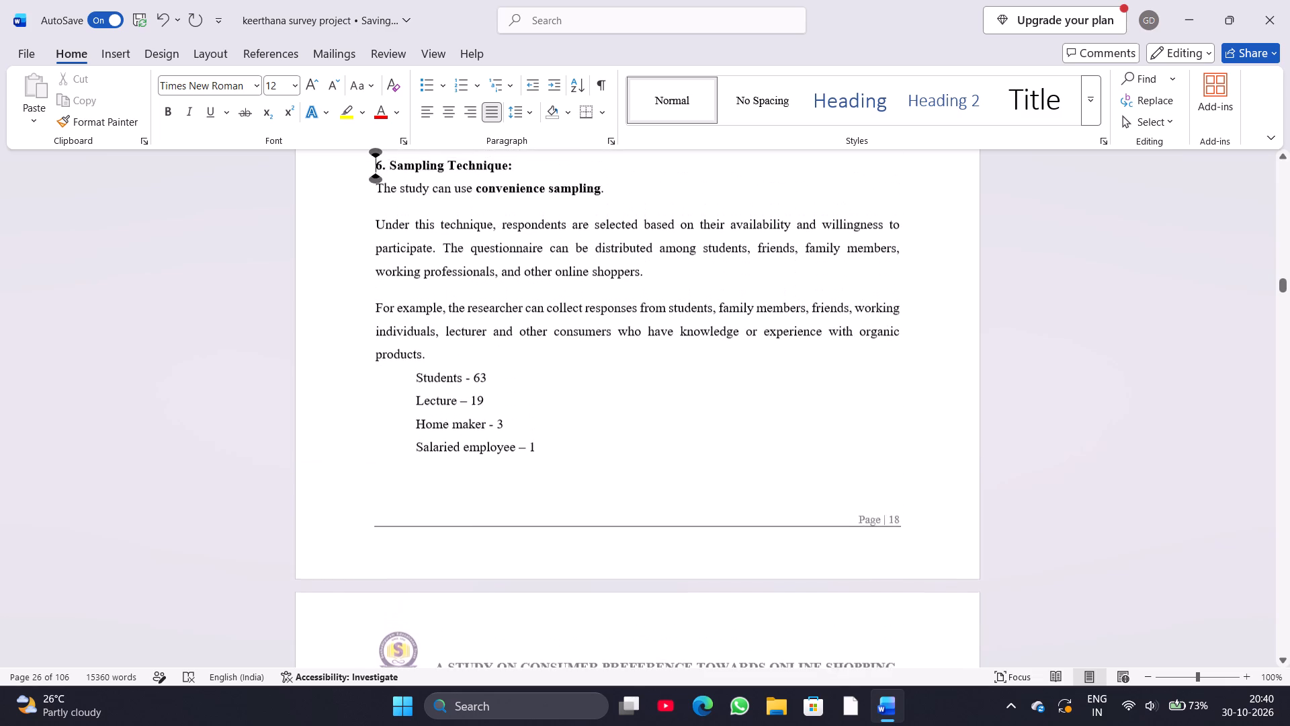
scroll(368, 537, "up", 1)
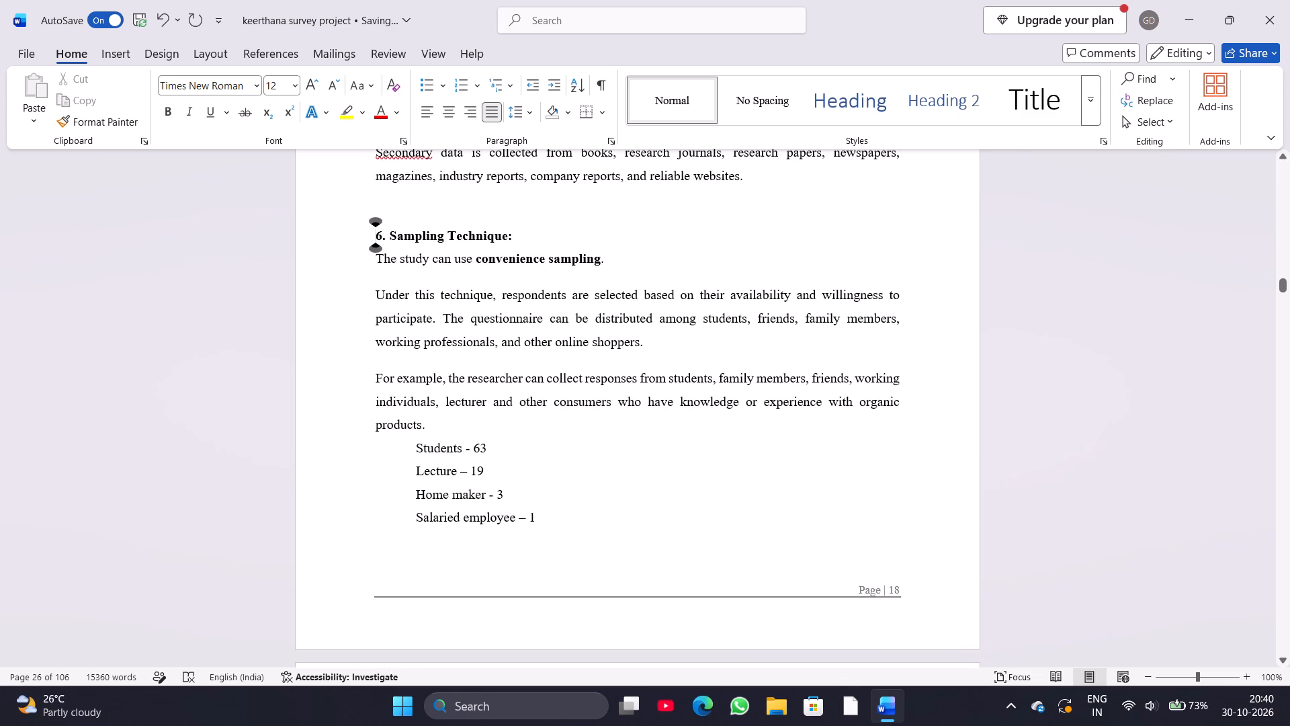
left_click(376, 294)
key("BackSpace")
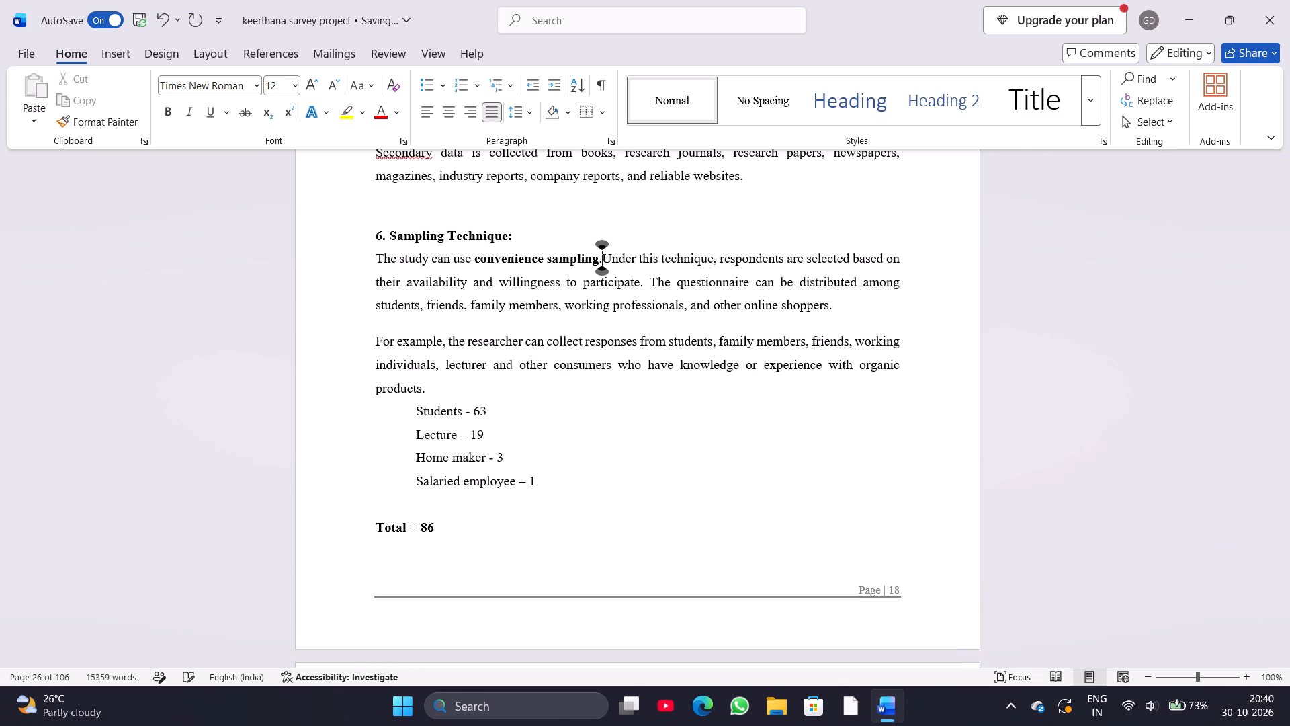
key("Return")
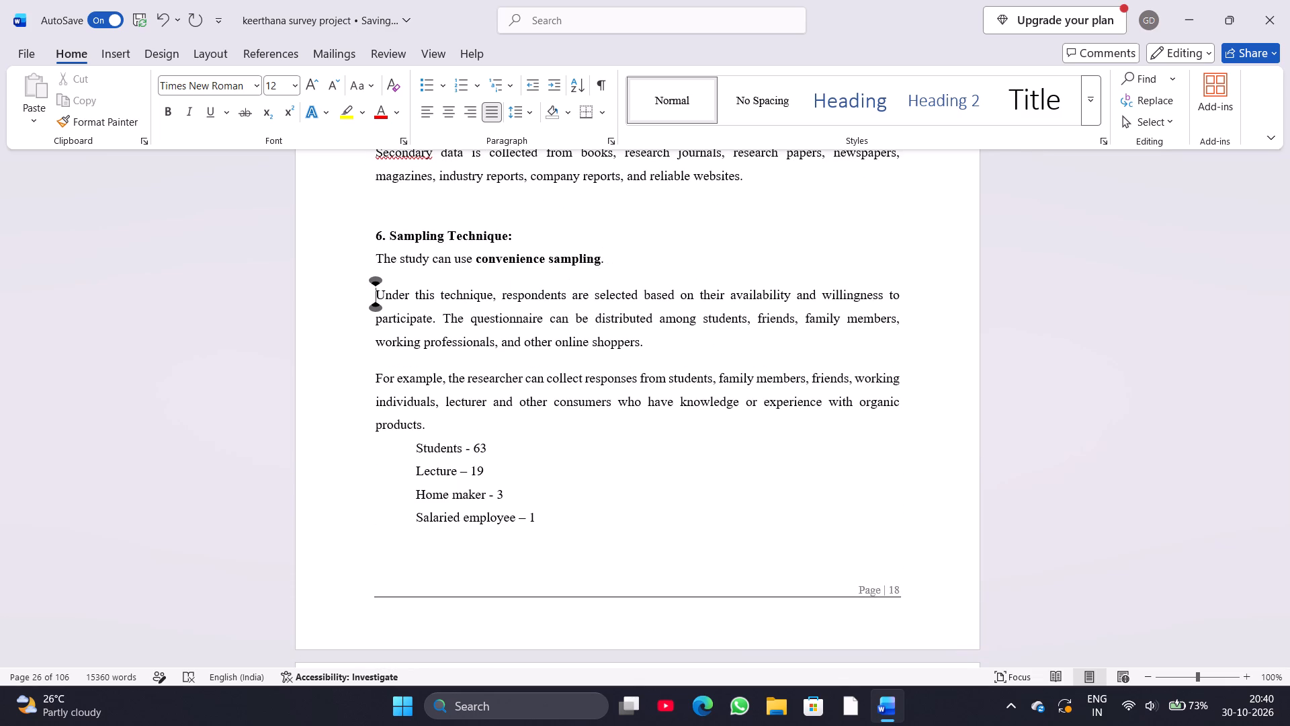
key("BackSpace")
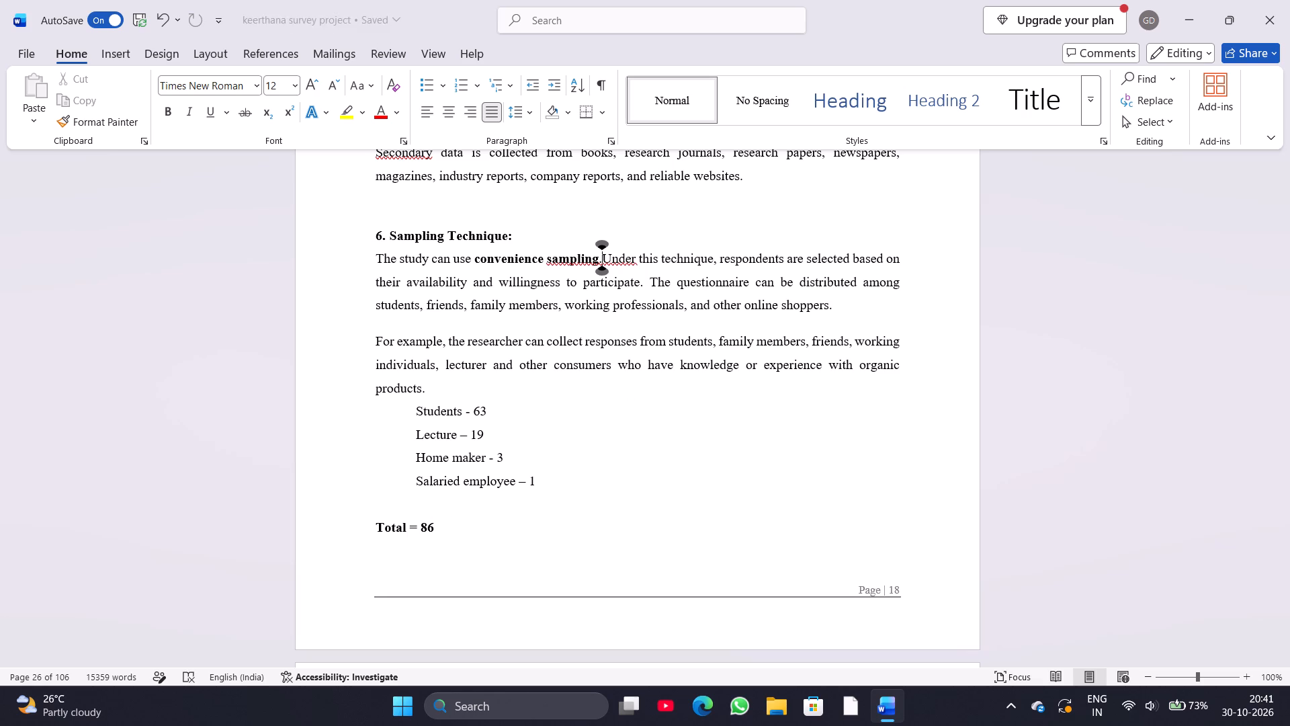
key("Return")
Join the "For example, the researcher can collect responses" paragraph to the end of the paragraph above it.
left_click(371, 377)
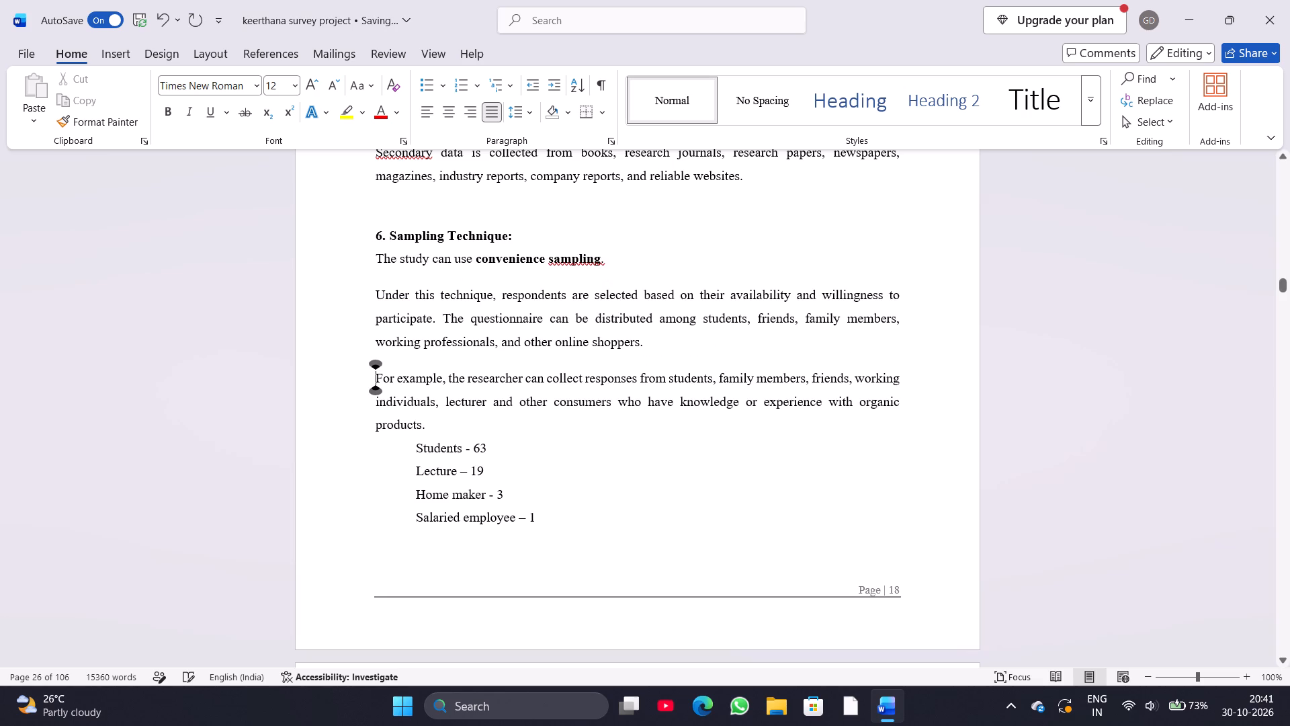
key("BackSpace")
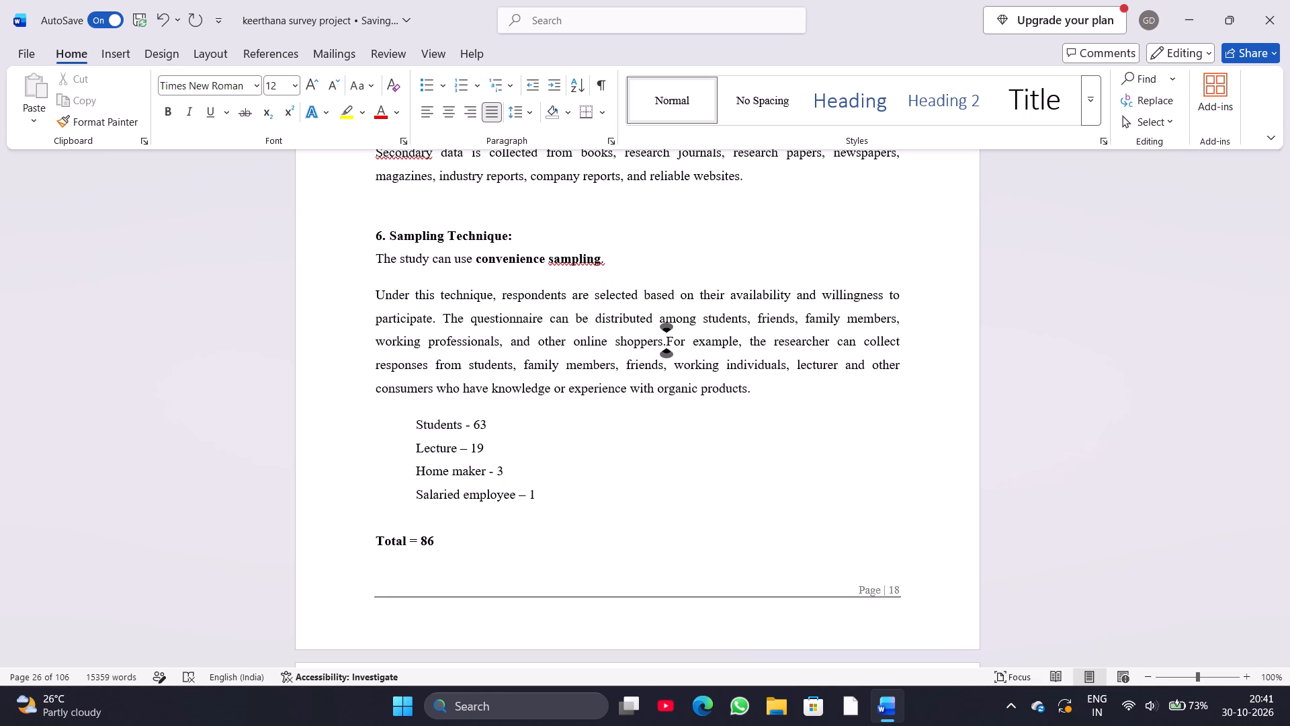
Remove the empty line above the 7. Sample Unit heading at the top of its page.
scroll(371, 377, "down", 2)
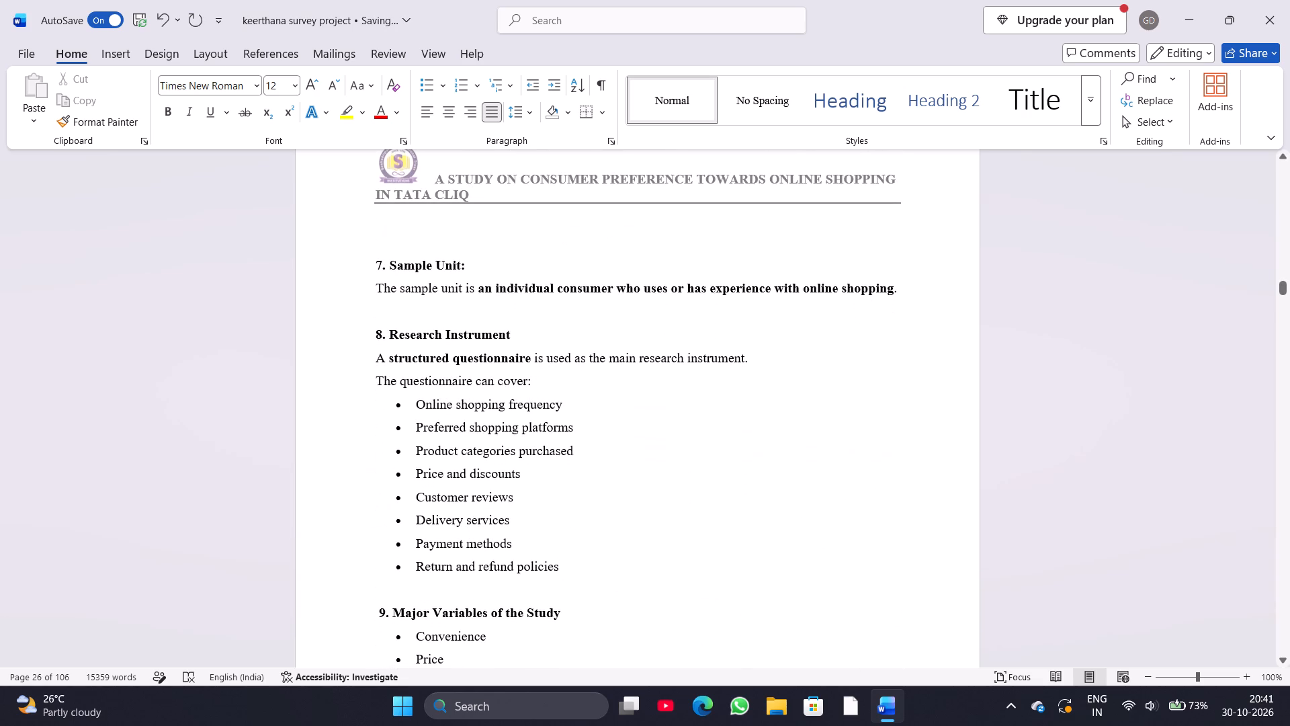
left_click(368, 256)
key("BackSpace")
Remove the two empty lines above the 2. Questionnaire Method heading at the top of its page.
scroll(368, 256, "down", 3)
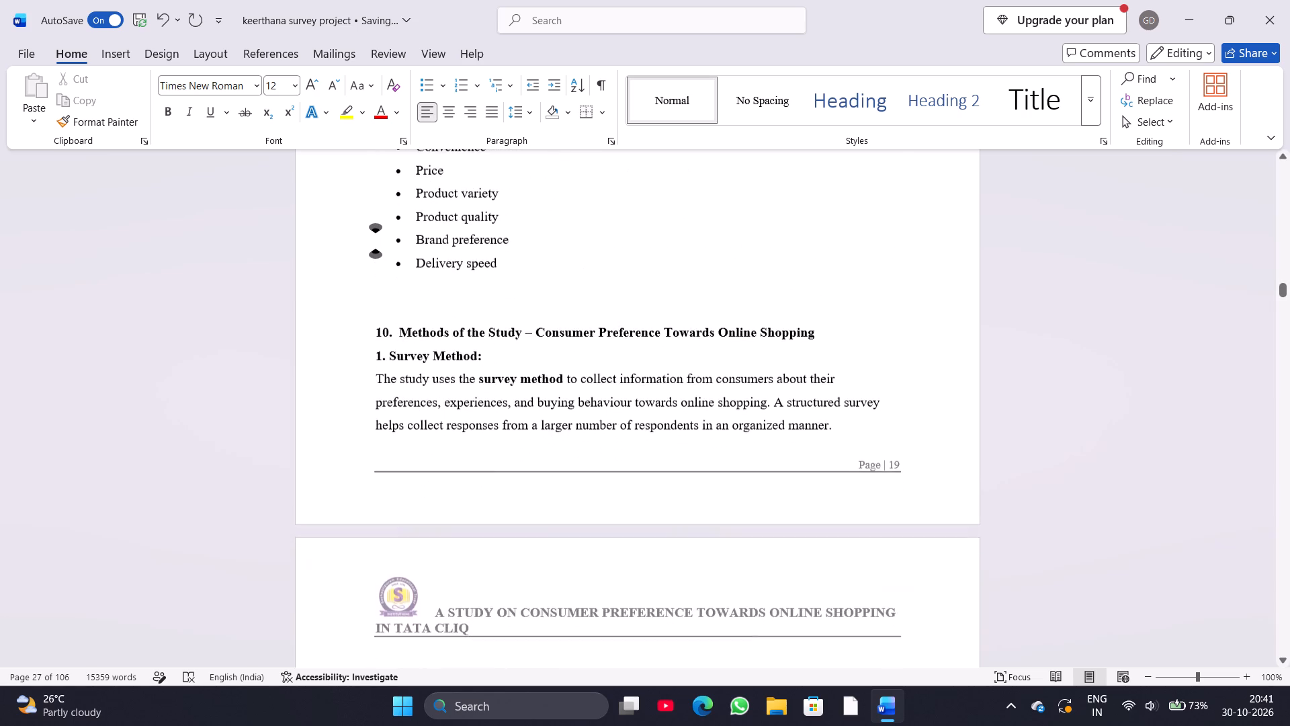
scroll(368, 256, "down", 2)
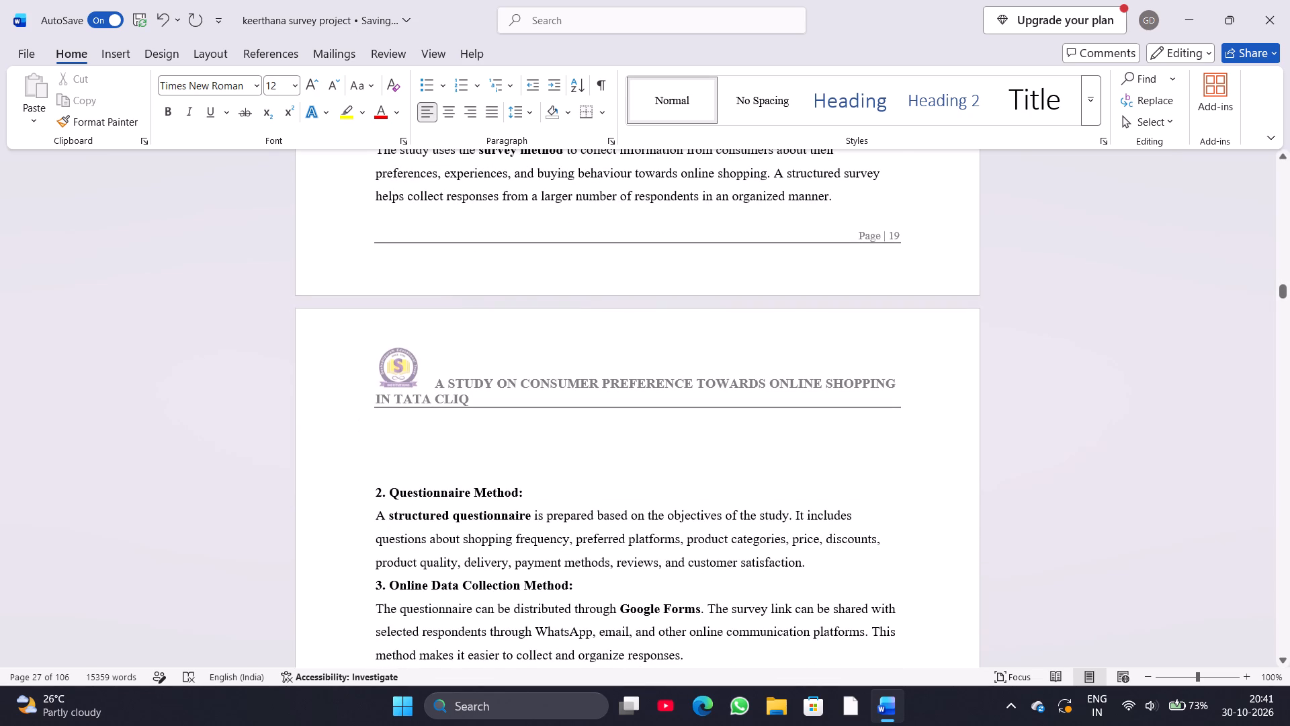
left_click(373, 491)
key("BackSpace")
key("BackSpace")
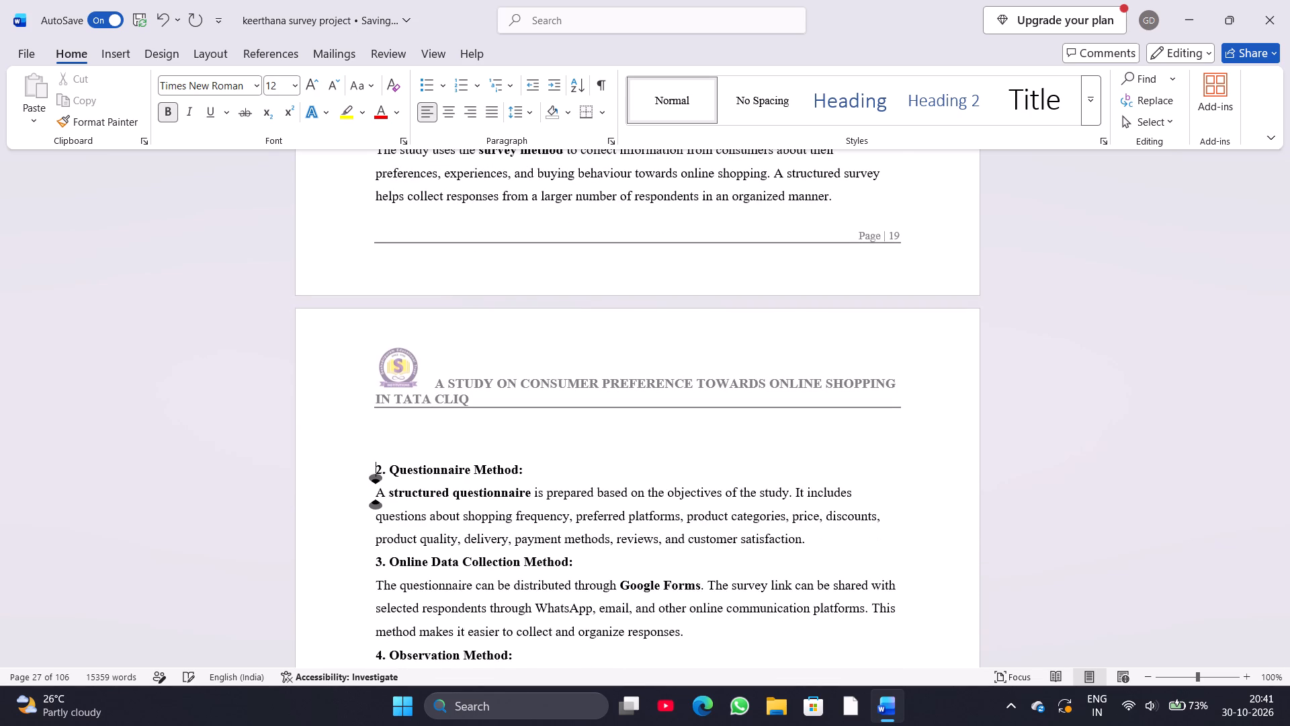
Remove the three empty lines between the Observation Method text and the 5. Rating Scale Method heading.
scroll(373, 491, "down", 3)
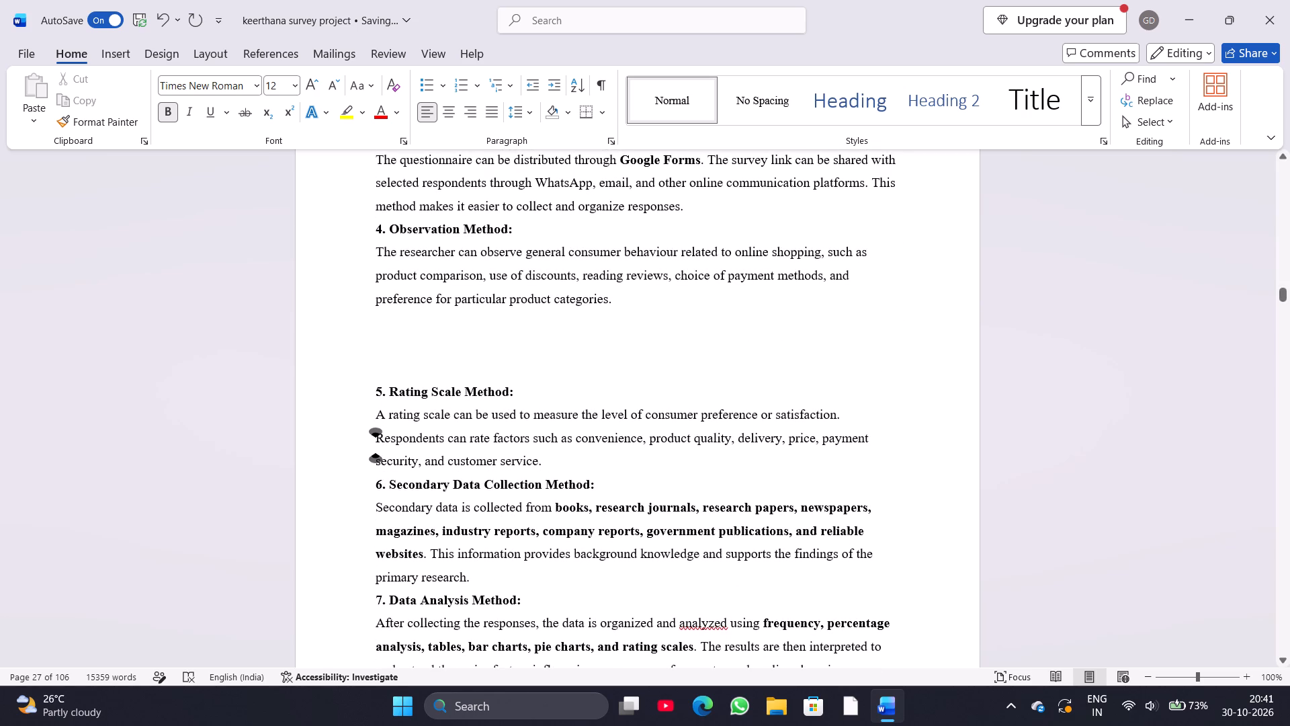
left_click(370, 390)
key("BackSpace")
key("BackSpace")
key("BackSpace")
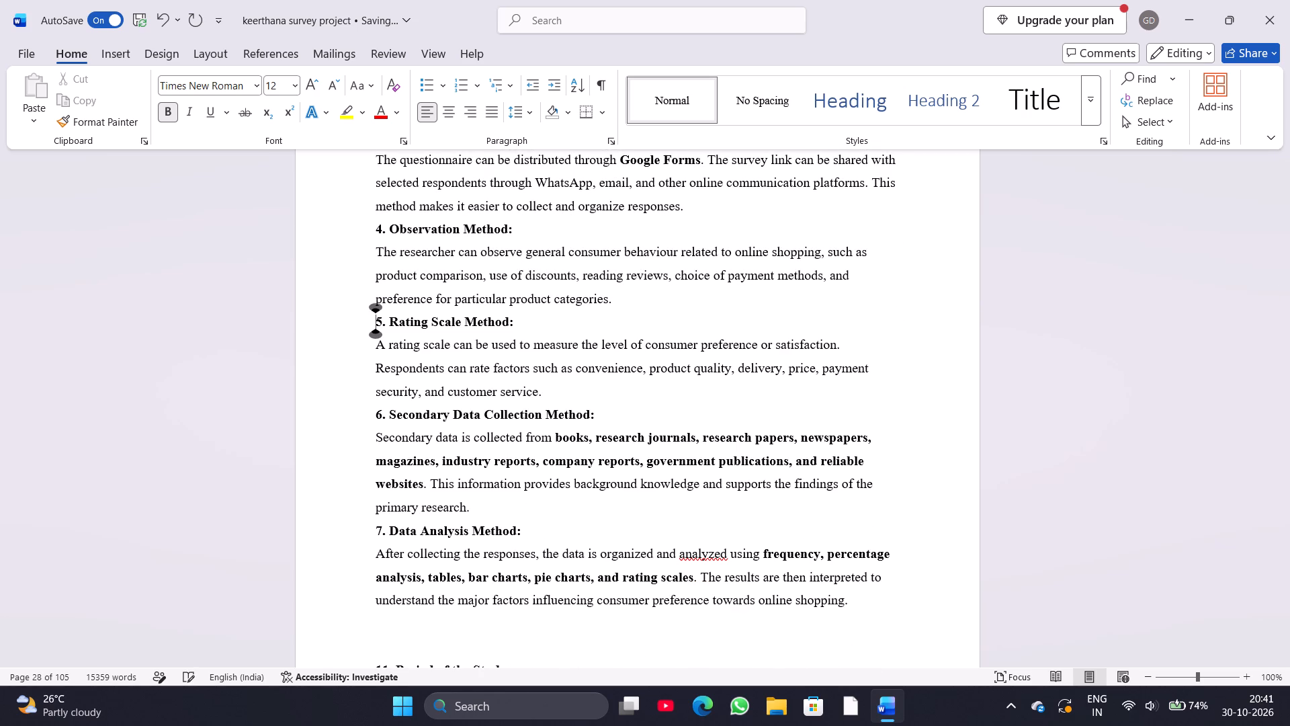
Add two empty lines above the 11. Period of the Study heading to move it onto the next page with its text.
scroll(370, 390, "down", 3)
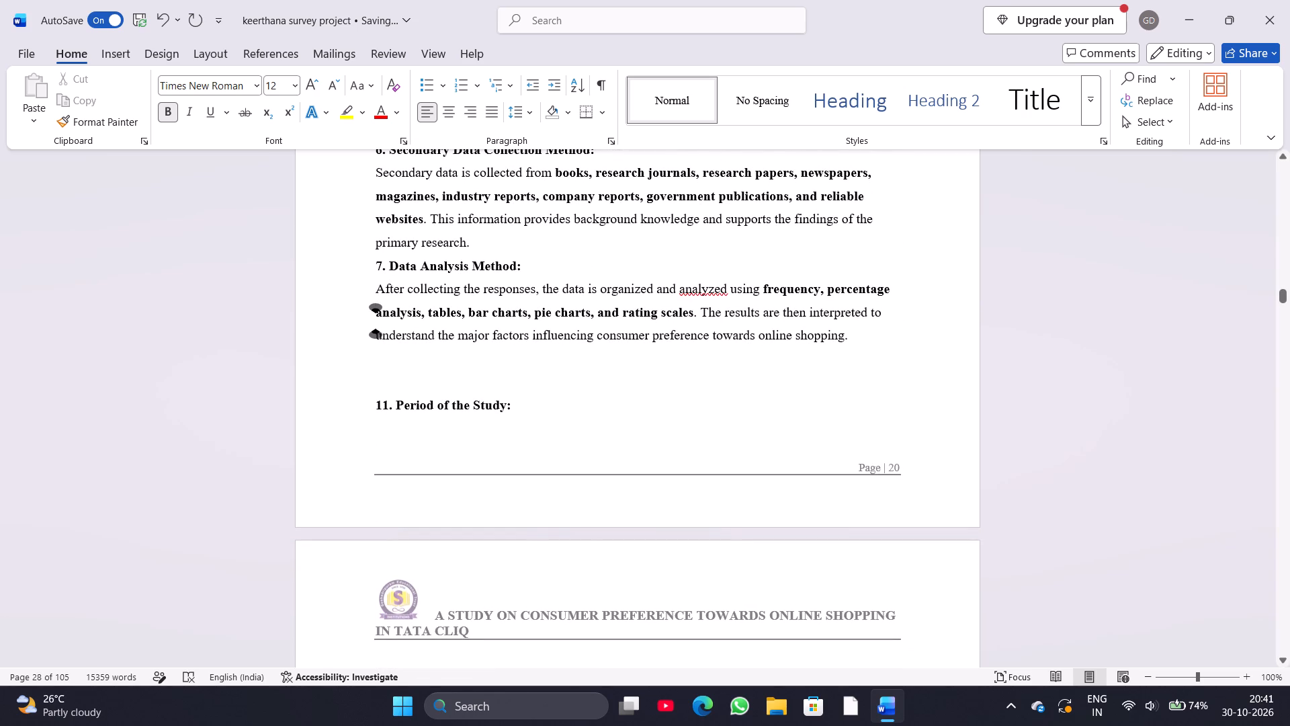
left_click(375, 409)
key("Return")
key("Return")
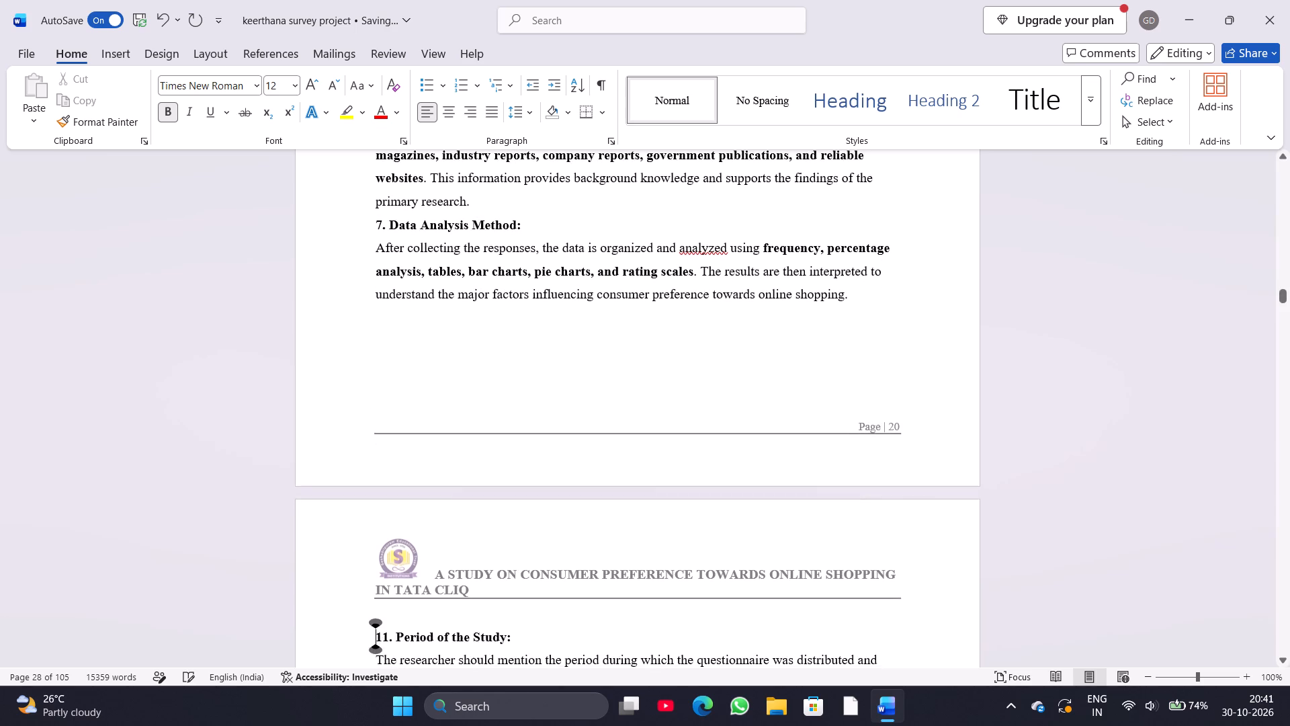
Add two empty lines above the TYPES OF SAMPLING heading to move it onto the next page with its text.
scroll(375, 409, "down", 4)
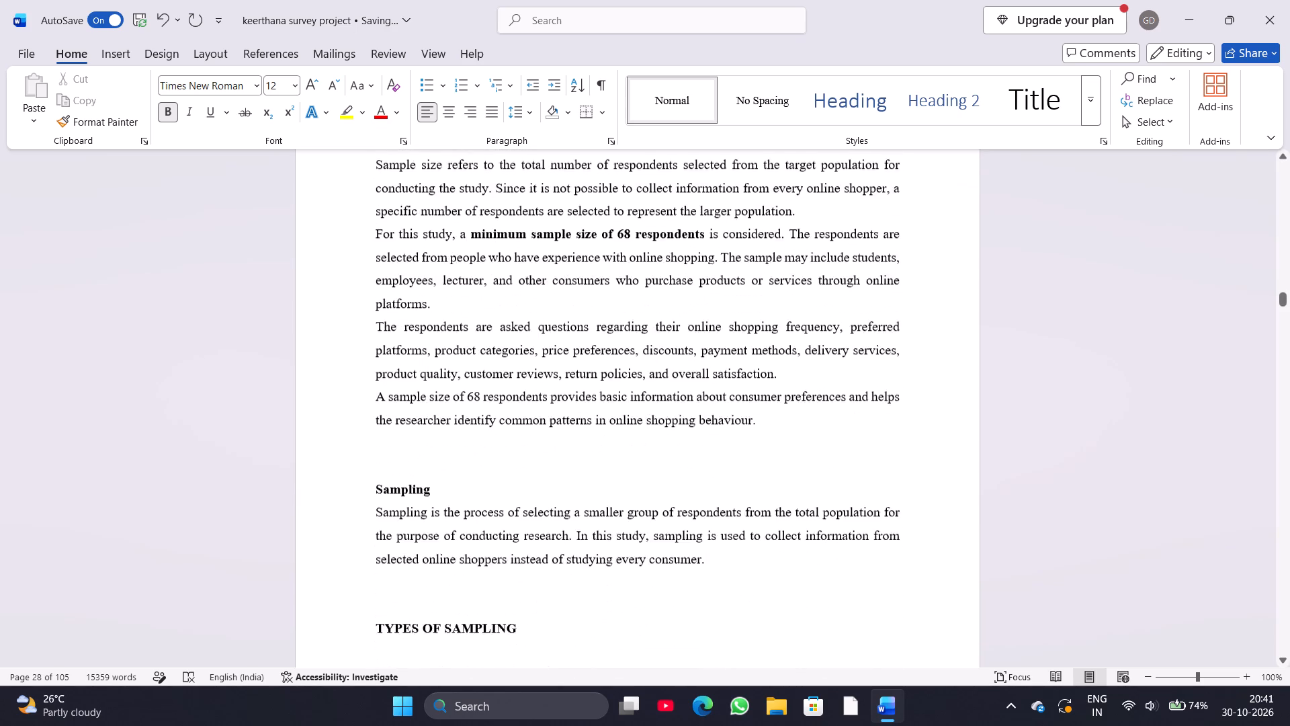
scroll(375, 409, "down", 3)
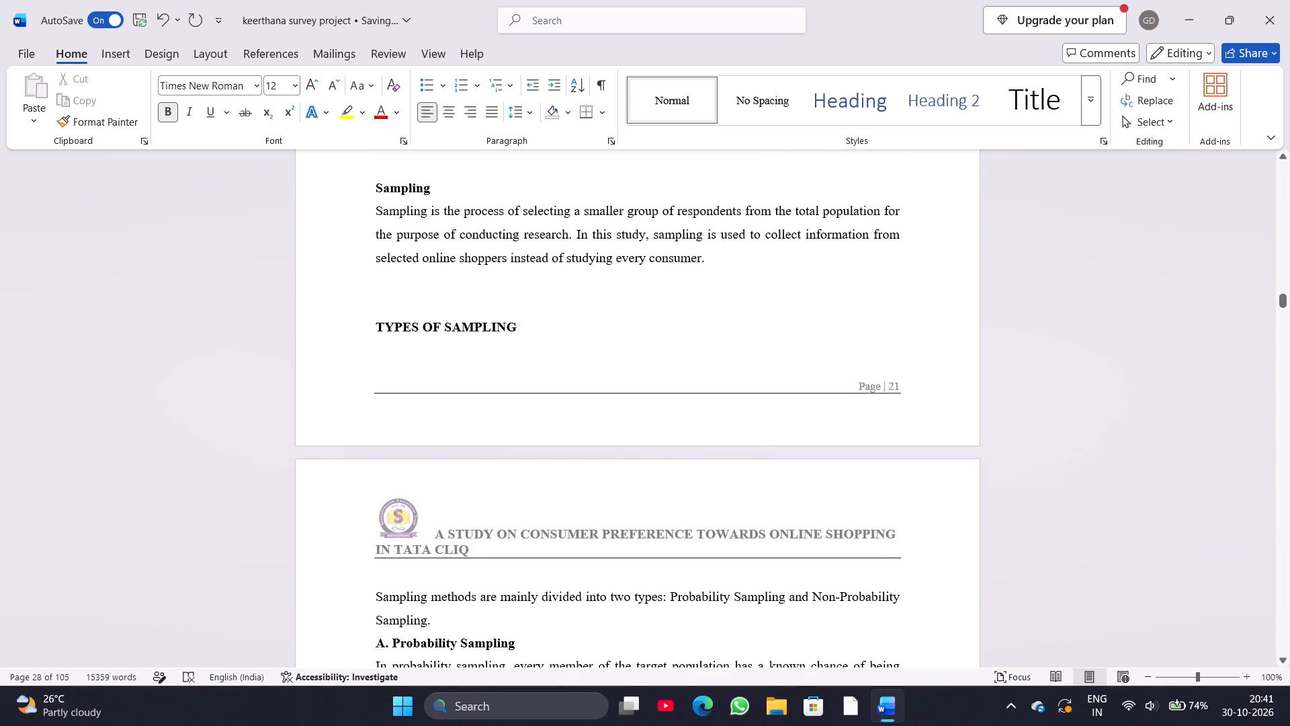
left_click(372, 331)
key("Return")
key("Return")
Remove three empty lines between the Systematic Sampling bullets and the Stratified Sampling heading.
scroll(372, 331, "down", 1)
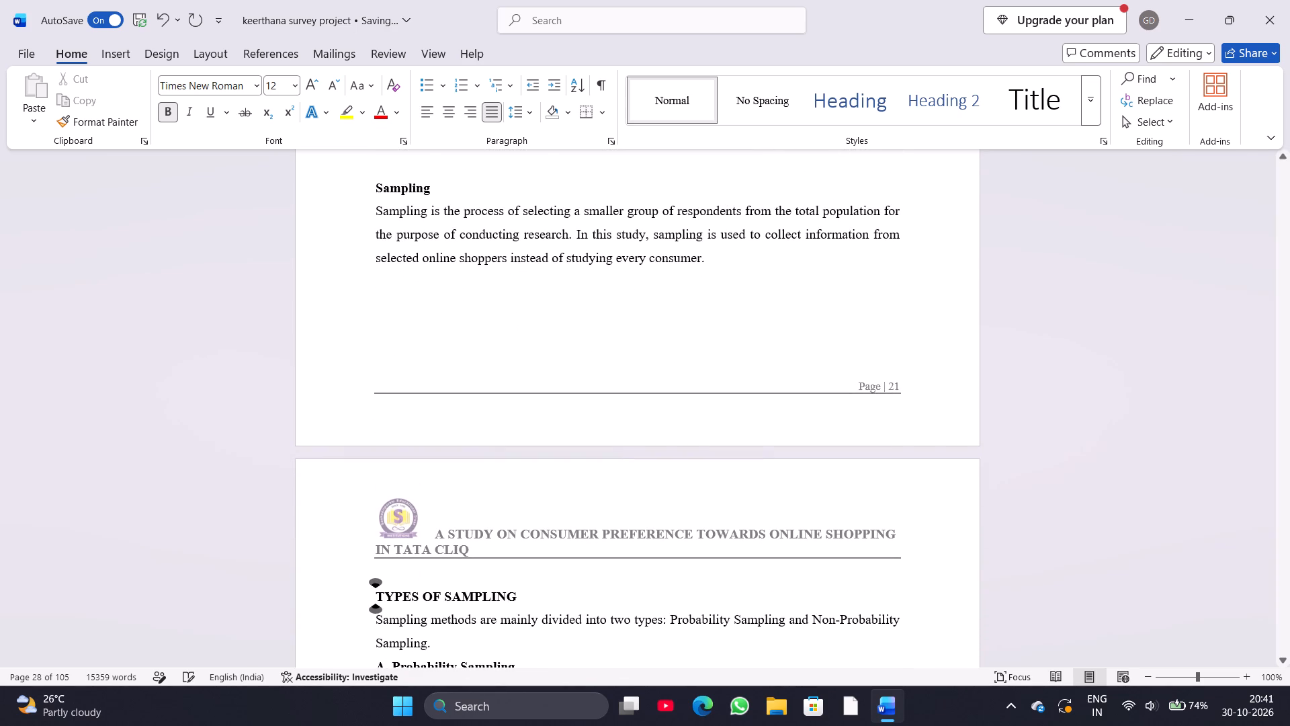
scroll(372, 331, "down", 6)
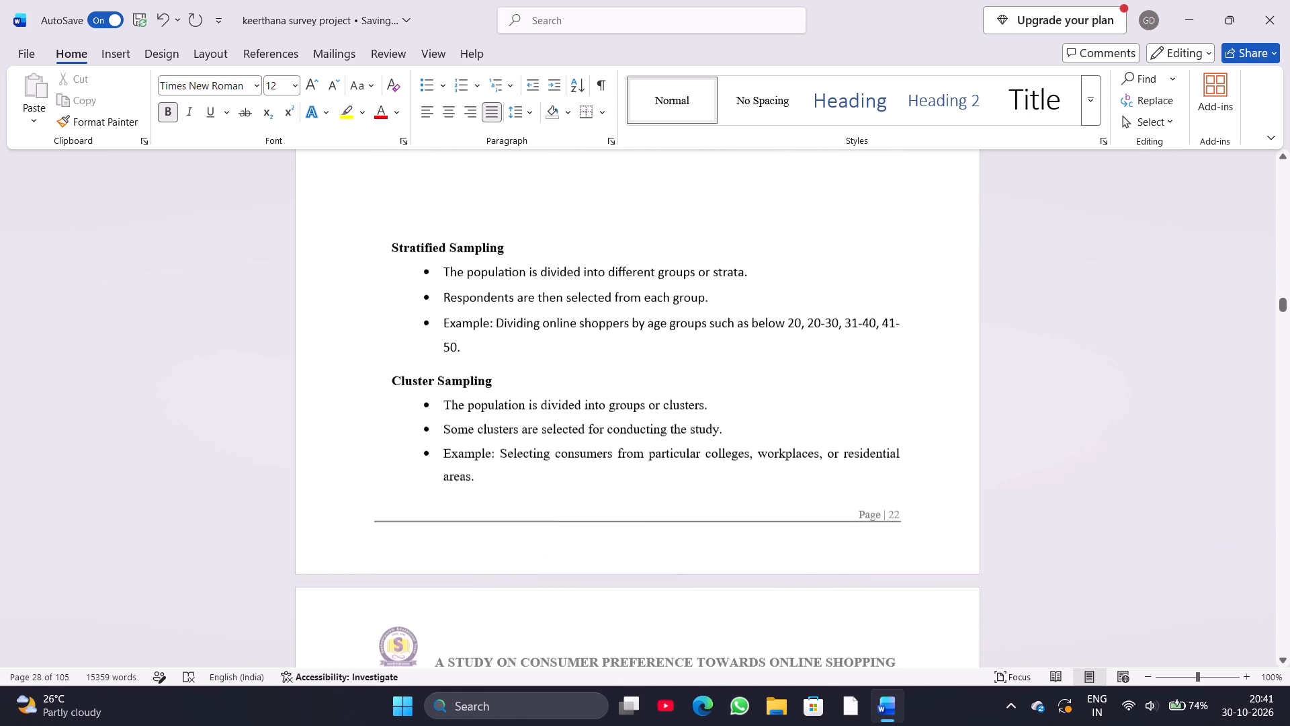
scroll(372, 331, "up", 1)
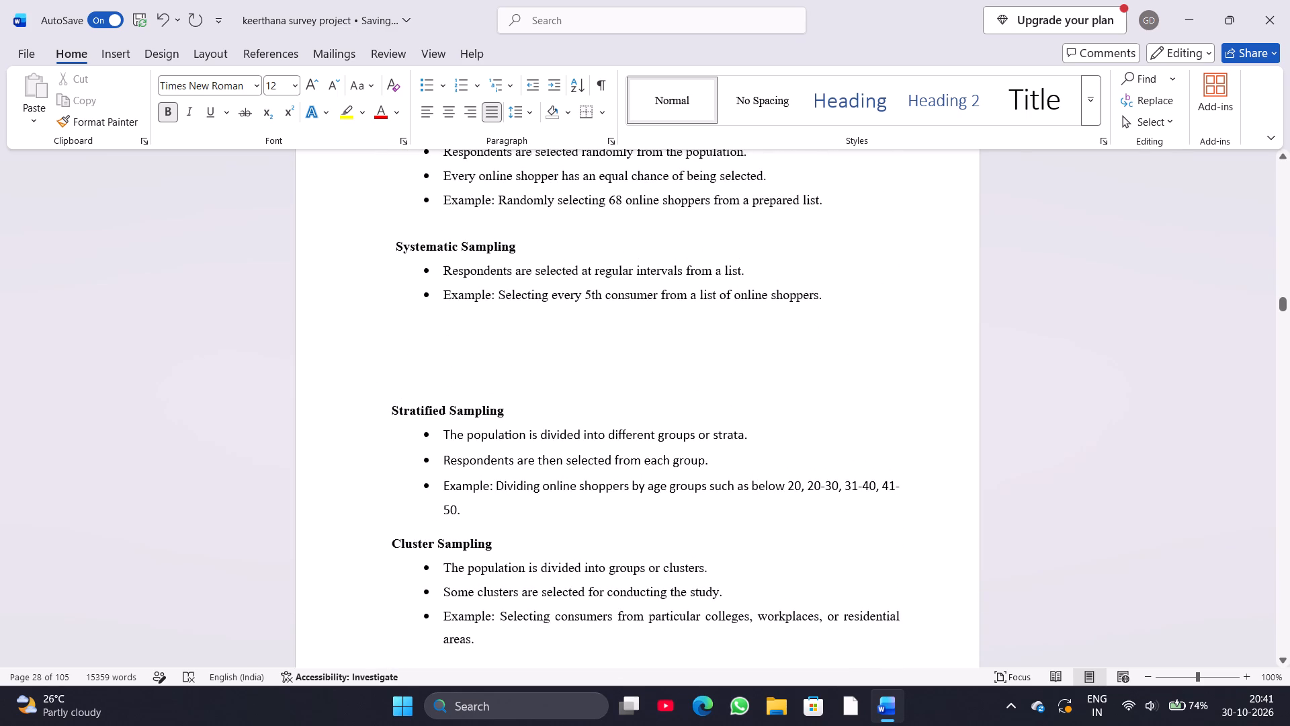
left_click(388, 403)
key("BackSpace")
key("BackSpace")
key("BackSpace")
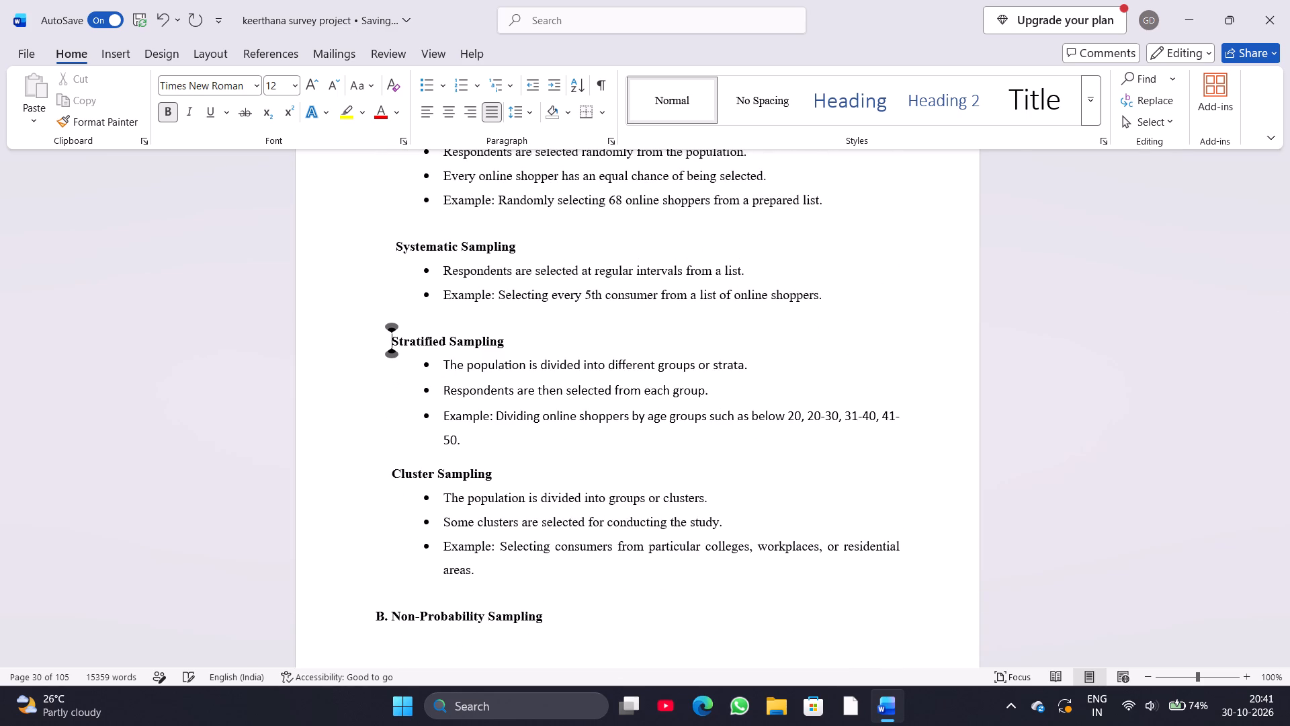
Add two empty lines above the B. Non-Probability Sampling heading to move it onto the next page with its text.
scroll(388, 403, "down", 2)
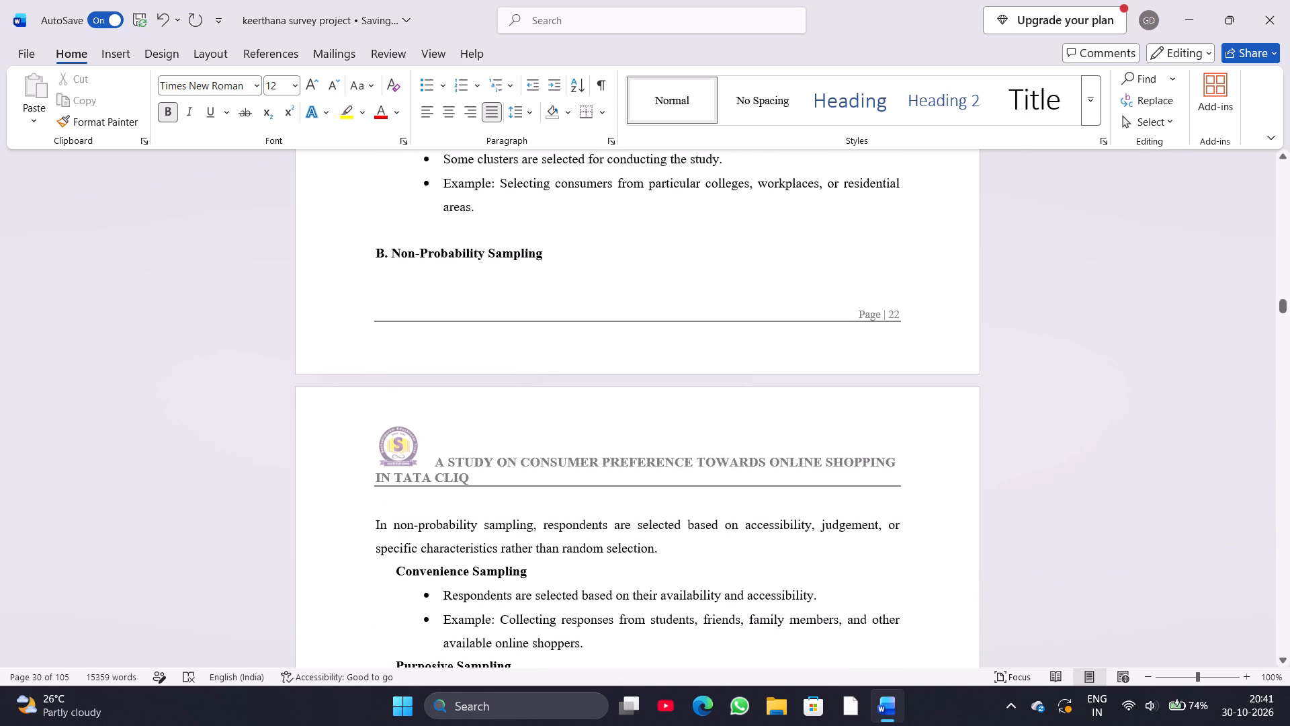
left_click(365, 254)
key("Return")
key("Return")
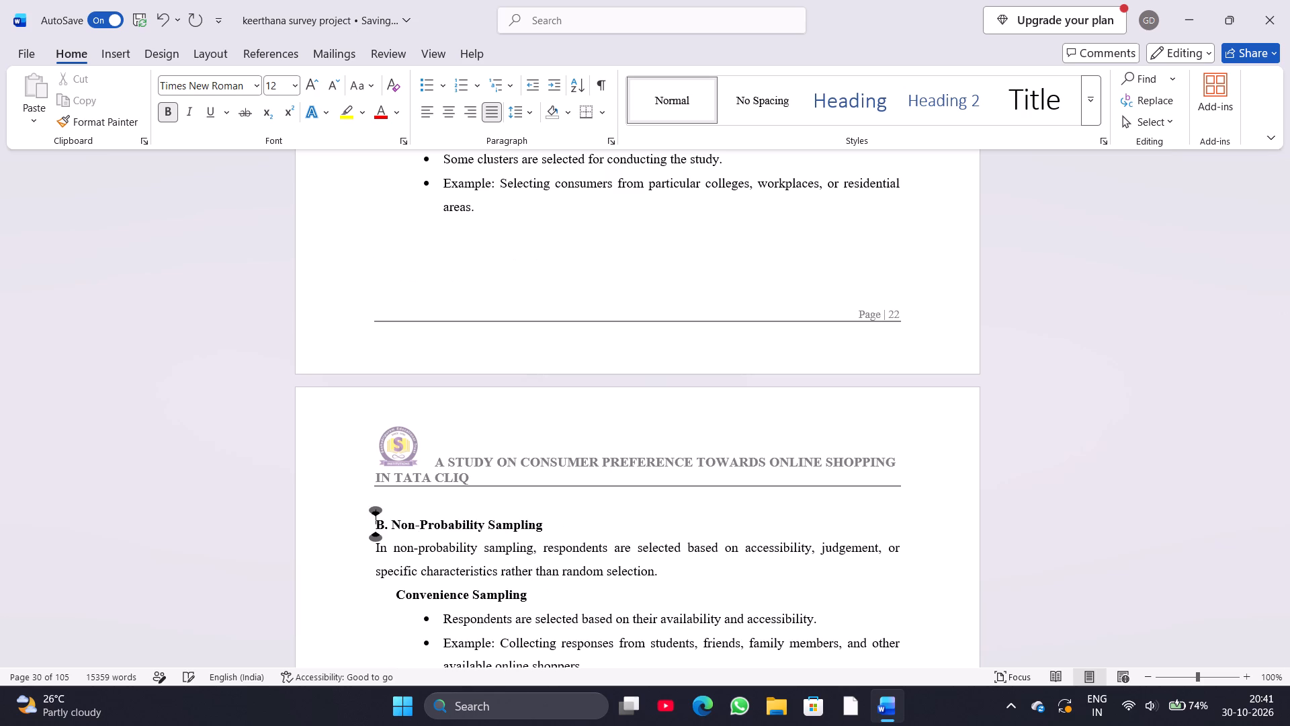
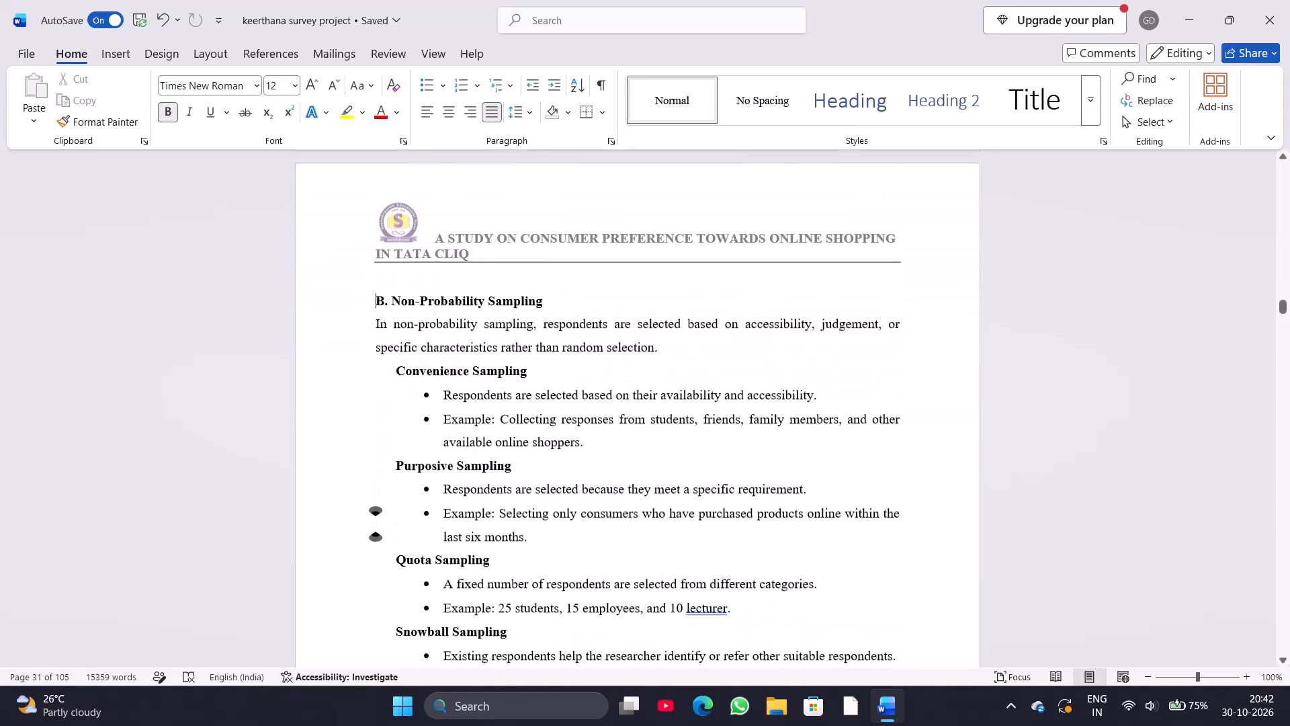
Review the page layout from the Non-Probability Sampling section through the chapter scheme to the Chapter 03 Respondents Profile title page.
scroll(365, 254, "down", 1)
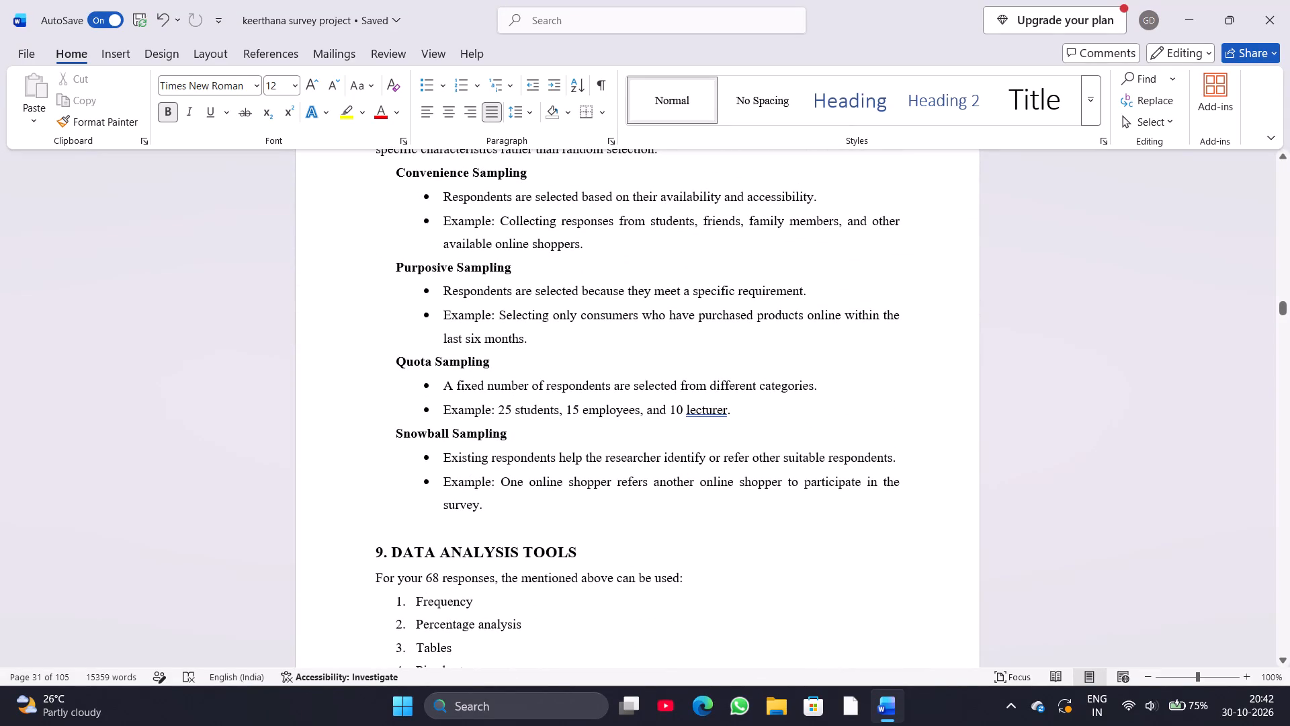
scroll(365, 254, "down", 7)
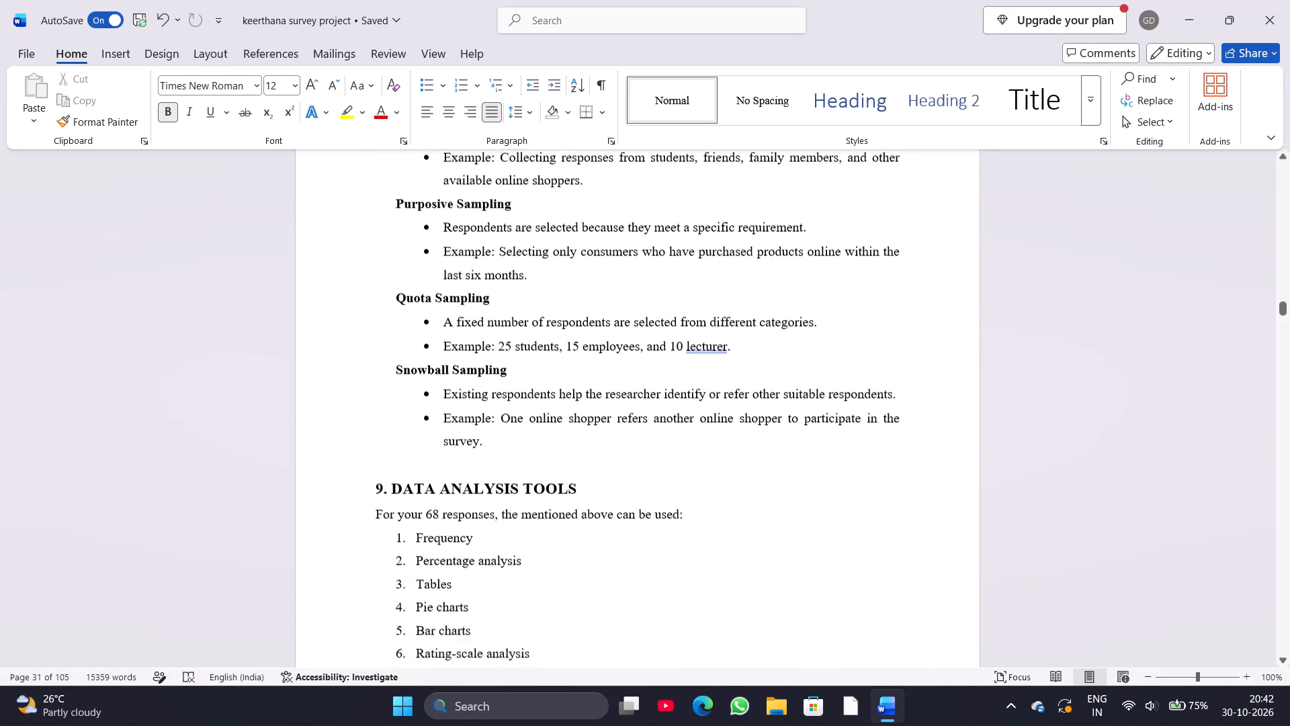
scroll(365, 254, "down", 14)
scroll(365, 254, "up", 2)
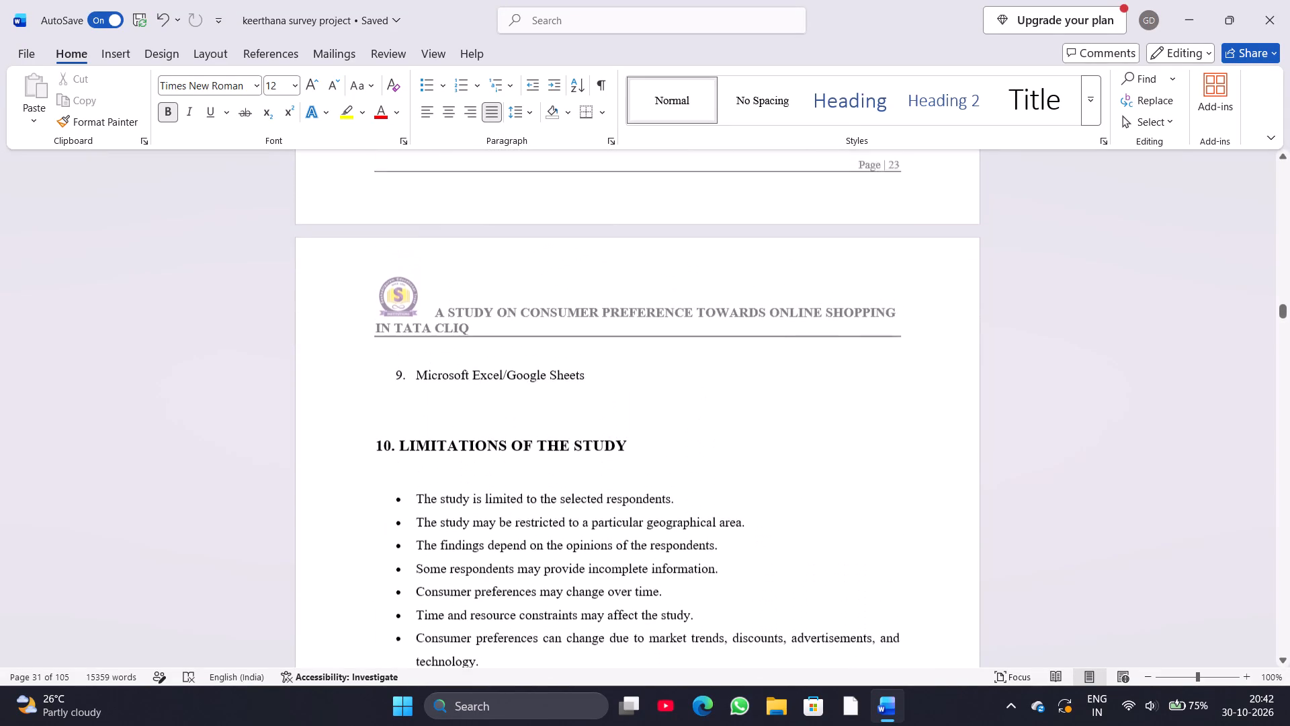
scroll(365, 254, "up", 3)
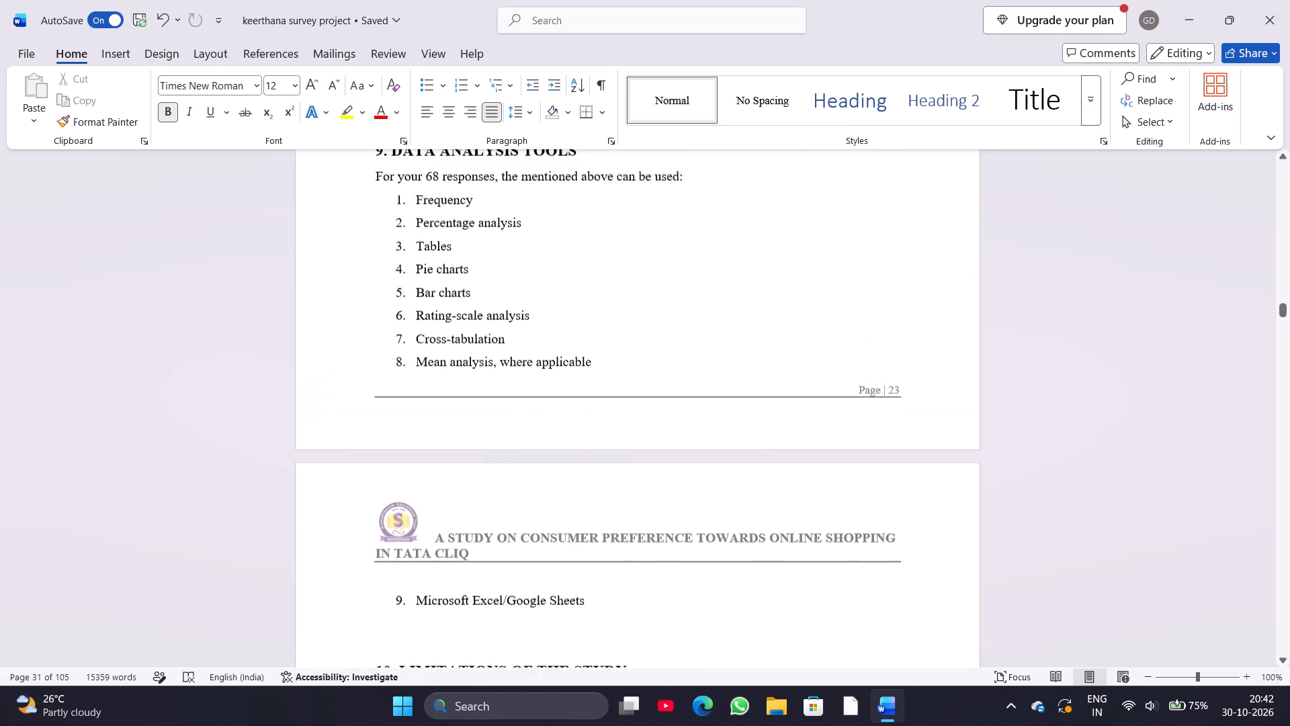
scroll(365, 254, "up", 1)
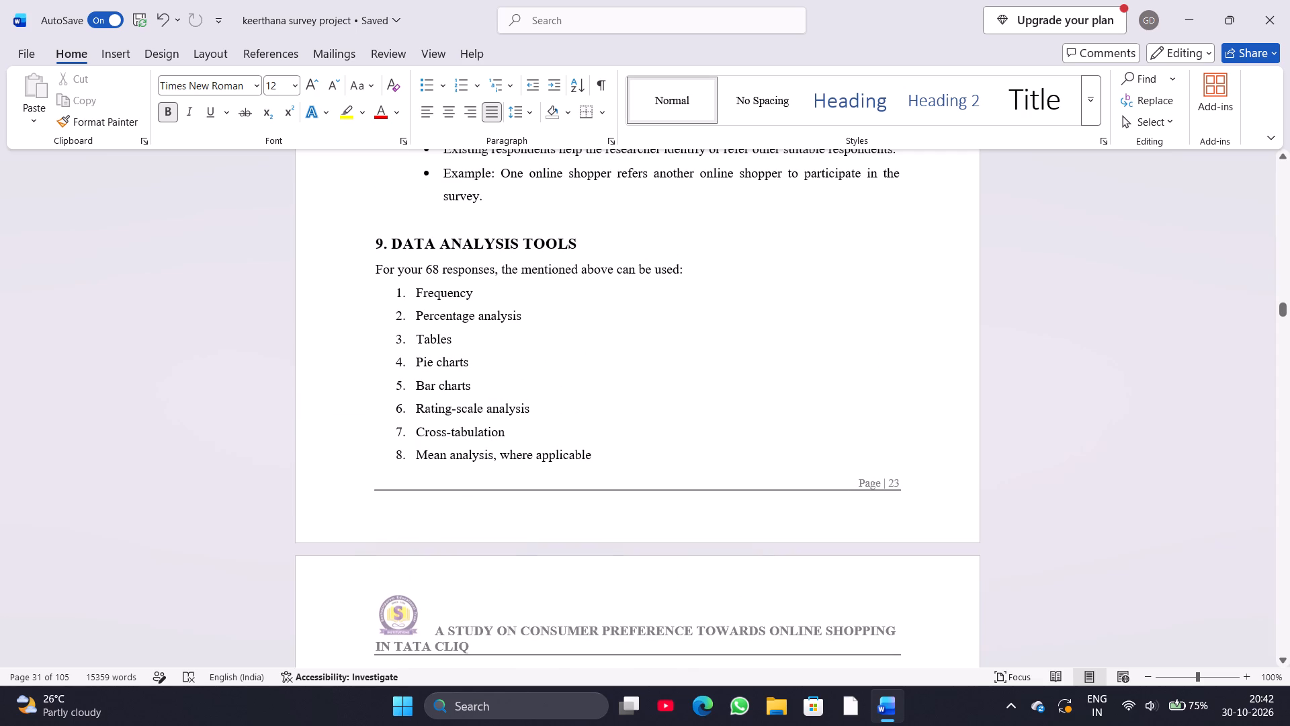
scroll(365, 254, "down", 7)
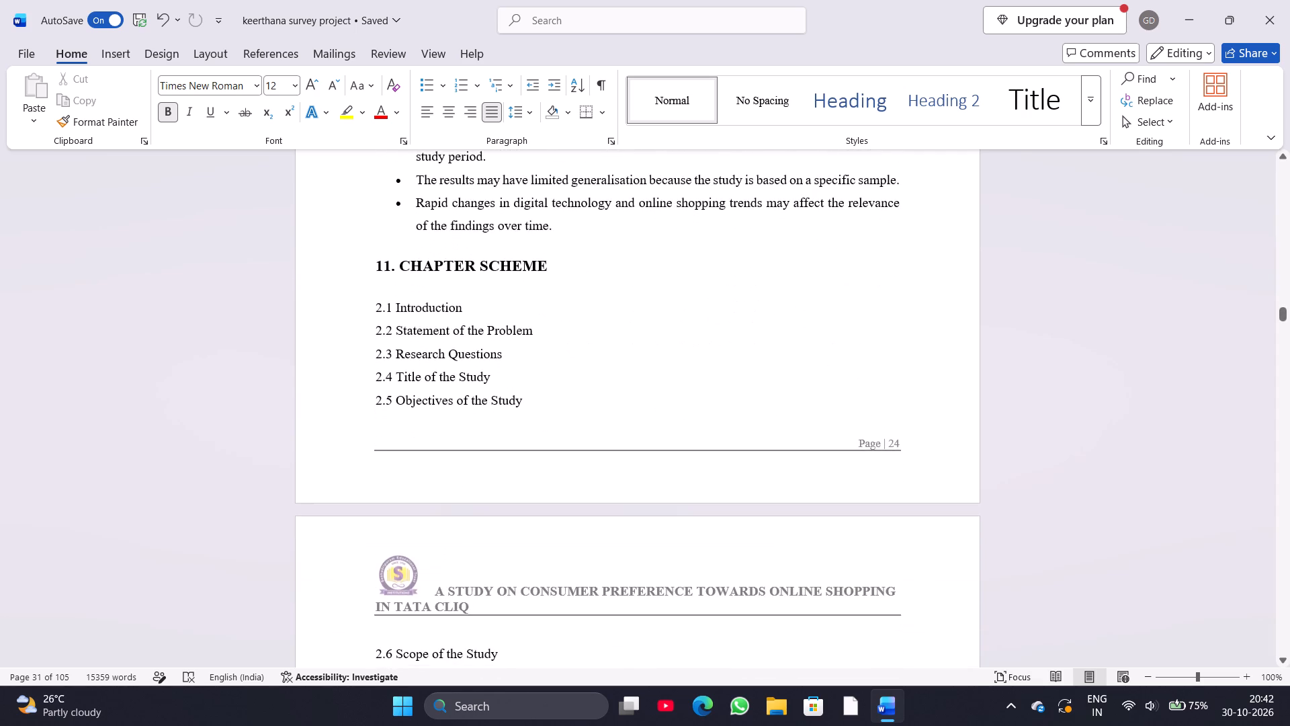
scroll(332, 321, "down", 2)
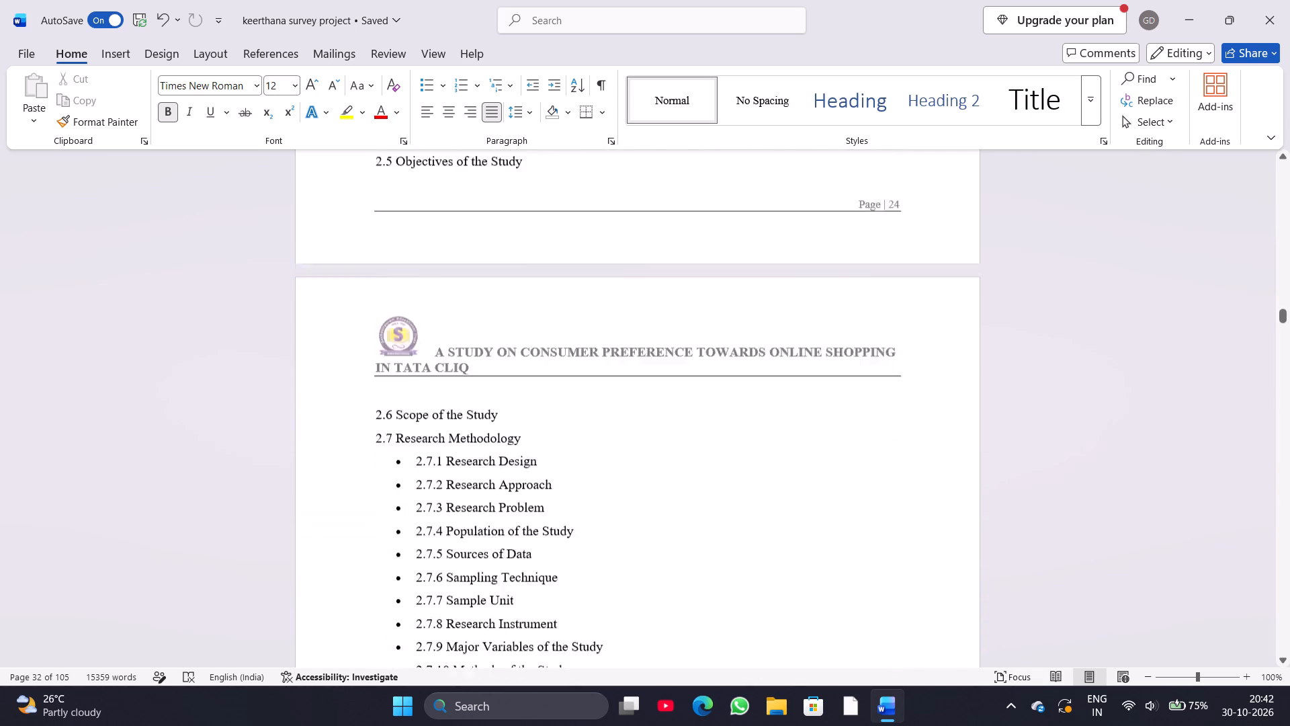
scroll(332, 321, "down", 4)
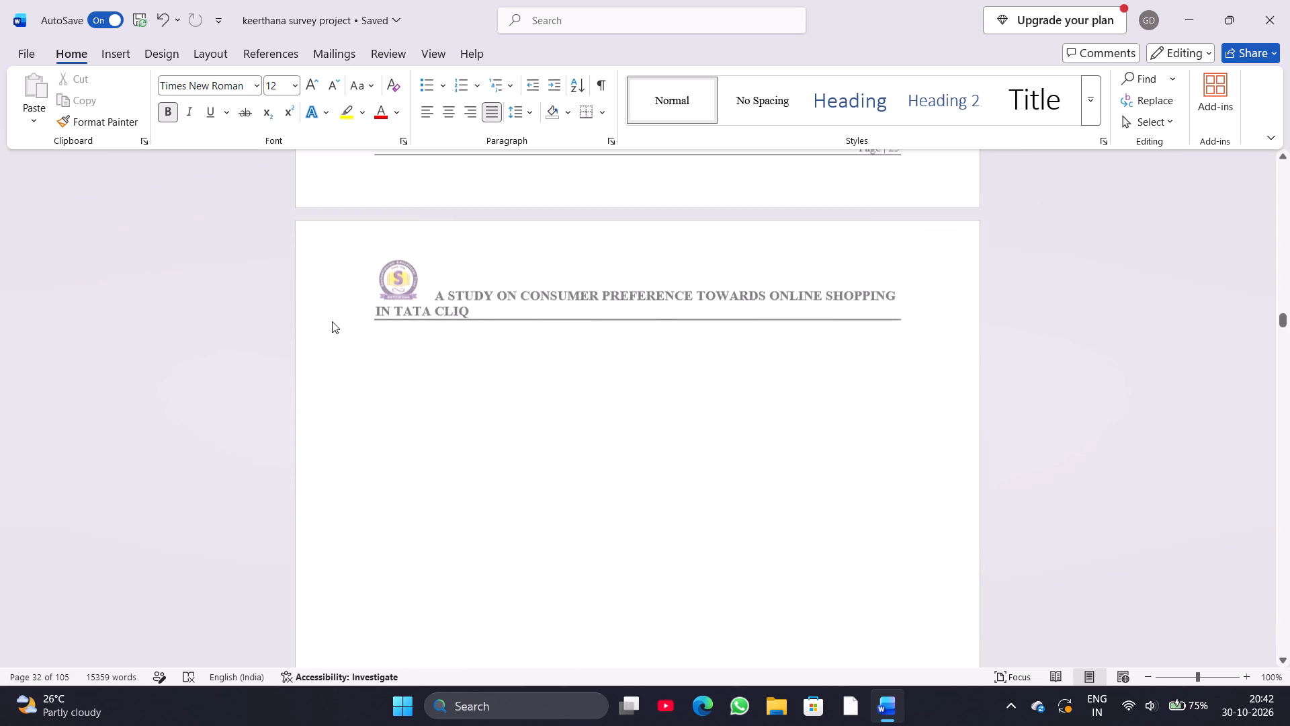
scroll(332, 321, "down", 2)
scroll(332, 321, "up", 3)
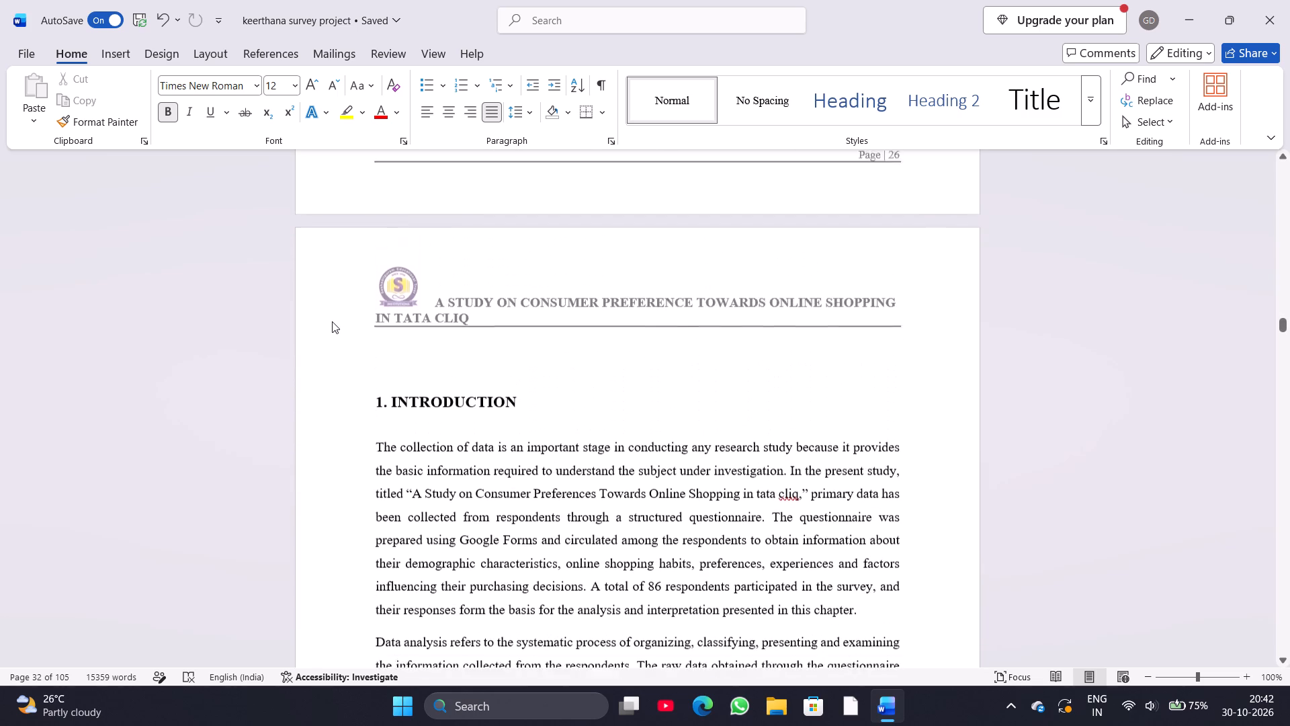
scroll(332, 321, "up", 3)
scroll(332, 321, "down", 2)
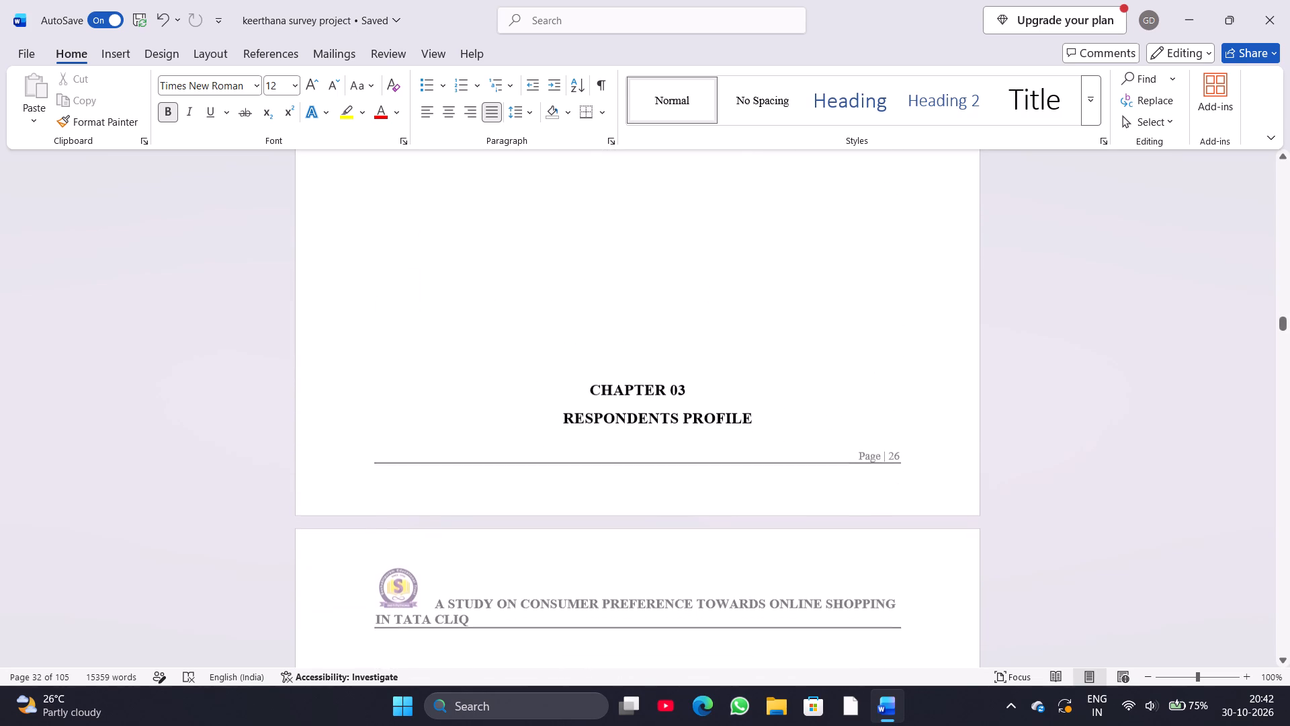
scroll(332, 321, "up", 5)
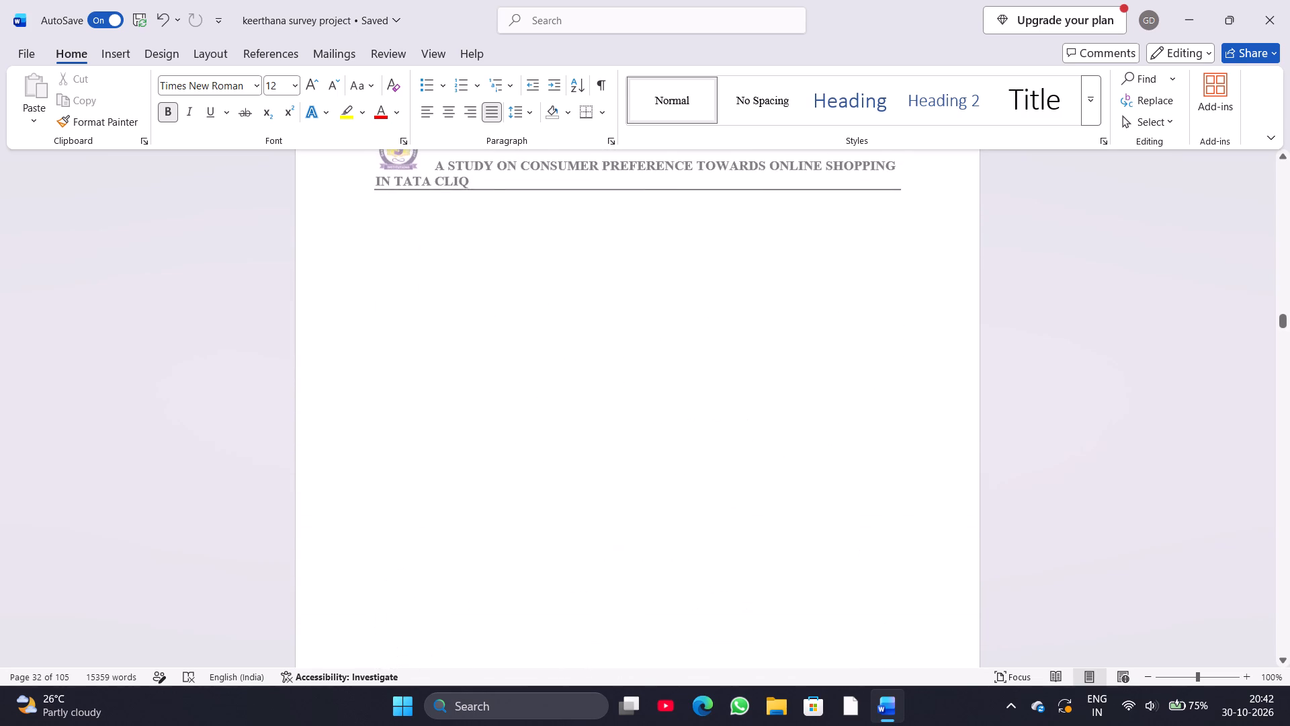
scroll(332, 321, "up", 1)
scroll(332, 321, "down", 3)
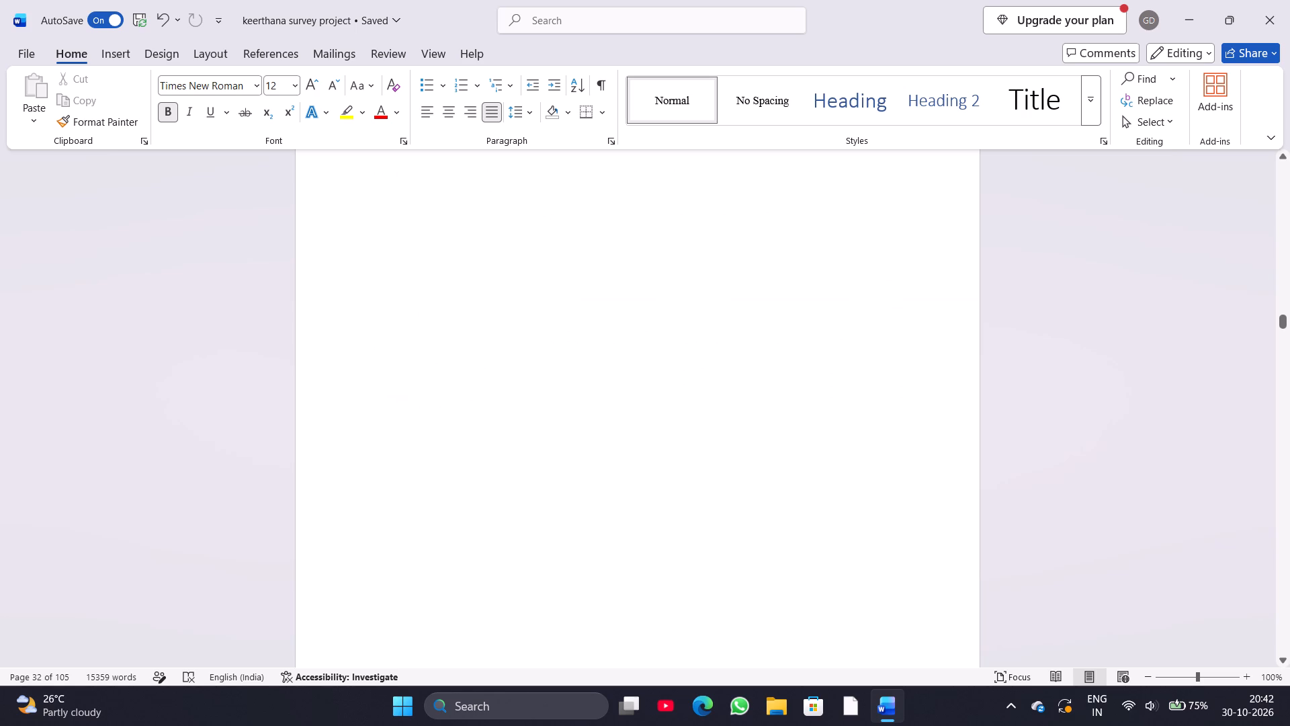
scroll(332, 321, "down", 3)
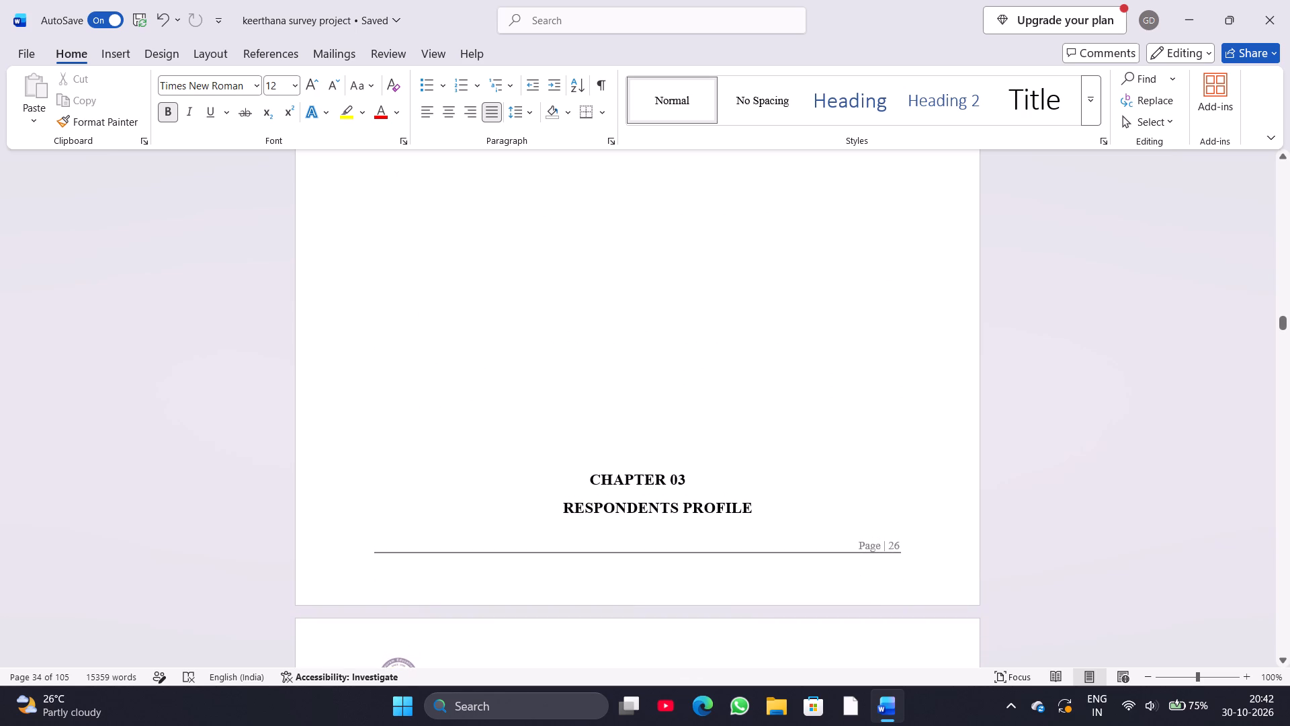
Look over the report's pages from Chapter 03 back to the front matter and check the chapter page ranges in the List of Contents.
triple_click(1154, 677)
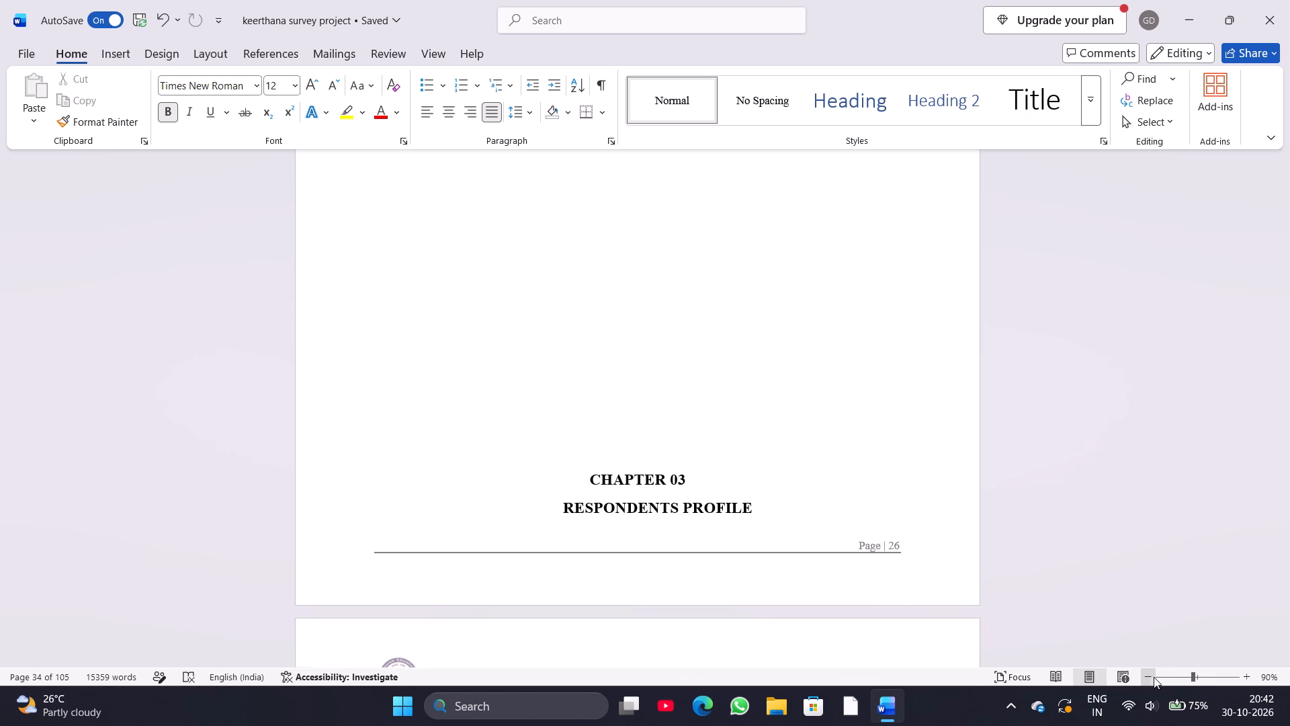
double_click(1154, 677)
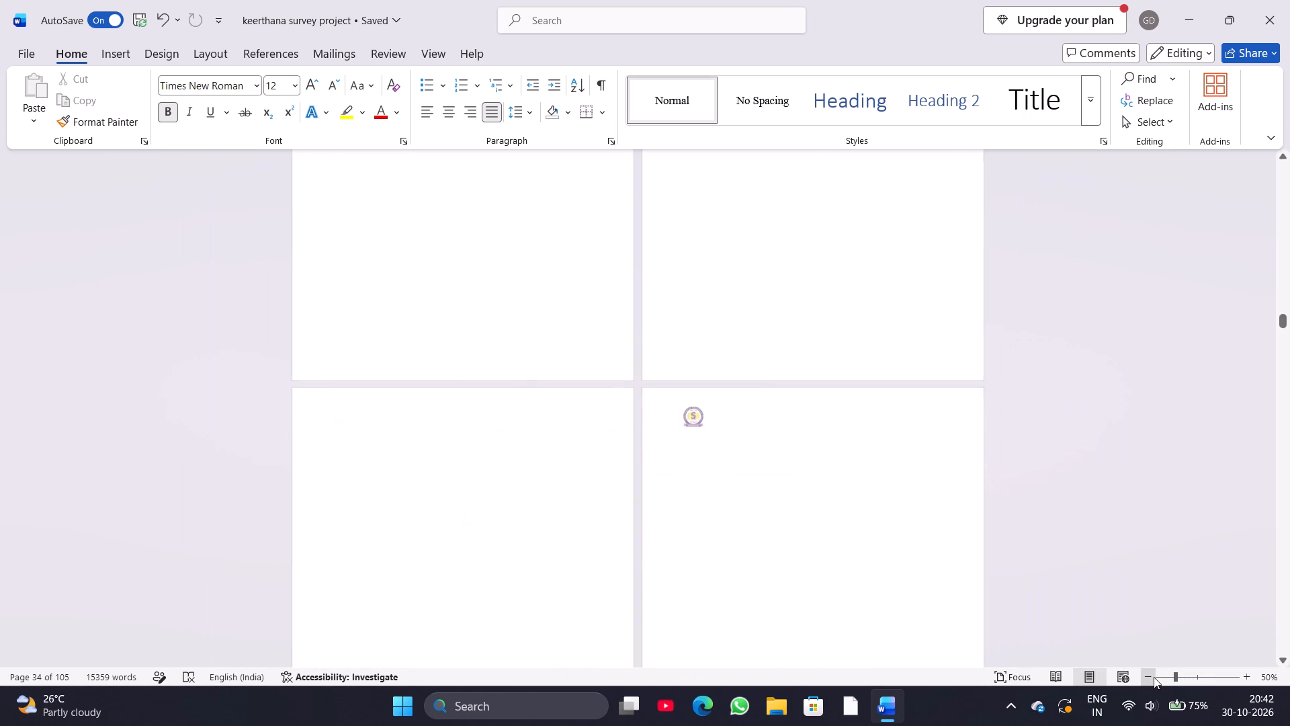
left_click(1154, 677)
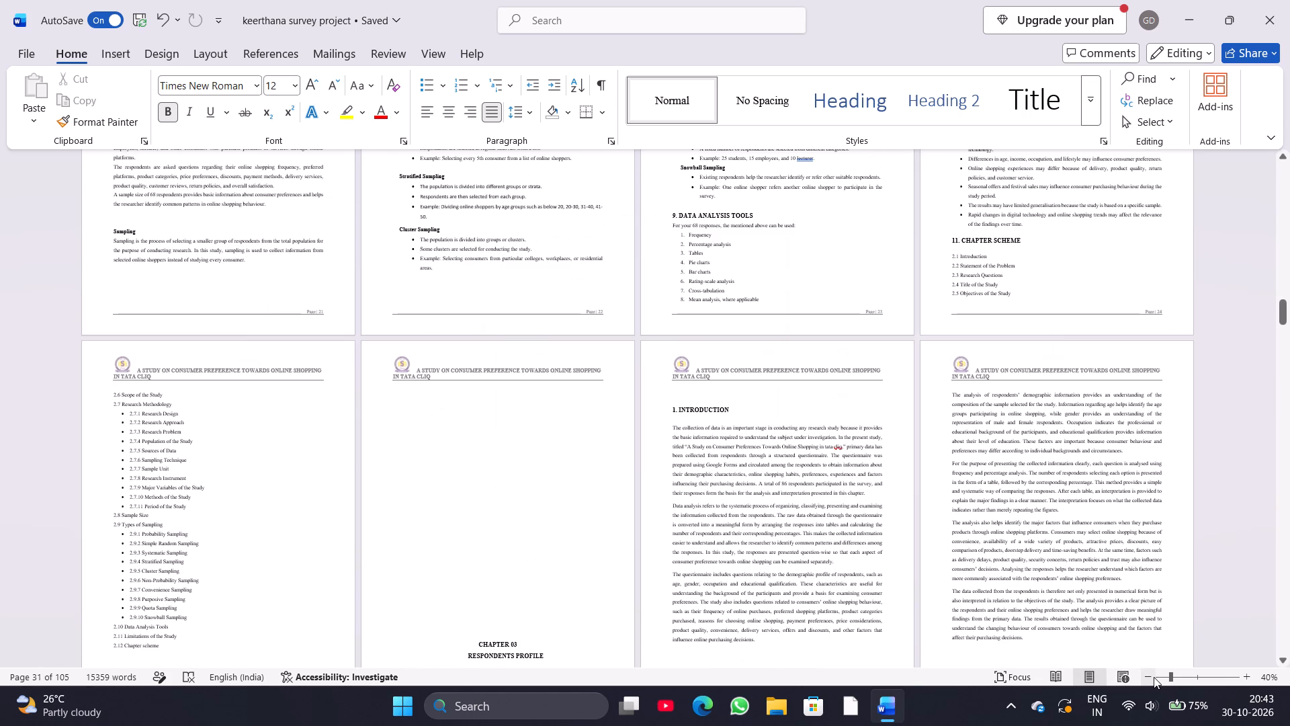
scroll(1071, 499, "up", 16)
scroll(1071, 499, "up", 20)
scroll(1071, 499, "up", 2)
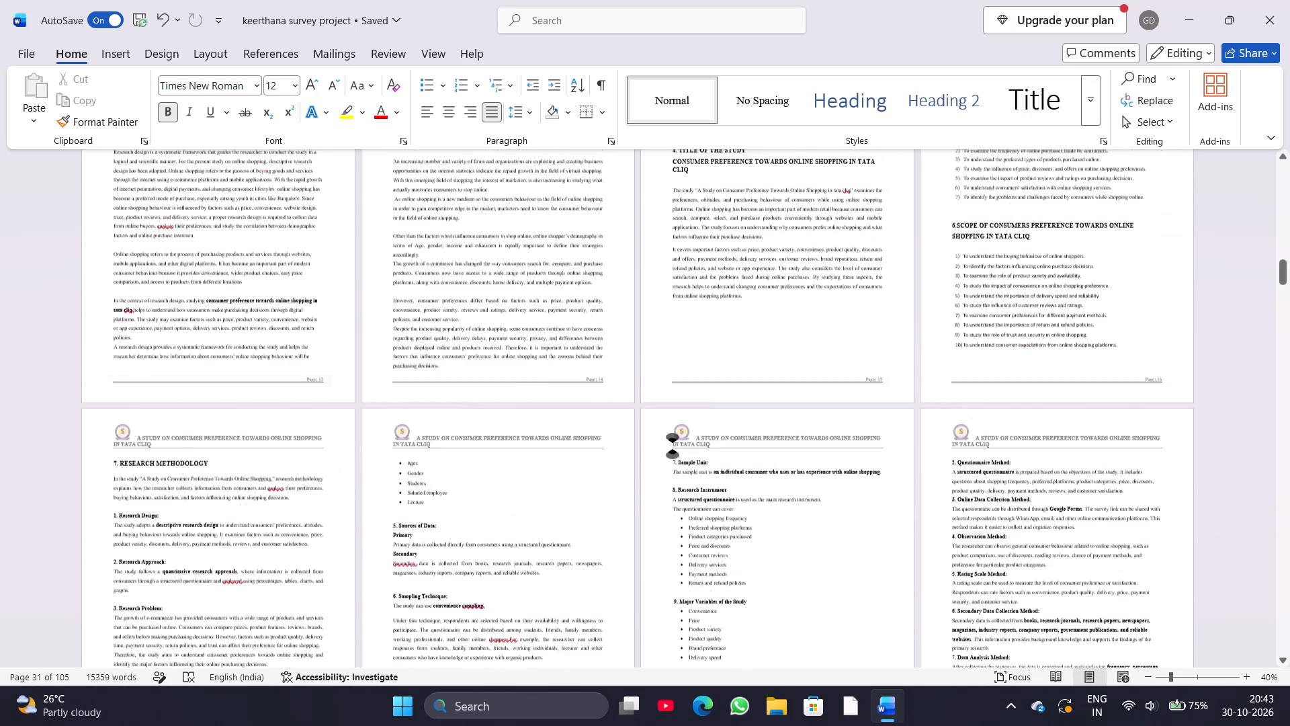
scroll(1071, 499, "up", 7)
scroll(1071, 499, "up", 17)
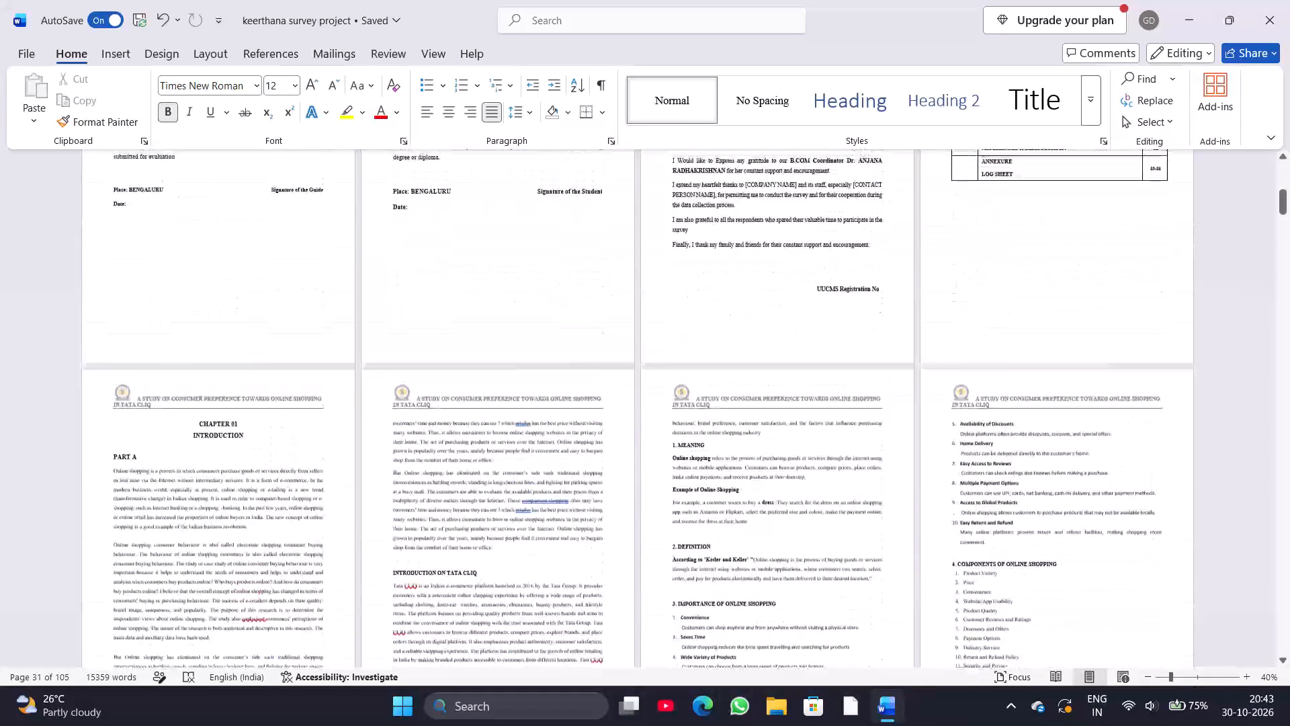
scroll(1071, 499, "up", 20)
scroll(1071, 499, "up", 1)
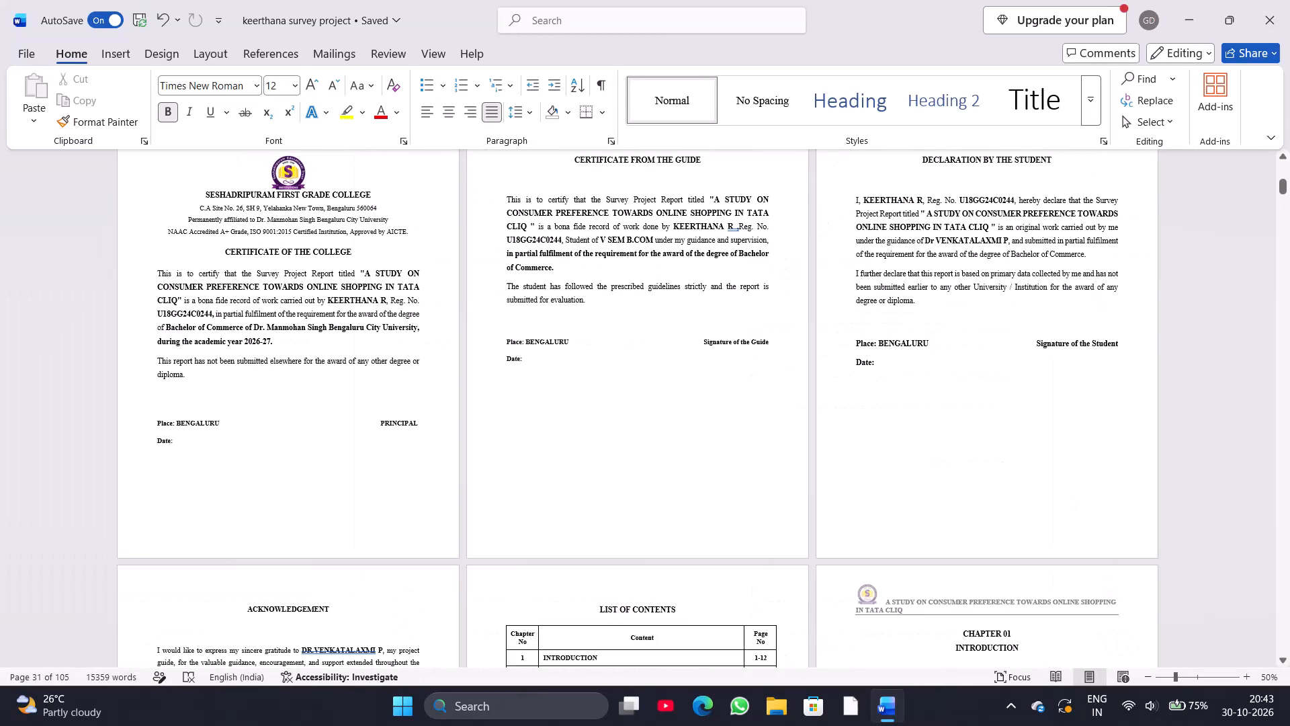
scroll(1071, 499, "down", 3)
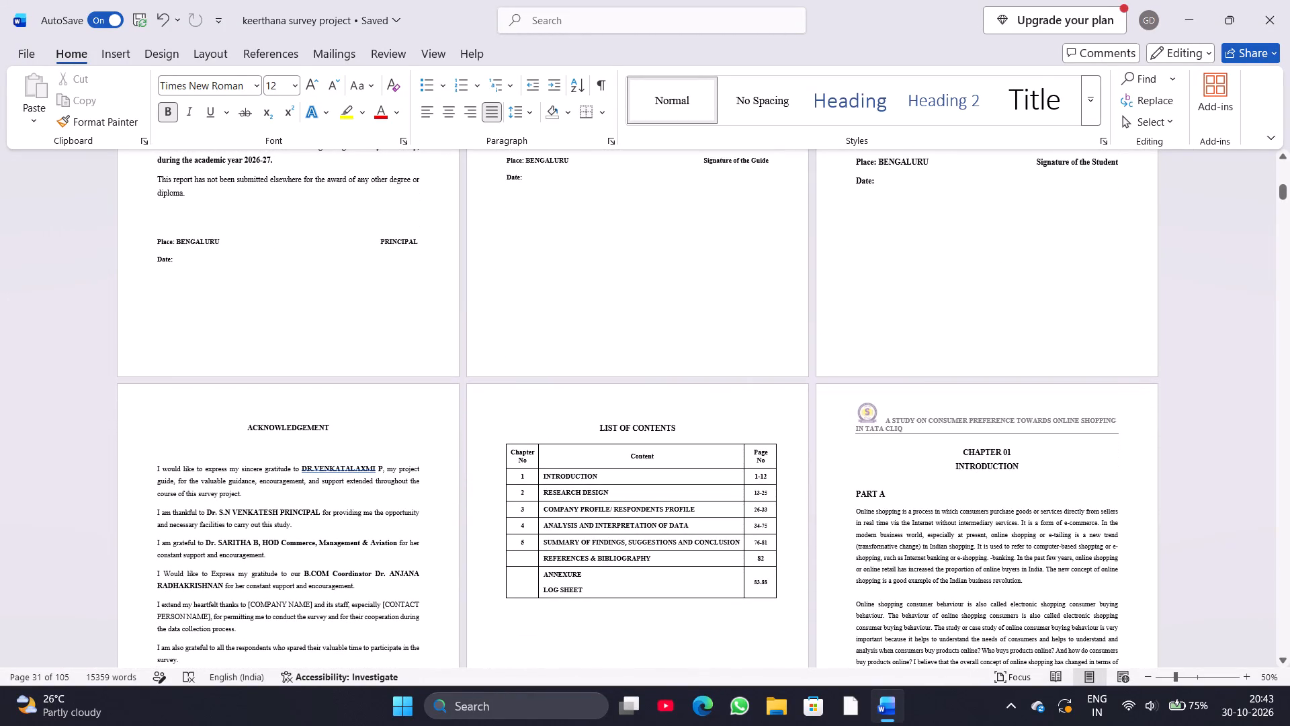
scroll(1071, 499, "down", 3)
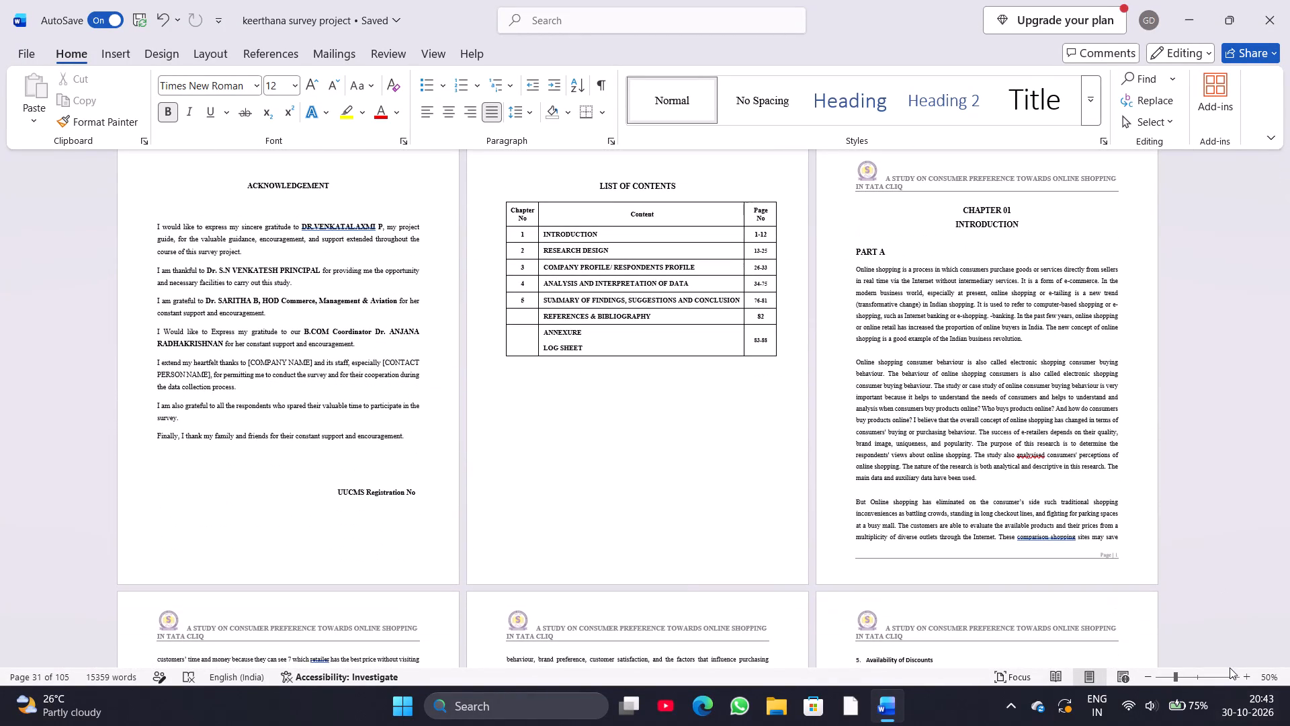
triple_click(1249, 673)
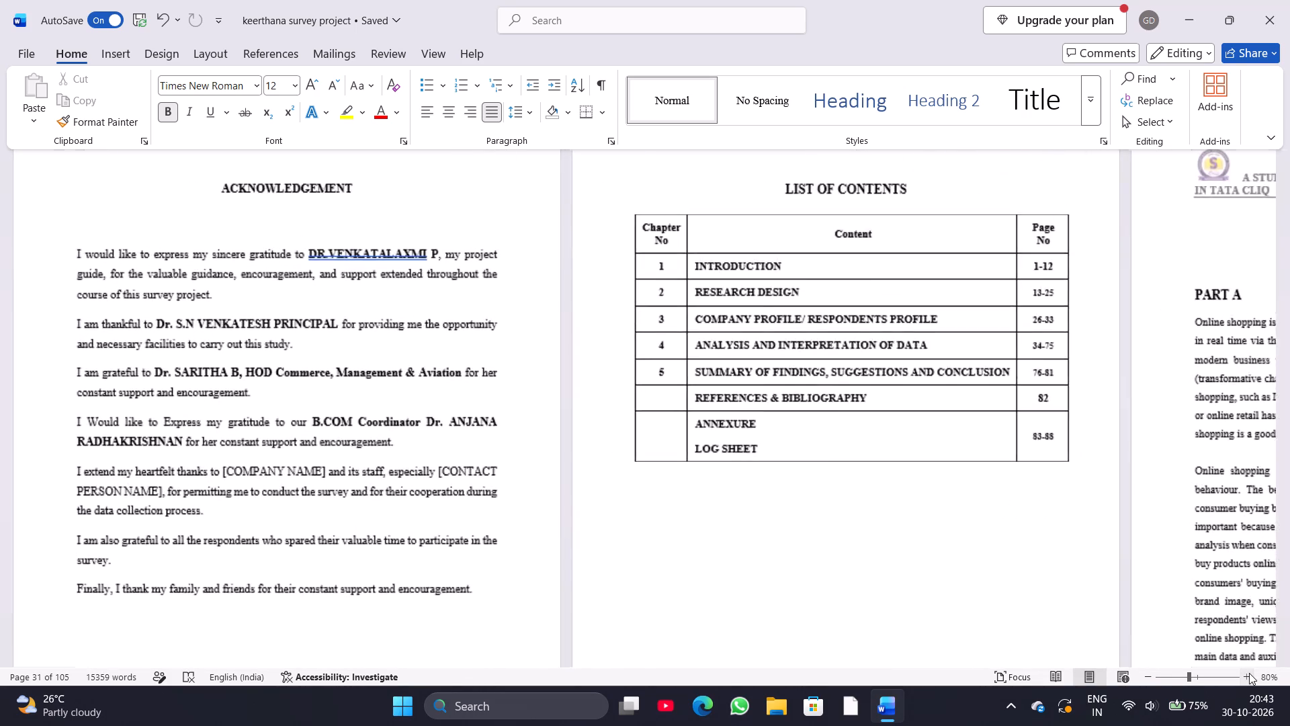
left_click(1249, 673)
left_click(1249, 673)
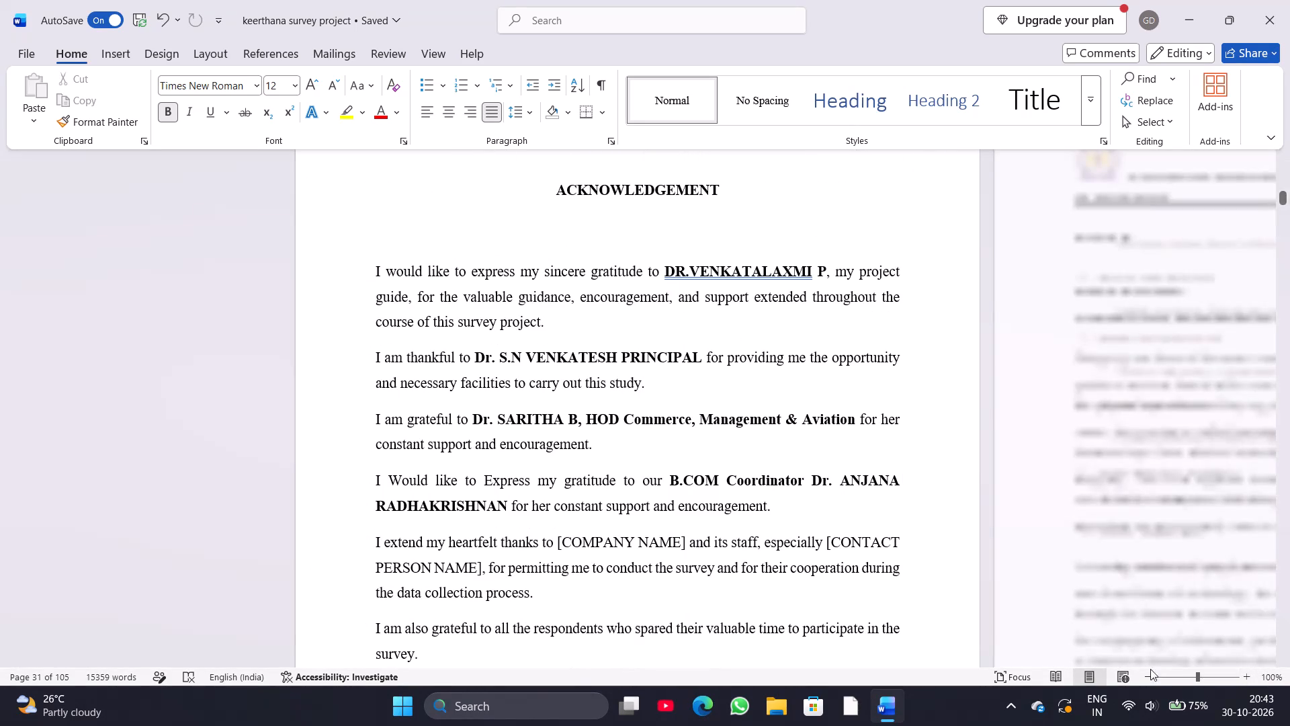
Go back through the Chapter 01 and Chapter 02 pages to check their layout and page numbers.
scroll(907, 643, "down", 20)
scroll(907, 643, "down", 9)
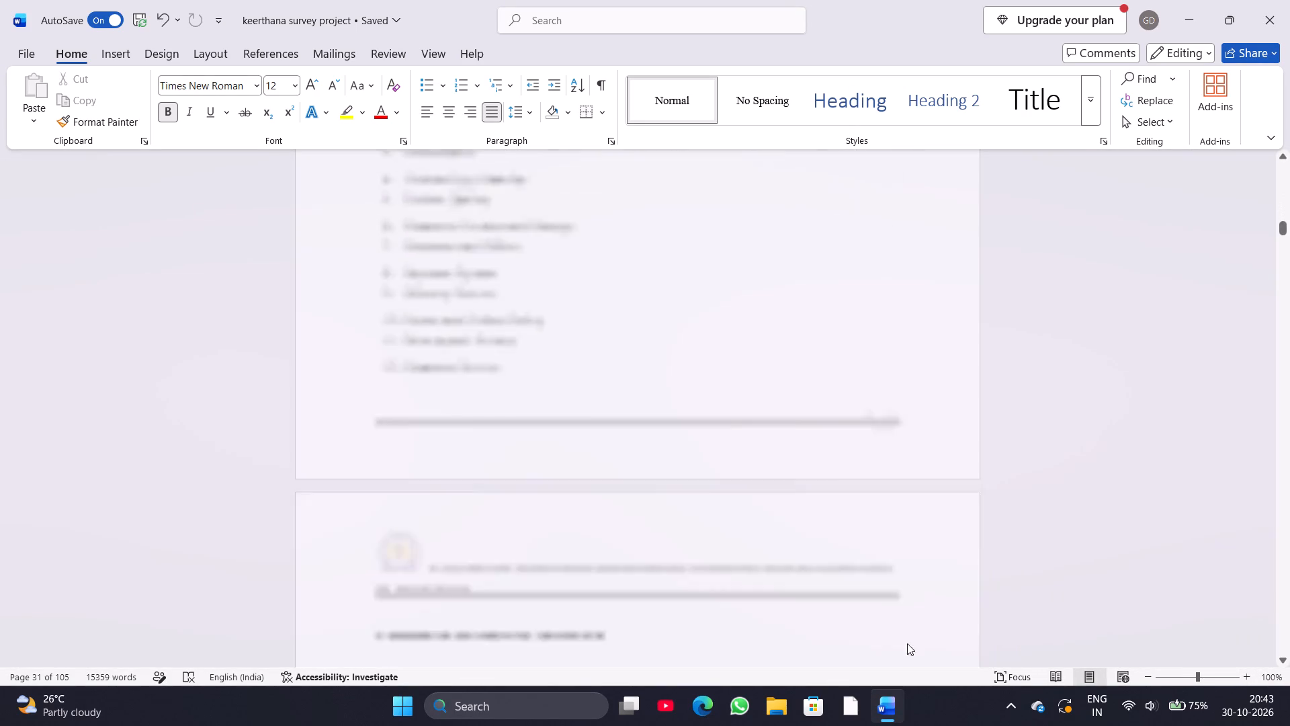
scroll(907, 643, "down", 20)
scroll(907, 643, "down", 17)
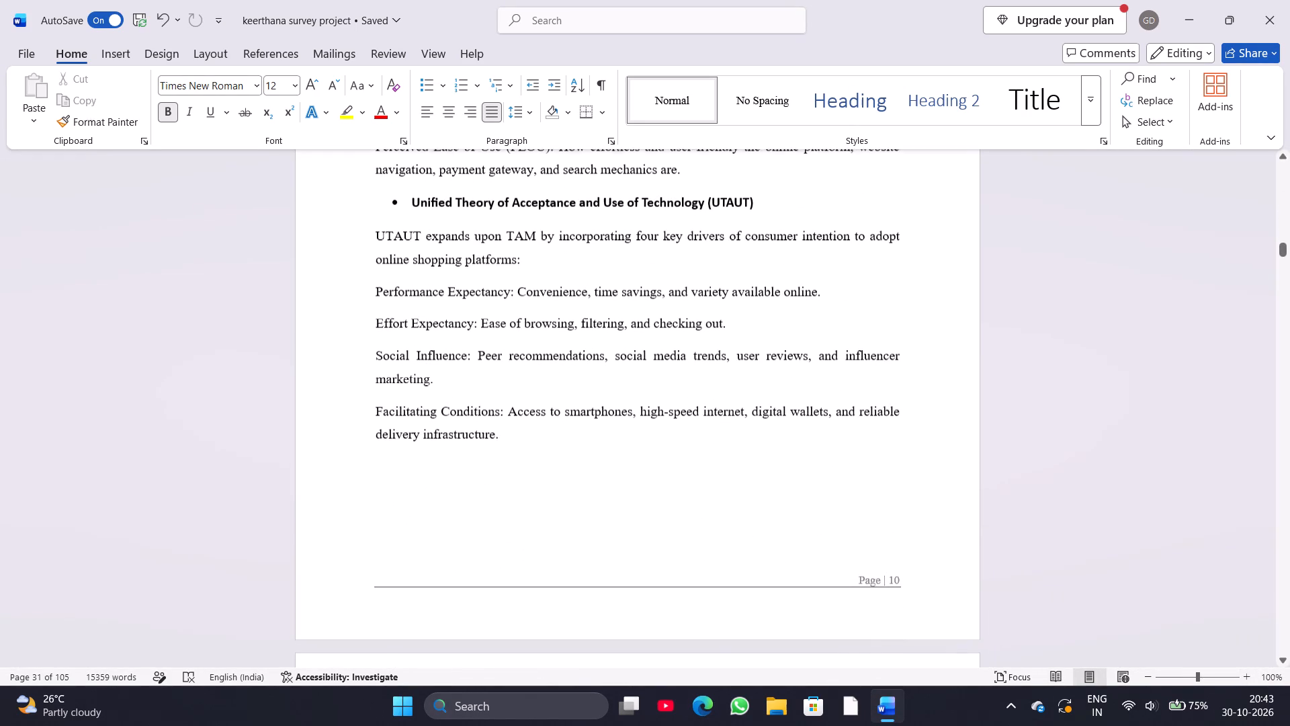
scroll(907, 643, "down", 20)
scroll(907, 643, "down", 20)
scroll(907, 643, "down", 20)
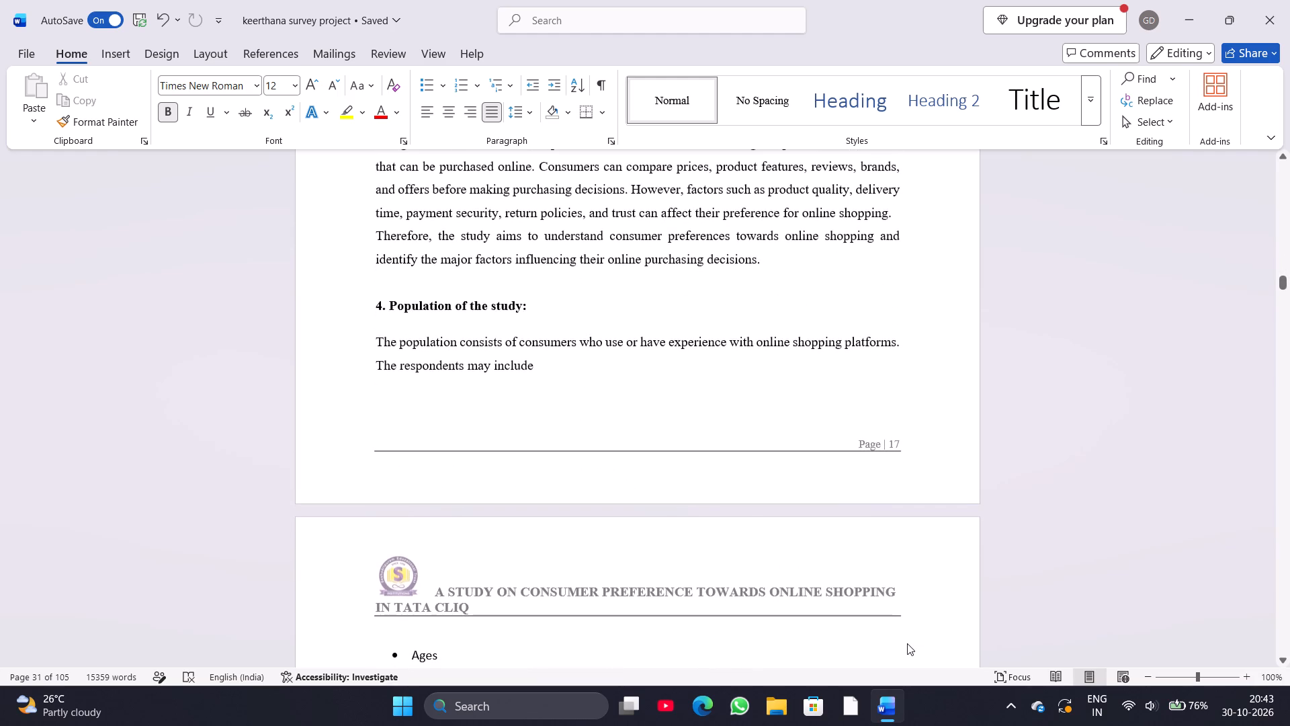
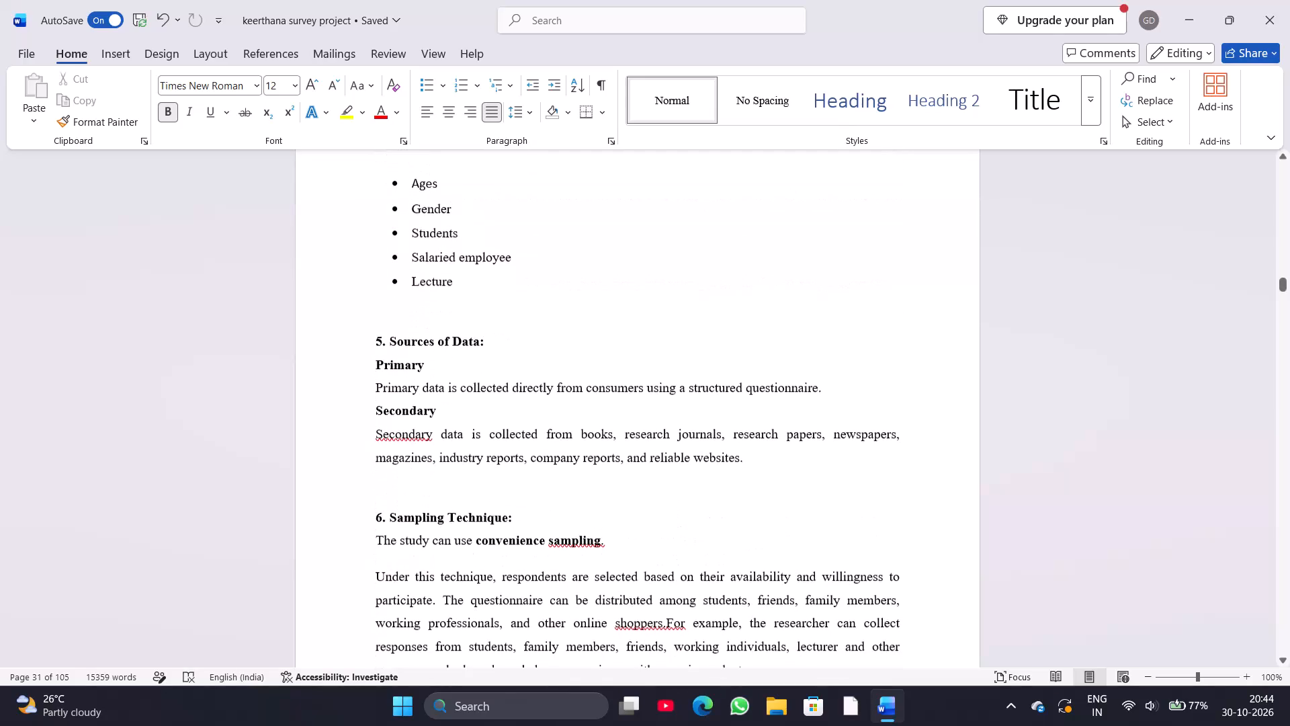
Check the page layout from the Sources of Data section past the chapter scheme and around the Chapter 03 title page.
scroll(907, 643, "down", 3)
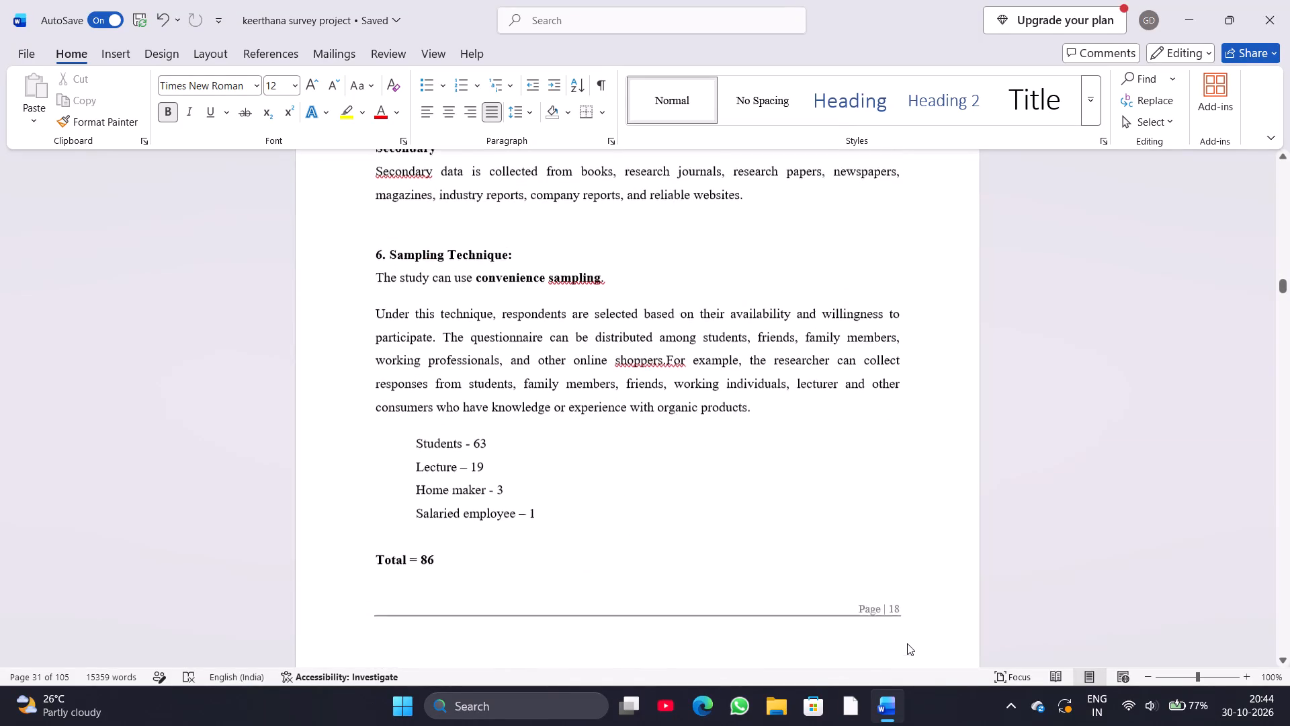
scroll(907, 643, "down", 10)
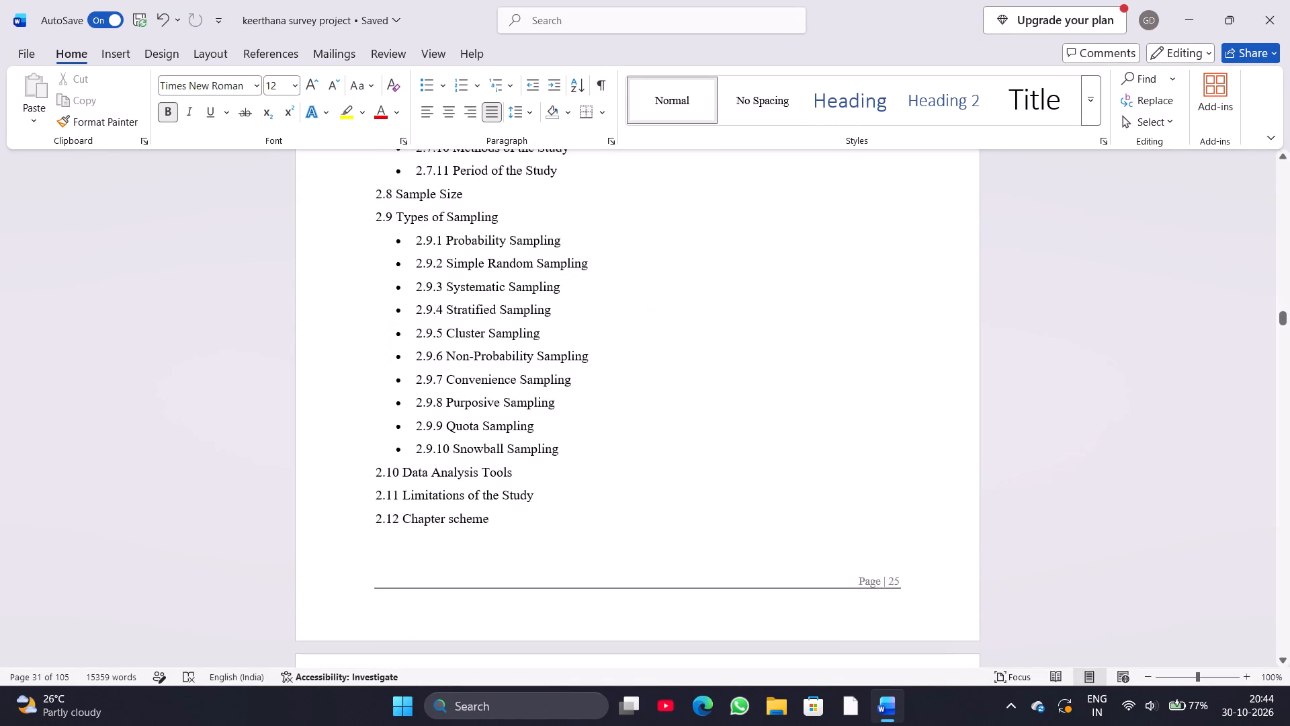
scroll(907, 643, "down", 10)
scroll(907, 643, "up", 9)
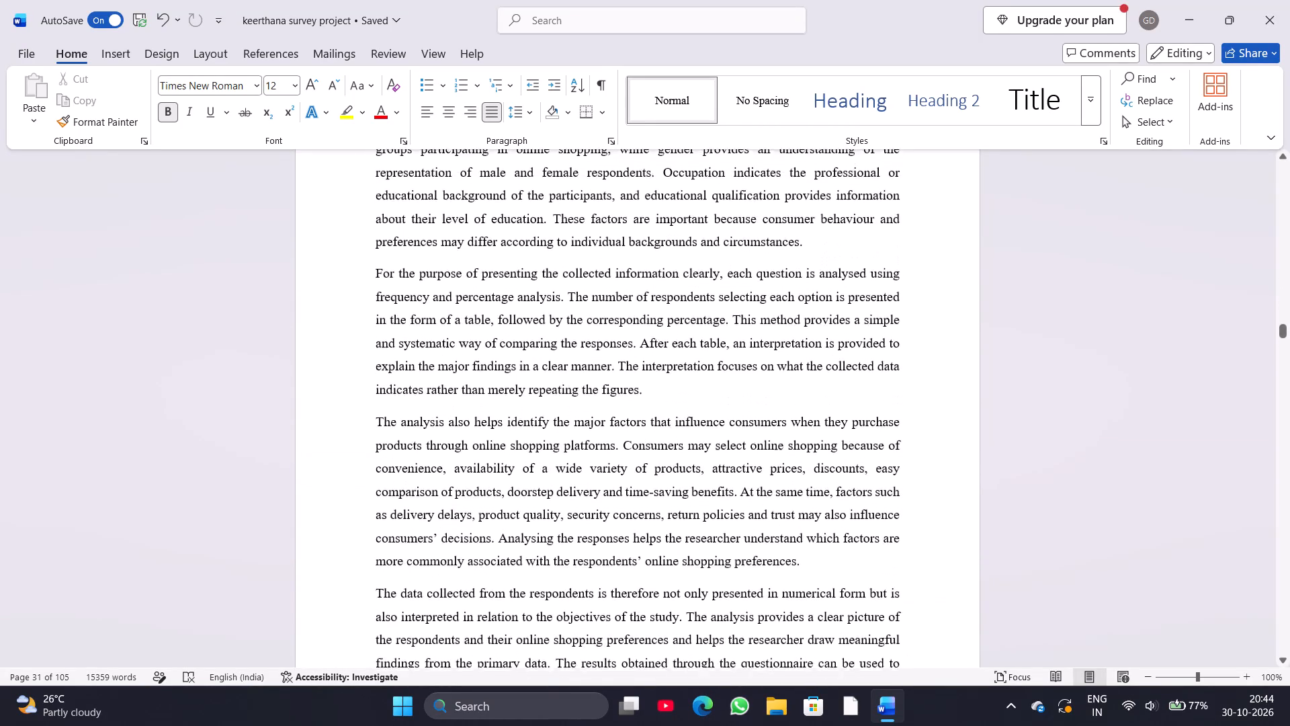
scroll(907, 643, "up", 8)
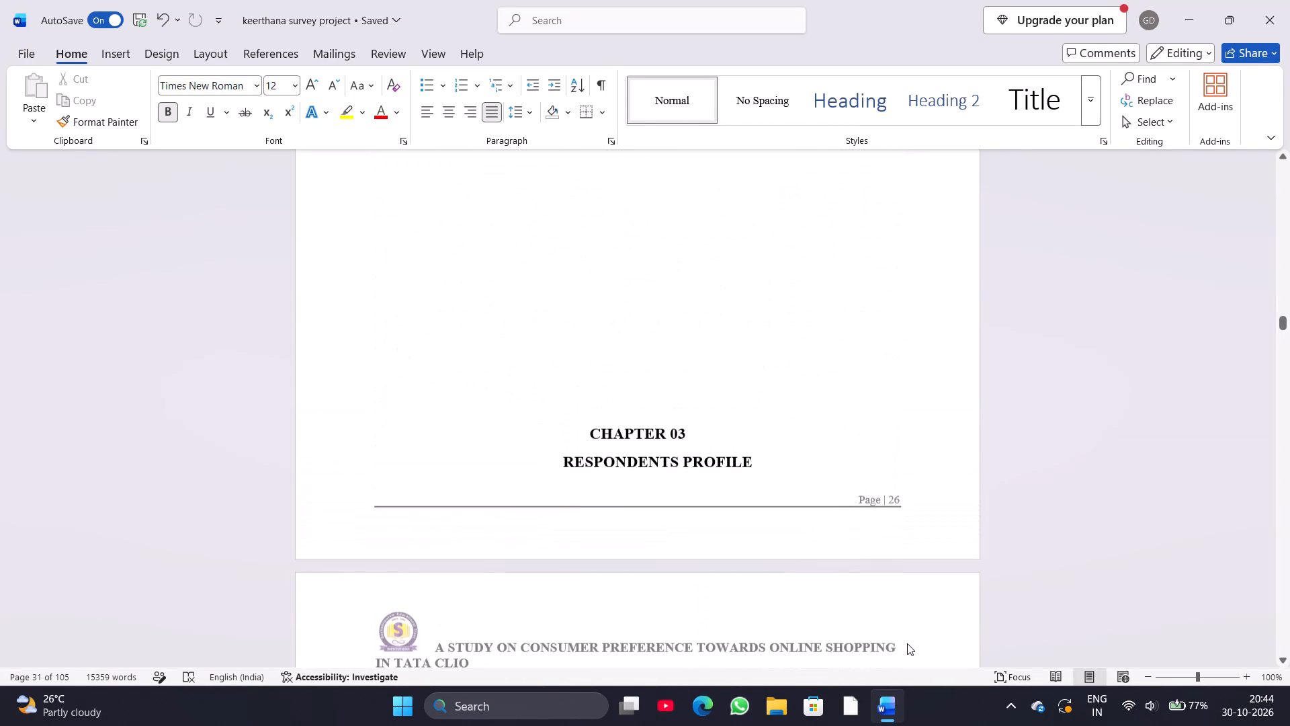
scroll(907, 643, "up", 1)
scroll(907, 643, "left", 3)
scroll(907, 643, "right", 1)
scroll(907, 643, "left", 1)
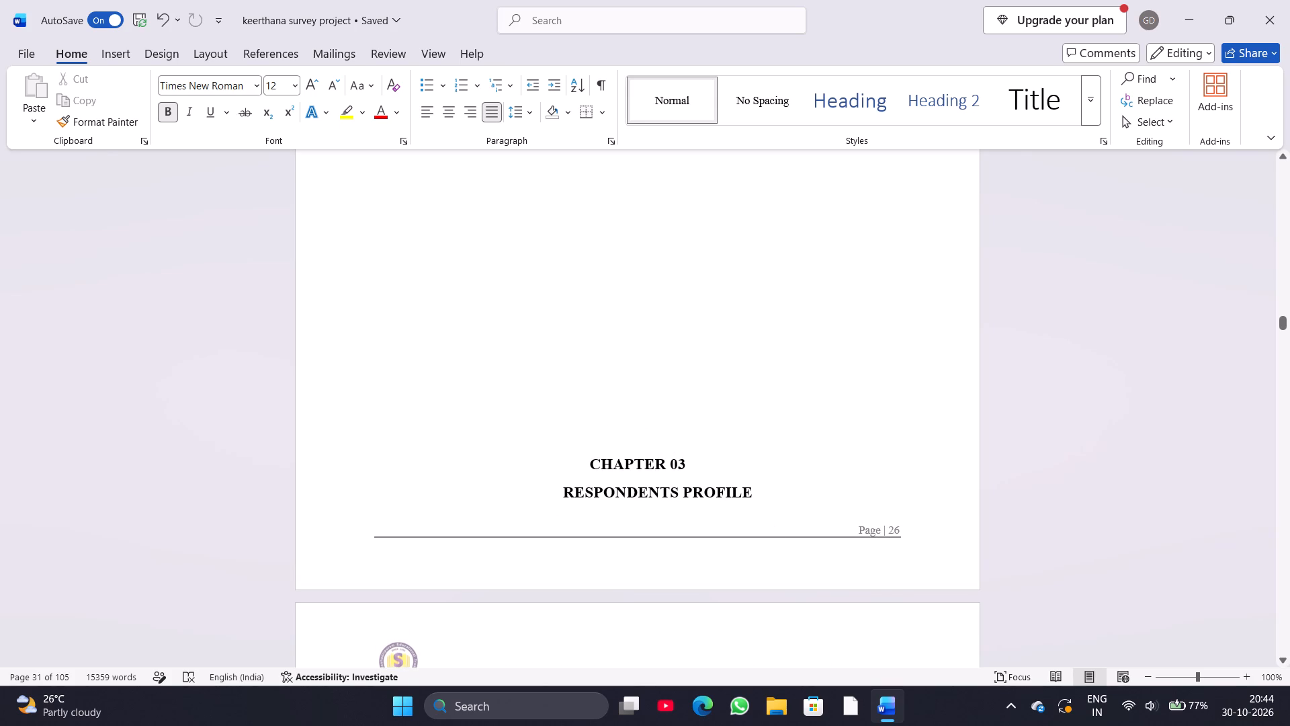
Remove the blank lines above the CHAPTER 03 title so it starts directly beneath the page header, with the introduction following on the same page.
left_click(585, 460)
key("BackSpace")
key("BackSpace")
key("BackSpace")
key("BackSpace")
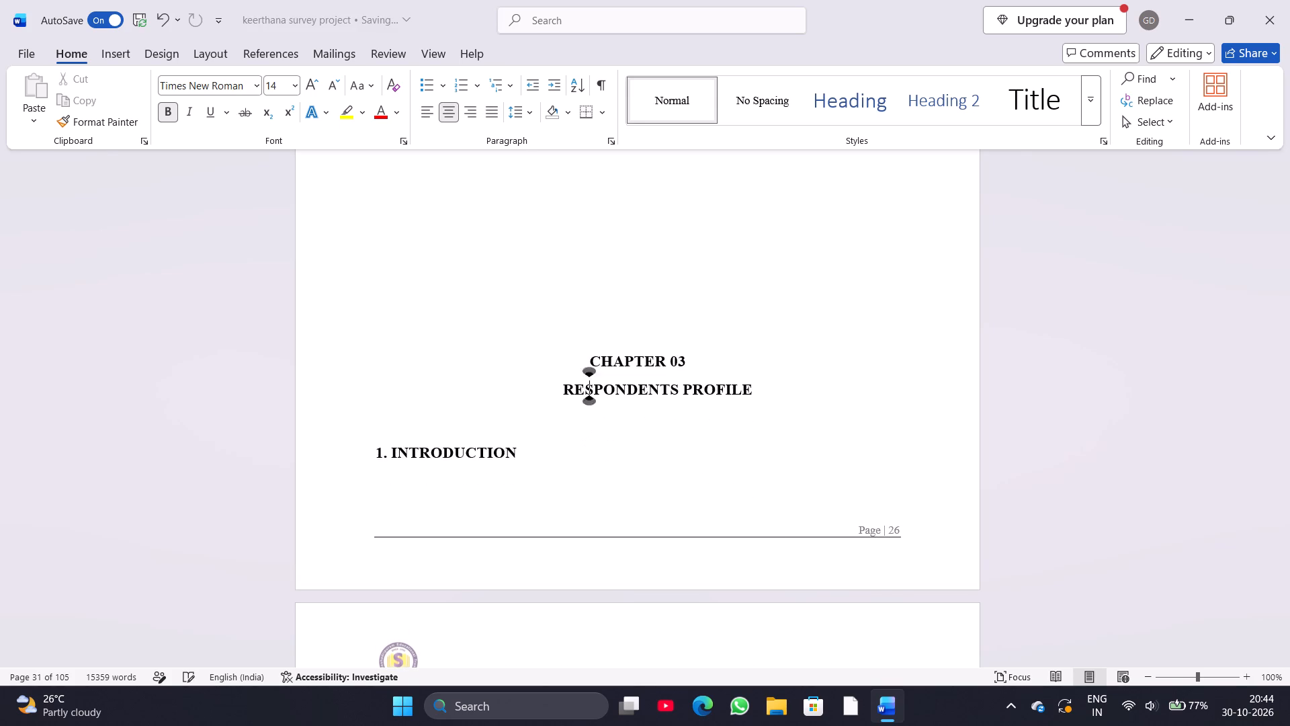
key("BackSpace")
key("BackSpace")
key("BackSpace")
key("BackSpace")
key("BackSpace")
key("BackSpace")
key("BackSpace")
key("BackSpace")
key("BackSpace")
key("BackSpace")
key("BackSpace")
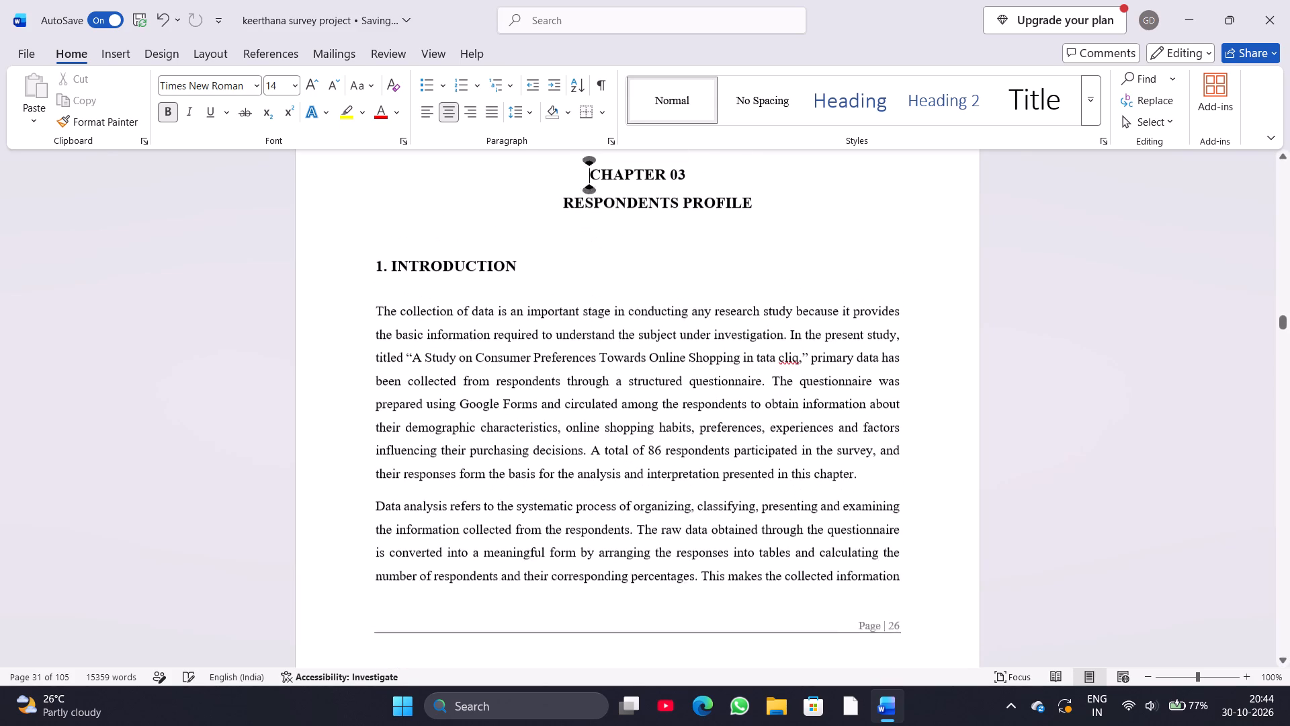
scroll(585, 460, "up", 3)
key("BackSpace")
key("BackSpace")
key("BackSpace")
key("BackSpace")
key("BackSpace")
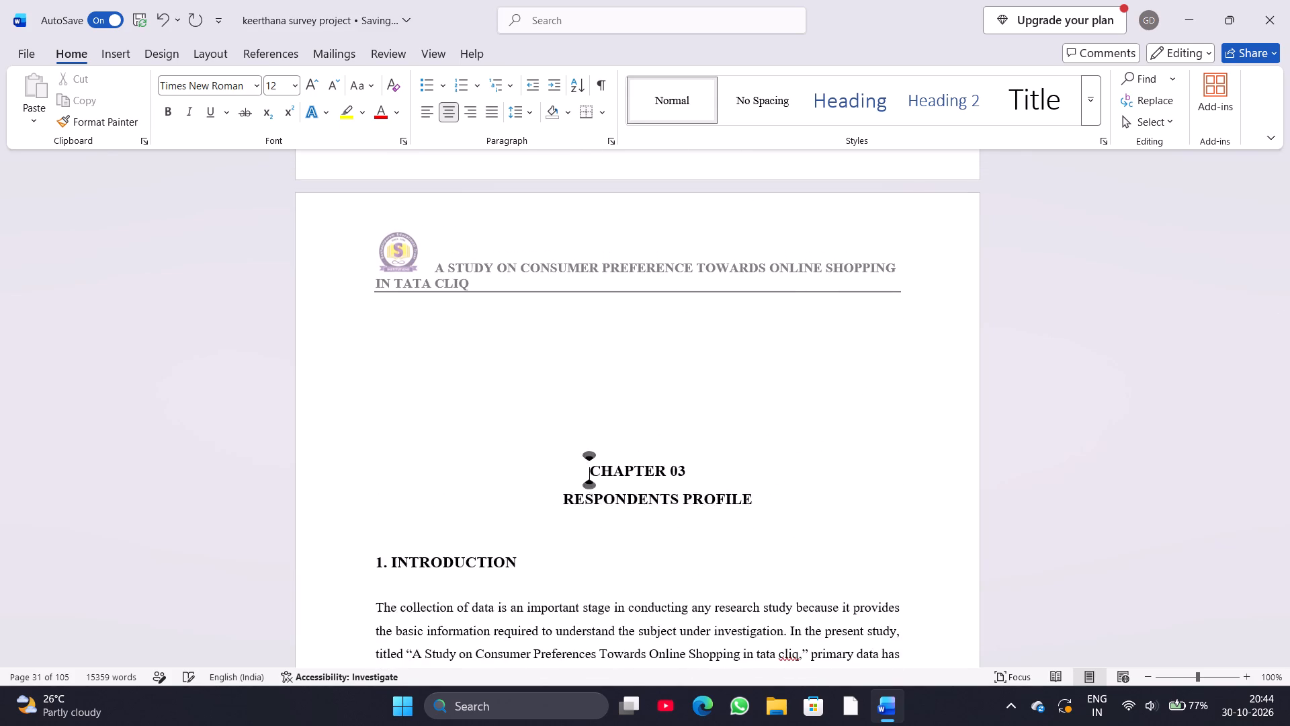
key("BackSpace")
key("BackSpace")
key("BackSpace")
key("BackSpace")
key("BackSpace")
key("BackSpace")
key("BackSpace")
key("BackSpace")
key("BackSpace")
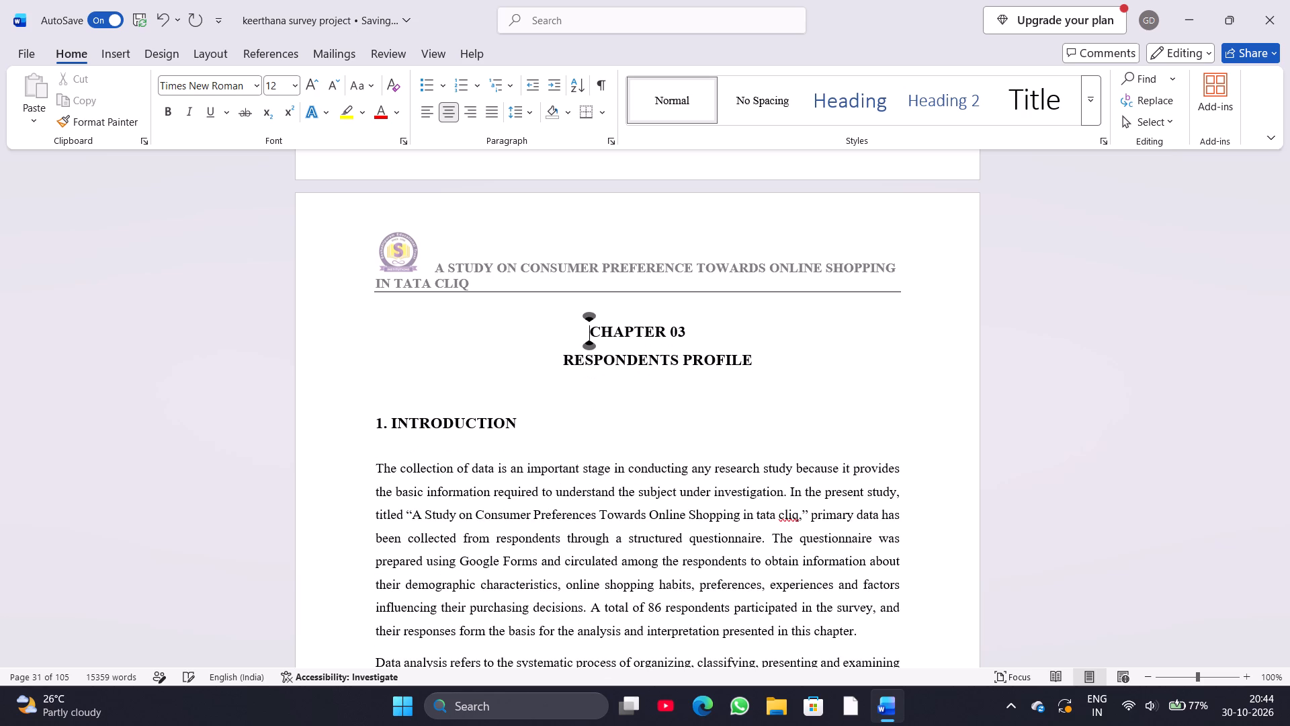
Remove the blank line above the Interpretation heading of the age-wise distribution at the top of its page.
scroll(585, 460, "down", 5)
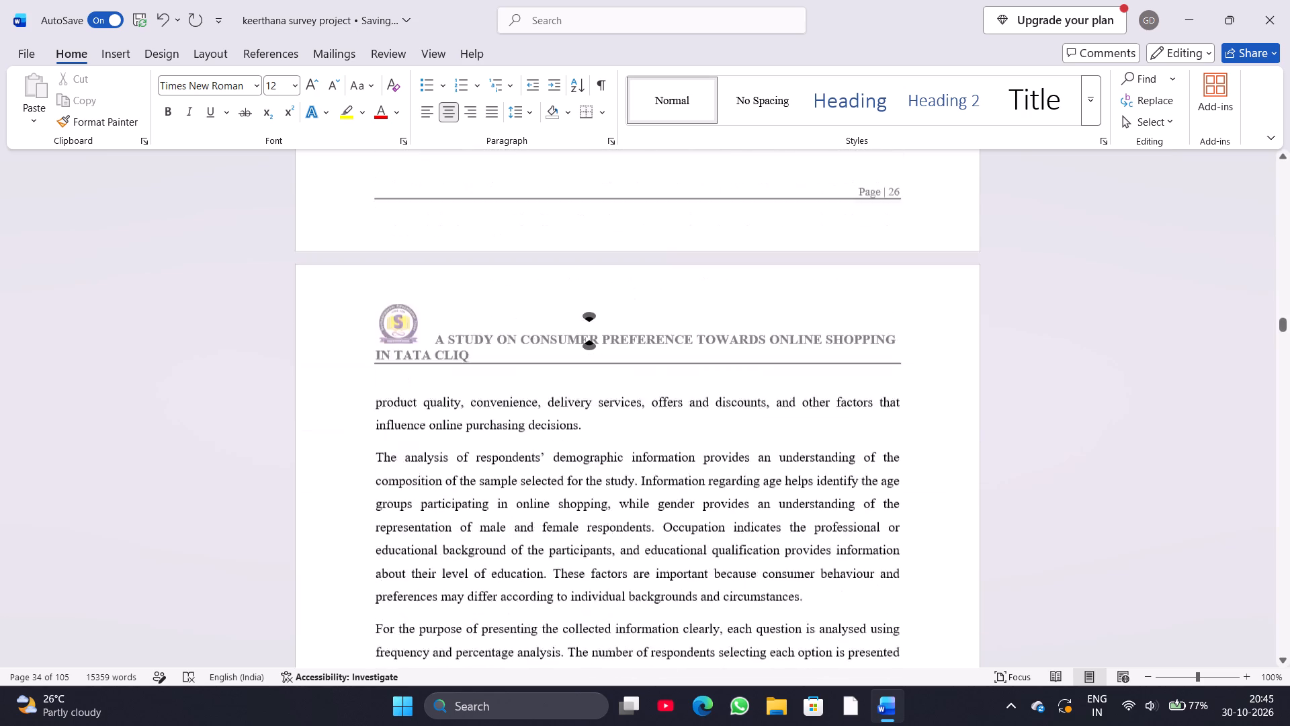
scroll(585, 460, "down", 7)
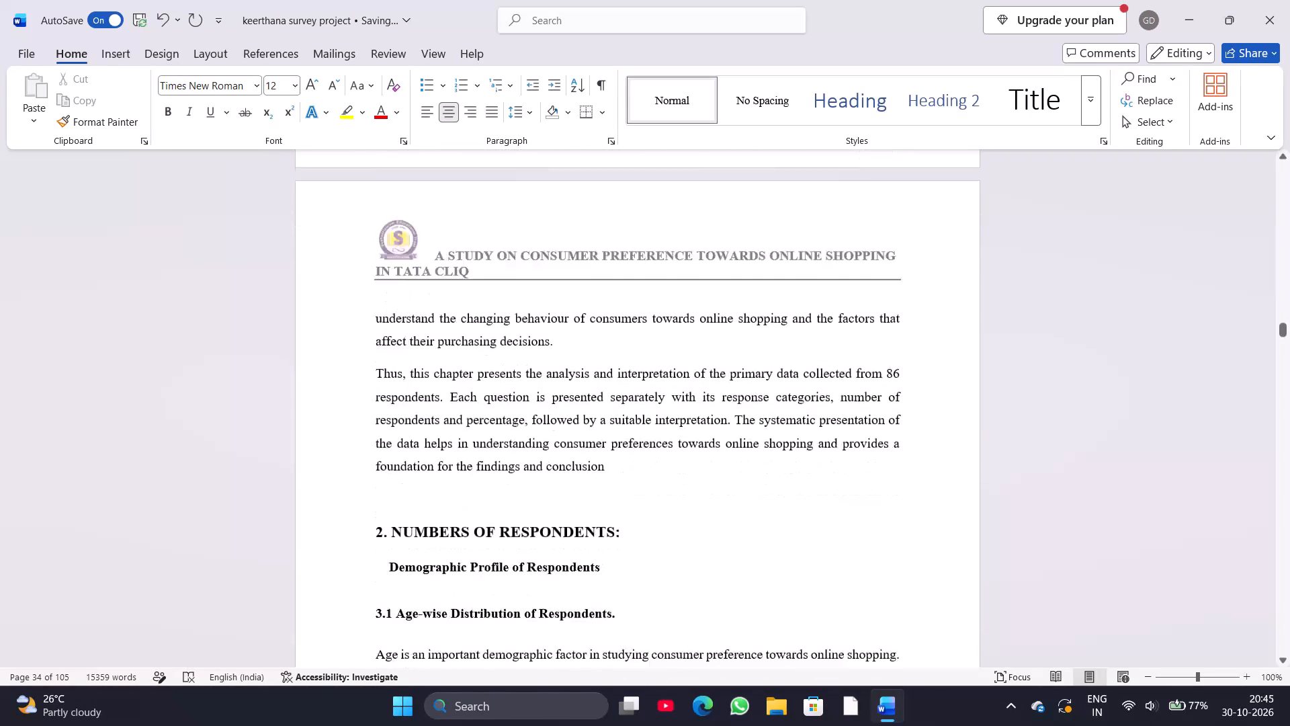
scroll(585, 460, "down", 6)
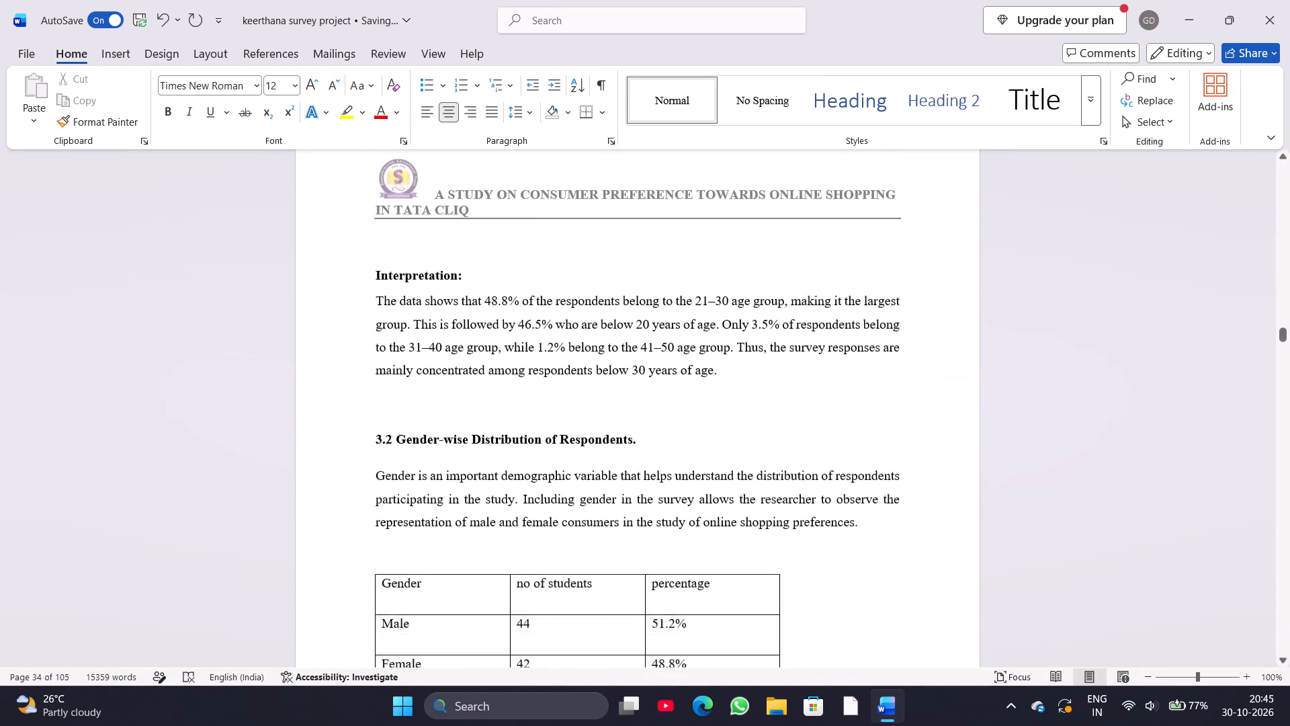
scroll(585, 460, "down", 1)
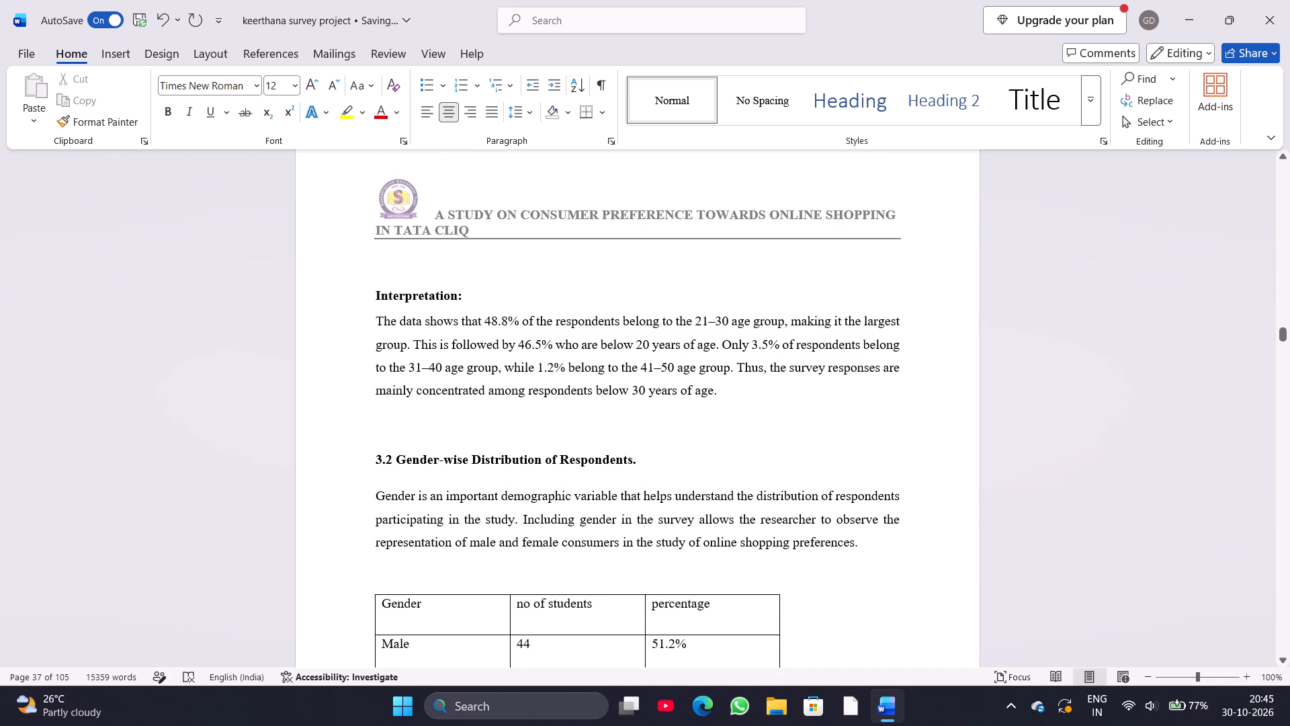
left_click(375, 290)
key("BackSpace")
Remove the blank lines above the question 1 heading on the main purpose of online shopping.
scroll(375, 290, "down", 2)
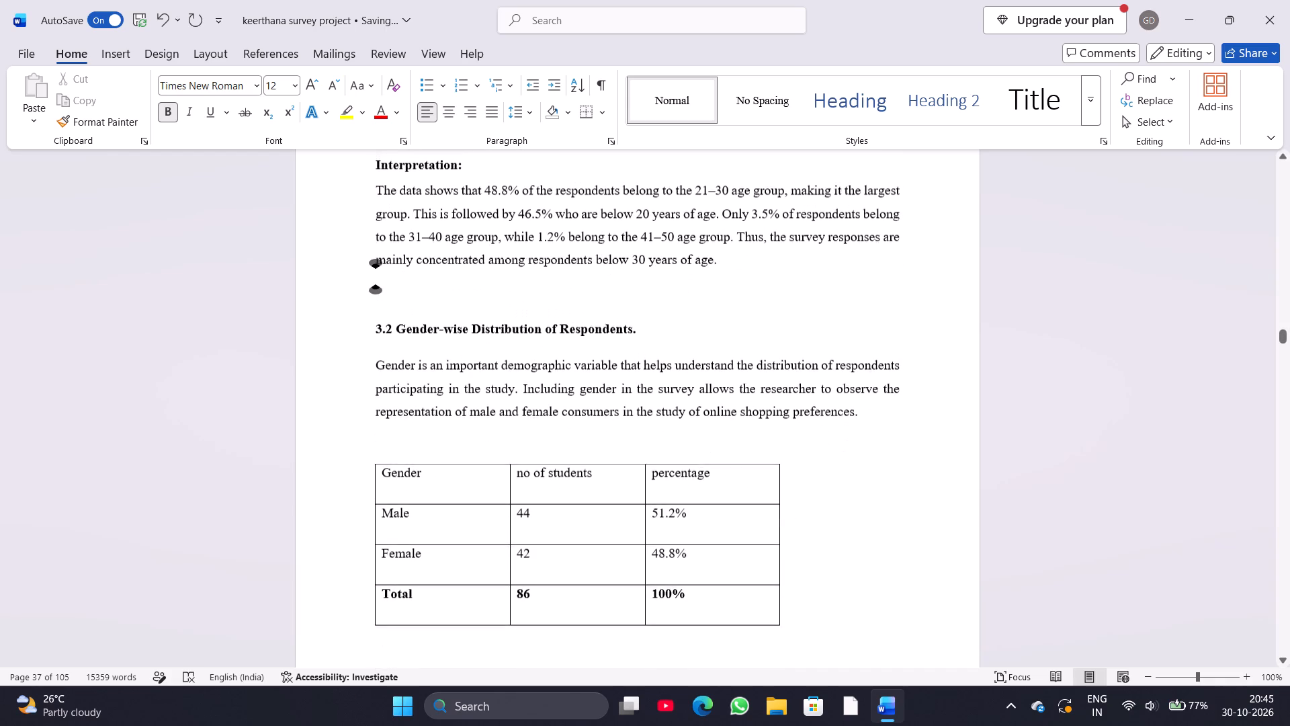
scroll(375, 290, "down", 5)
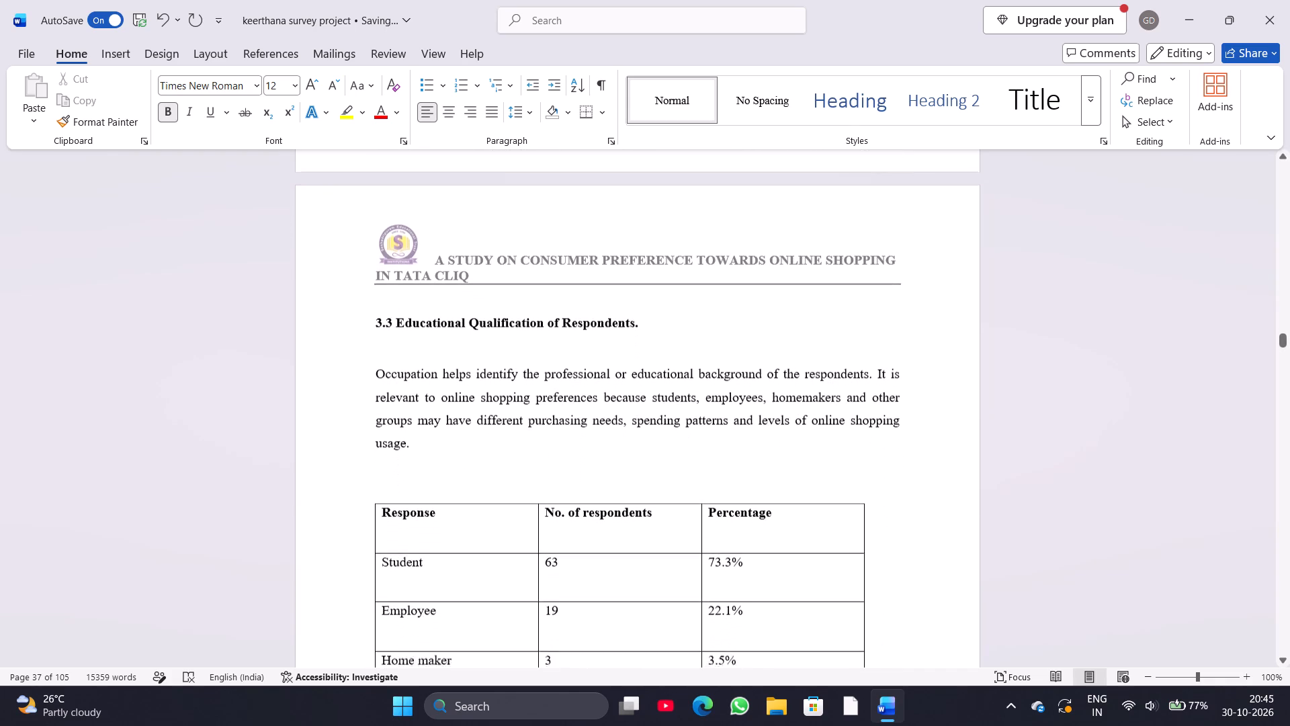
scroll(375, 290, "down", 3)
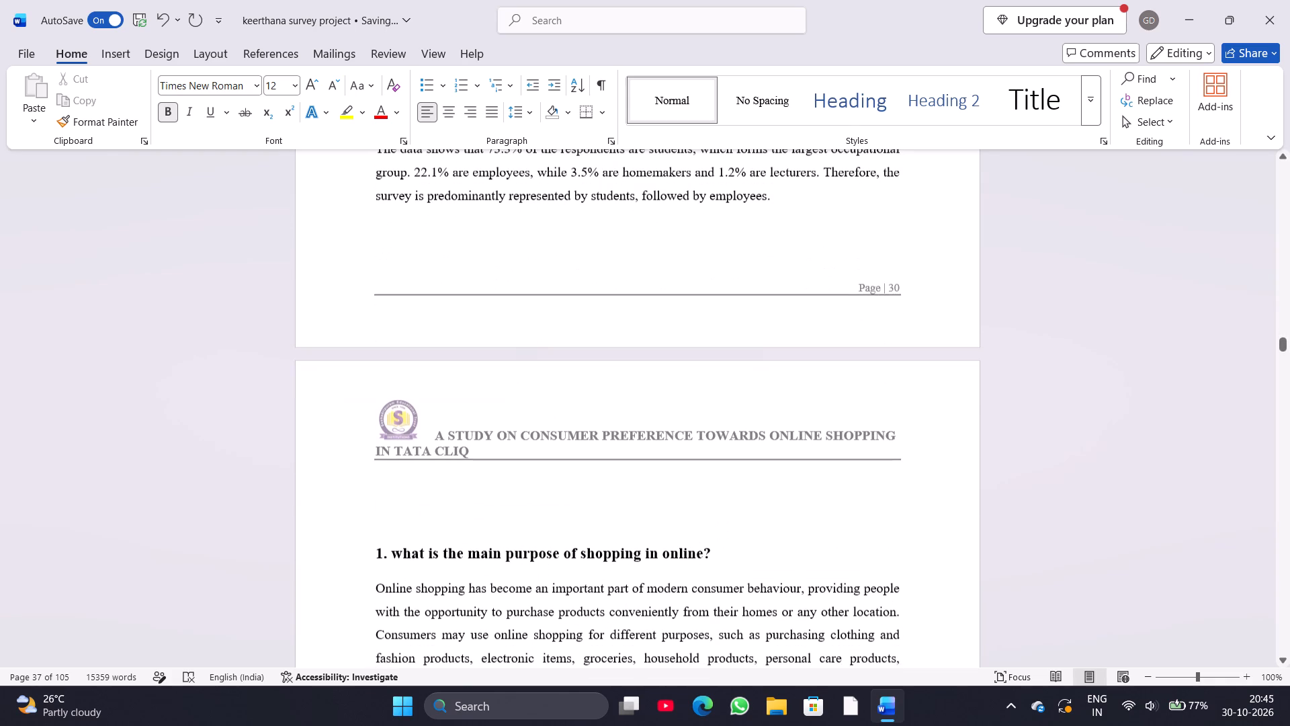
scroll(375, 290, "down", 1)
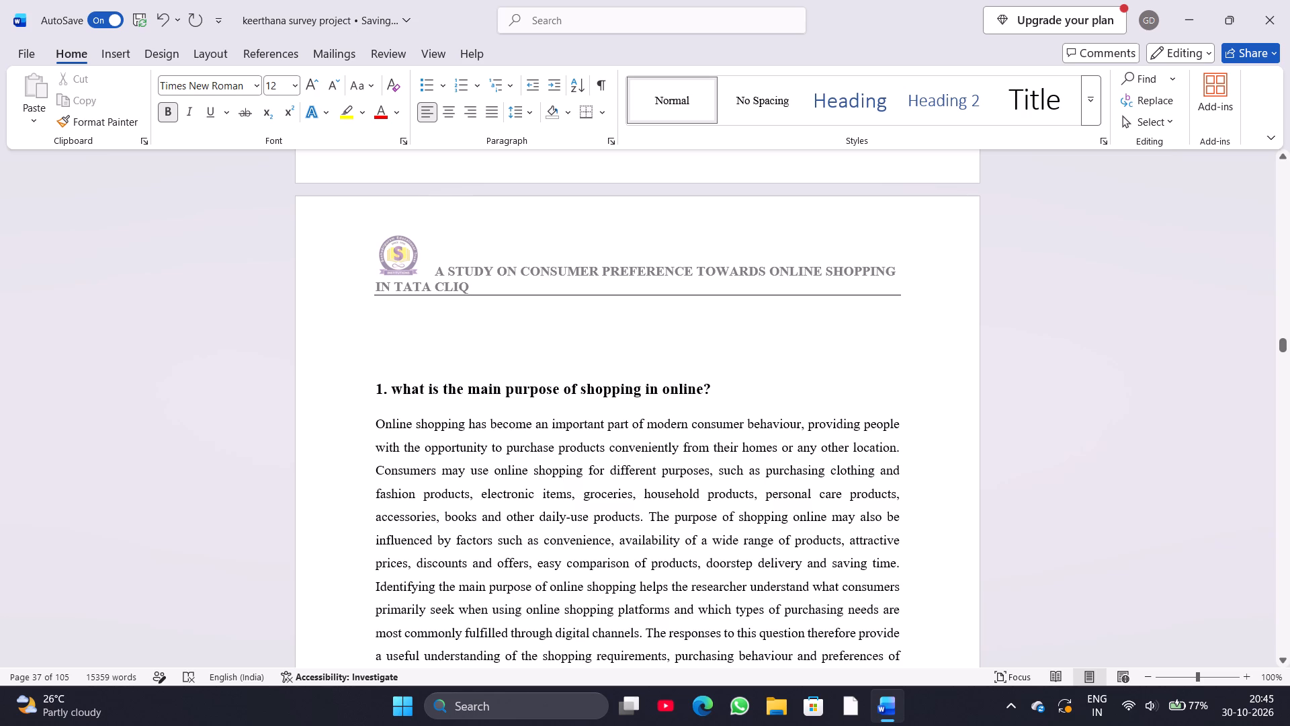
left_click(368, 393)
key("BackSpace")
key("BackSpace")
key("BackSpace")
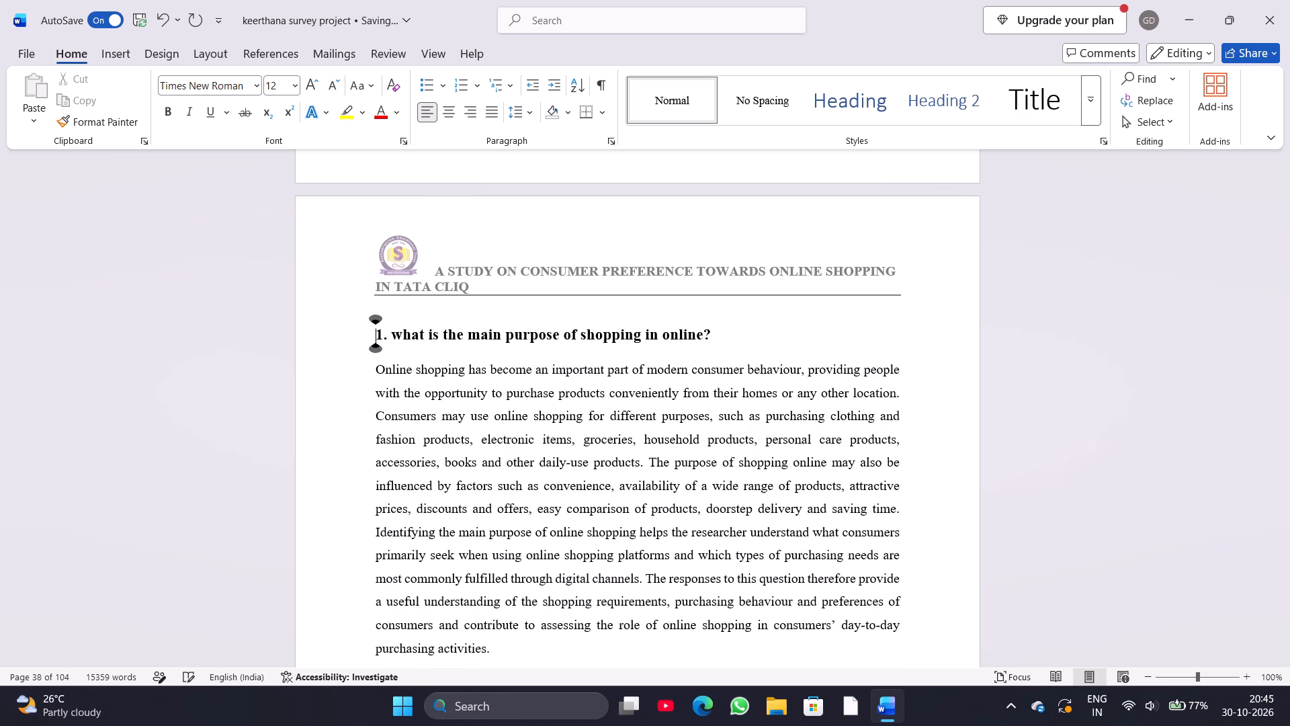
Delete blank lines above the question 3 heading on reasons for choosing Tata CLiQ, and undo the last deletion.
scroll(368, 393, "down", 5)
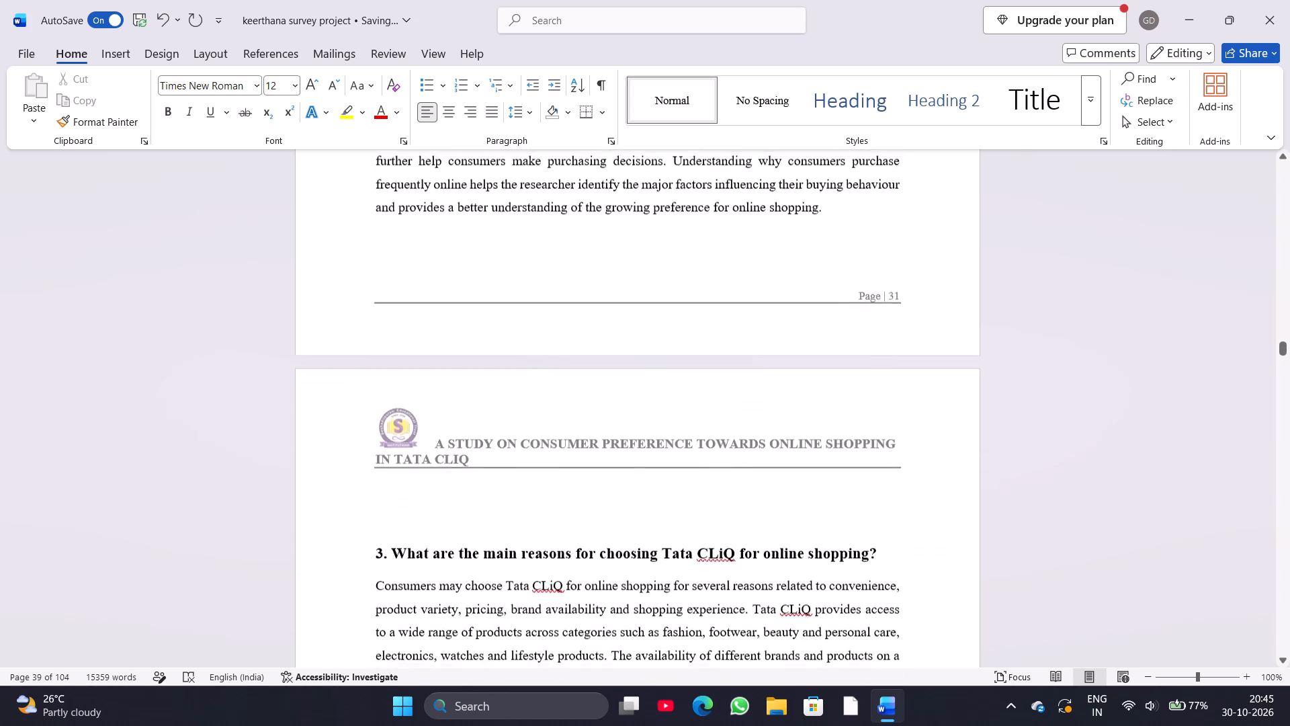
scroll(368, 393, "down", 2)
left_click(375, 346)
key("BackSpace")
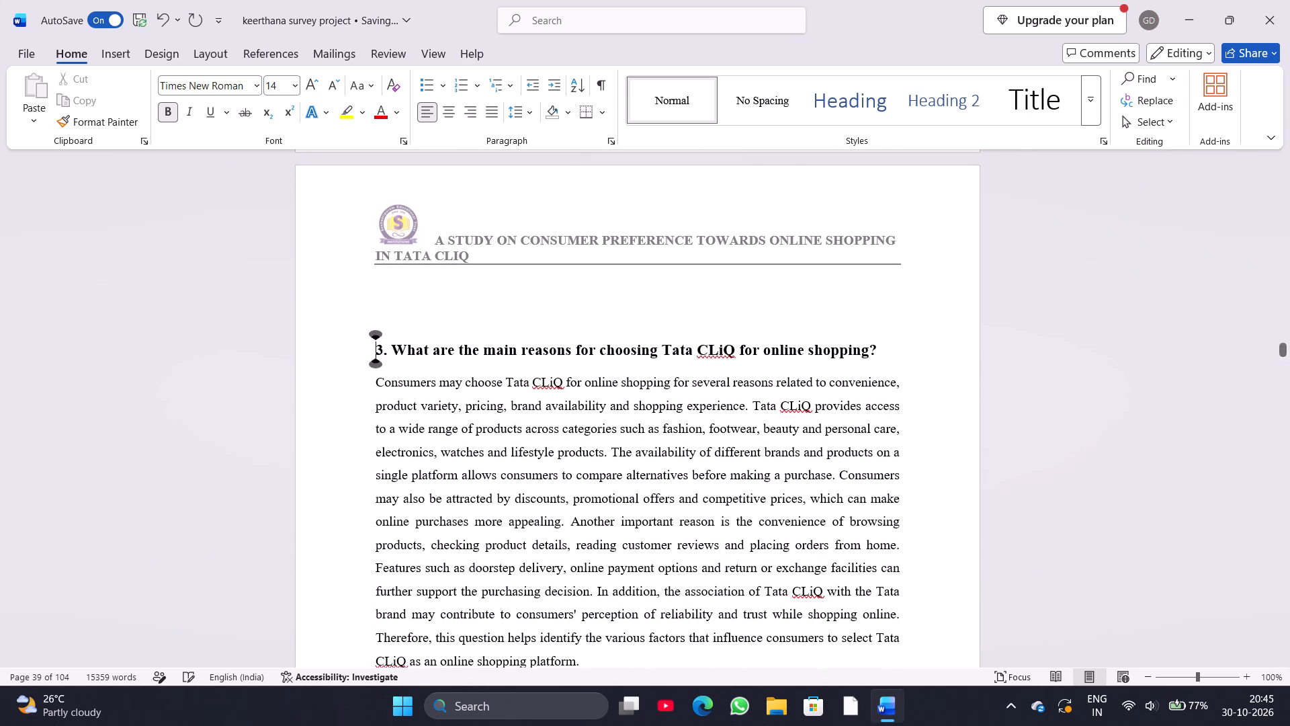
key("BackSpace")
key("BackSpace")
key("ctrl+z")
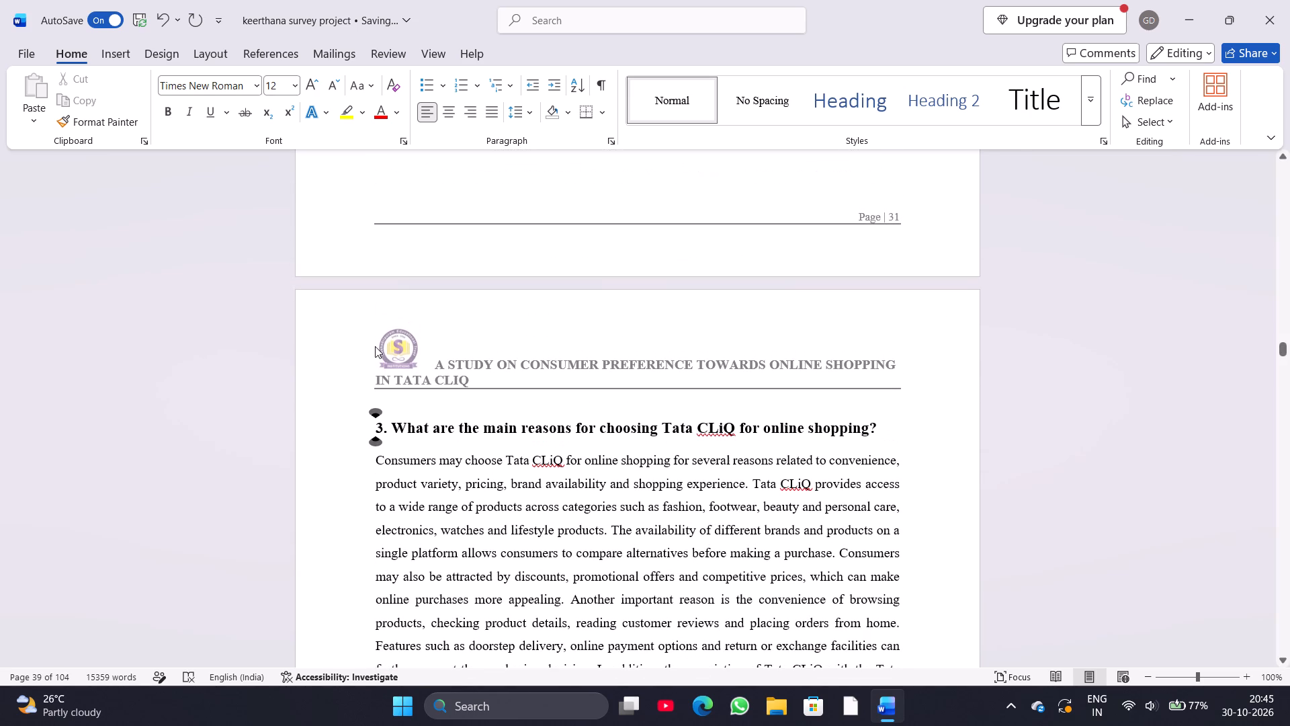
Insert blank lines before the question 5 heading on overall shopping experience to move it onto the page with its answer.
scroll(375, 346, "down", 5)
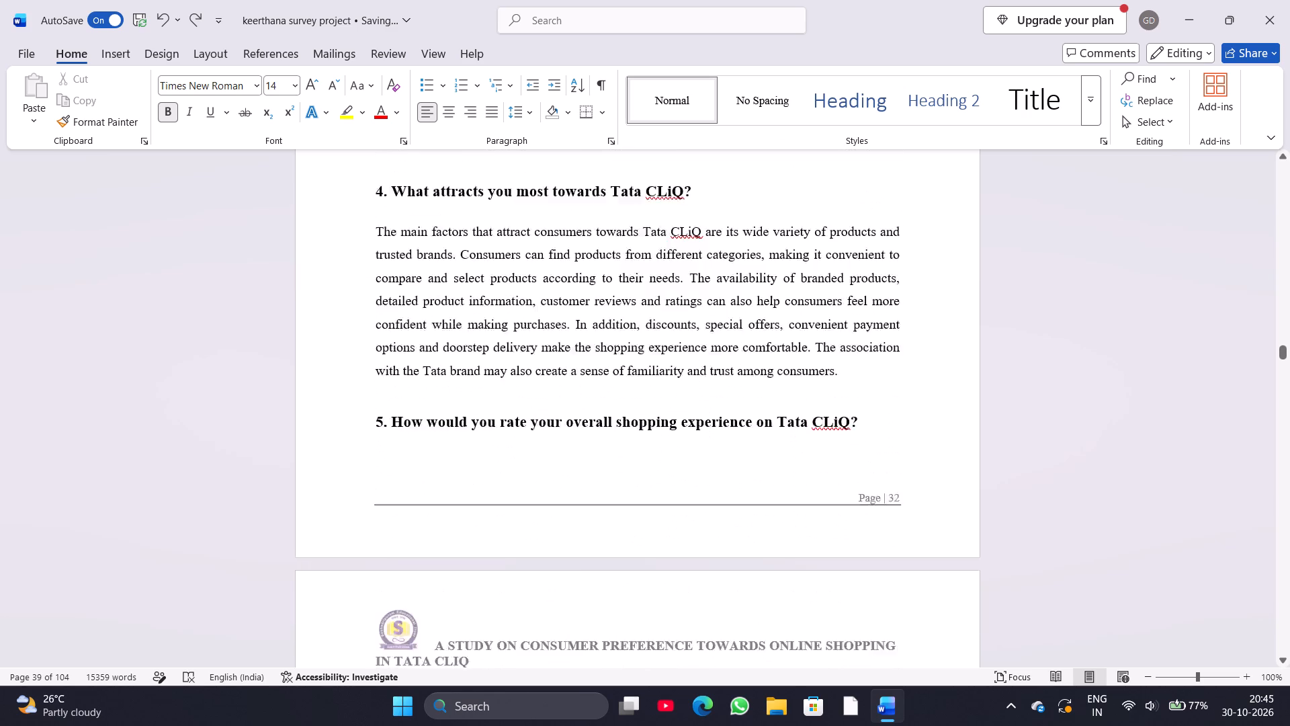
scroll(375, 346, "down", 1)
left_click(370, 298)
key("Return")
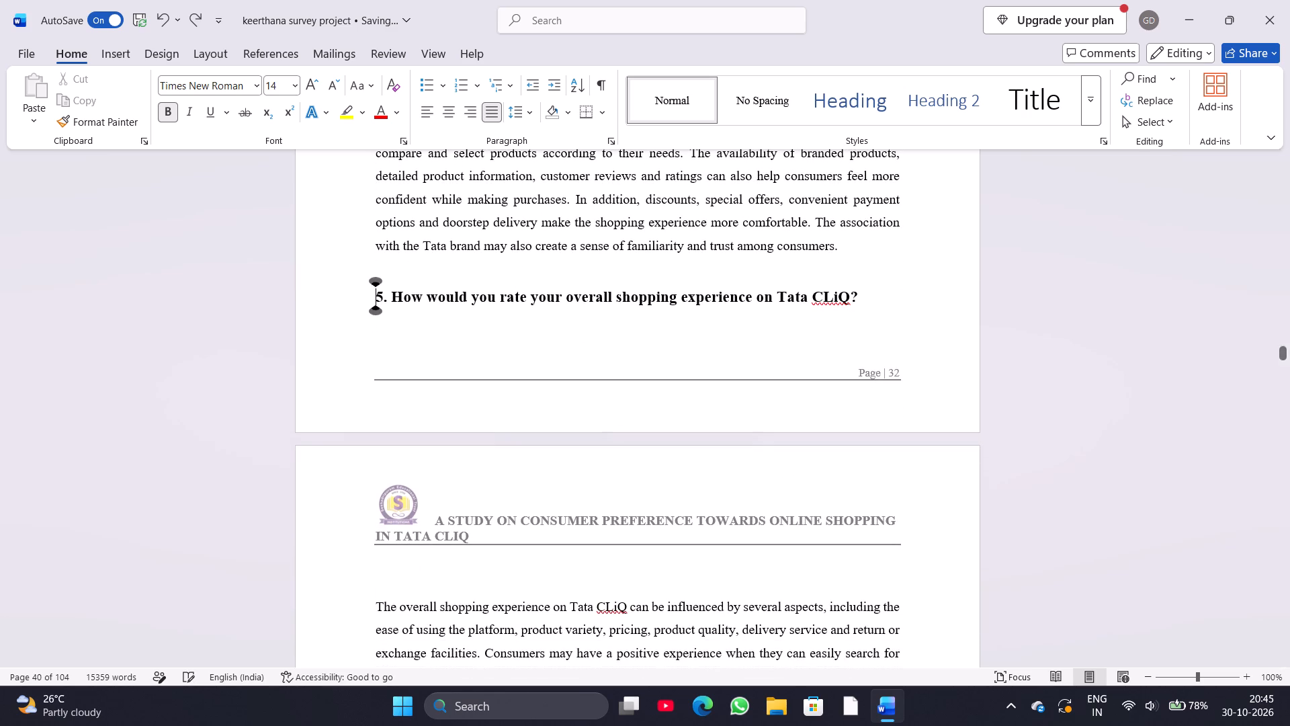
key("Return")
Remove a blank line above the heading "4. KEY OBSERVATION FROM THE RESPONDENT PROFILE".
scroll(370, 298, "down", 5)
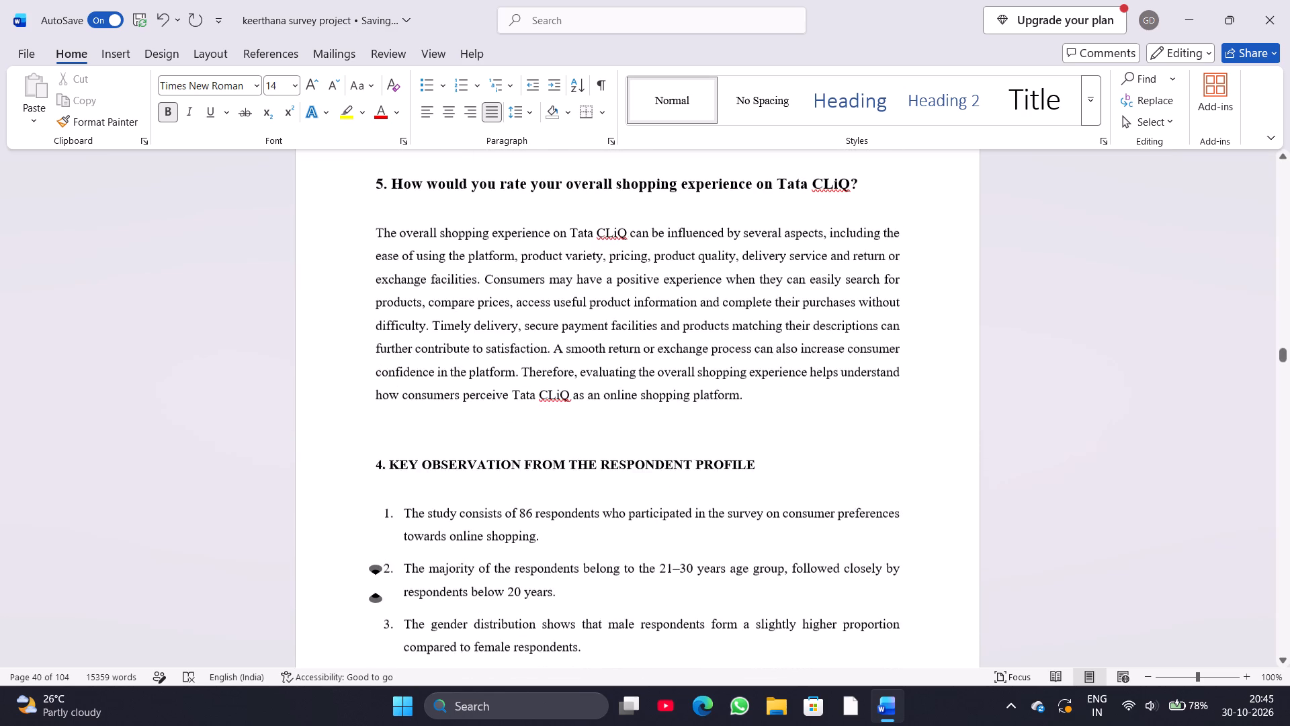
scroll(370, 298, "down", 2)
scroll(370, 298, "up", 2)
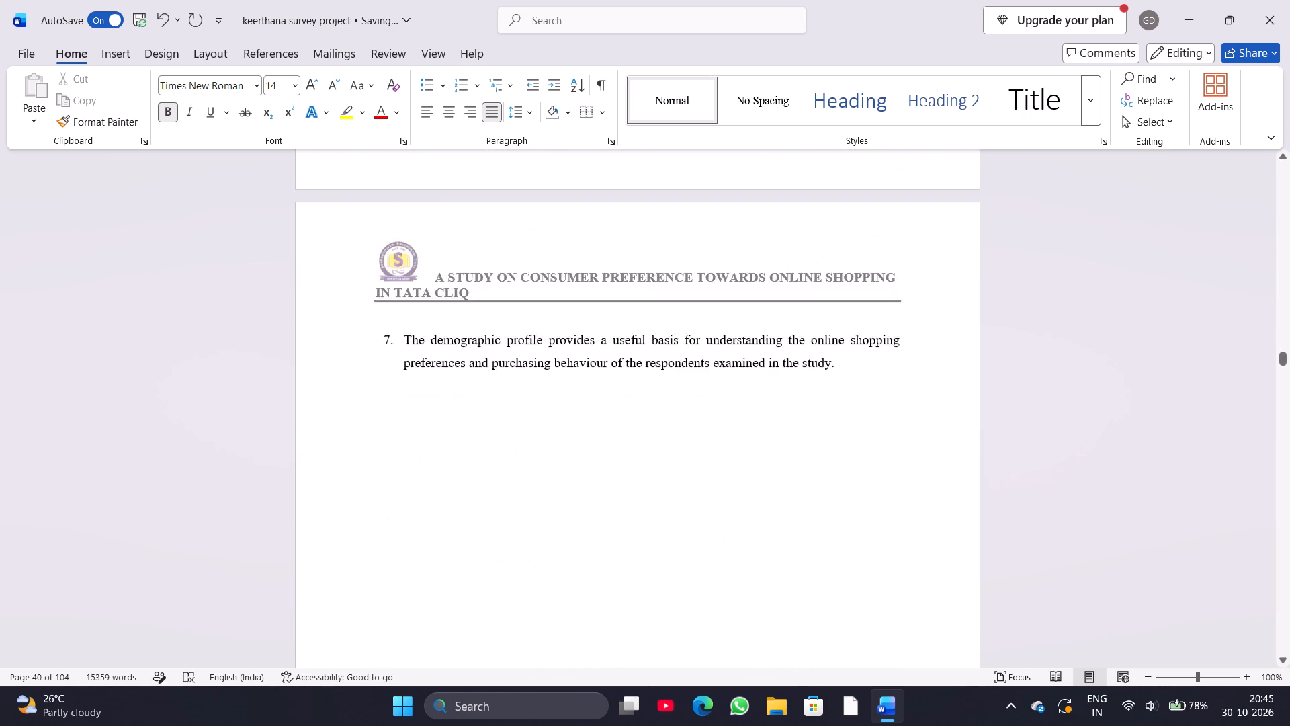
scroll(370, 298, "up", 3)
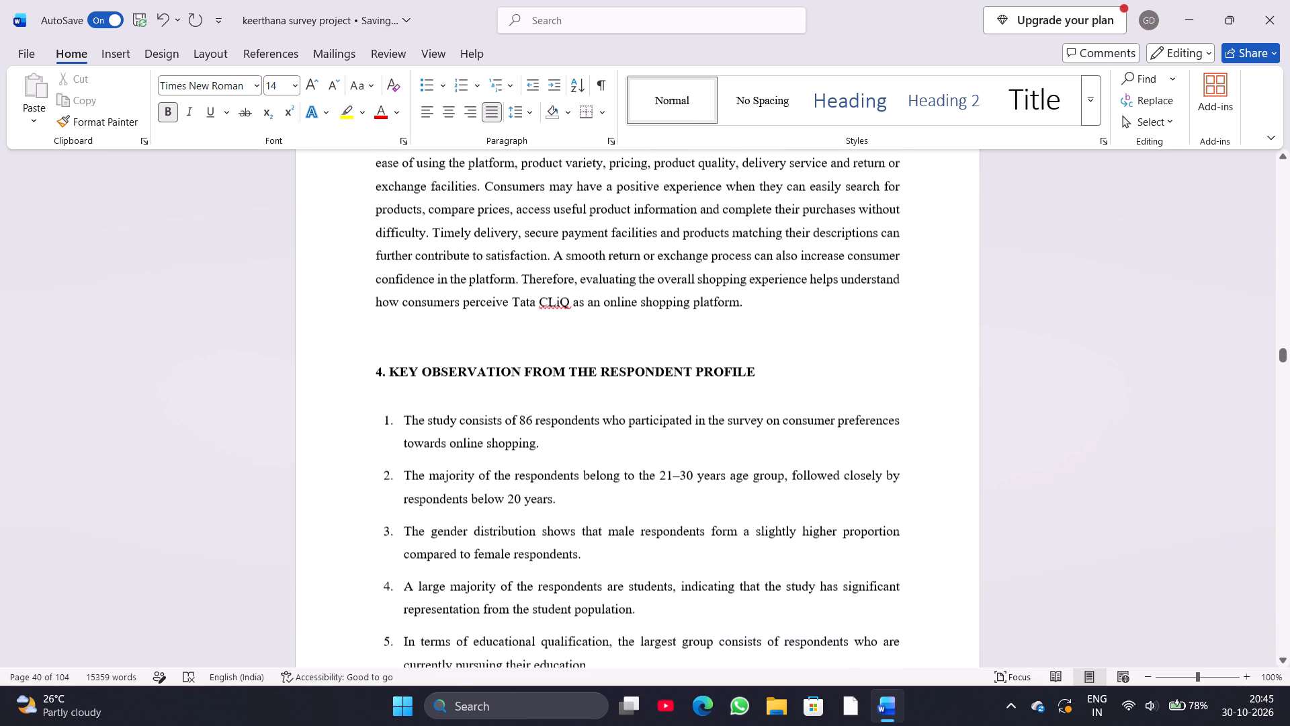
scroll(370, 298, "up", 1)
left_click(370, 371)
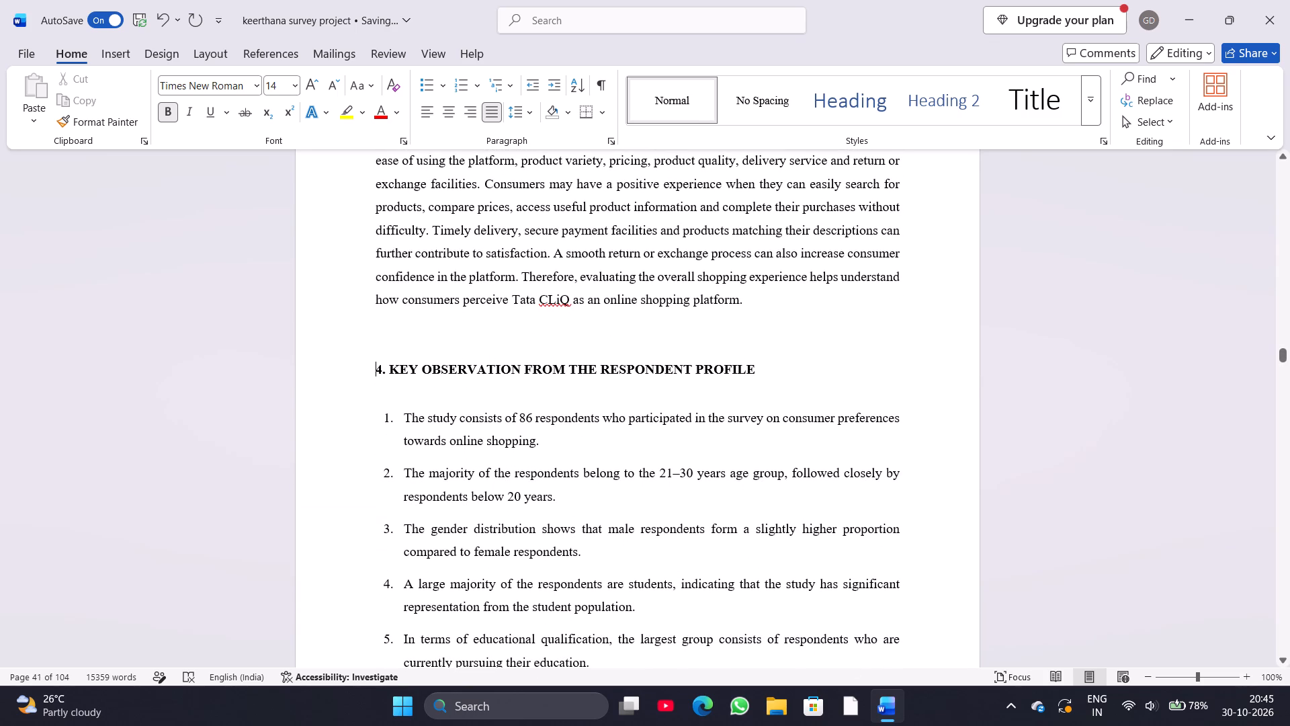
key("BackSpace")
Delete point 7, about the demographic profile, from the key observations list at the end of Chapter 03.
scroll(370, 371, "down", 7)
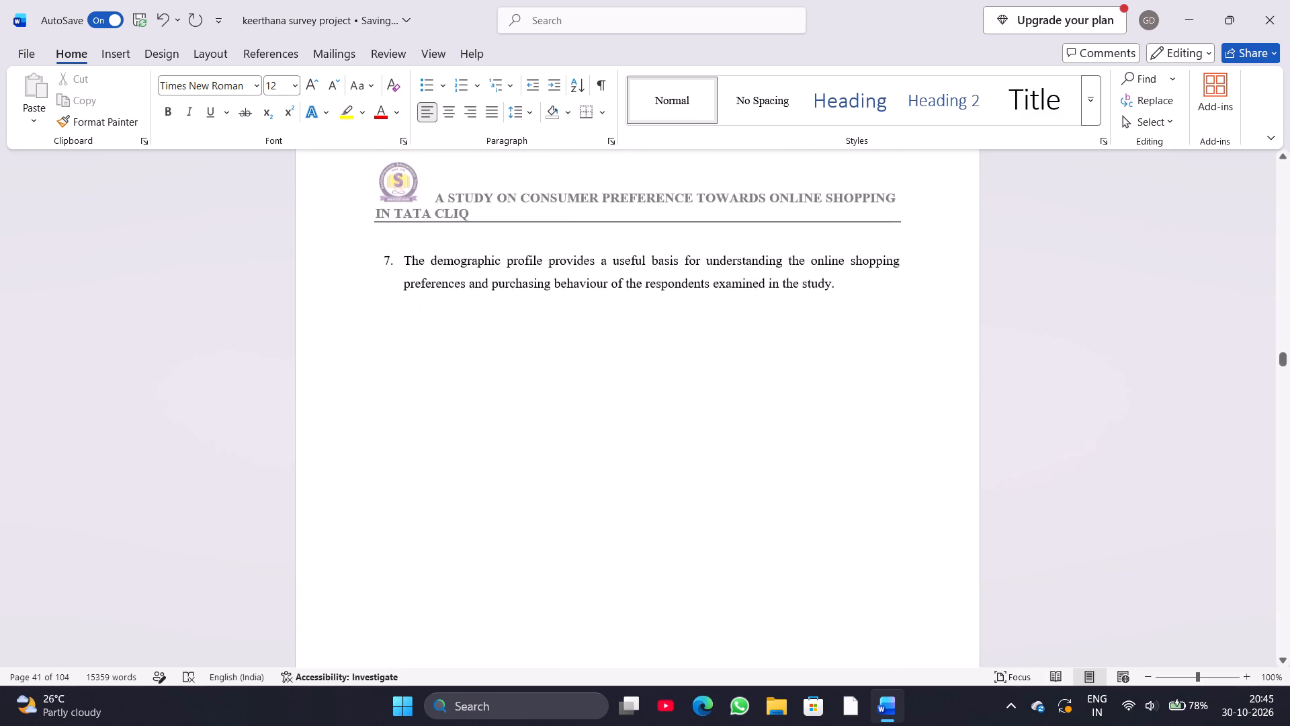
scroll(370, 371, "down", 1)
scroll(370, 371, "up", 3)
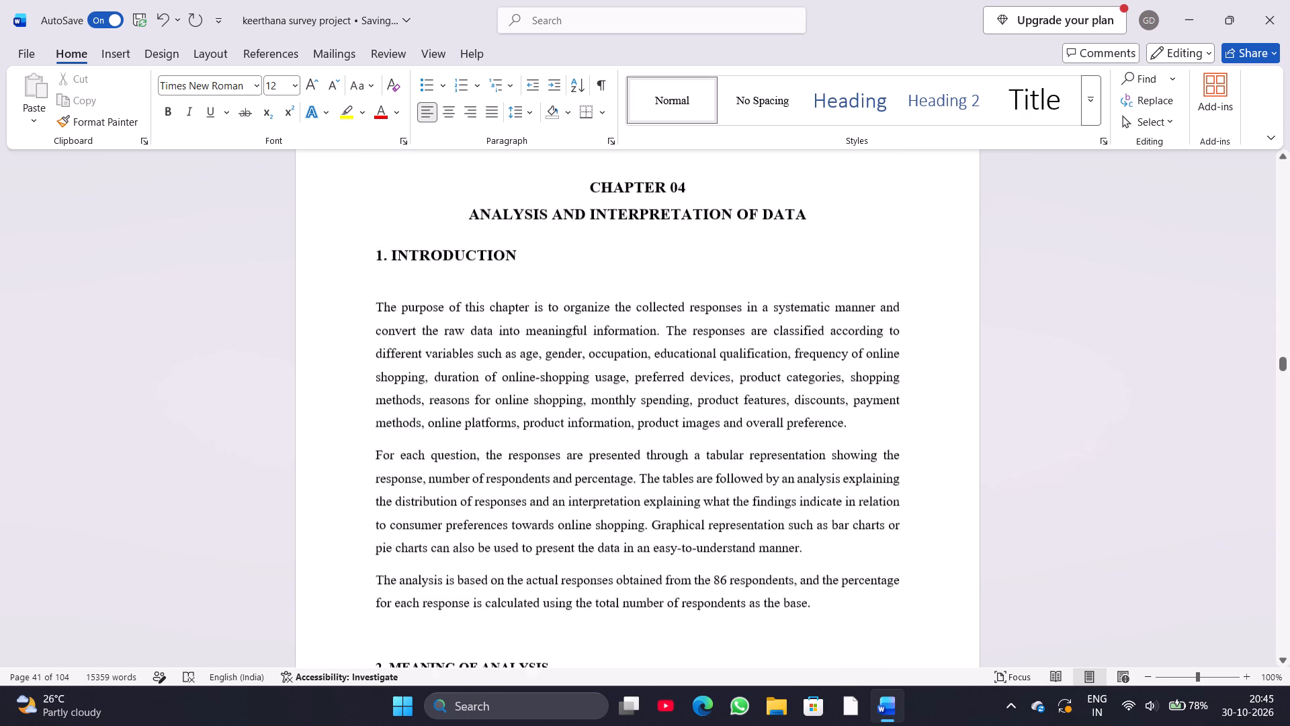
scroll(370, 371, "up", 5)
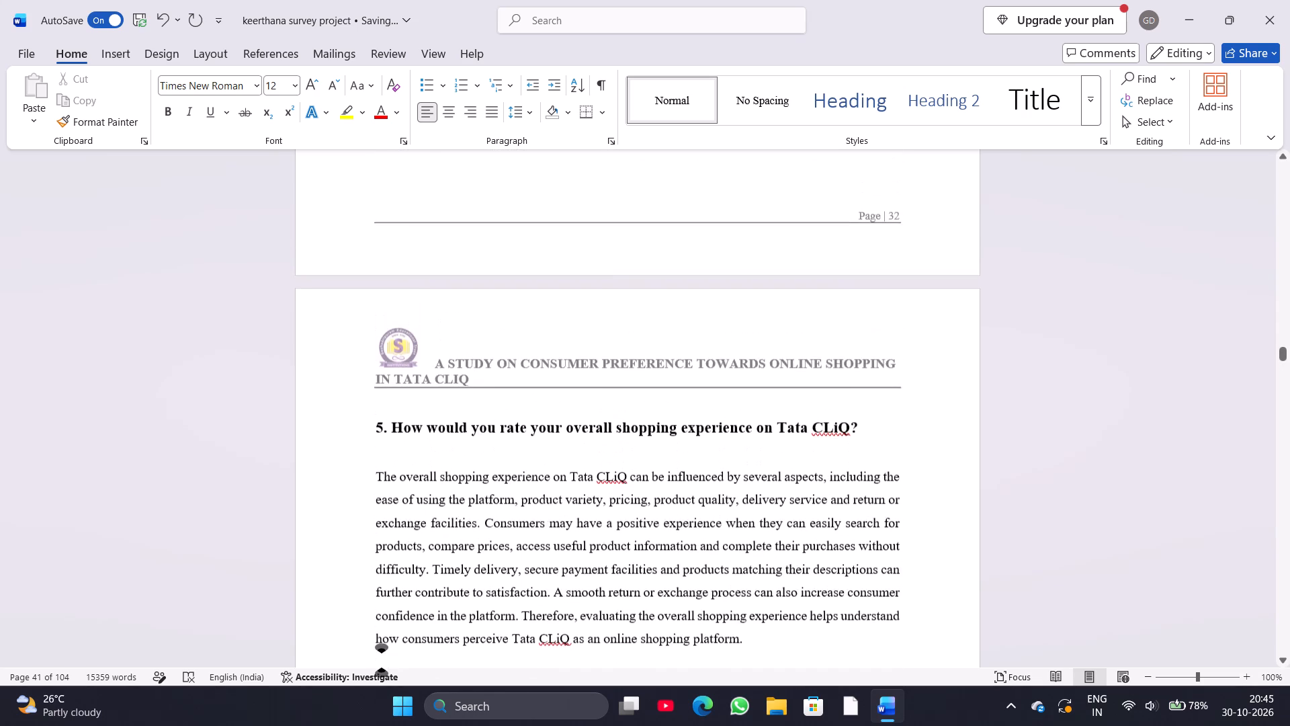
scroll(370, 371, "up", 2)
scroll(370, 371, "down", 8)
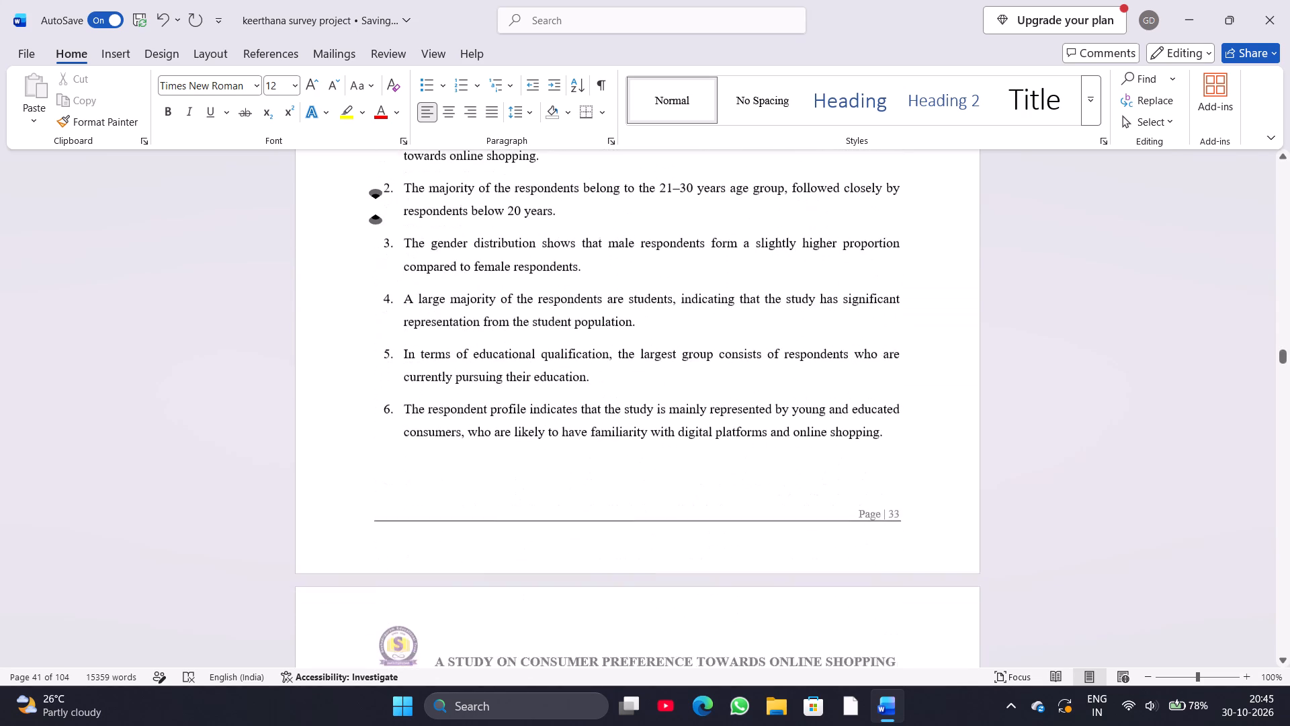
scroll(370, 371, "down", 2)
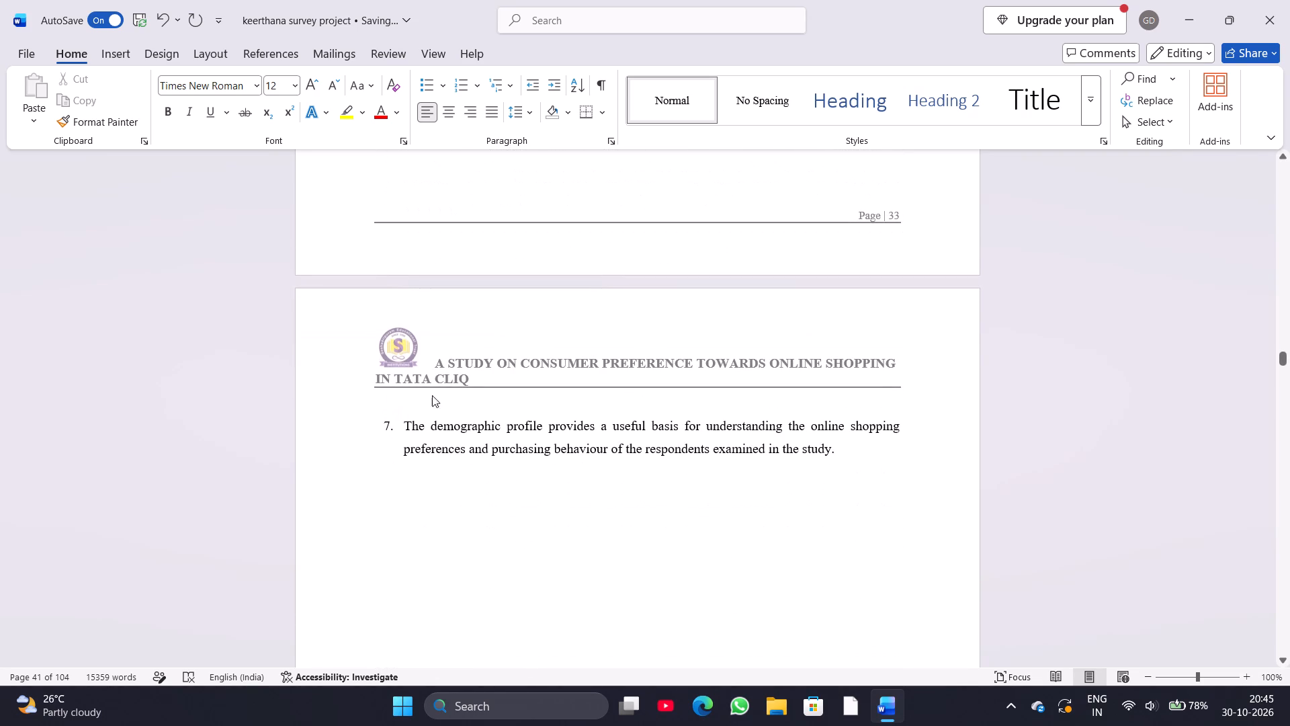
left_click_drag(402, 422, 749, 443)
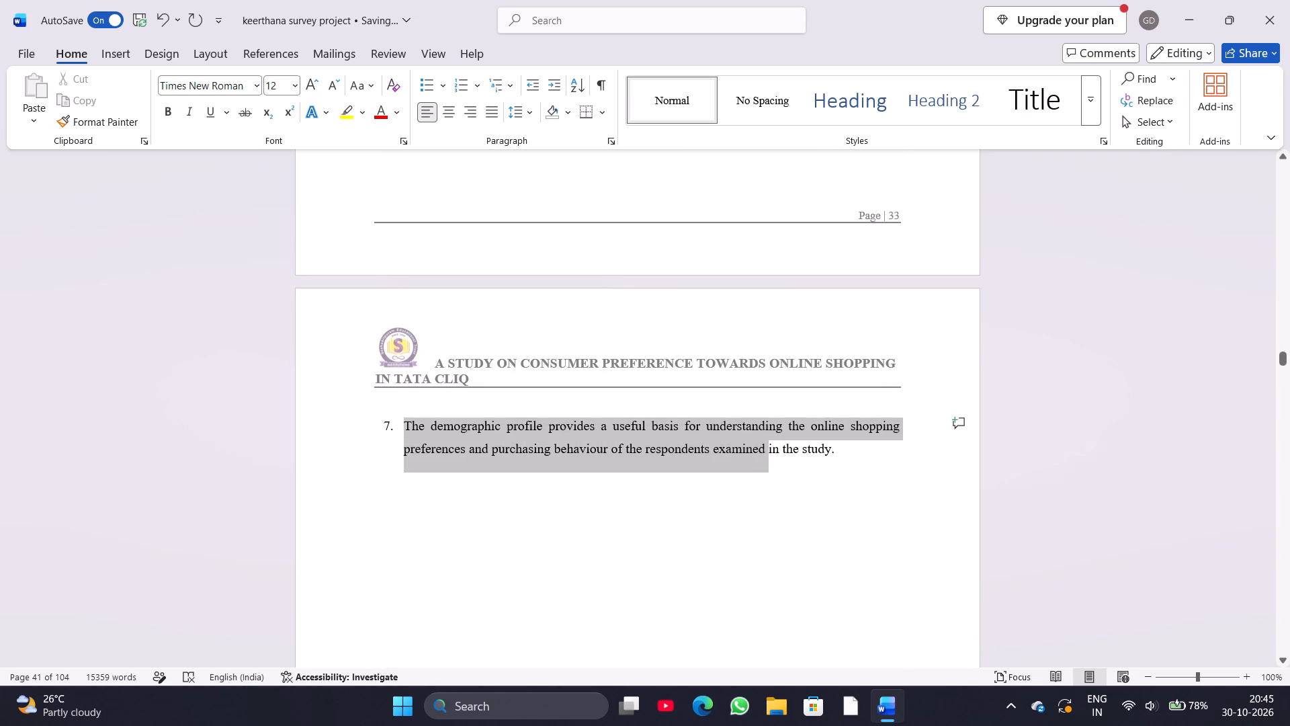
left_click_drag(749, 443, 957, 451)
key("Delete")
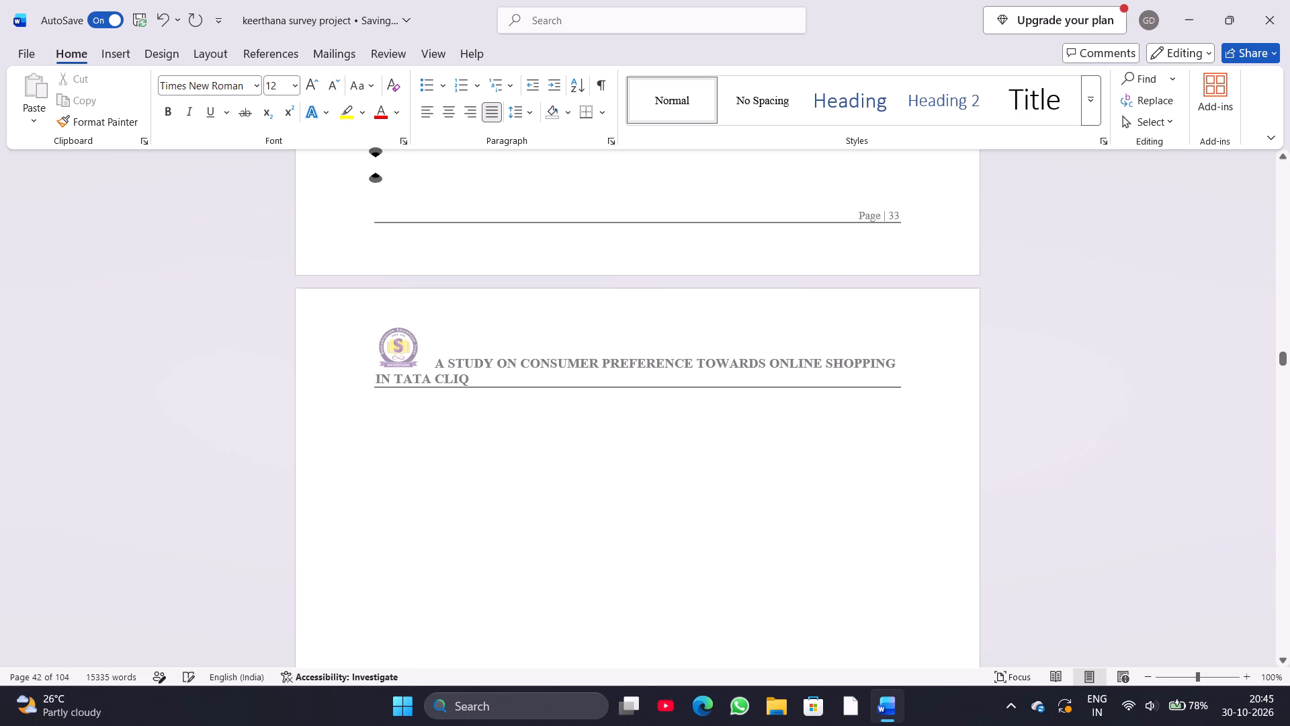
scroll(957, 451, "up", 2)
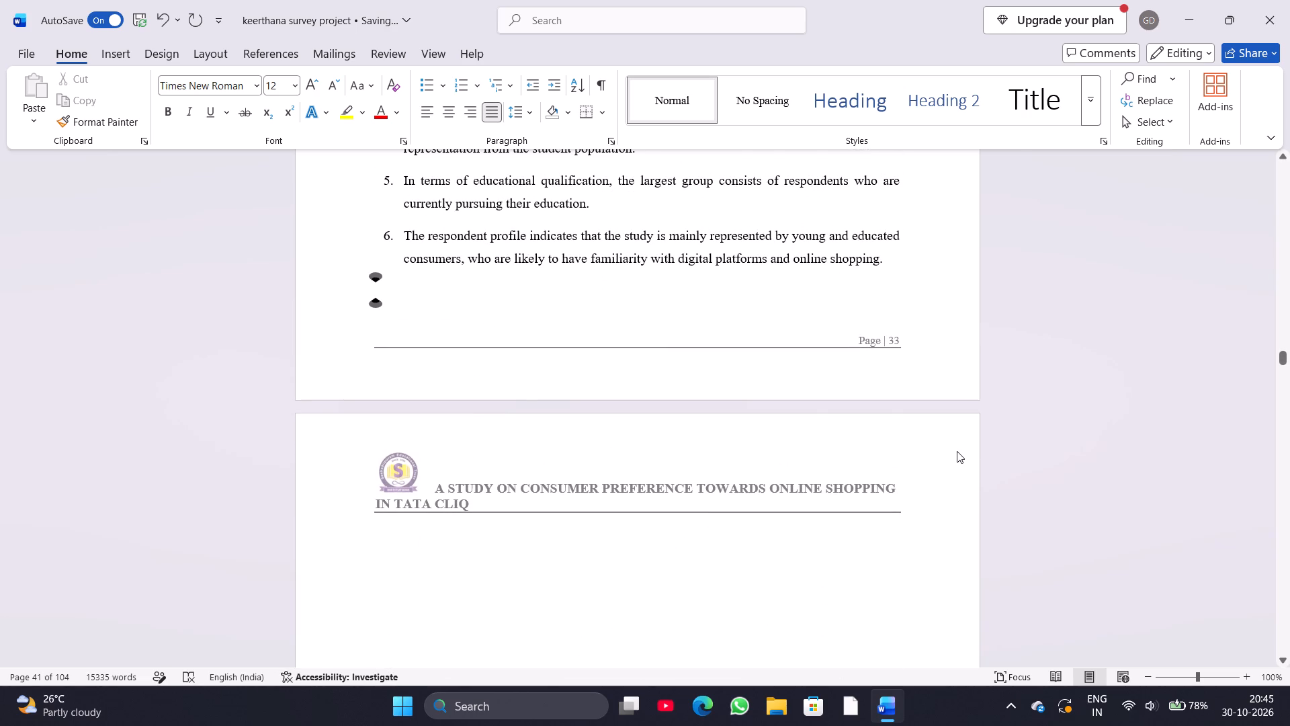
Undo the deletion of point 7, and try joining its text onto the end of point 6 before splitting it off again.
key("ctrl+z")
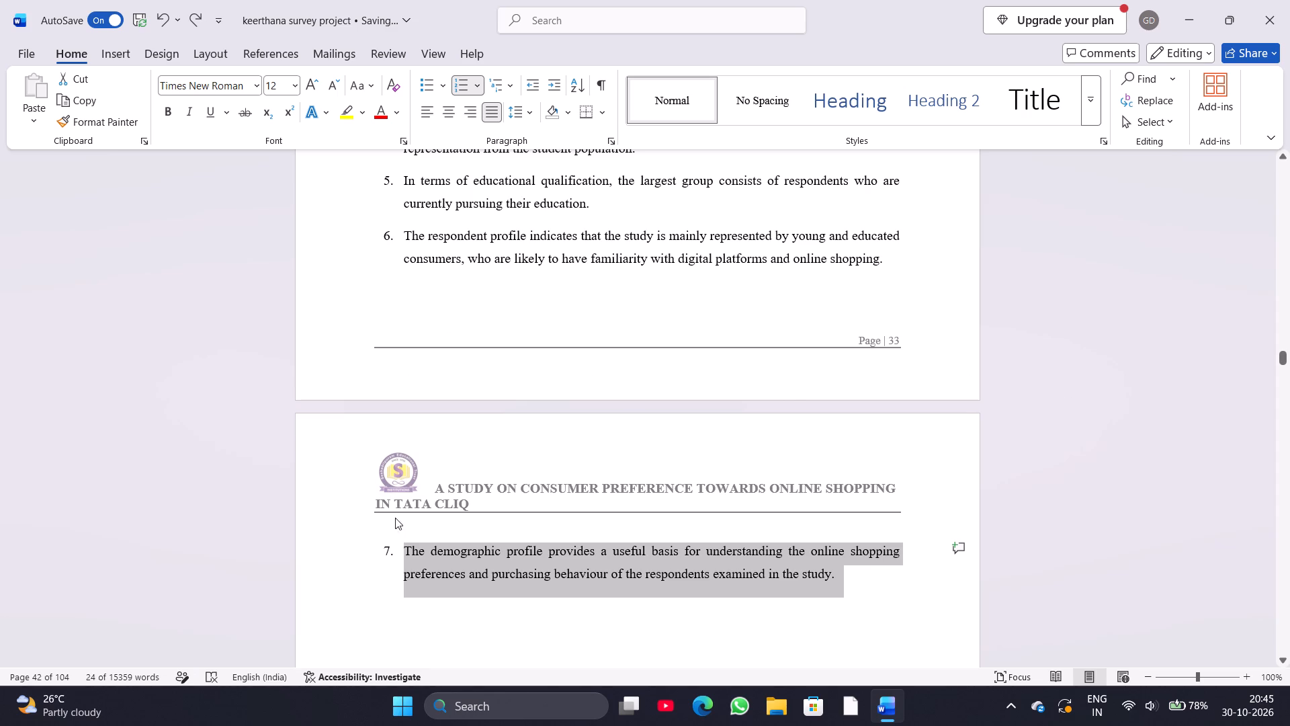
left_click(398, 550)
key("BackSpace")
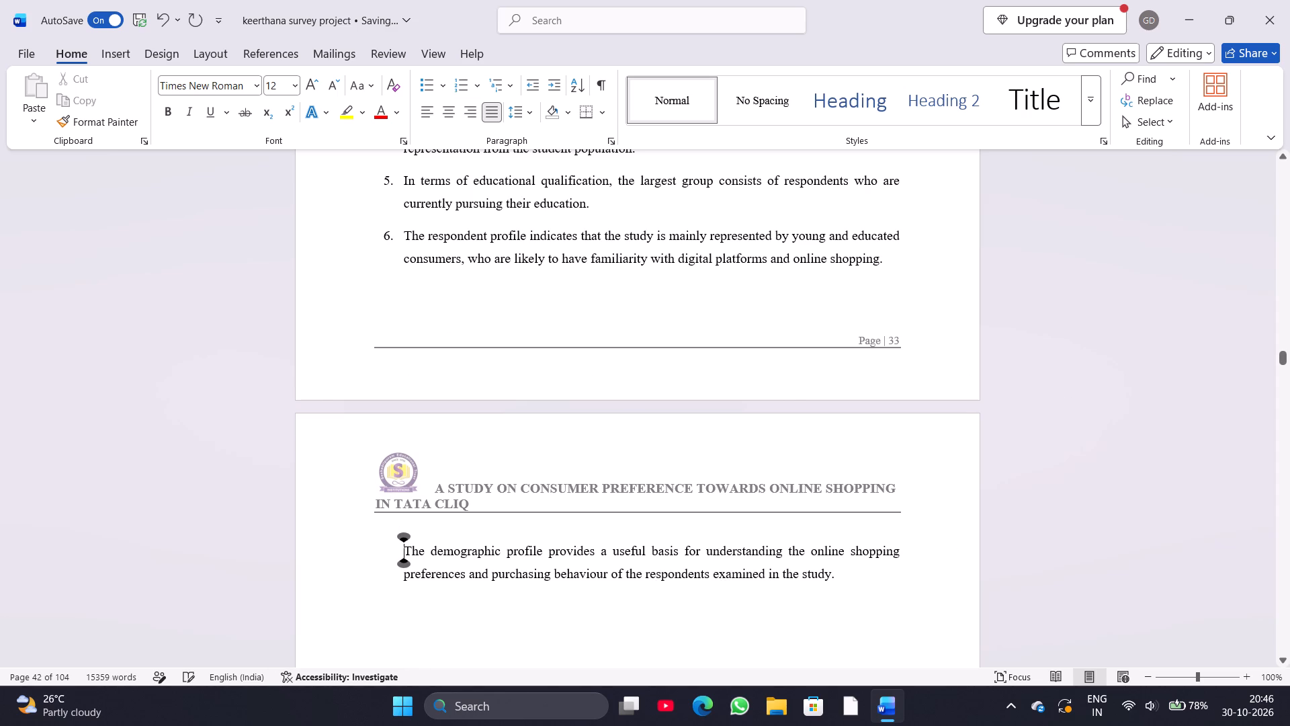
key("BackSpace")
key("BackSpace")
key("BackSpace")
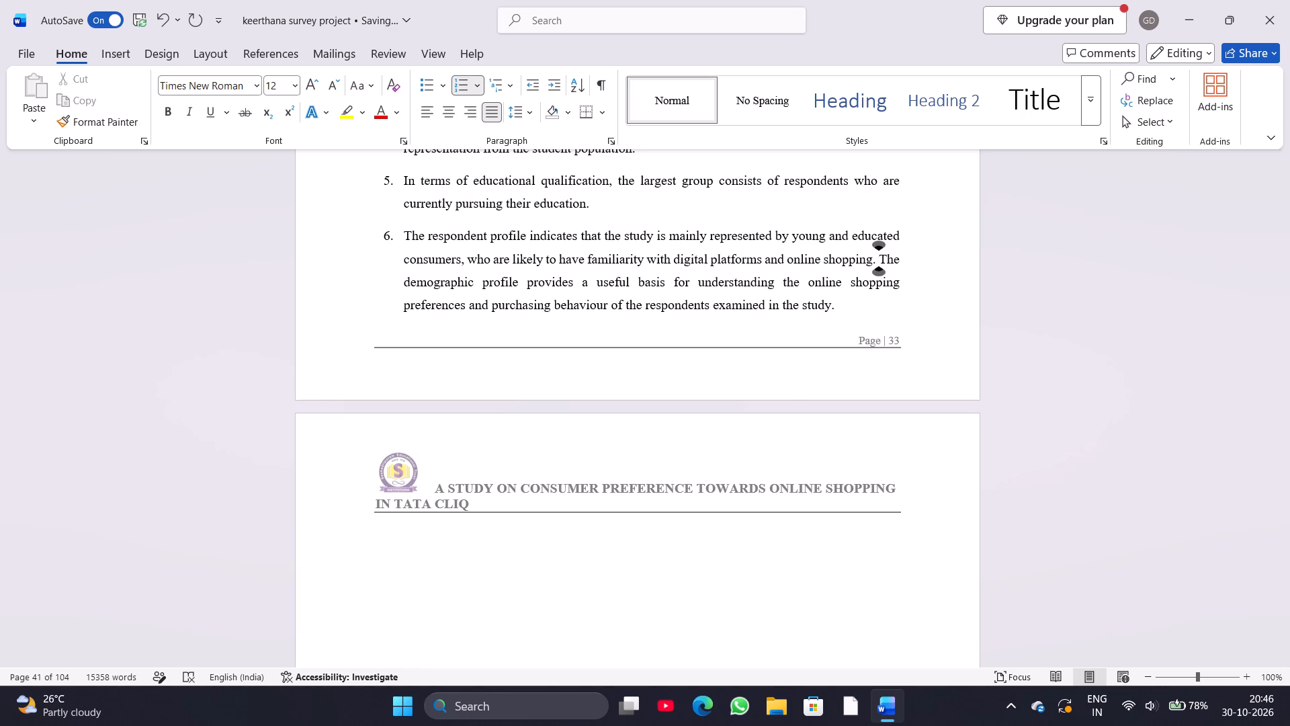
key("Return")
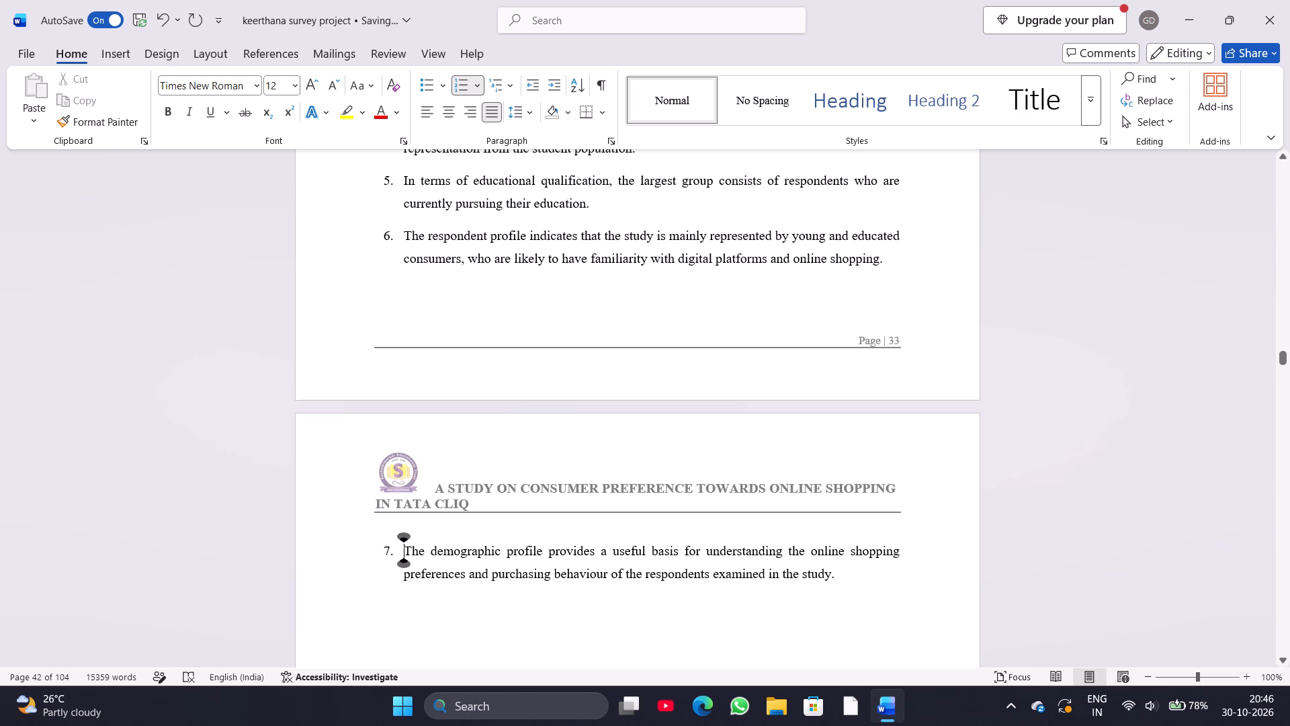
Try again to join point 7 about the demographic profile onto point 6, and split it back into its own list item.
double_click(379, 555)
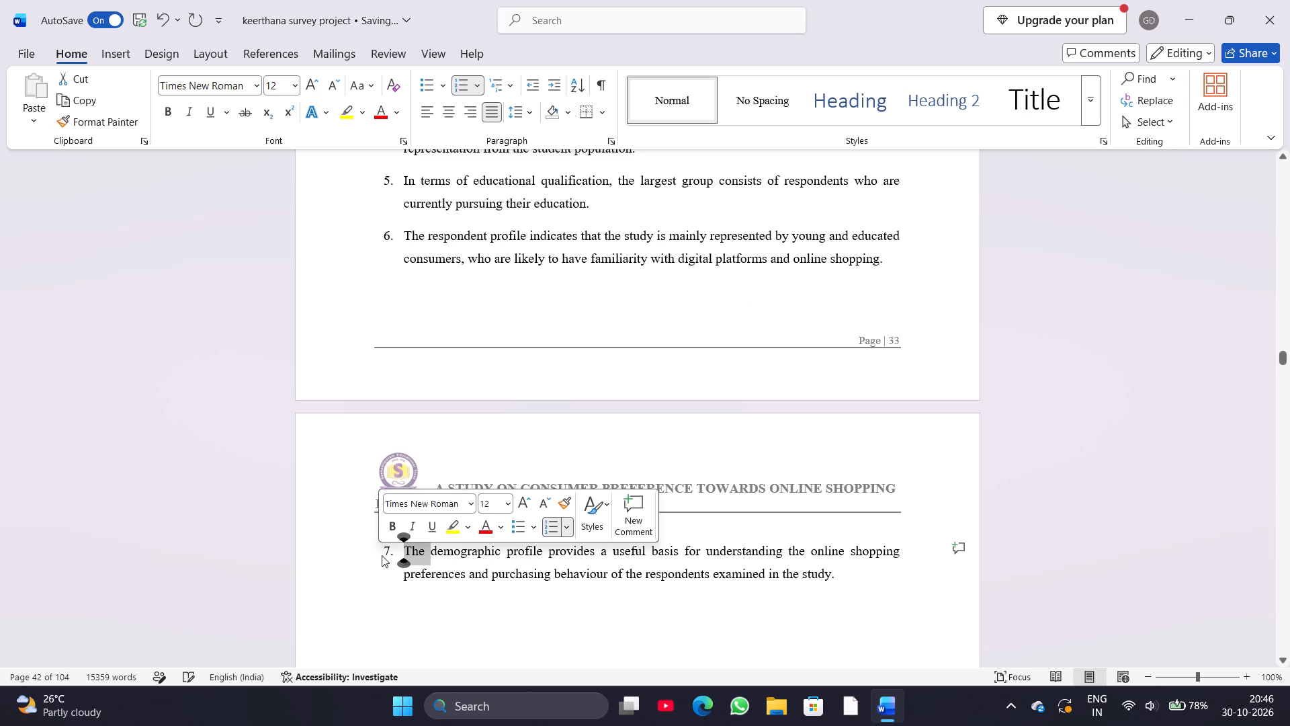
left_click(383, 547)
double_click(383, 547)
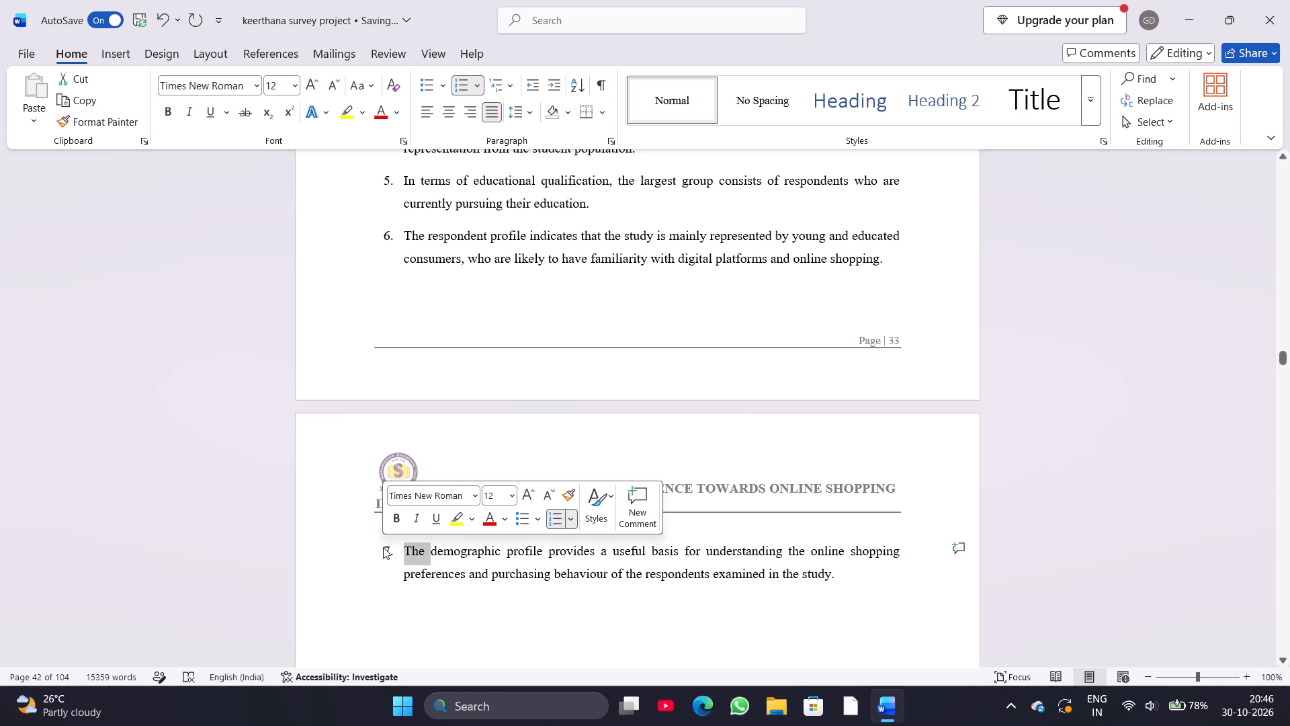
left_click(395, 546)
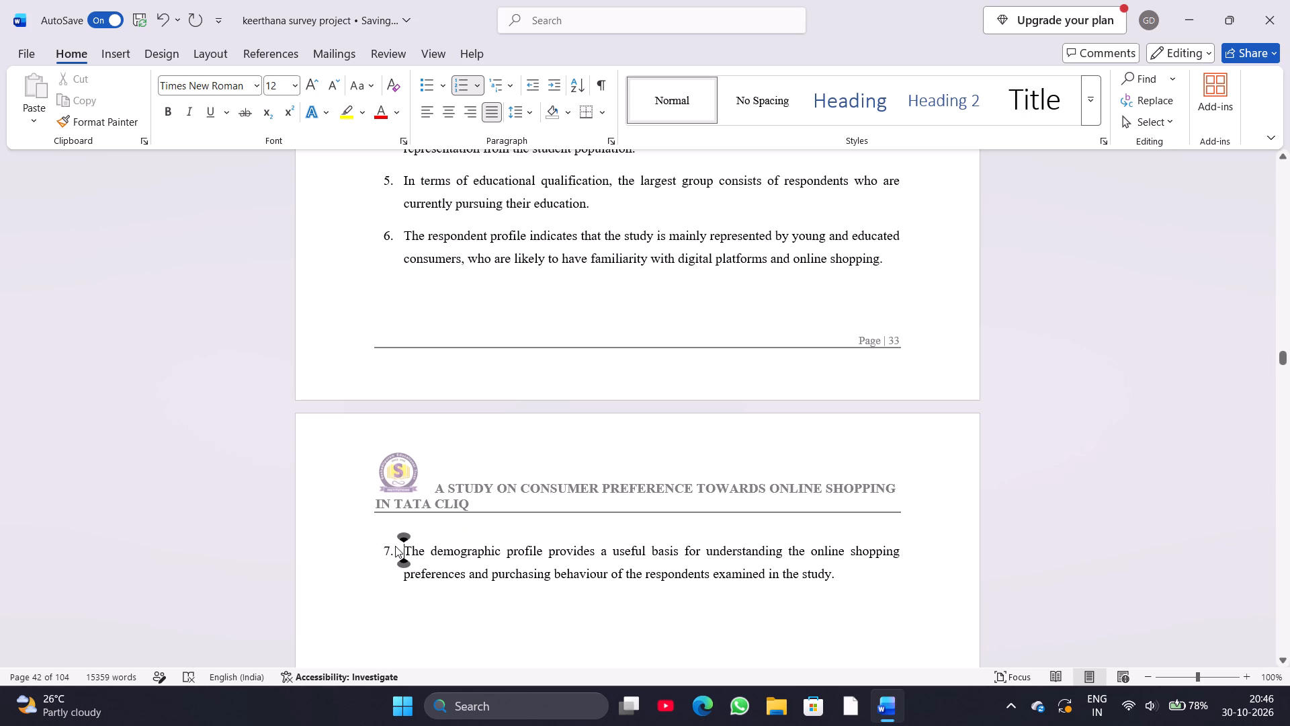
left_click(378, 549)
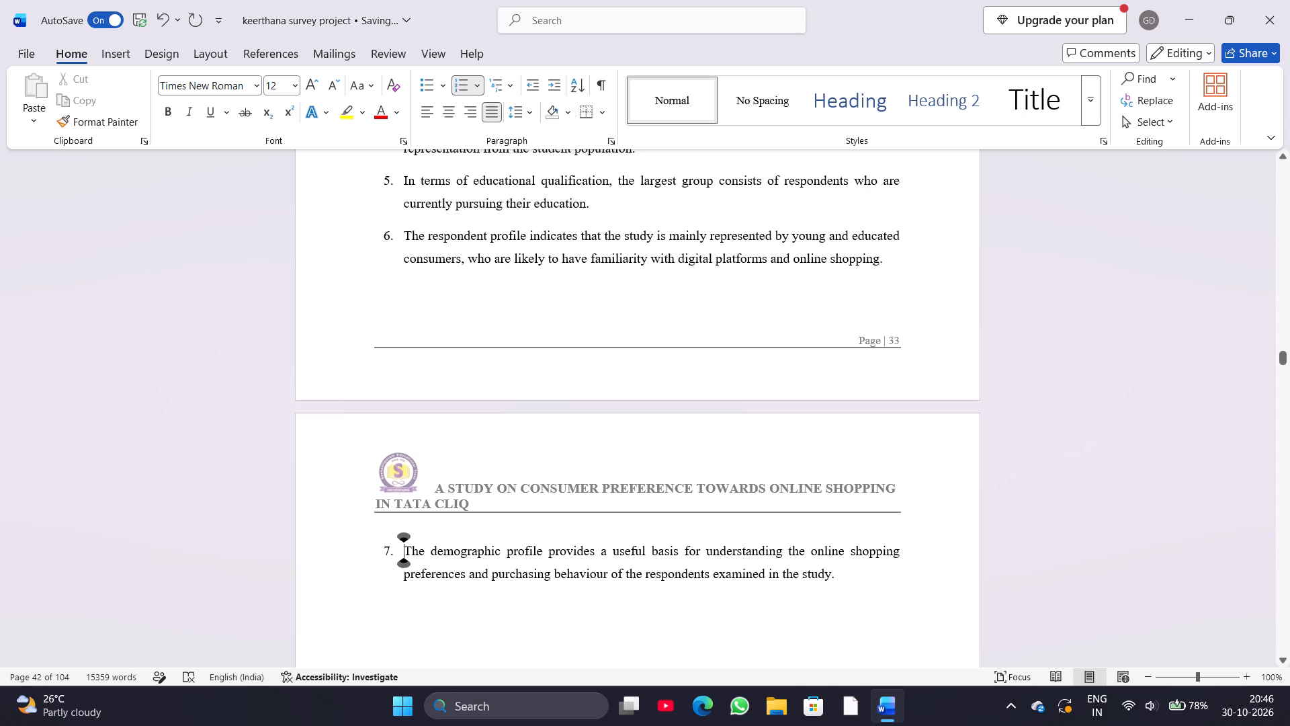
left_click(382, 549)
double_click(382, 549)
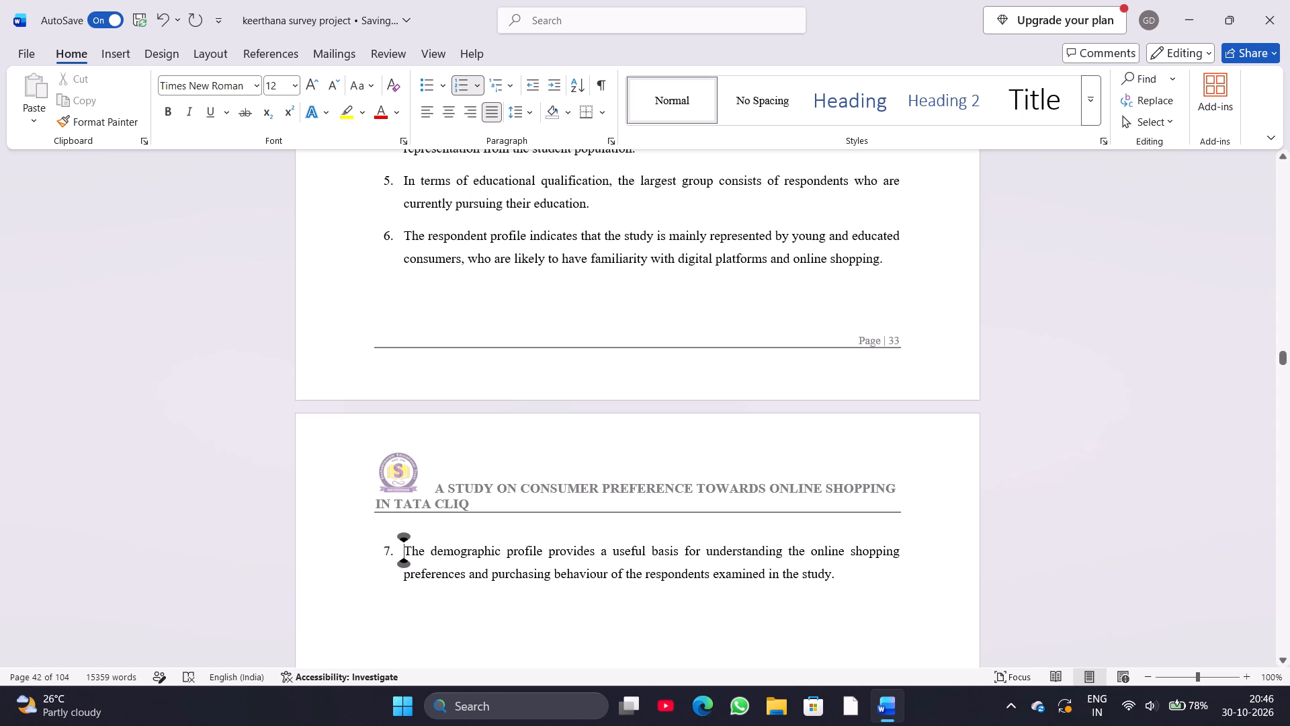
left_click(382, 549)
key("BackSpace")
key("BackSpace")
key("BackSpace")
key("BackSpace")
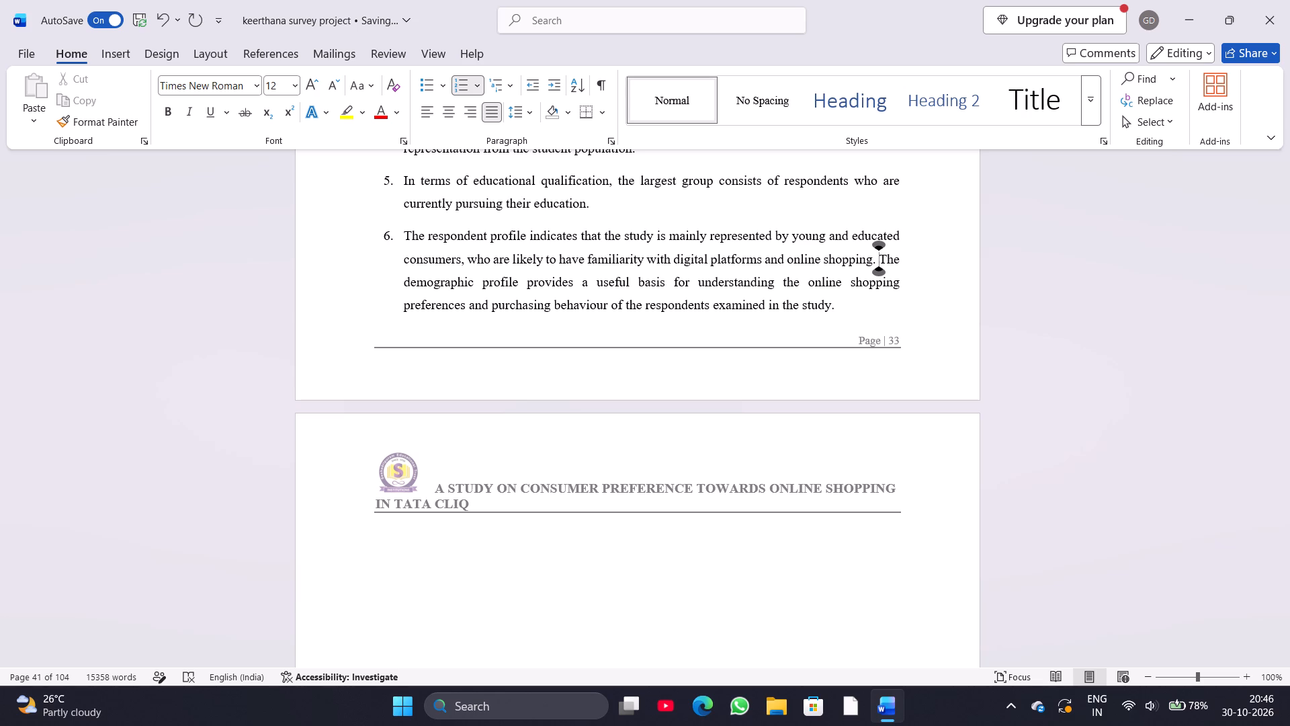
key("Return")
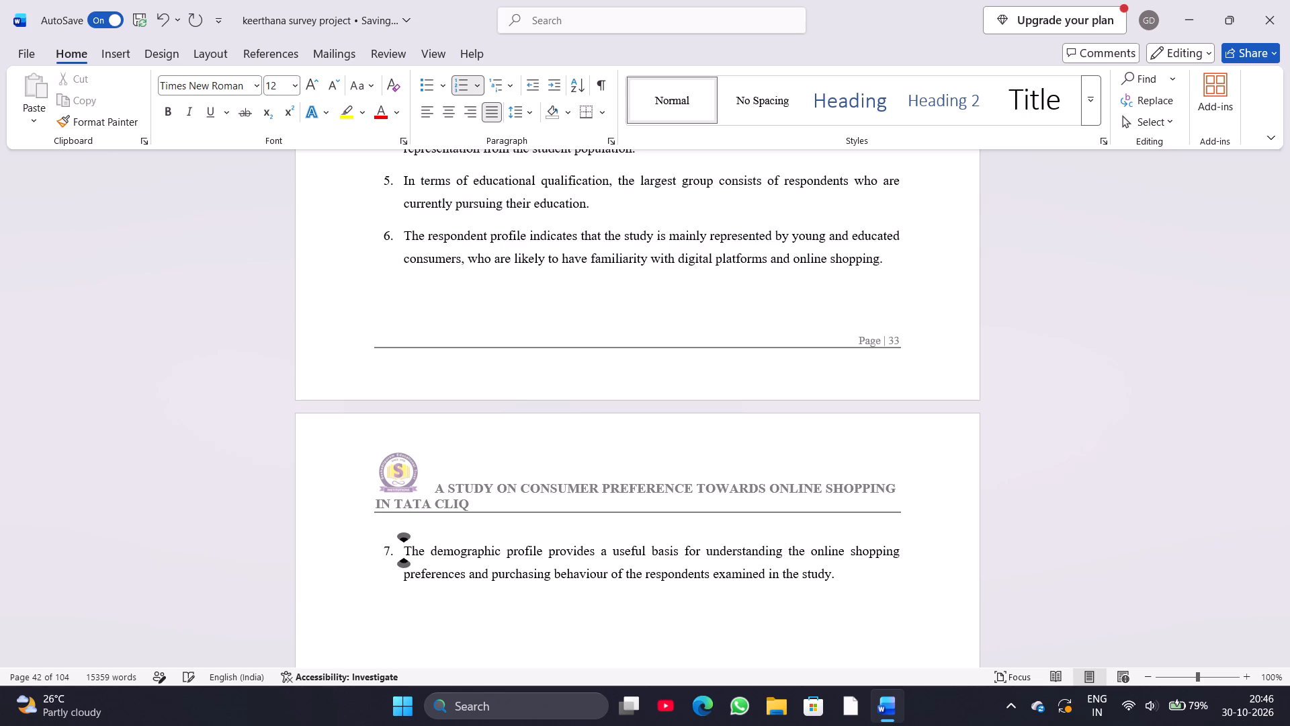
Delete point 7, about the demographic profile, from the key observations list at the end of Chapter 03.
left_click_drag(405, 549, 660, 553)
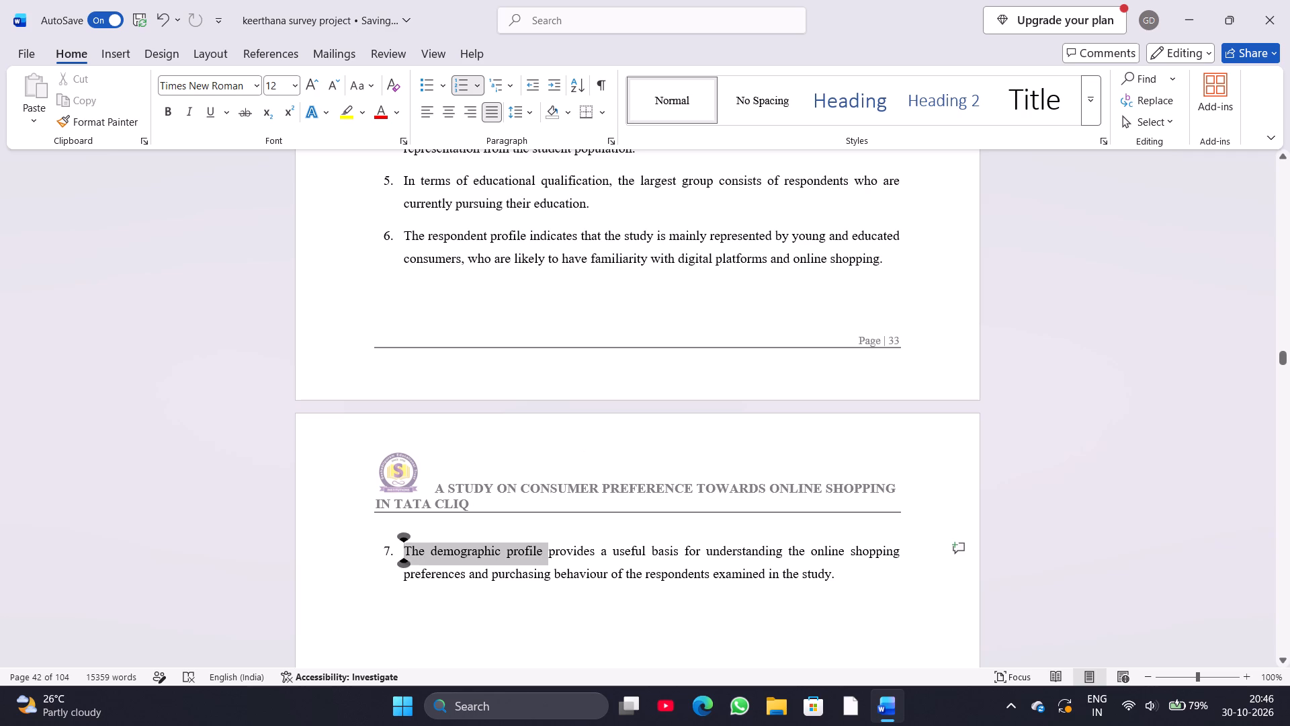
left_click_drag(660, 553, 956, 579)
key("Delete")
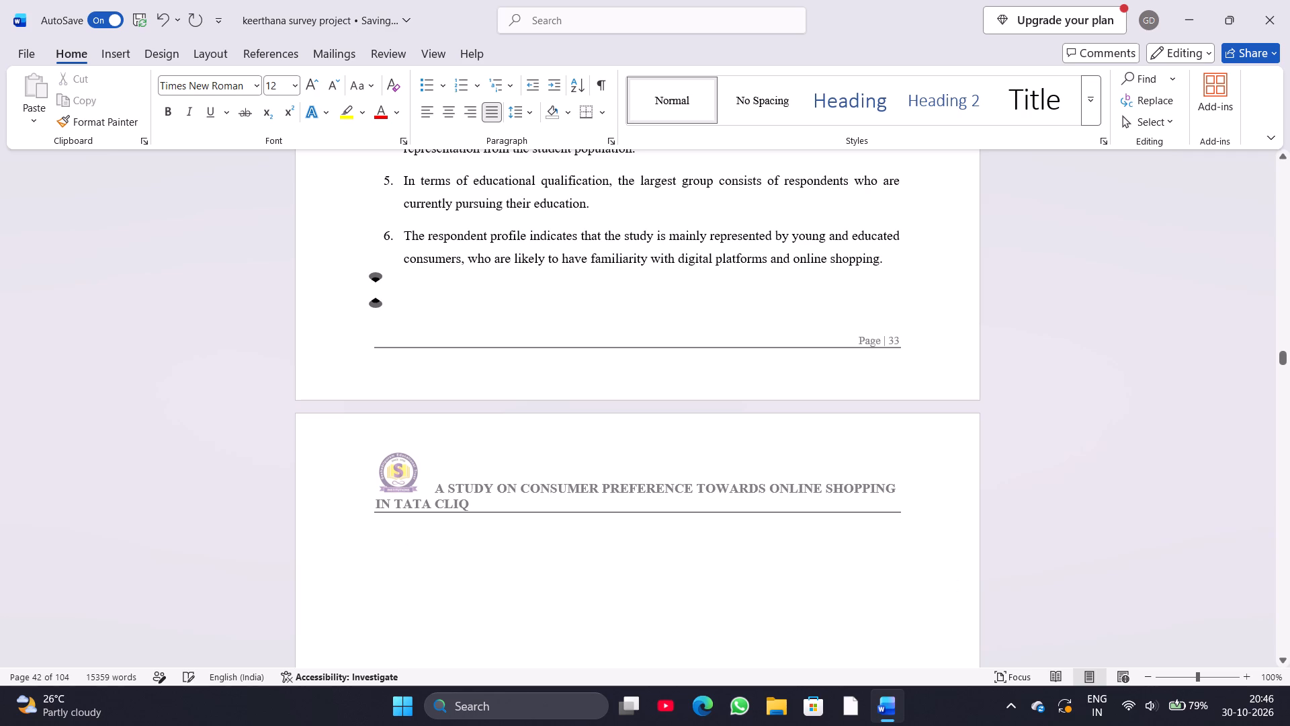
Remove the blank page between the key observations list and the "CHAPTER 04" heading by deleting the empty lines and break before it.
scroll(956, 579, "down", 8)
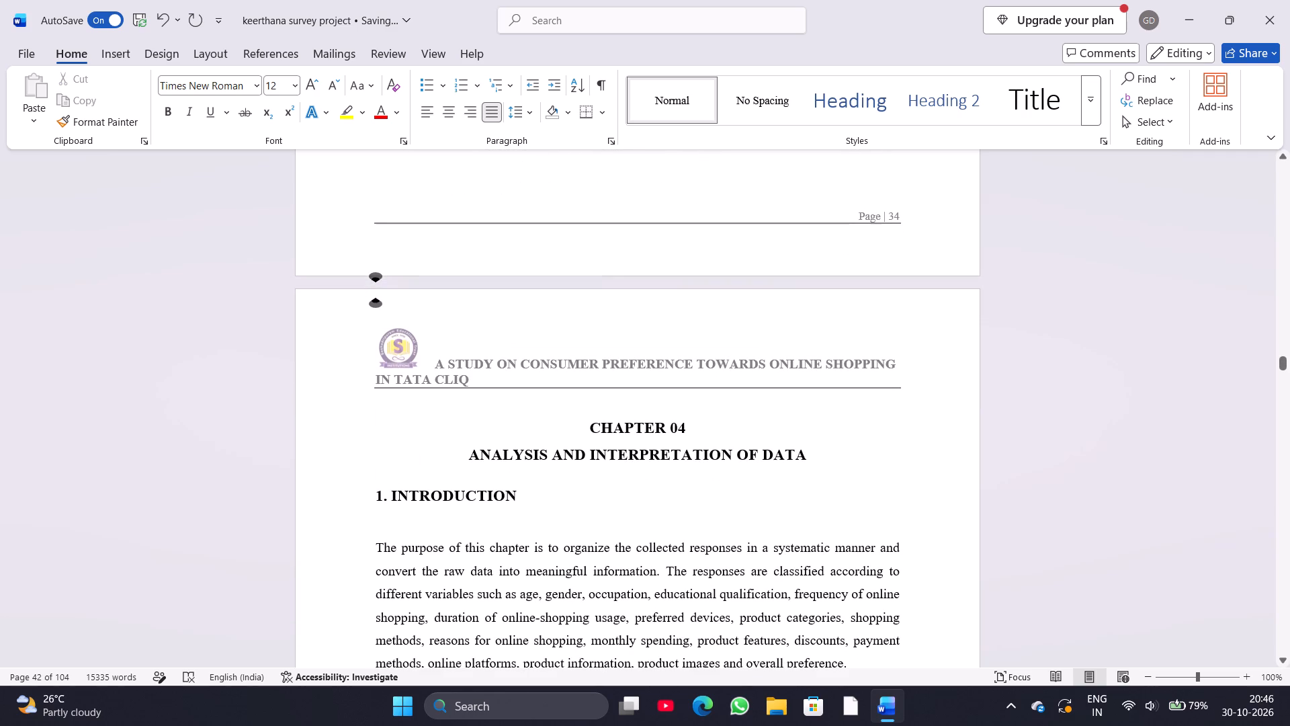
left_click(581, 425)
key("BackSpace")
key("BackSpace")
key("BackSpace")
key("BackSpace")
key("BackSpace")
key("BackSpace")
key("BackSpace")
key("BackSpace")
scroll(581, 425, "up", 1)
key("BackSpace")
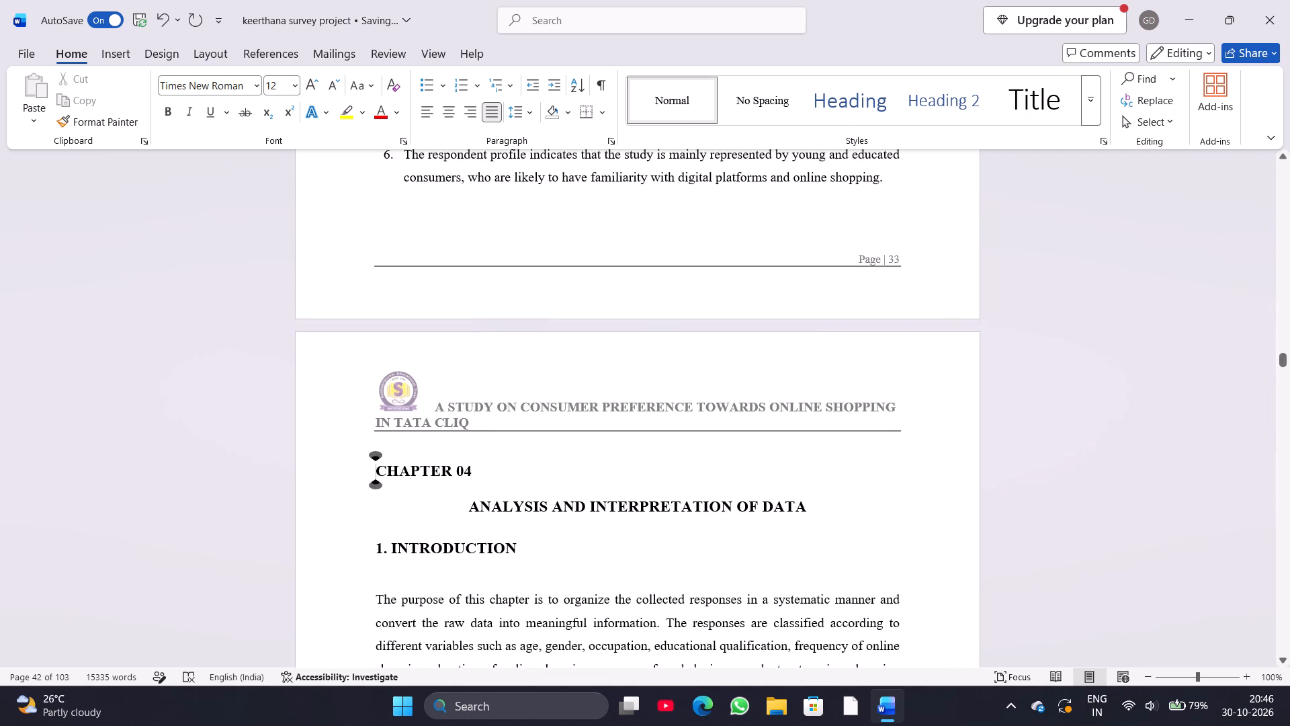
Center the "CHAPTER 04" heading above the chapter title.
left_click(447, 114)
Remove the blank line above the heading "3. MEANING INTERPRETATION" in Chapter 04.
scroll(416, 359, "down", 4)
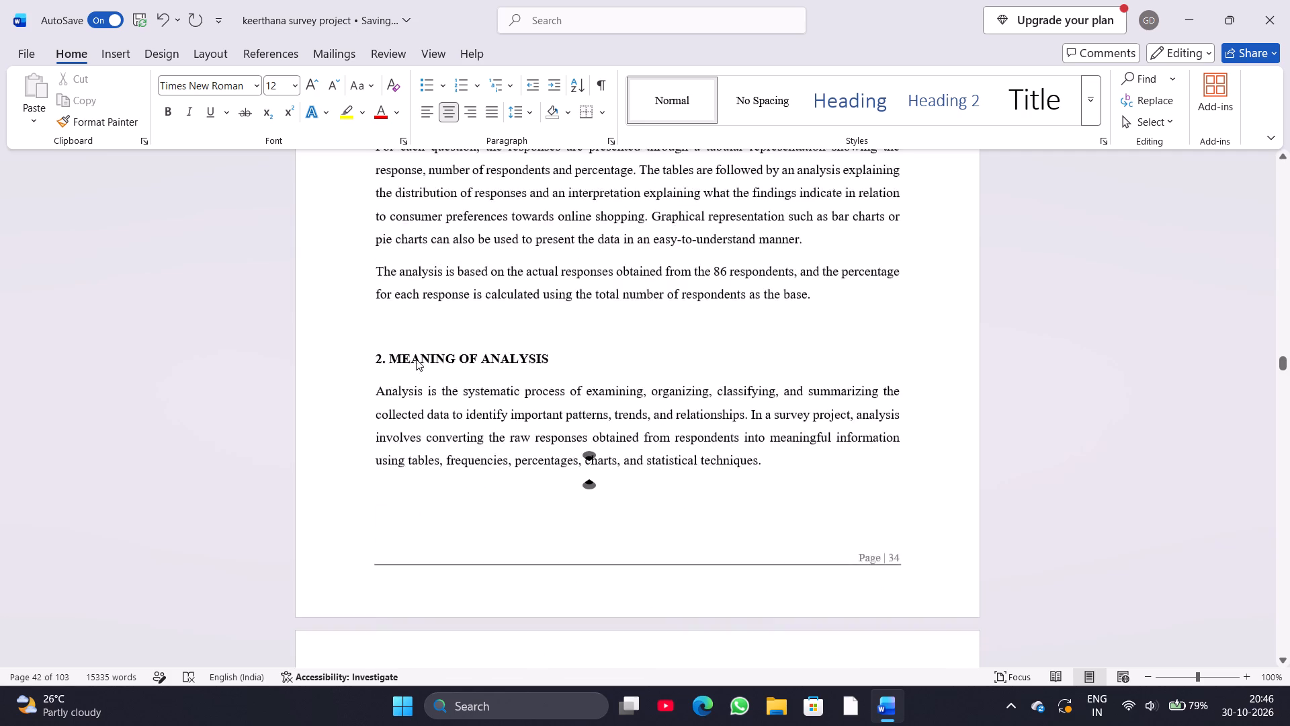
scroll(416, 359, "down", 3)
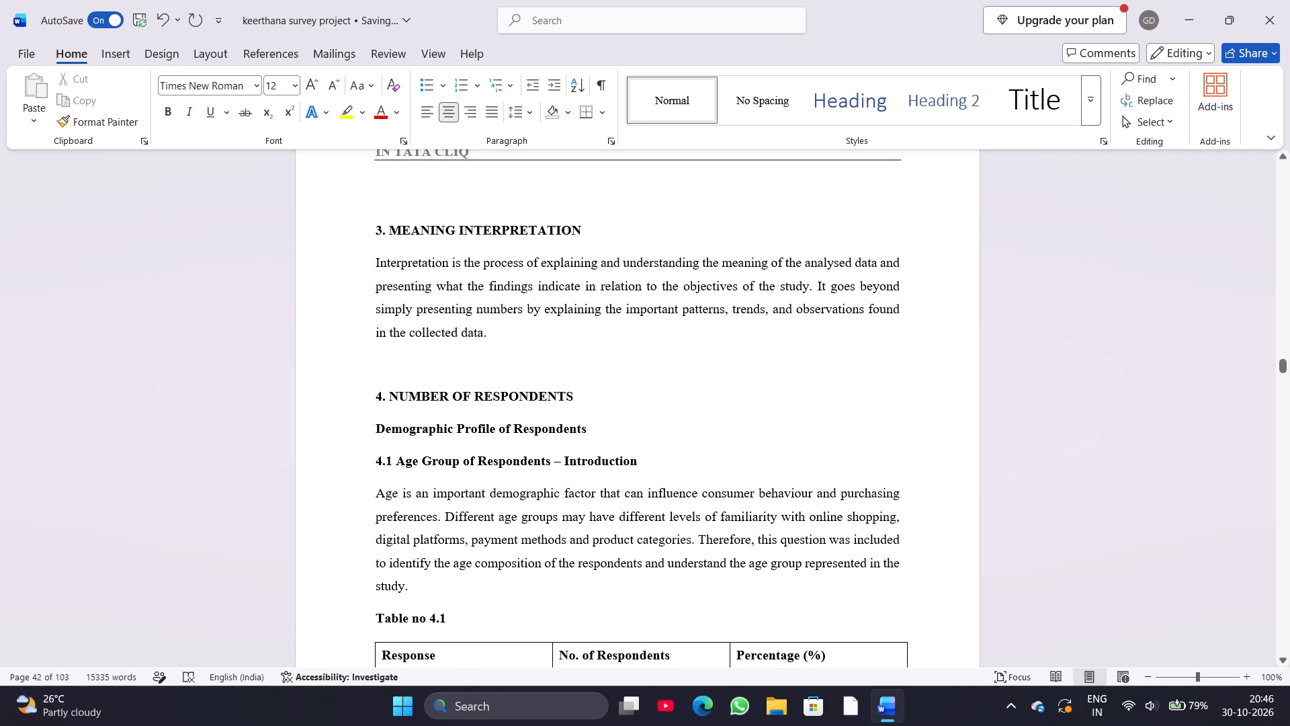
left_click(376, 227)
key("BackSpace")
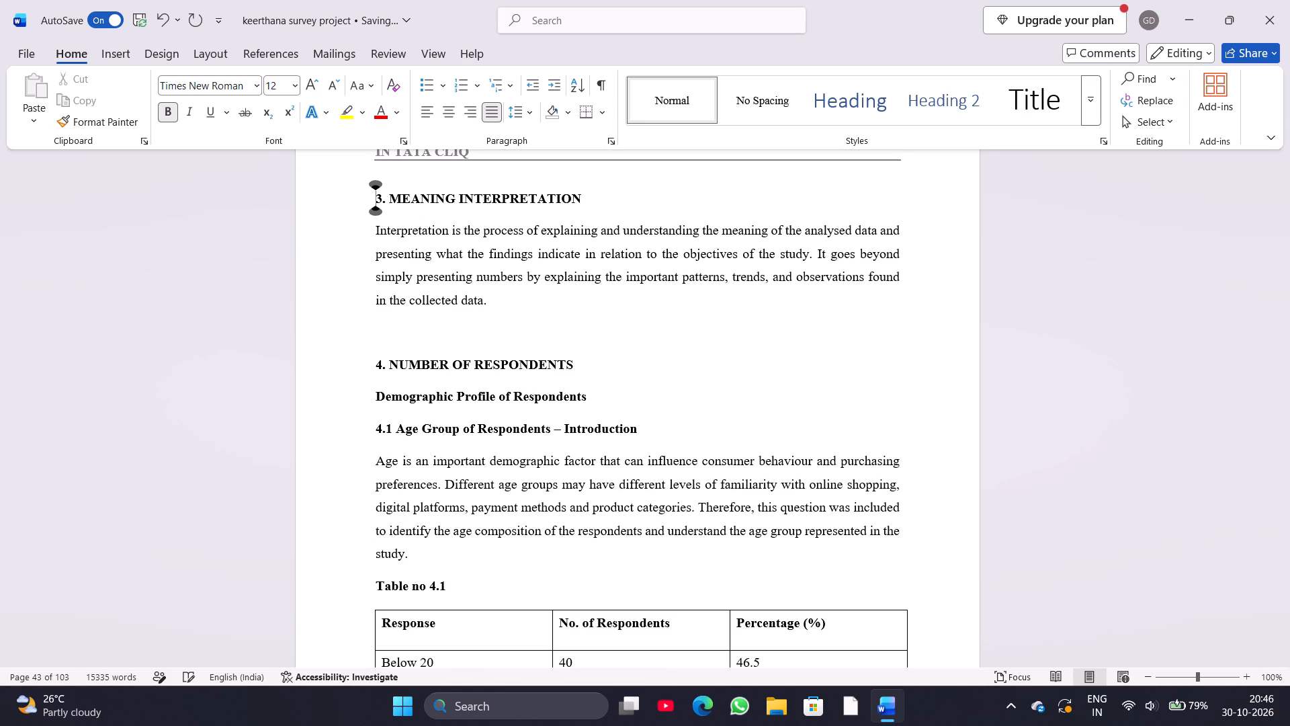
Delete the blank lines above the "Analysis" heading that follows Table no 4.1 in Chapter 04.
scroll(376, 227, "down", 6)
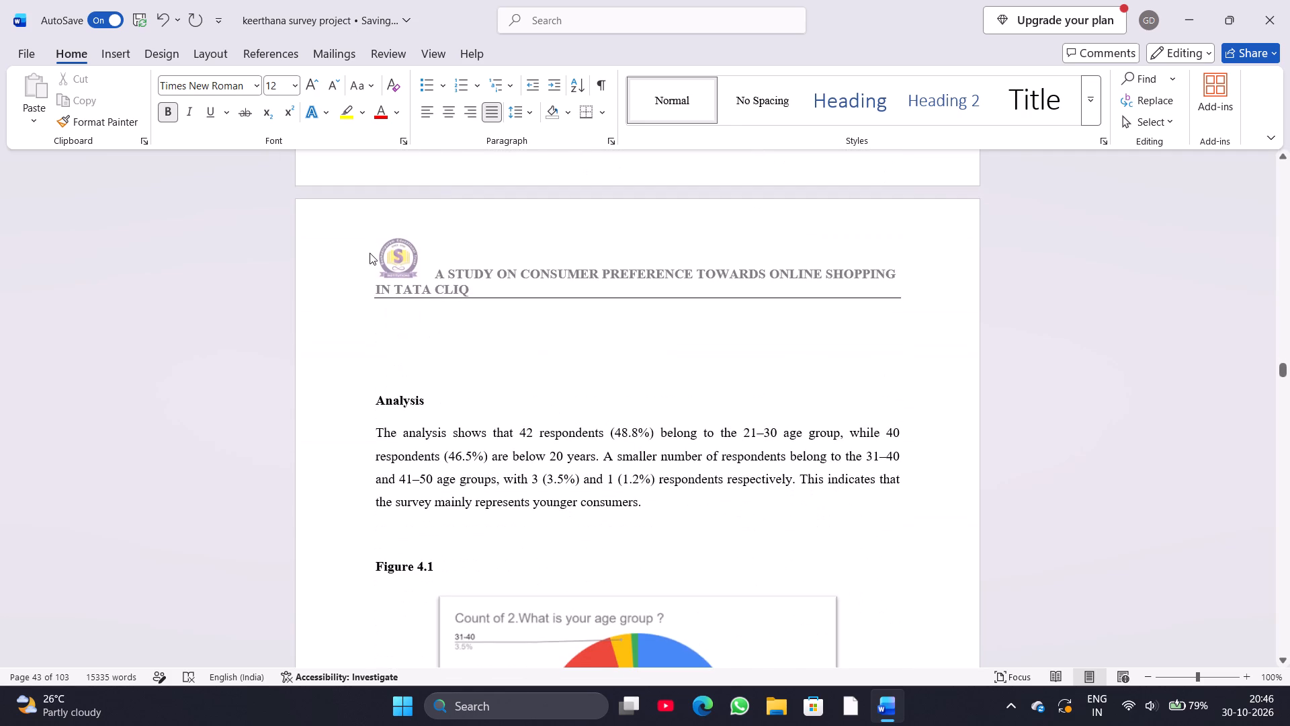
left_click(373, 397)
key("BackSpace")
key("BackSpace")
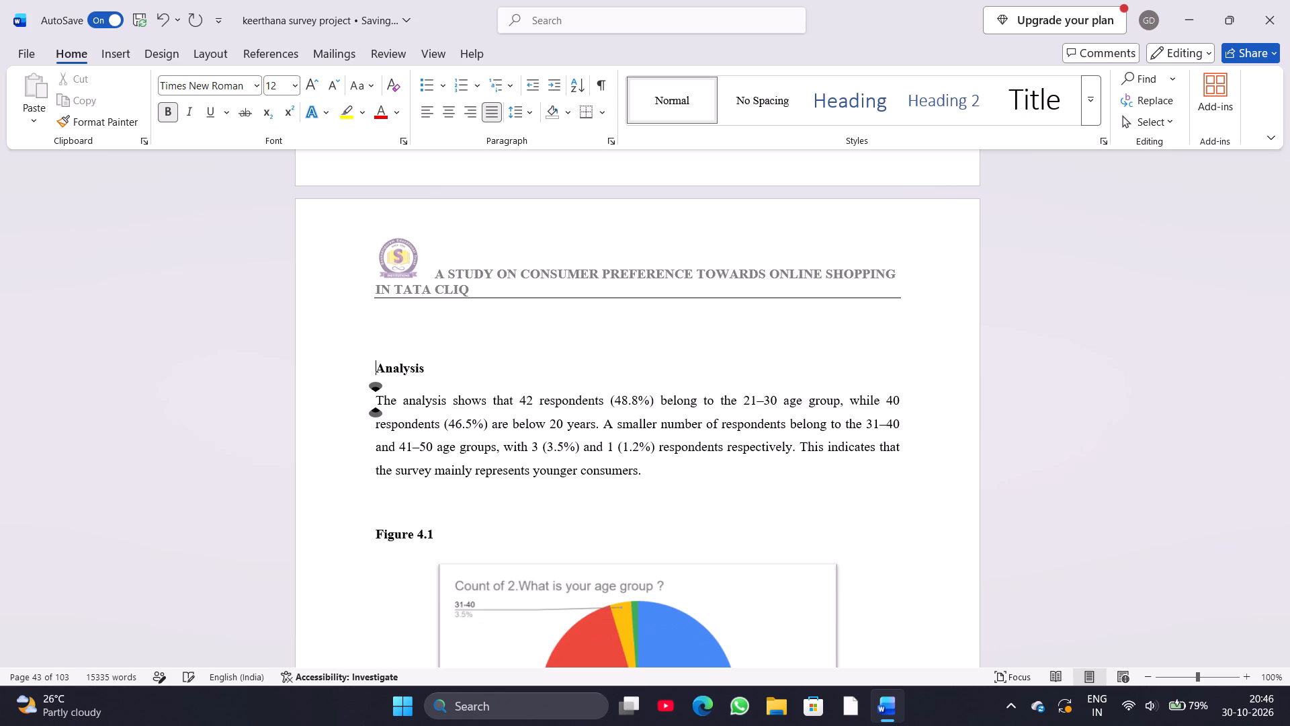
Review the spacing and page breaks in Chapter 04 from Table no 4.1 through Figure 4.2, with the zoom at 100%.
scroll(373, 397, "down", 3)
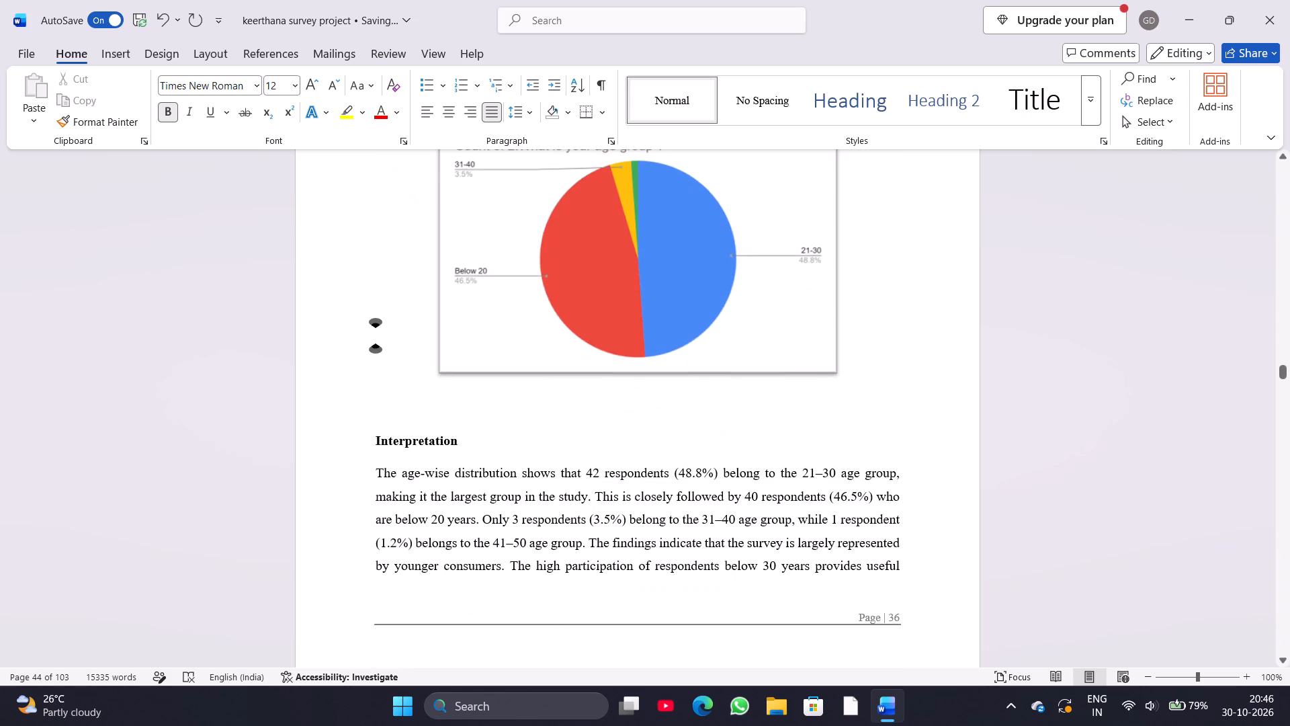
scroll(373, 397, "up", 2, "ctrl")
scroll(373, 397, "down", 2, "ctrl")
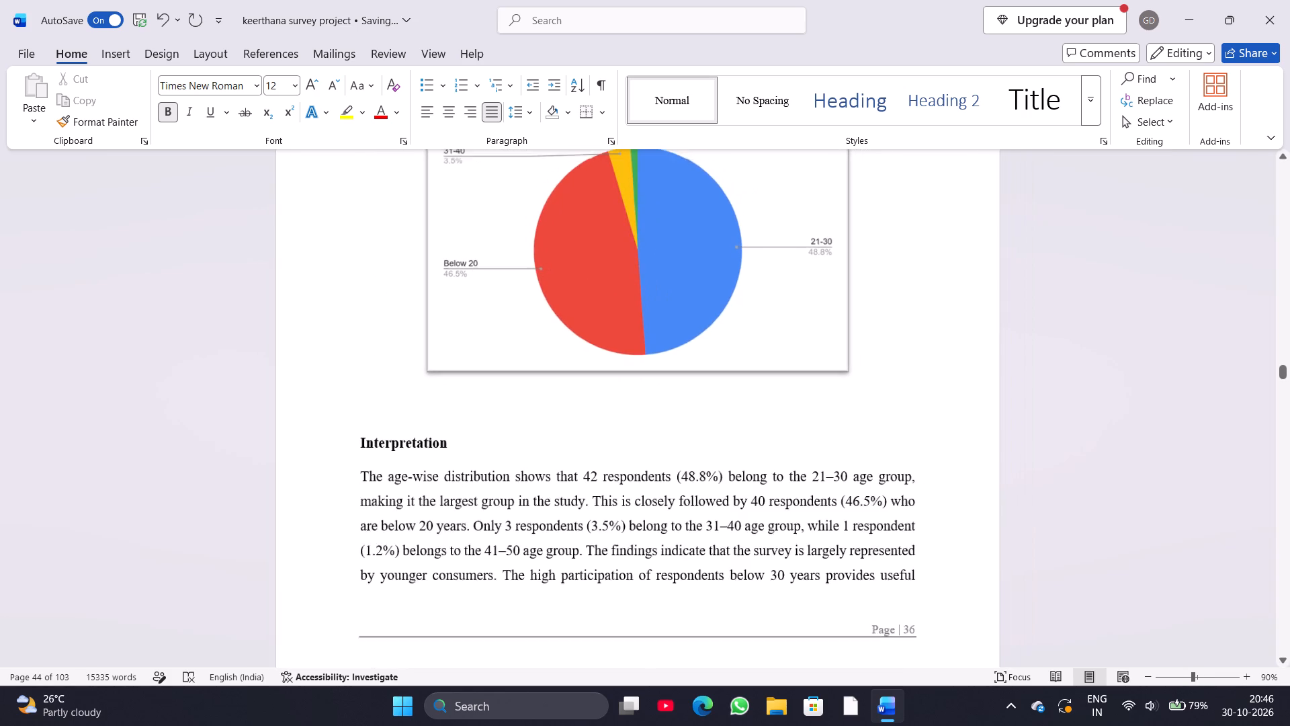
scroll(373, 397, "down", 1, "ctrl")
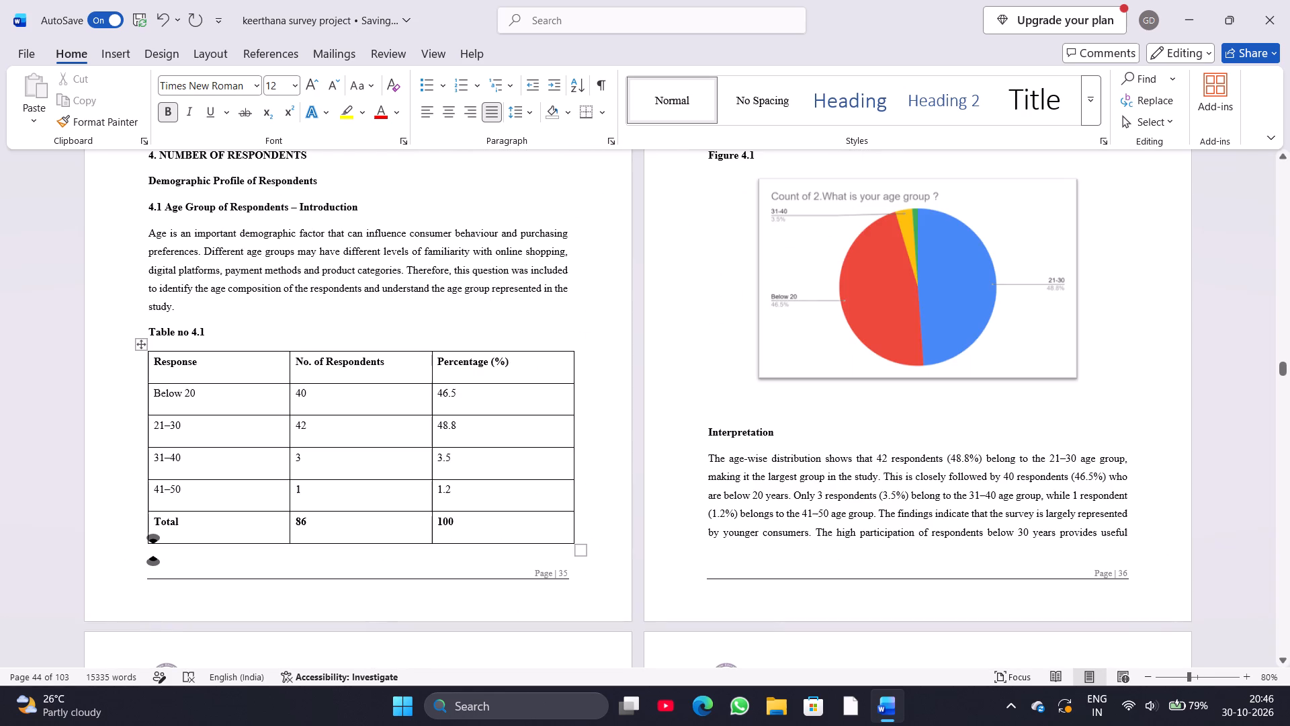
left_click(1242, 682)
left_click(1242, 682)
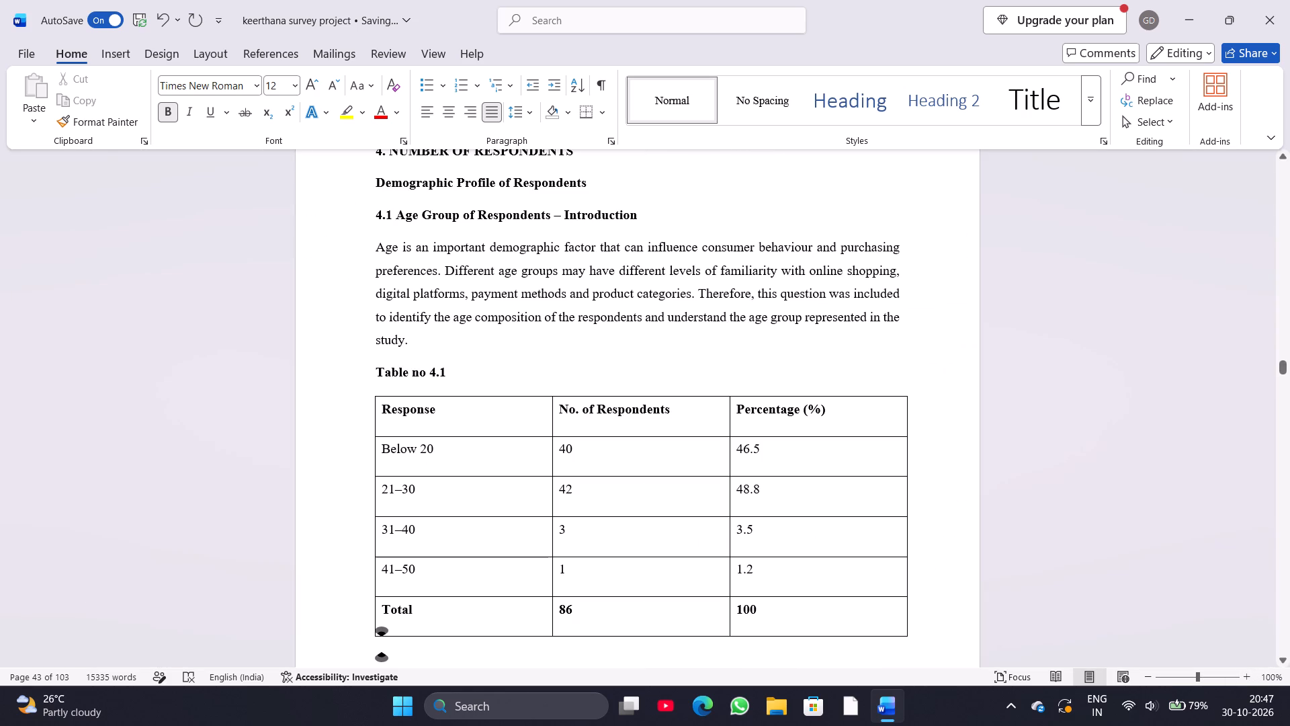
scroll(834, 487, "left", 1)
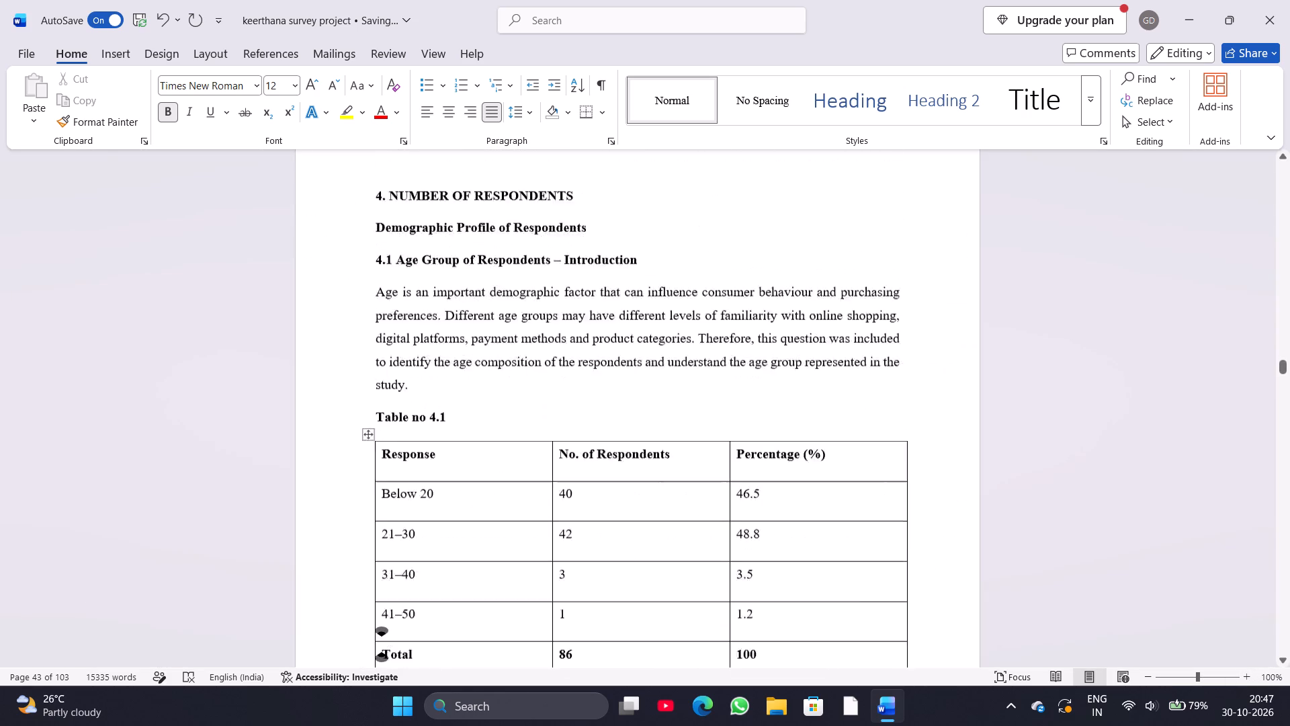
scroll(834, 487, "down", 3)
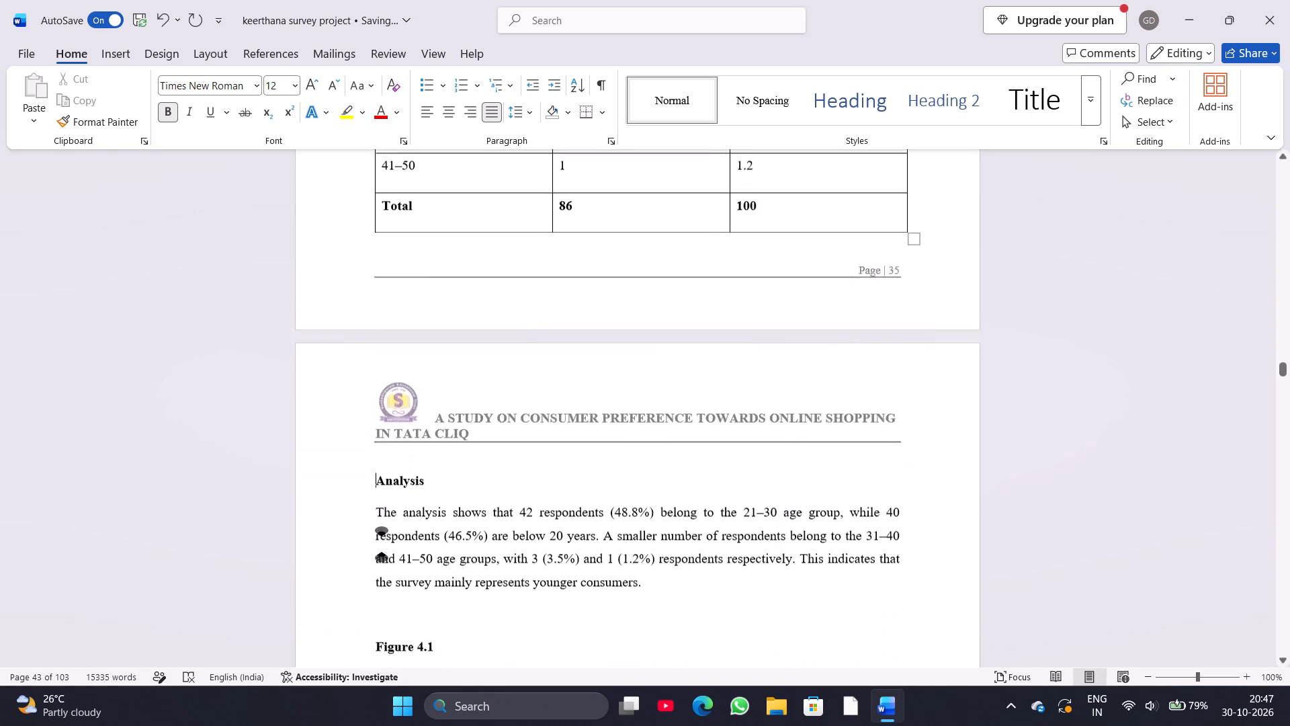
scroll(834, 487, "down", 3)
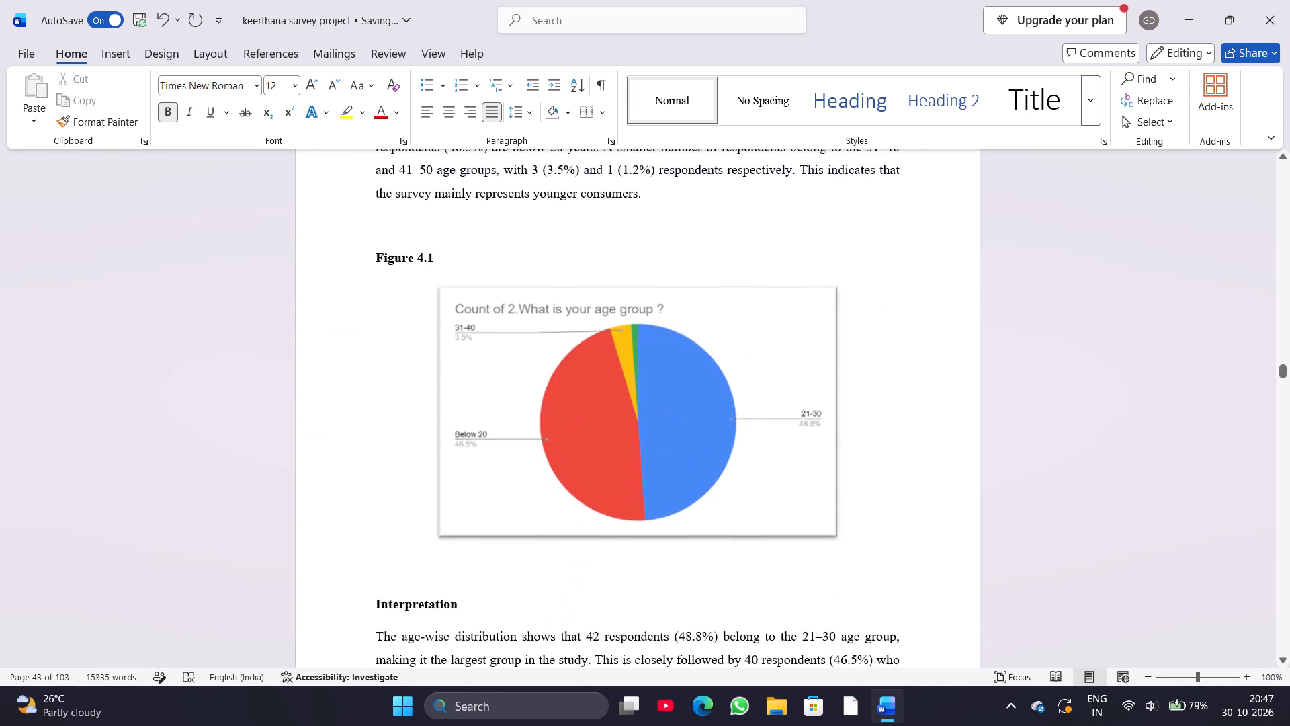
scroll(834, 487, "down", 2)
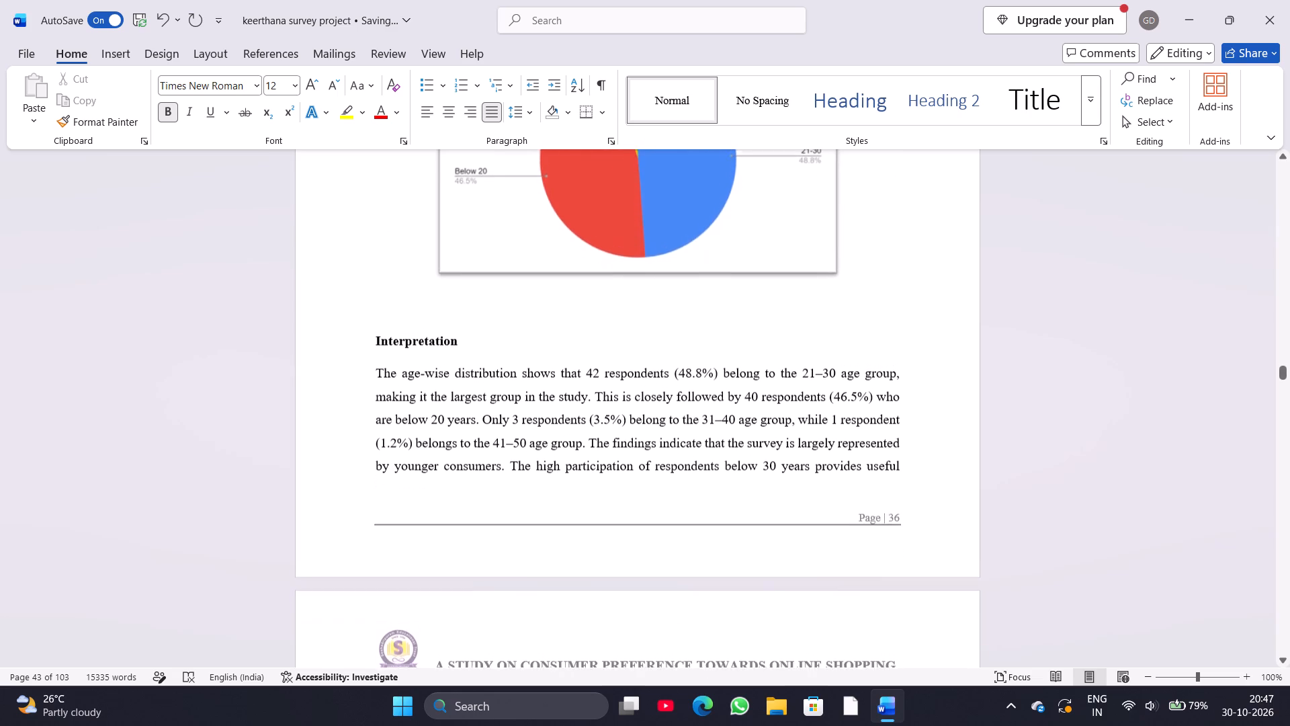
scroll(427, 487, "down", 1)
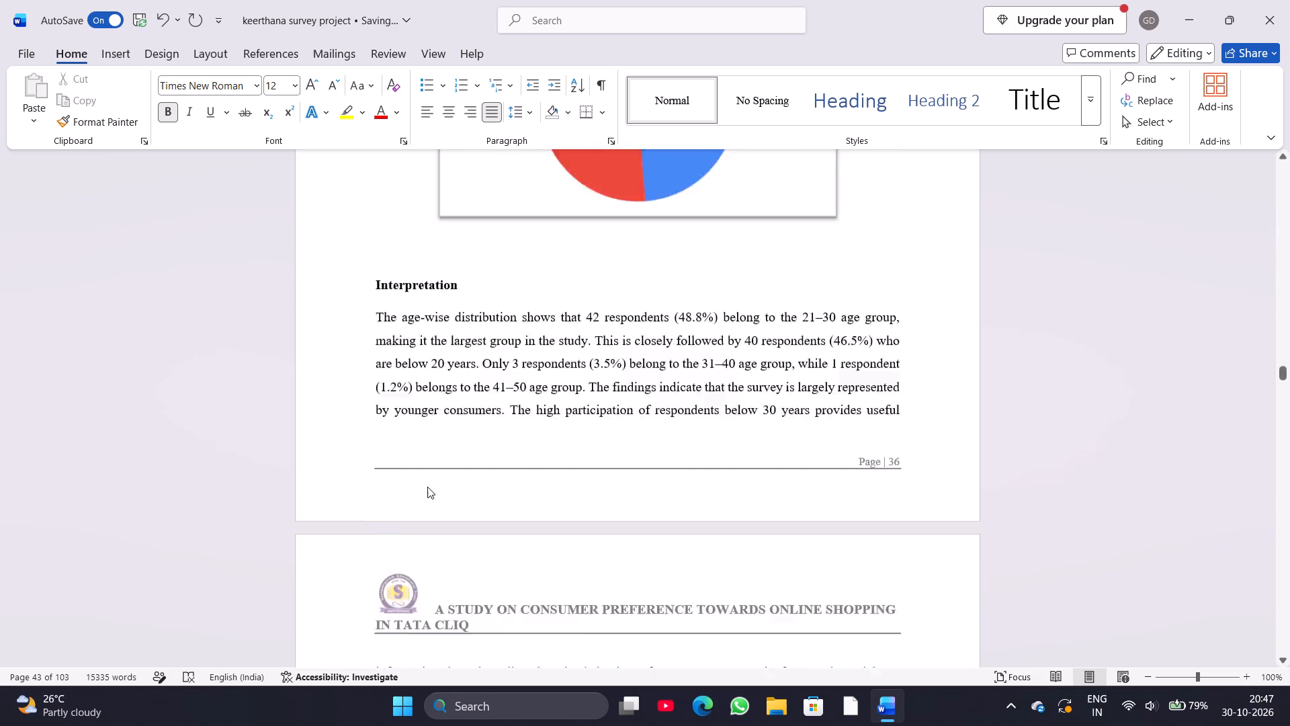
scroll(427, 487, "down", 2)
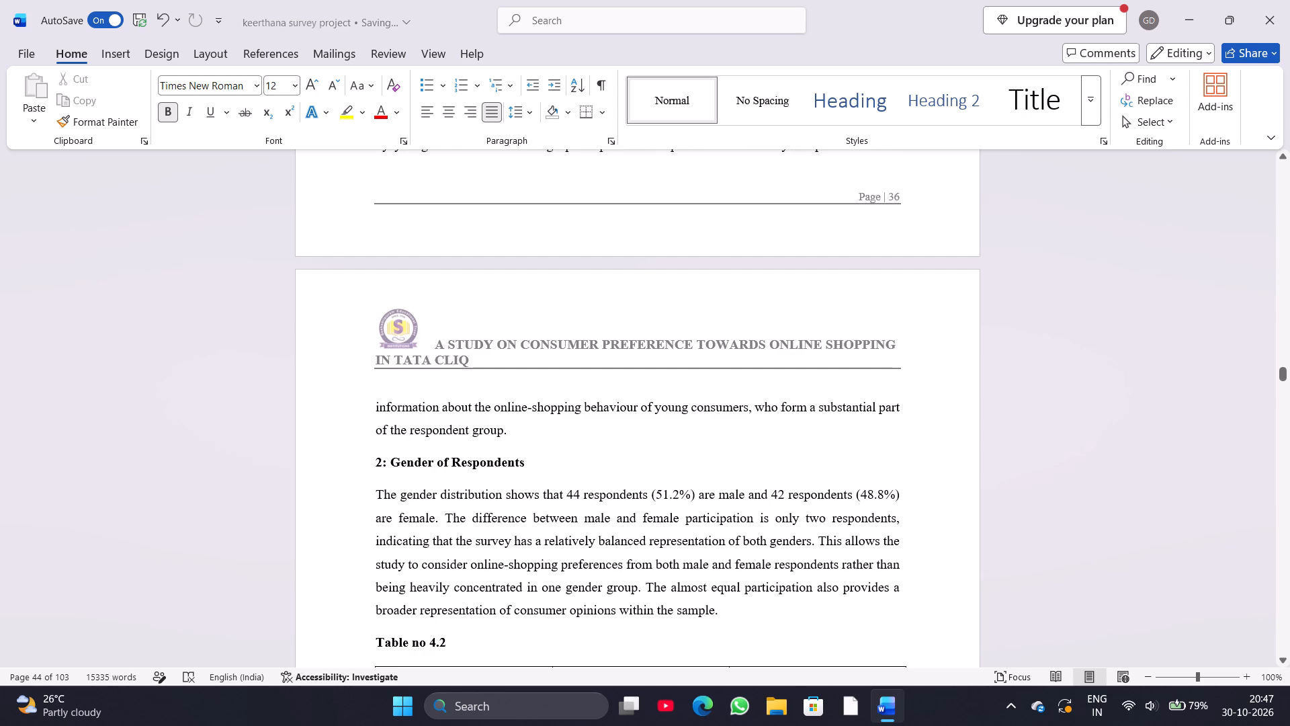
scroll(427, 487, "up", 1)
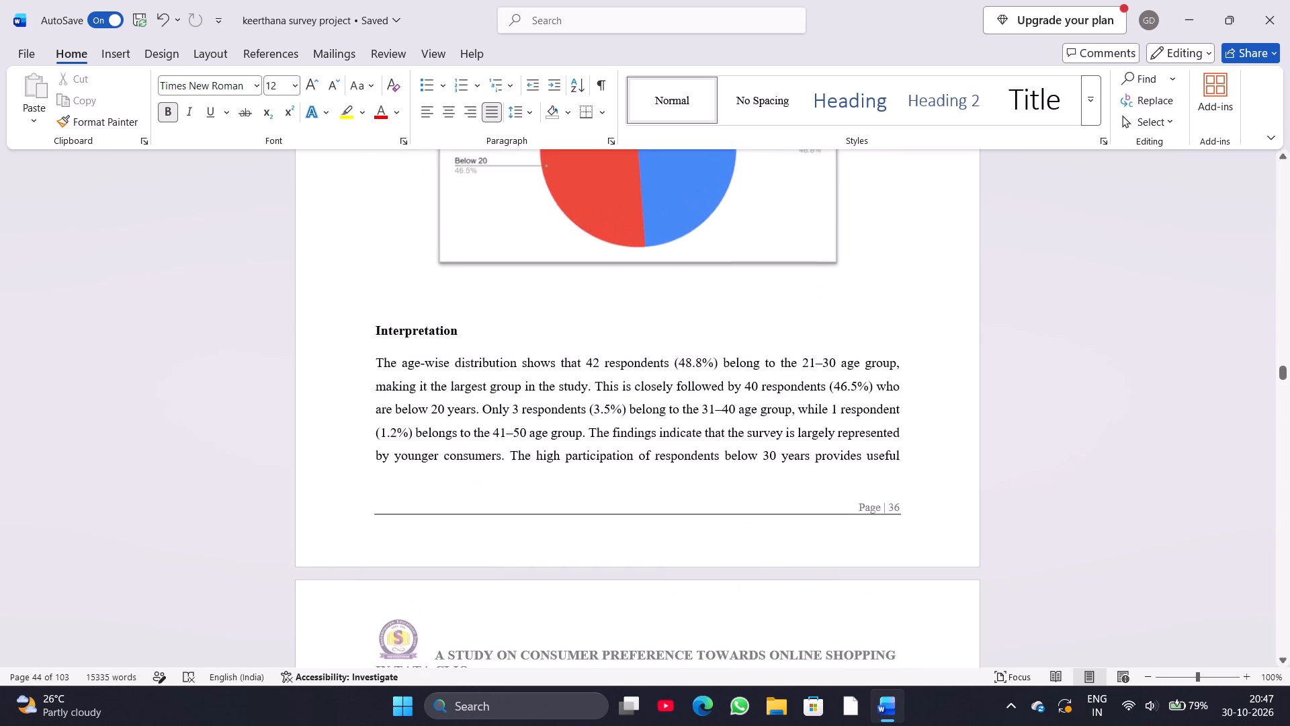
scroll(427, 487, "up", 1)
scroll(427, 487, "down", 8)
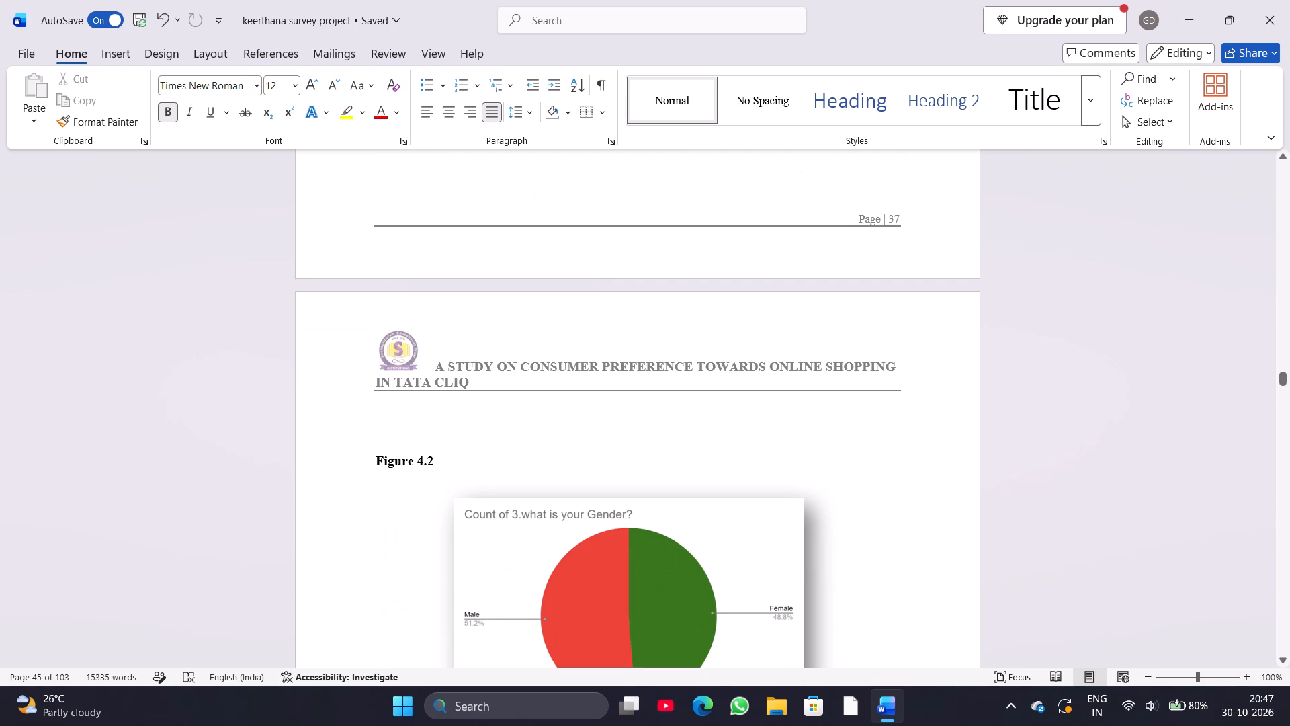
scroll(427, 487, "up", 1)
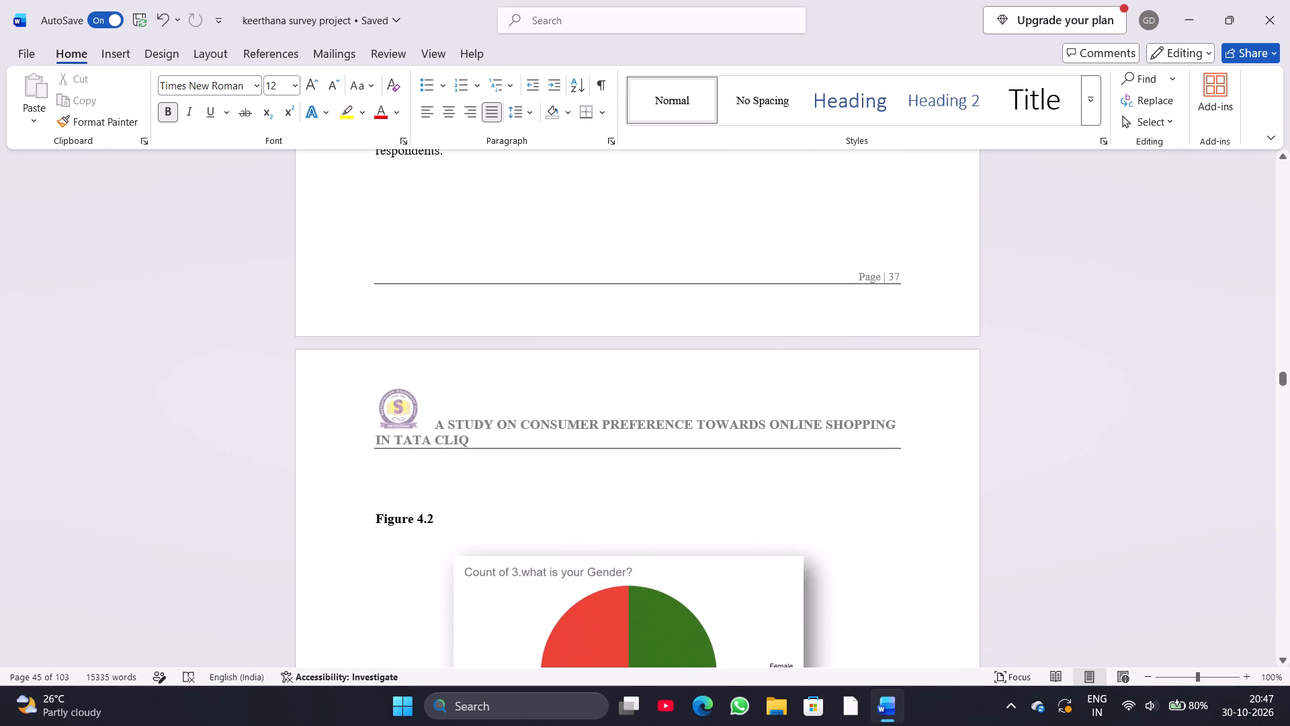
Remove the blank line above the "Figure 4.2" caption at the top of its page.
left_click(371, 520)
key("BackSpace")
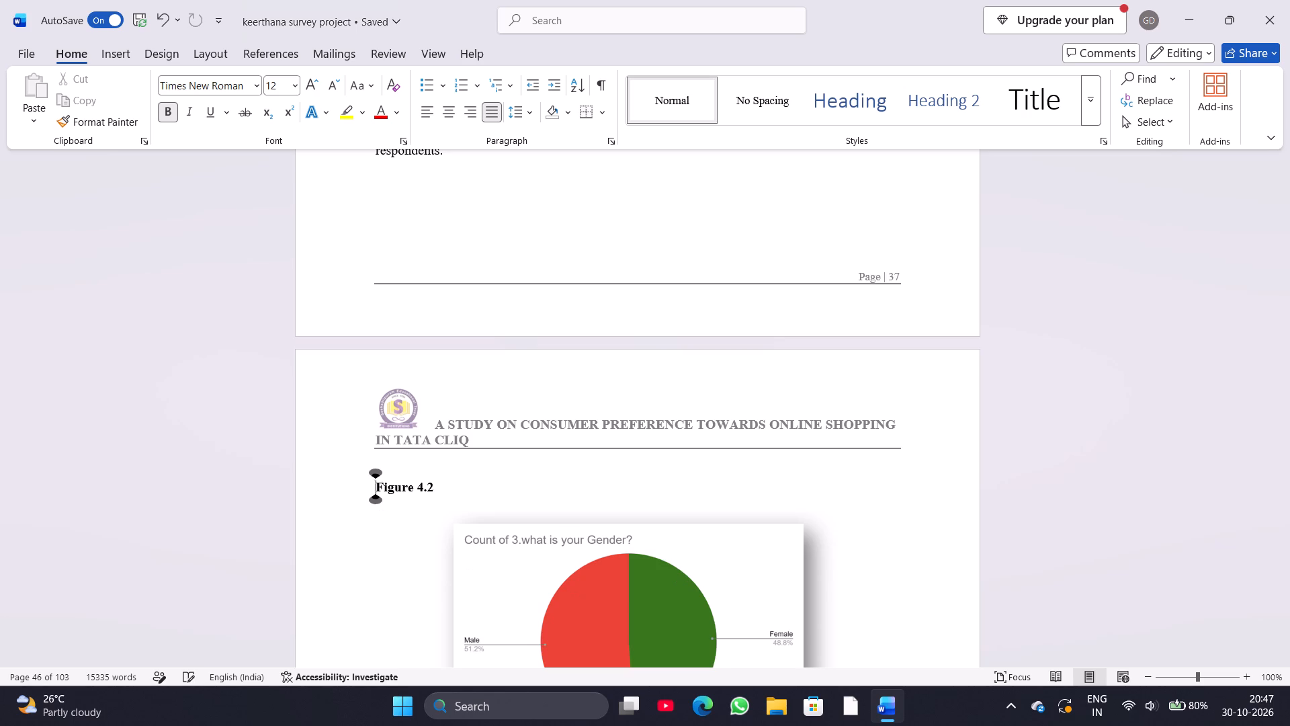
Insert three blank lines above the "3. Occupation of Respondents" heading to push it onto the next page with its paragraph.
scroll(371, 520, "down", 4)
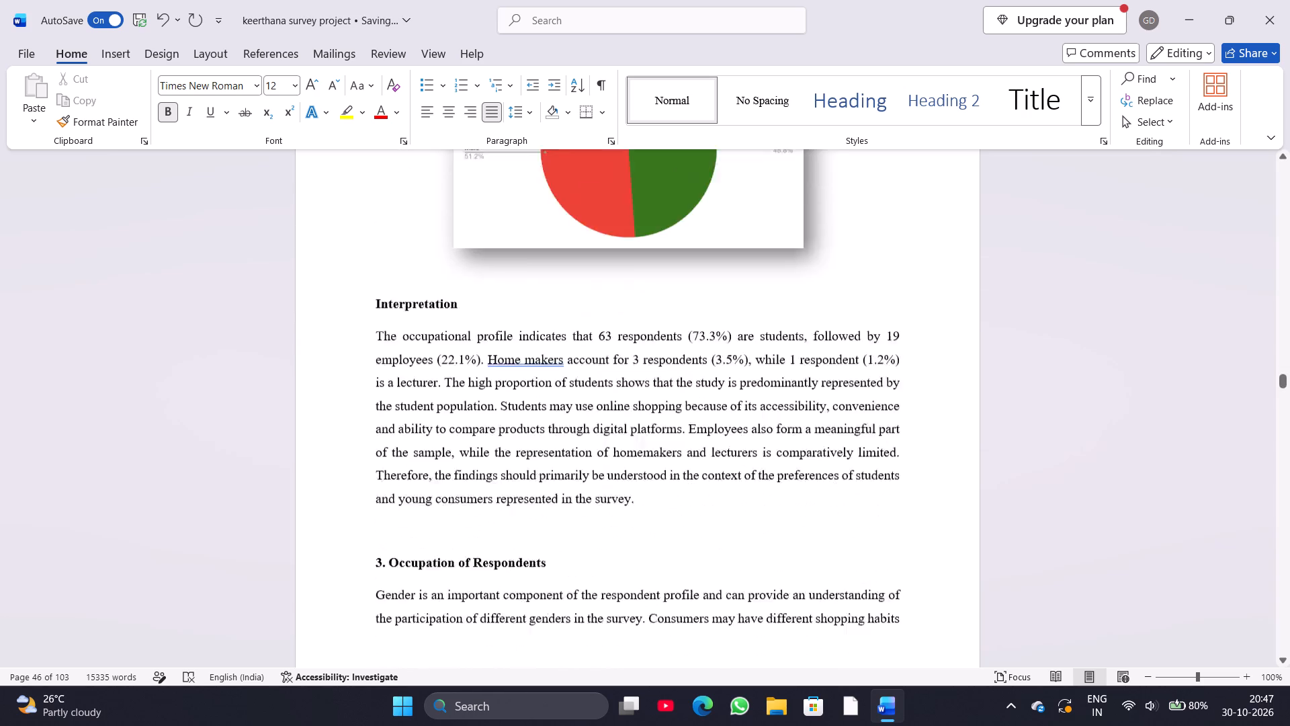
scroll(371, 520, "down", 4)
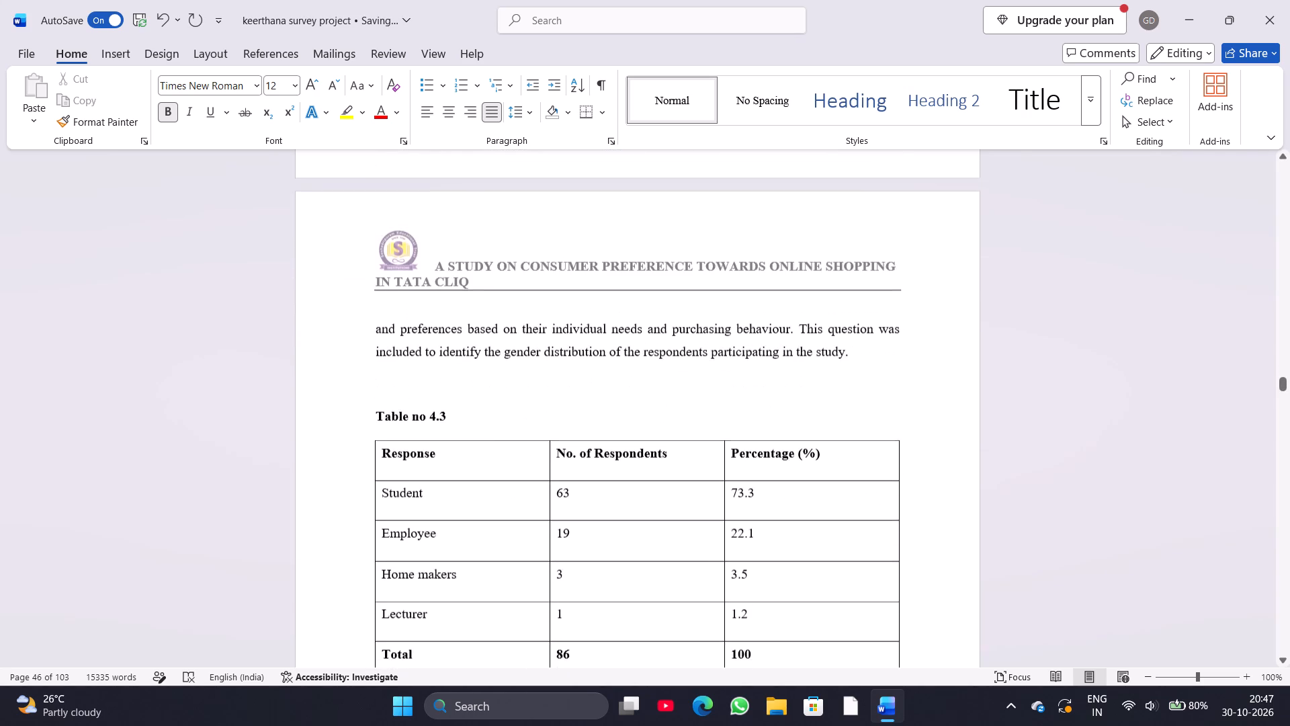
scroll(371, 520, "down", 3)
scroll(371, 520, "up", 2)
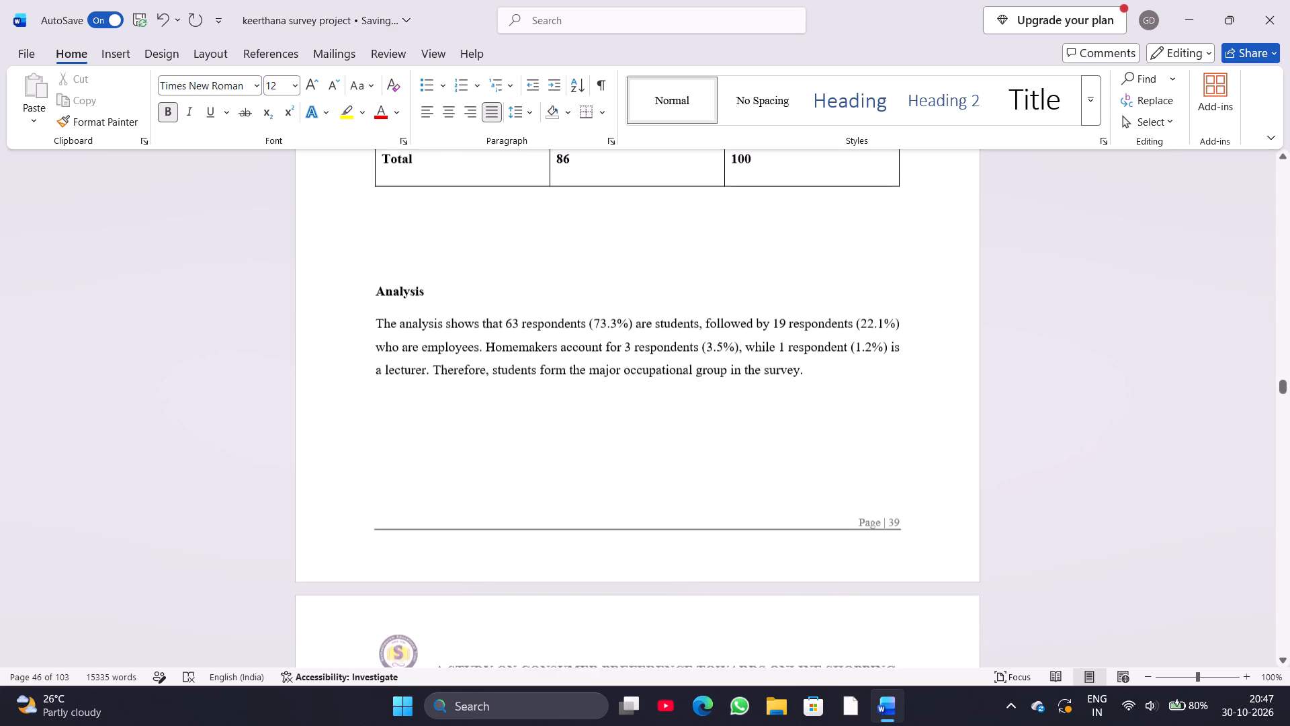
scroll(371, 520, "up", 2)
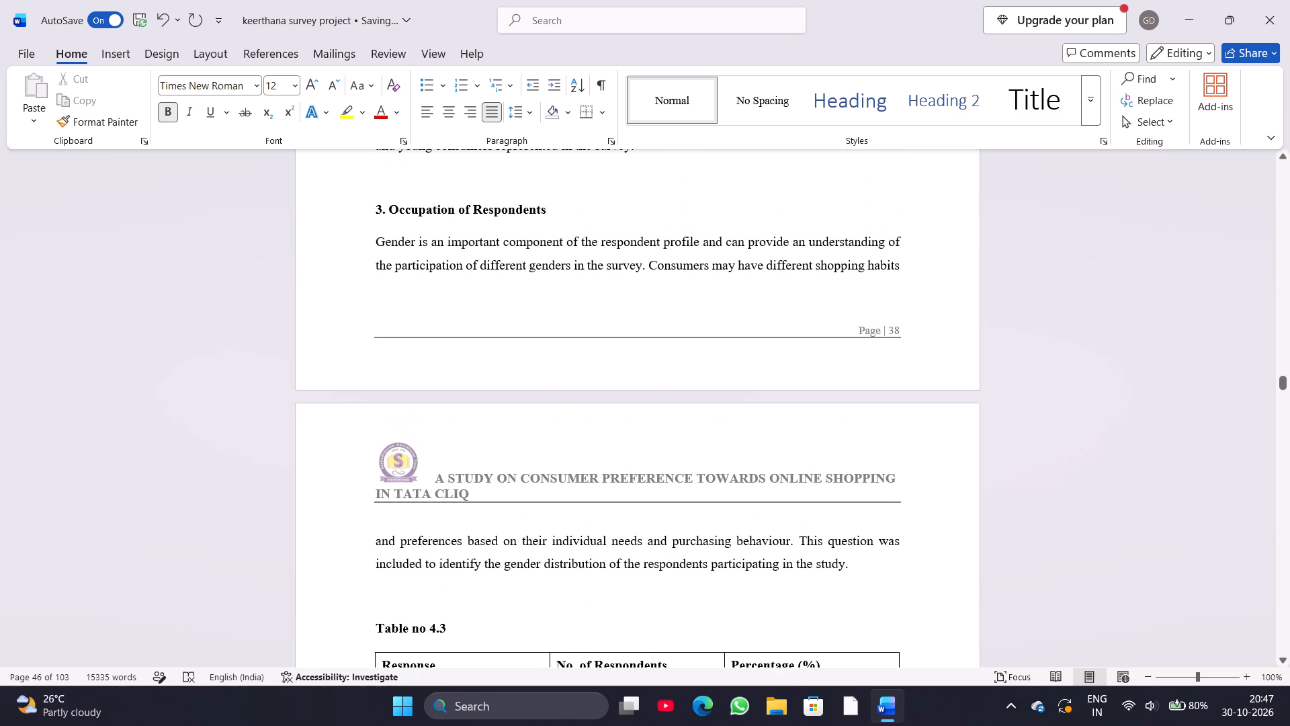
left_click(375, 204)
key("Return")
key("Return")
key("Return")
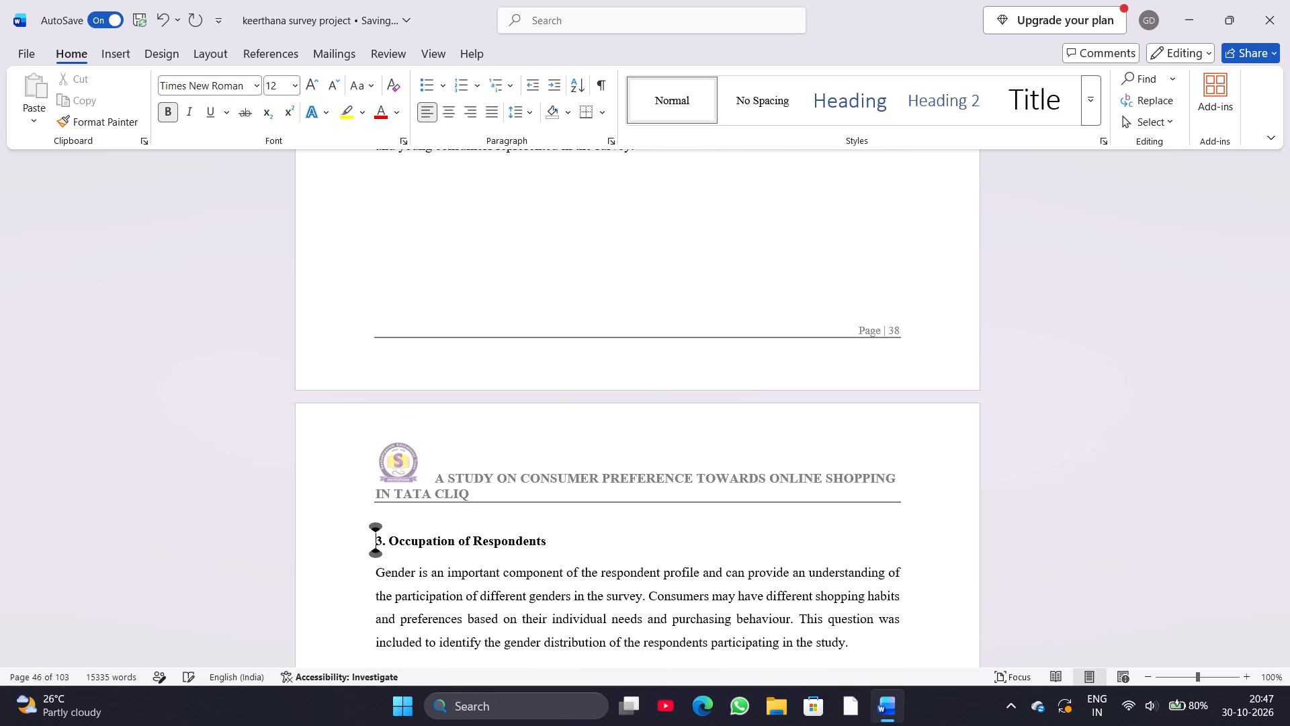
Delete two blank lines above the "Analysis" heading that follows Table no 4.3.
scroll(375, 204, "down", 6)
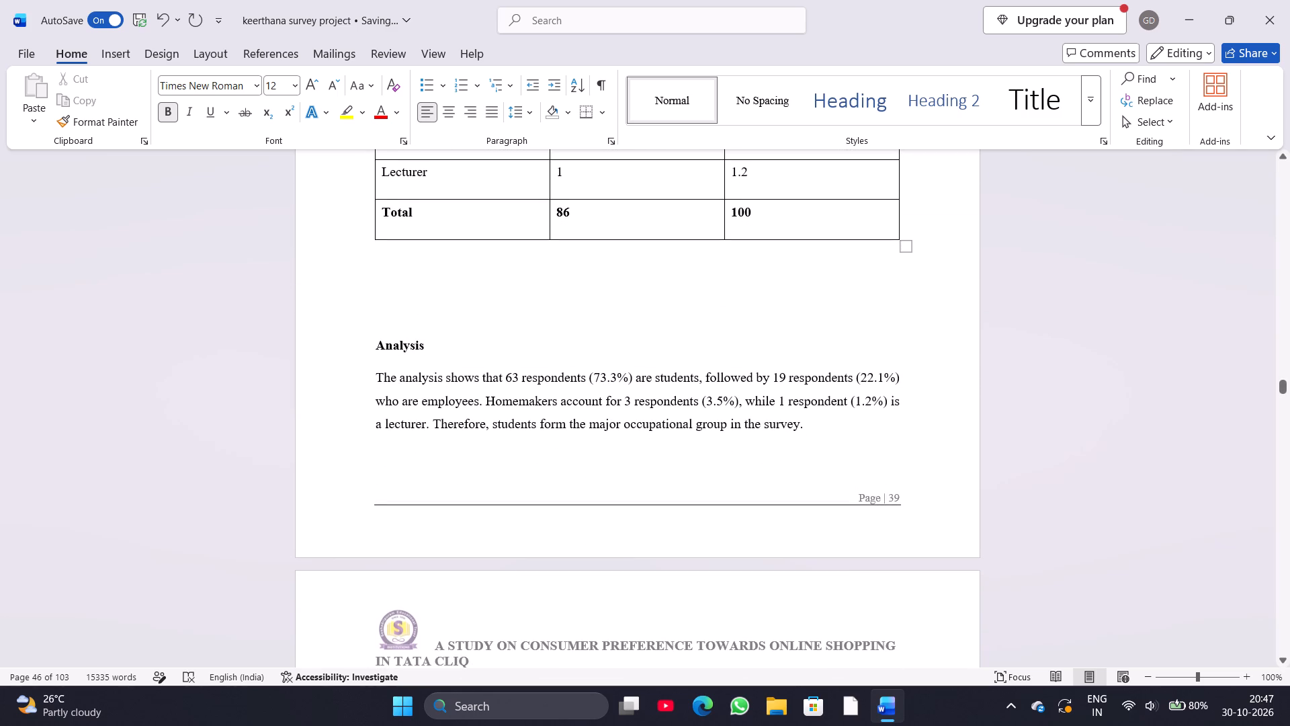
left_click(367, 353)
key("BackSpace")
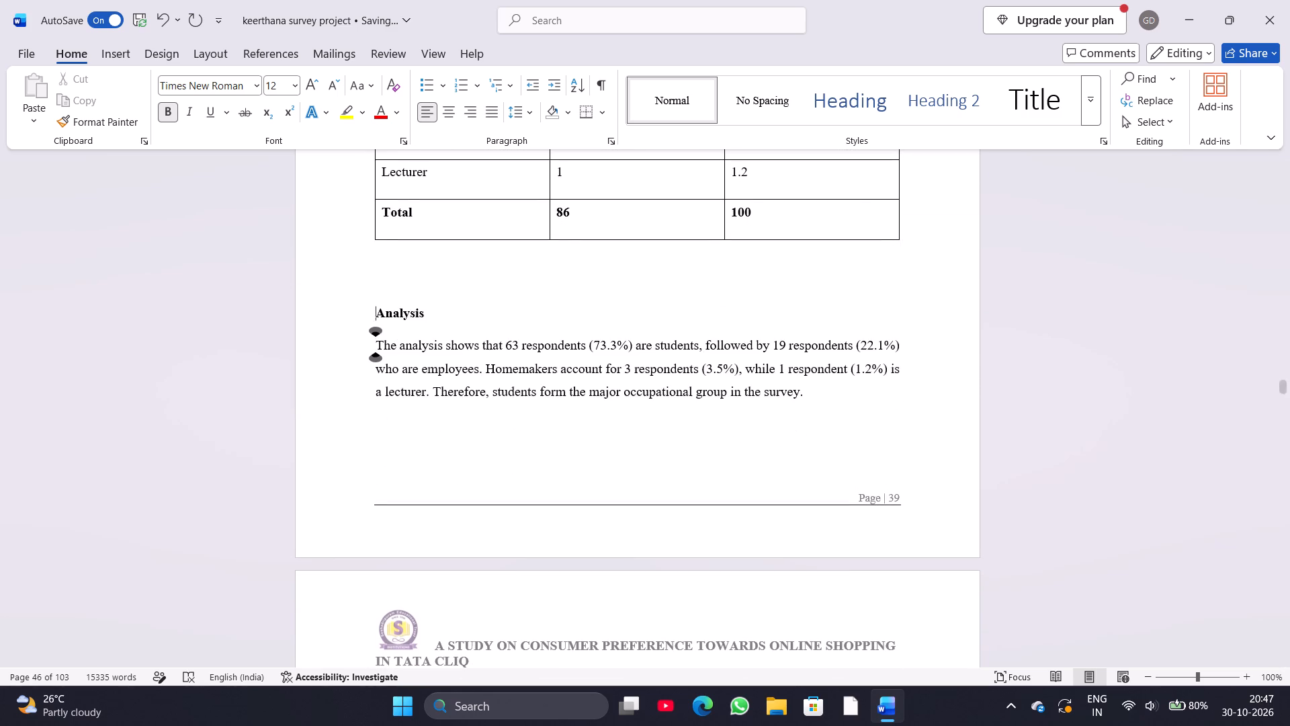
key("BackSpace")
Delete the five blank lines above the "Figure 4.3" caption so it starts at the top of its page.
scroll(367, 353, "down", 4)
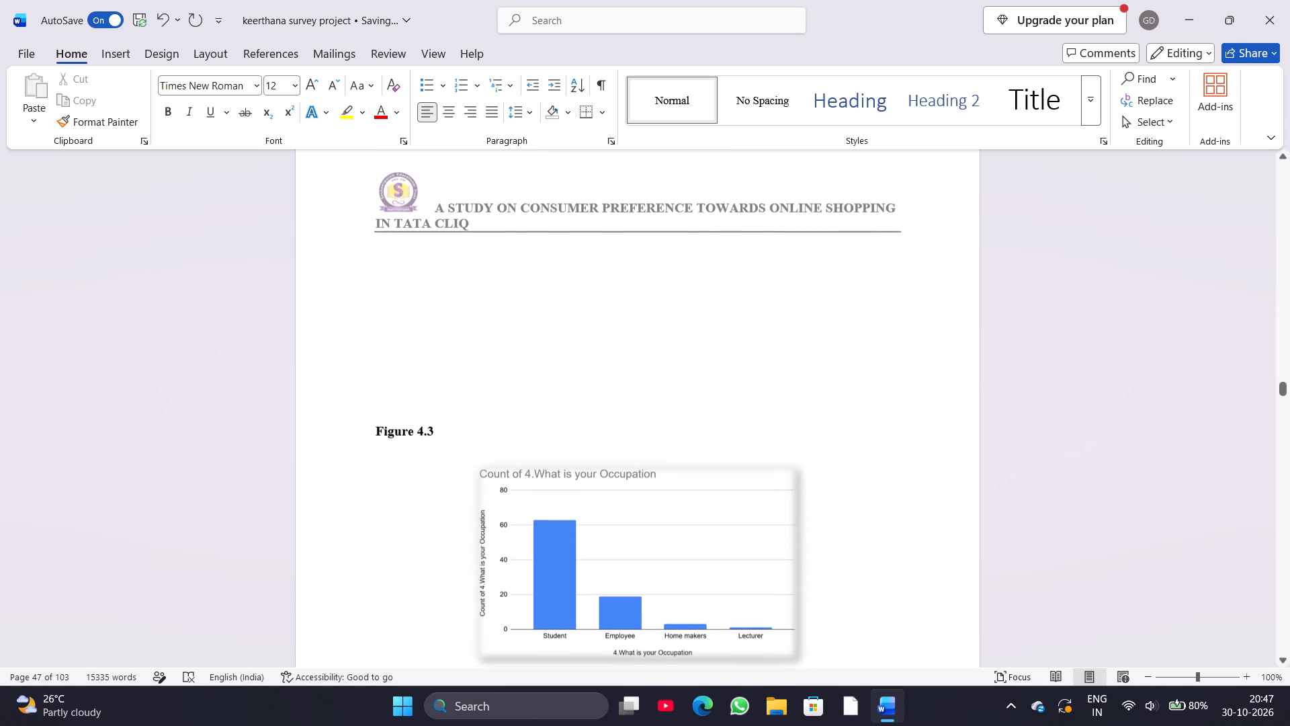
scroll(367, 353, "down", 1)
left_click(372, 426)
key("BackSpace")
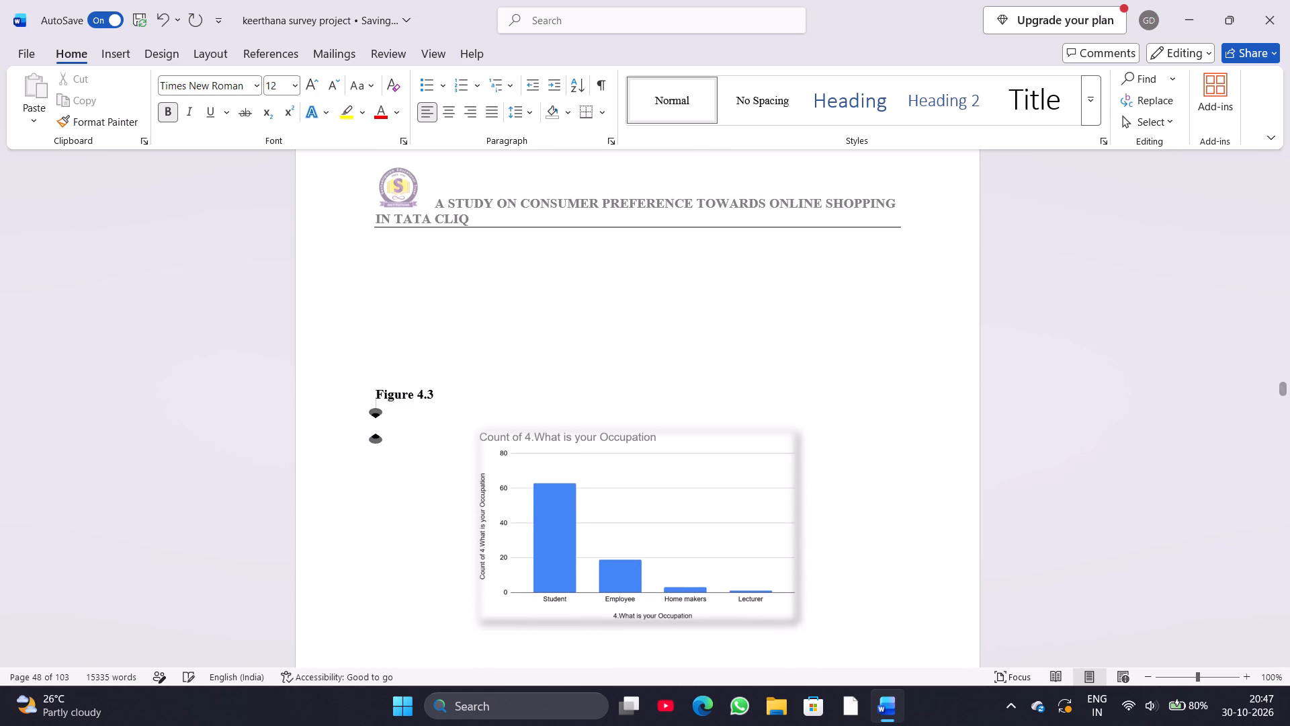
key("BackSpace")
key("BackSpace")
key("BackSpace")
key("BackSpace")
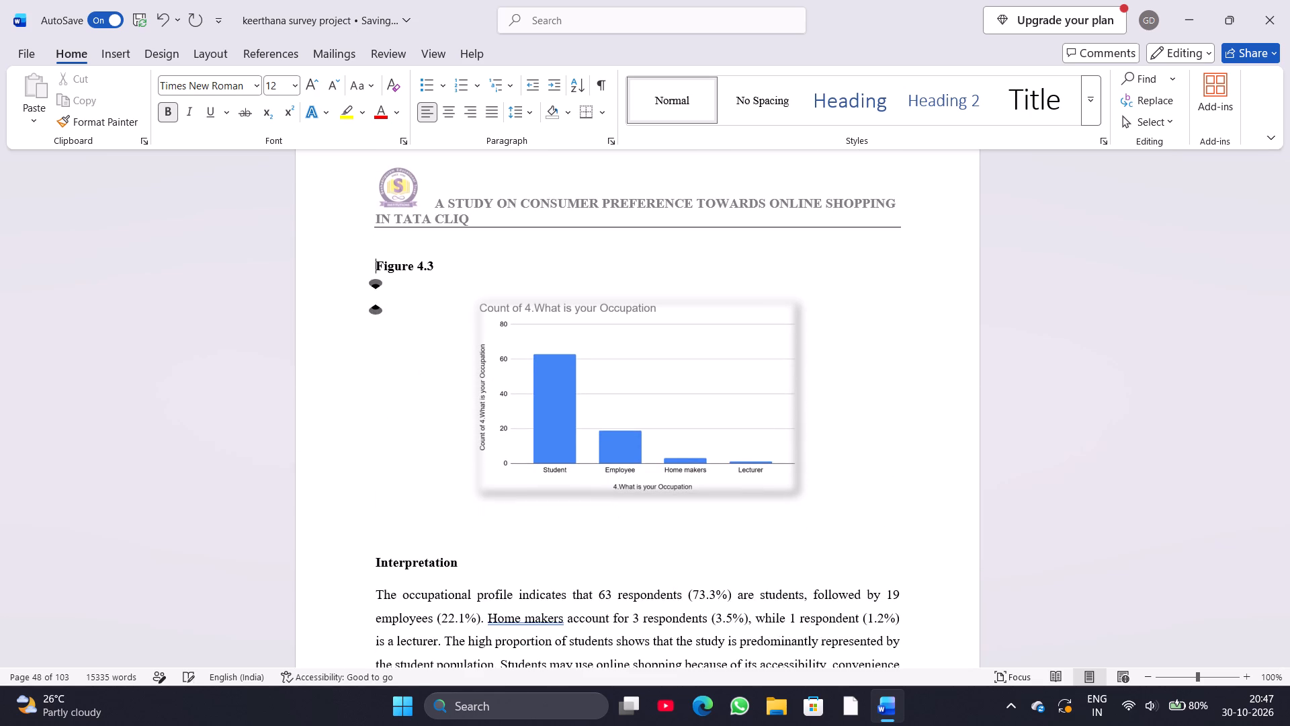
Remove the blank line above the "4.4 Educational Qualification – Introduction" heading.
scroll(372, 426, "down", 4)
scroll(398, 533, "down", 1)
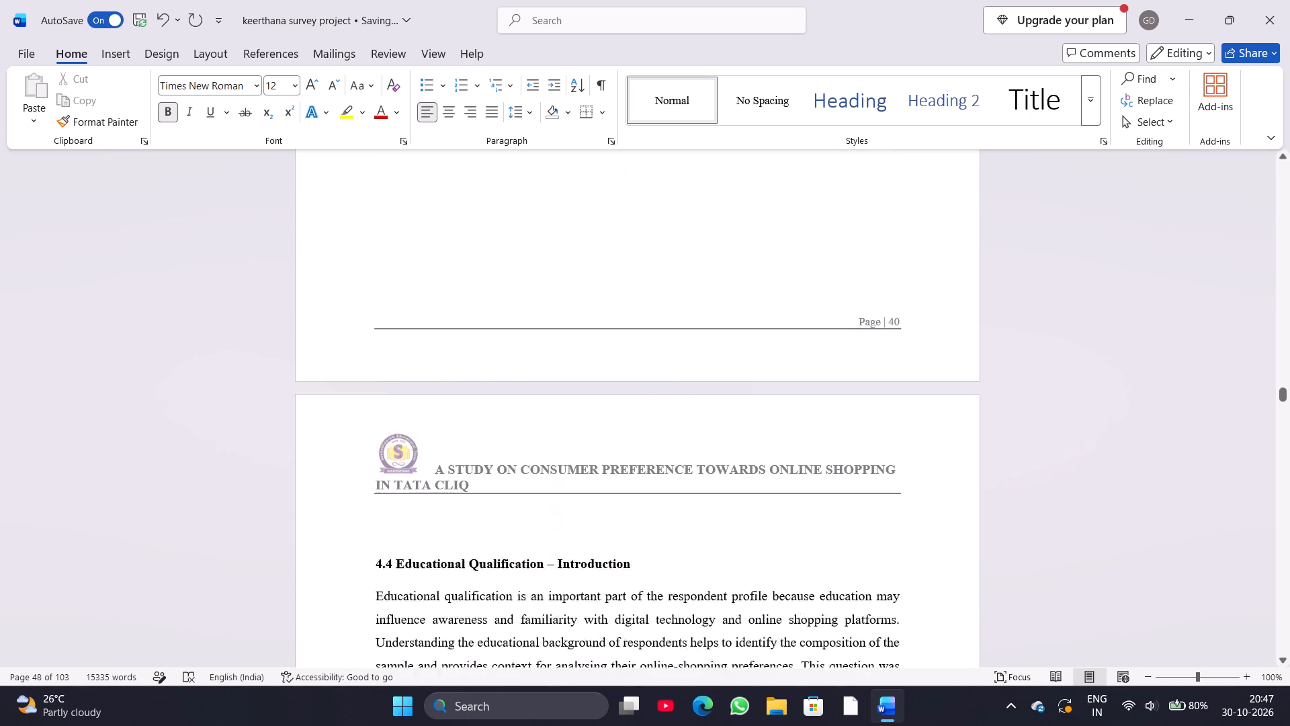
scroll(398, 533, "down", 1)
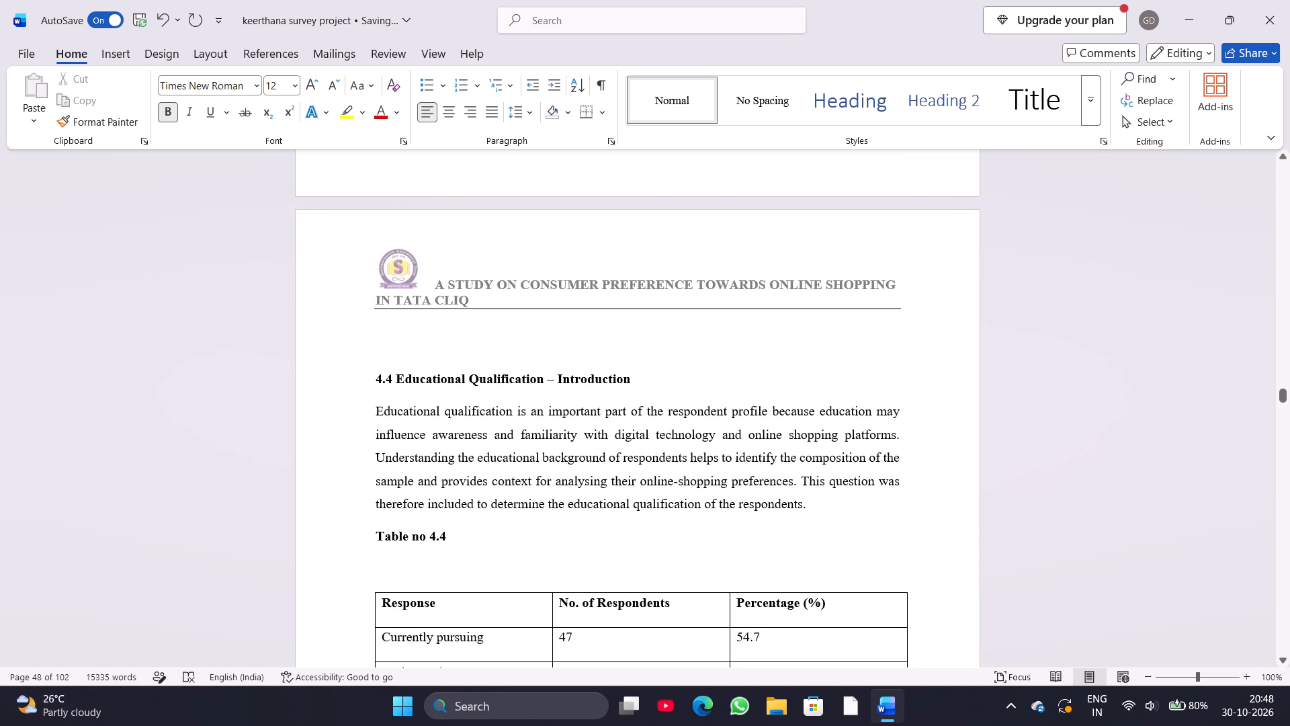
left_click(372, 373)
key("BackSpace")
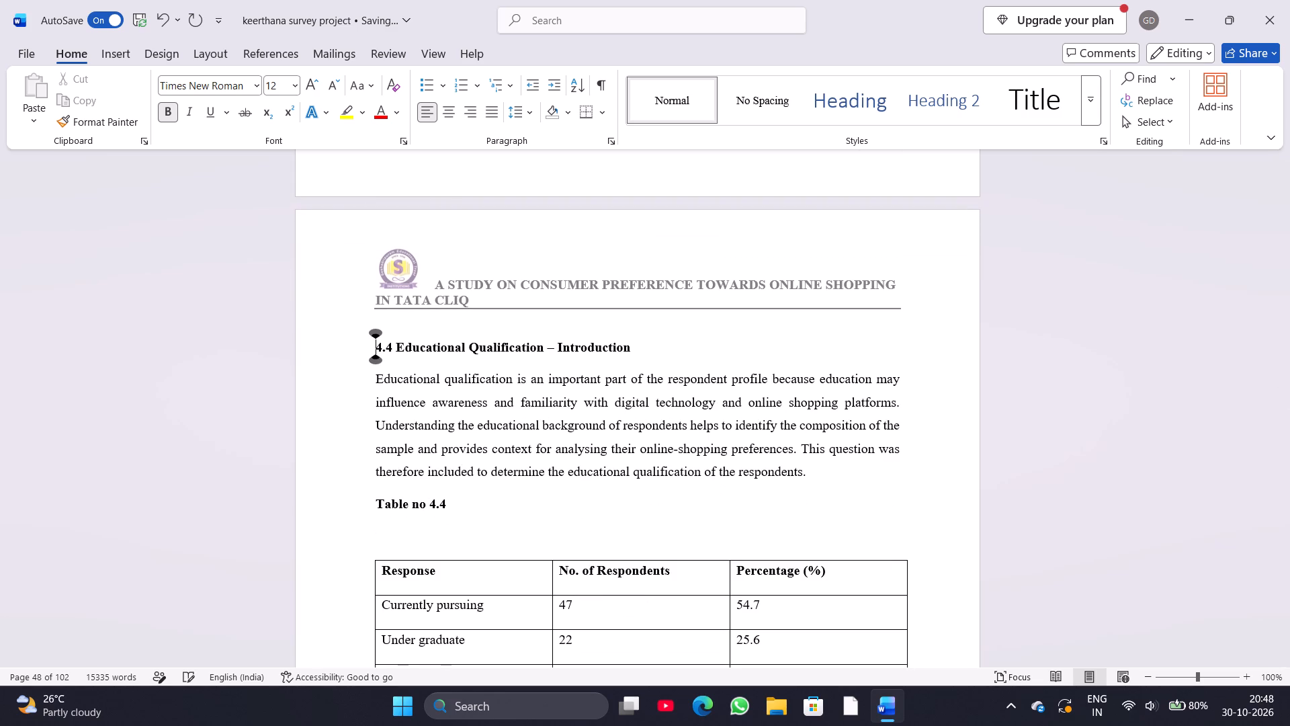
Delete the three blank lines above the "Figure 4.4" caption so it starts at the top of its page.
scroll(372, 373, "down", 7)
left_click(371, 387)
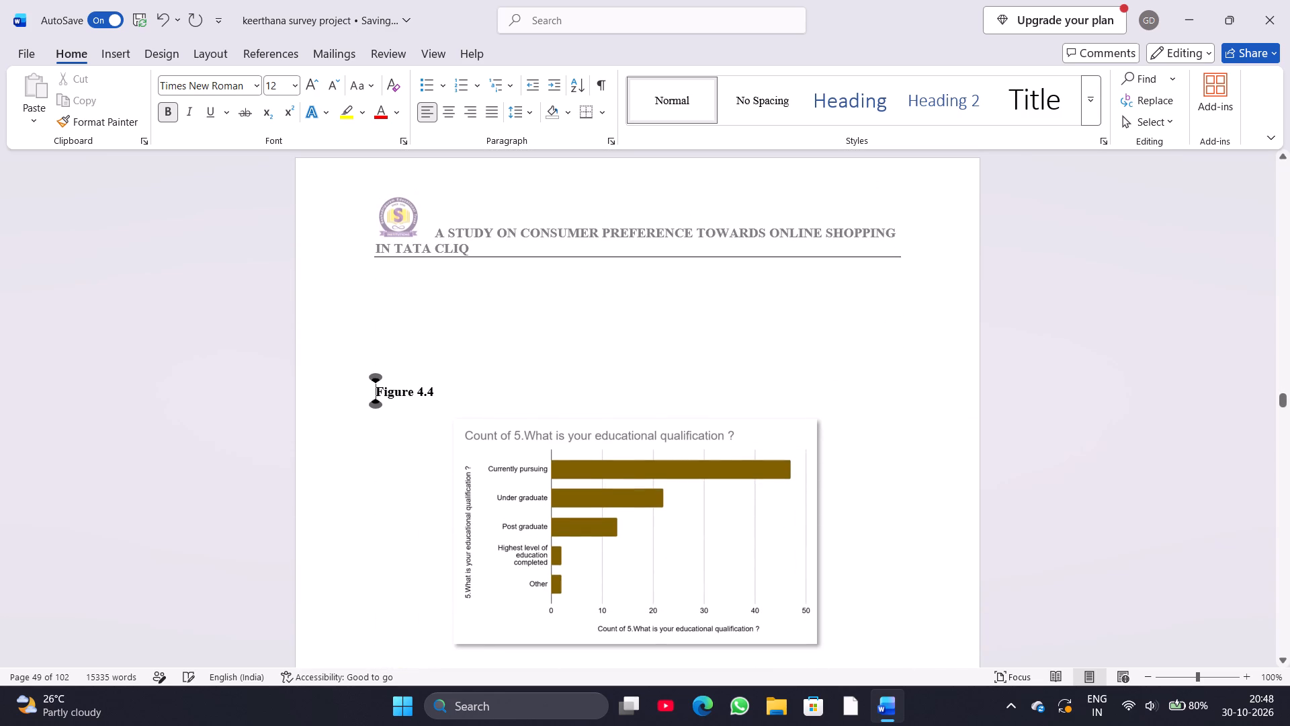
key("BackSpace")
key("BackSpace")
key("BackSpace")
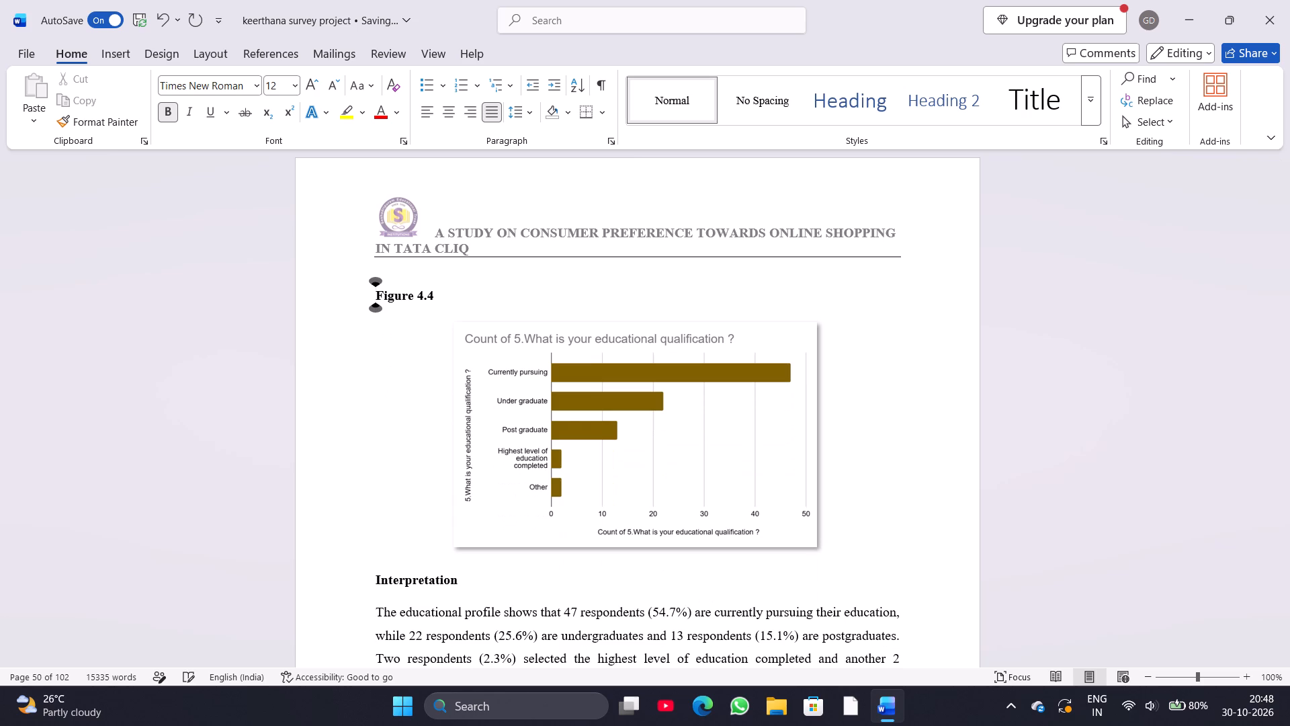
Remove the blank line above the "Figure 4.5" caption at the top of its page.
scroll(371, 387, "down", 5)
scroll(371, 387, "up", 1)
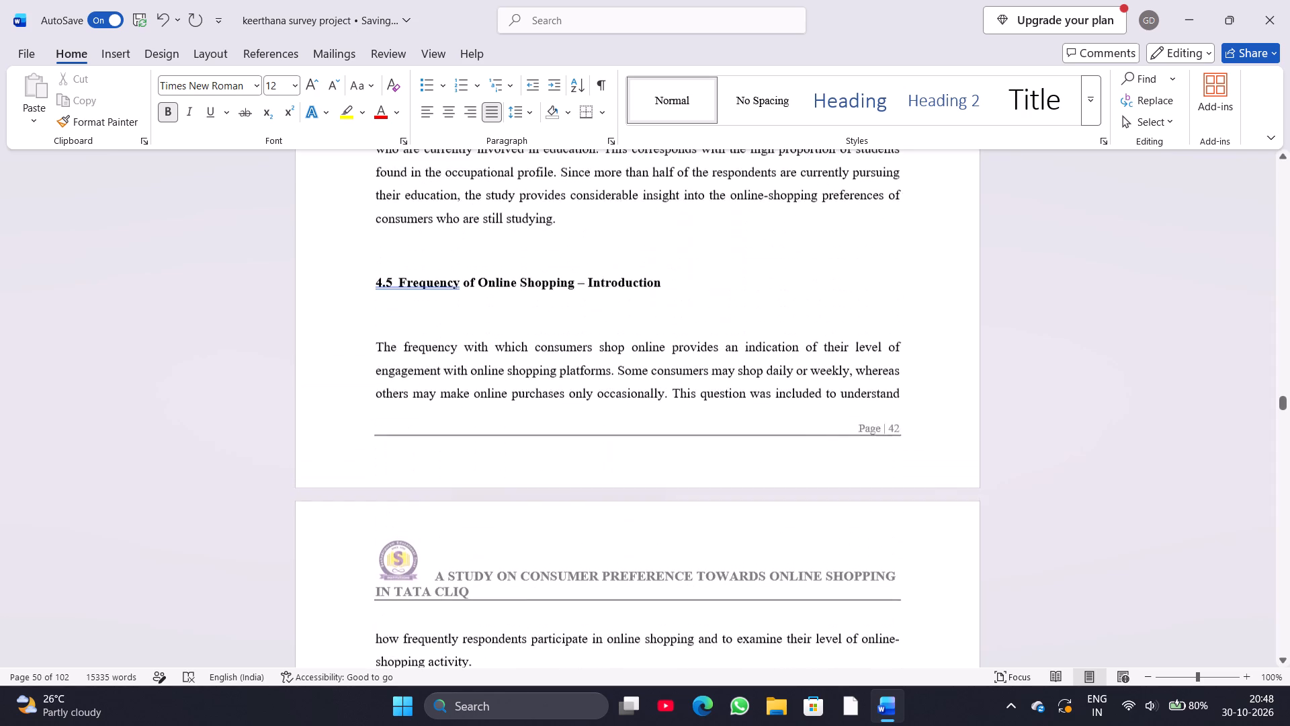
scroll(371, 387, "down", 4)
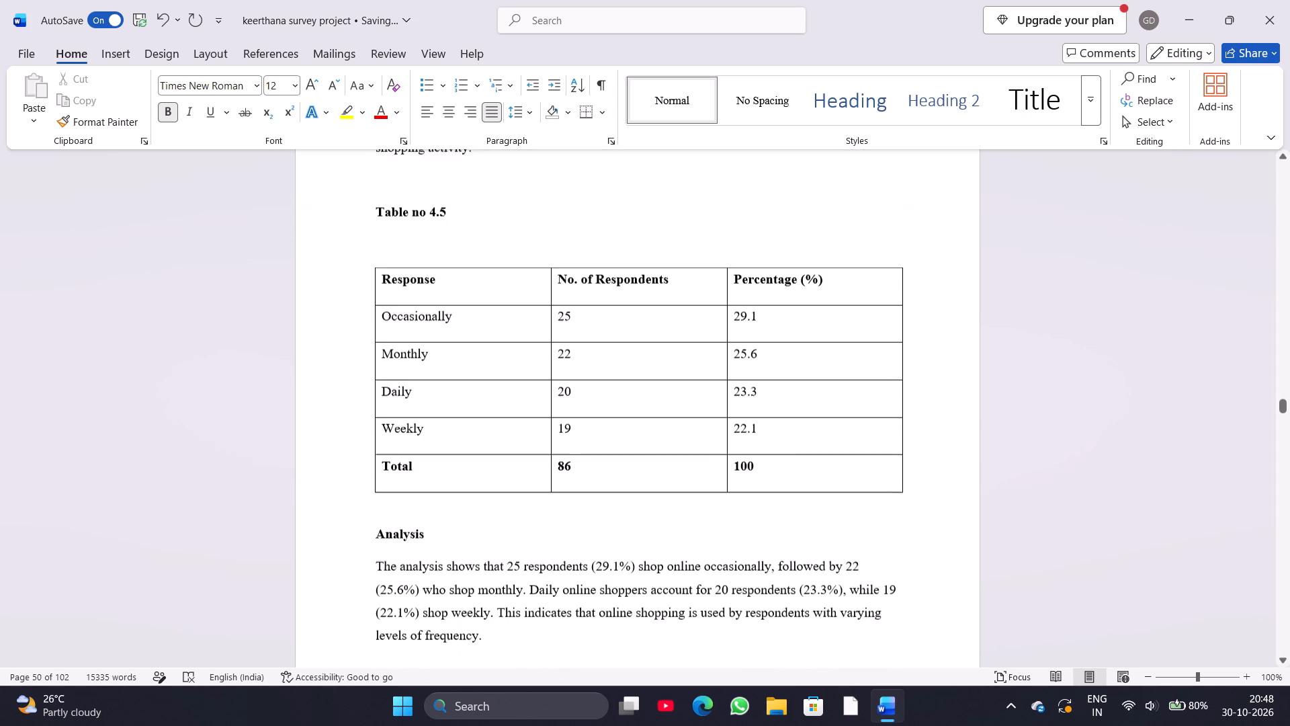
scroll(371, 387, "down", 1)
scroll(389, 253, "down", 2)
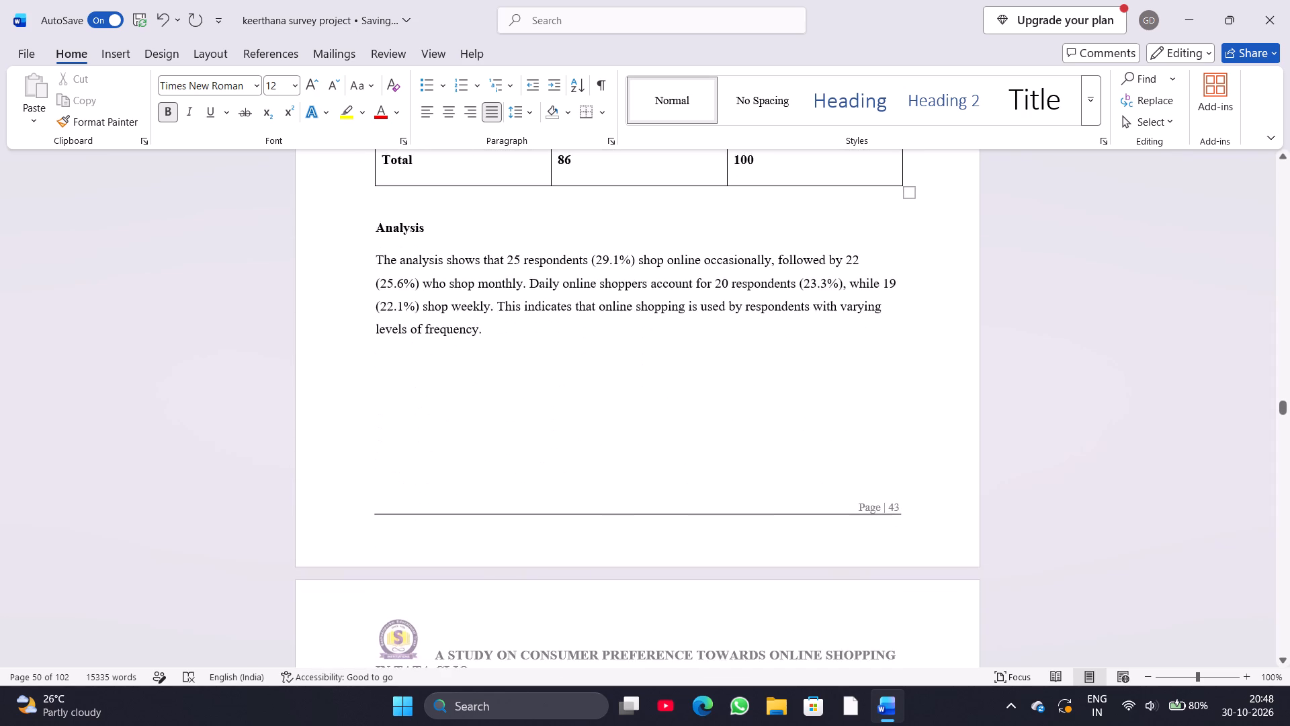
scroll(389, 253, "down", 3)
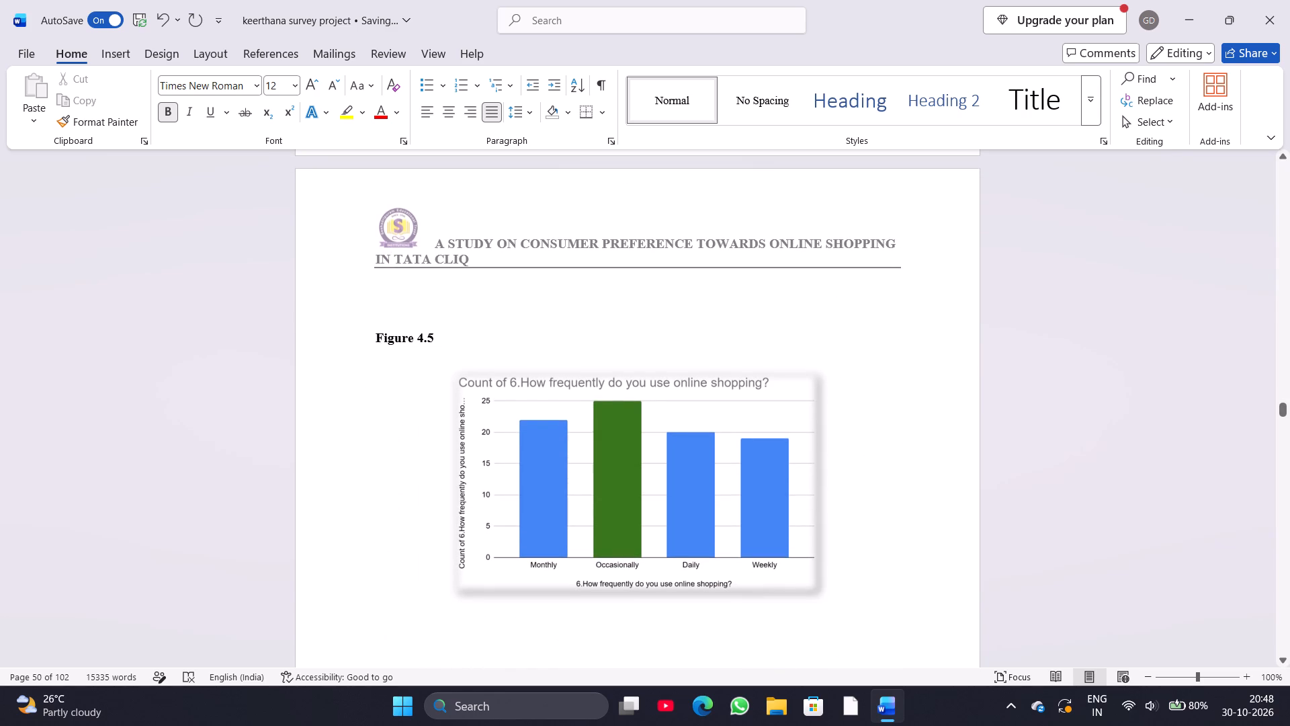
left_click(374, 337)
key("BackSpace")
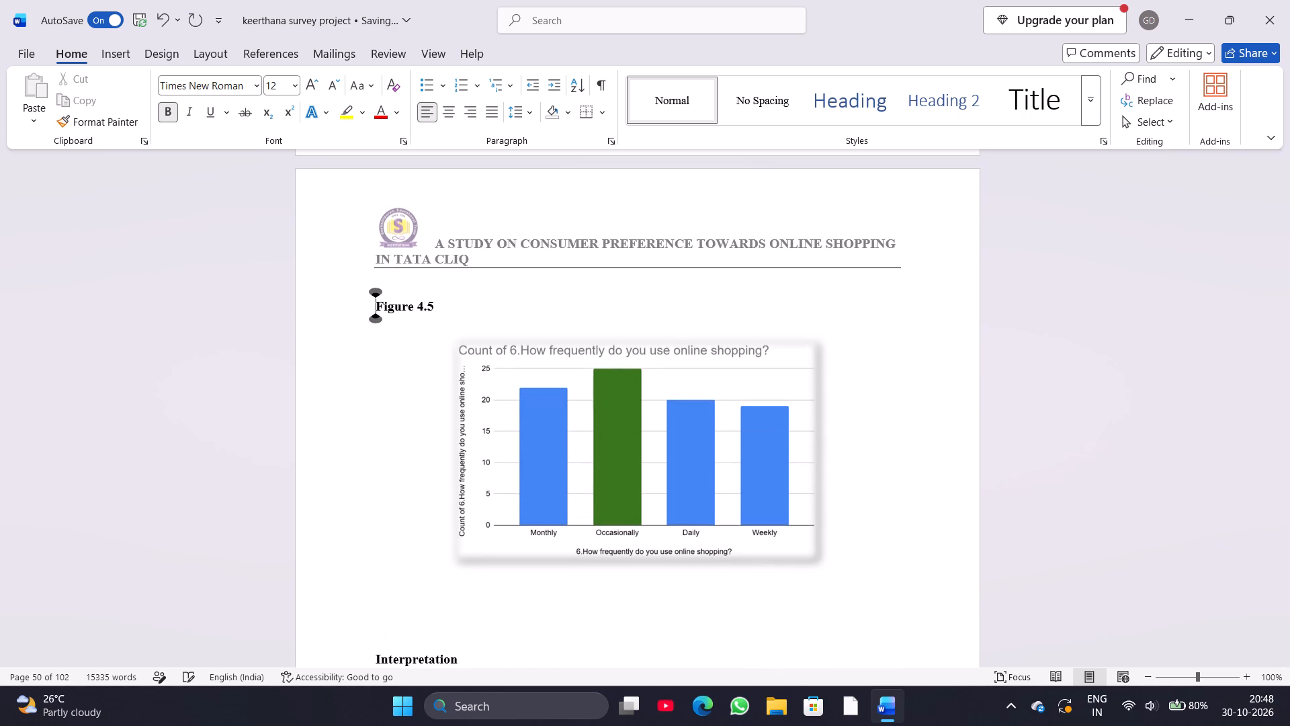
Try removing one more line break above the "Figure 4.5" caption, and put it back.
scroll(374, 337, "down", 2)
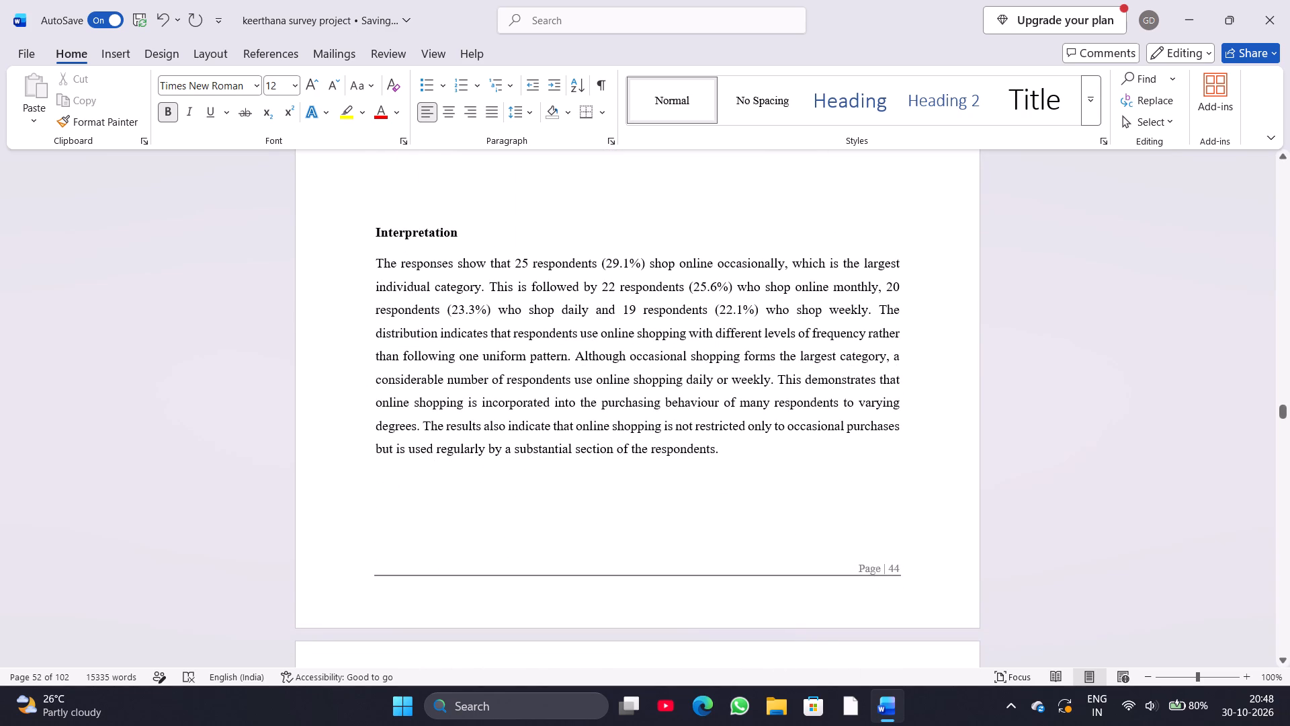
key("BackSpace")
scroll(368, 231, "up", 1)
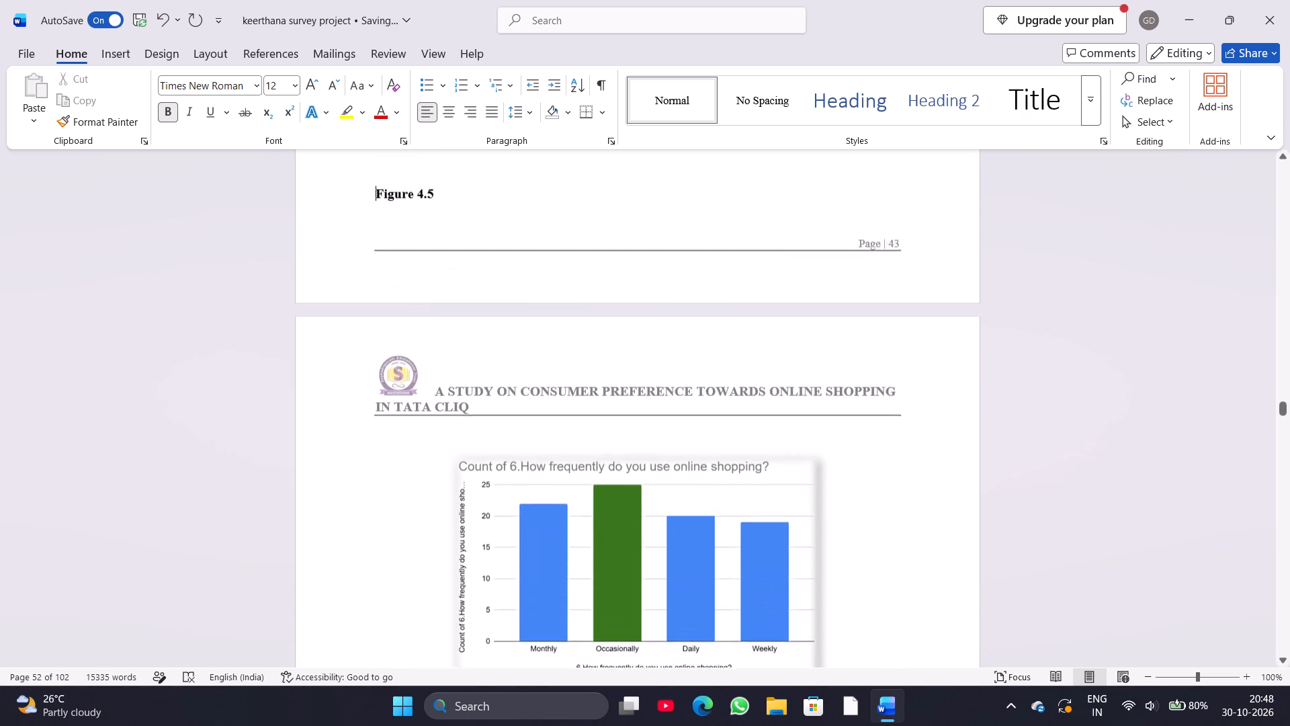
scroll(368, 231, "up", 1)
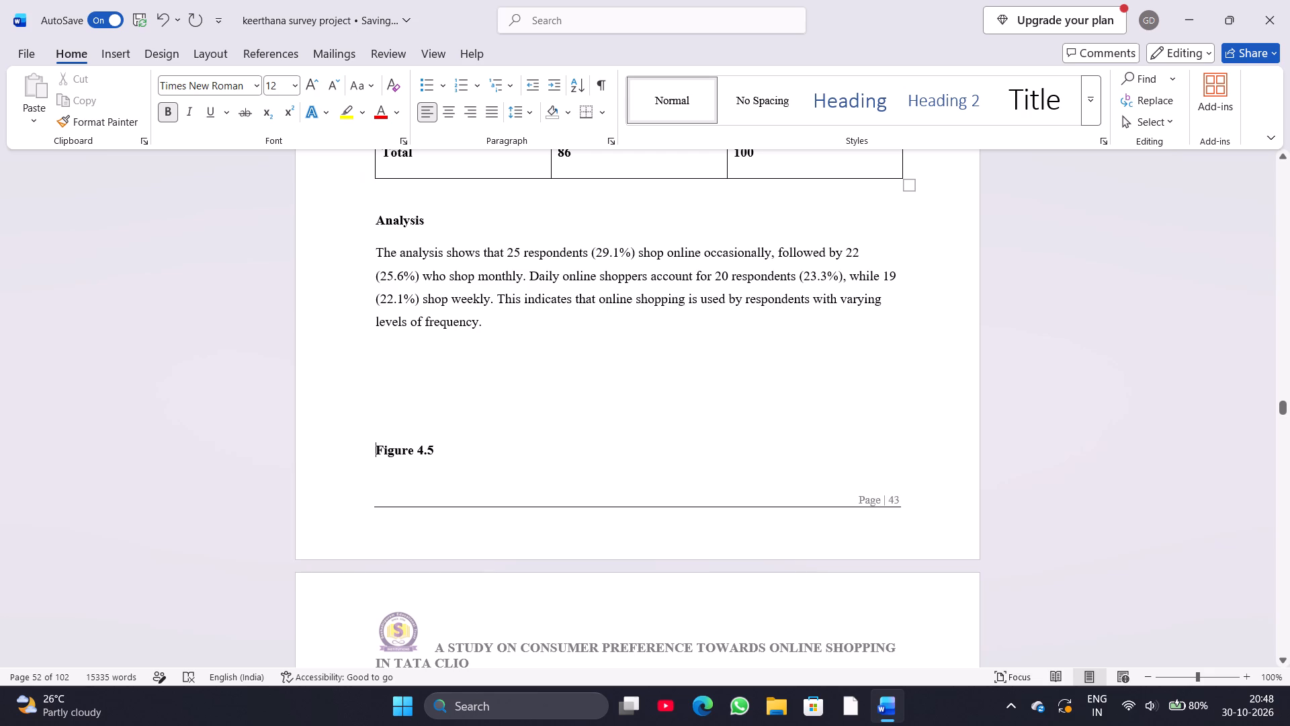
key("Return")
Delete the blank lines above the "4.6 Duration of Using Online Shopping Platforms – Introduction" heading at the top of its page.
scroll(371, 302, "down", 4)
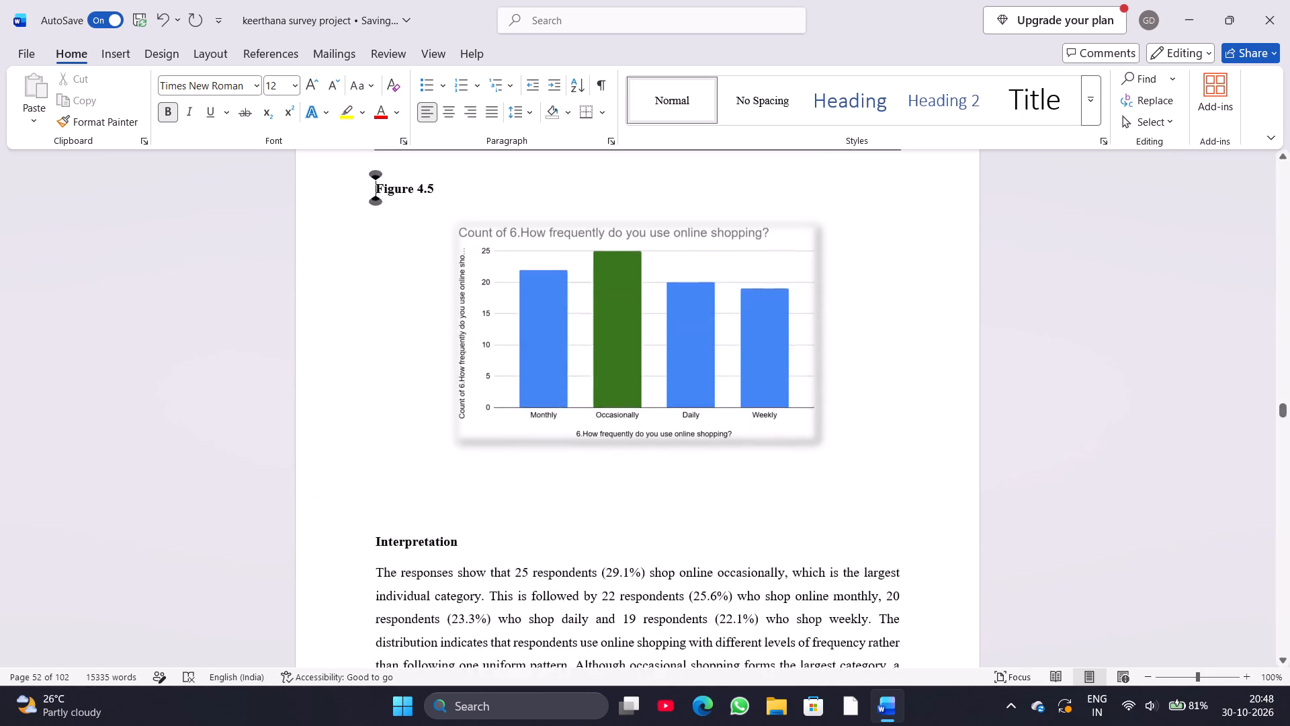
scroll(371, 302, "down", 3)
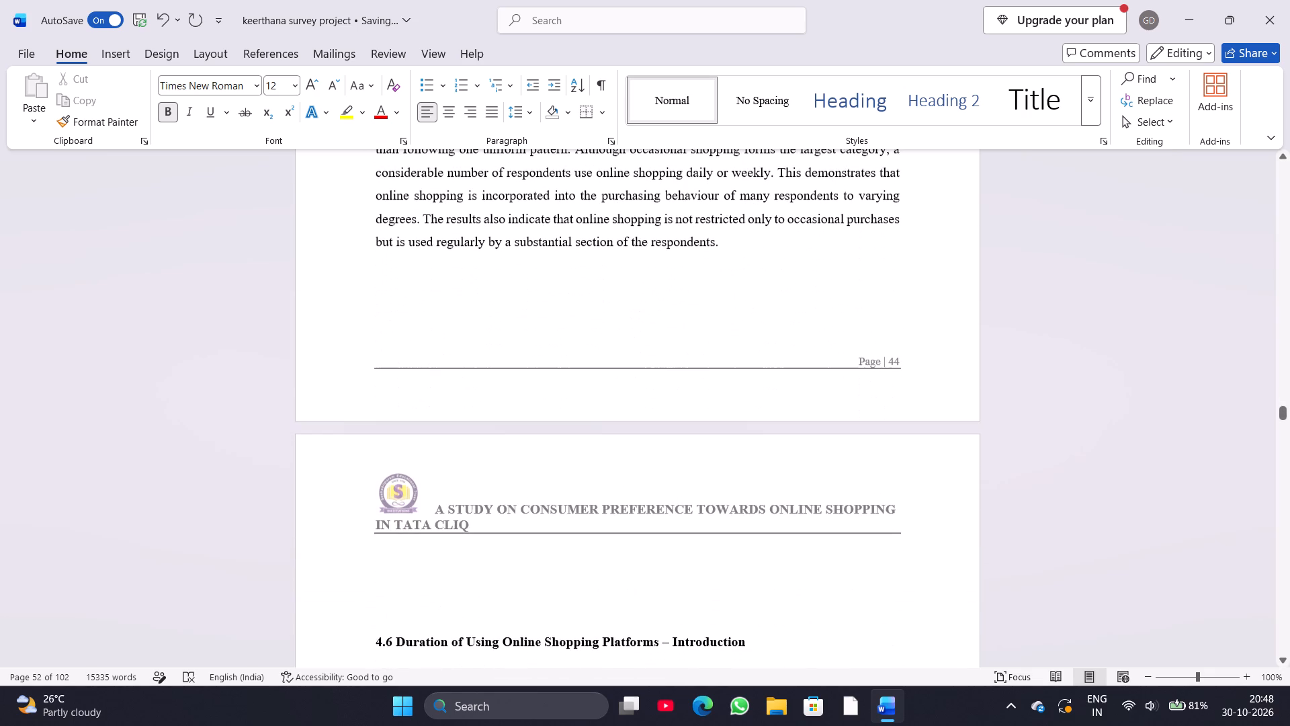
scroll(371, 302, "down", 1)
left_click(372, 520)
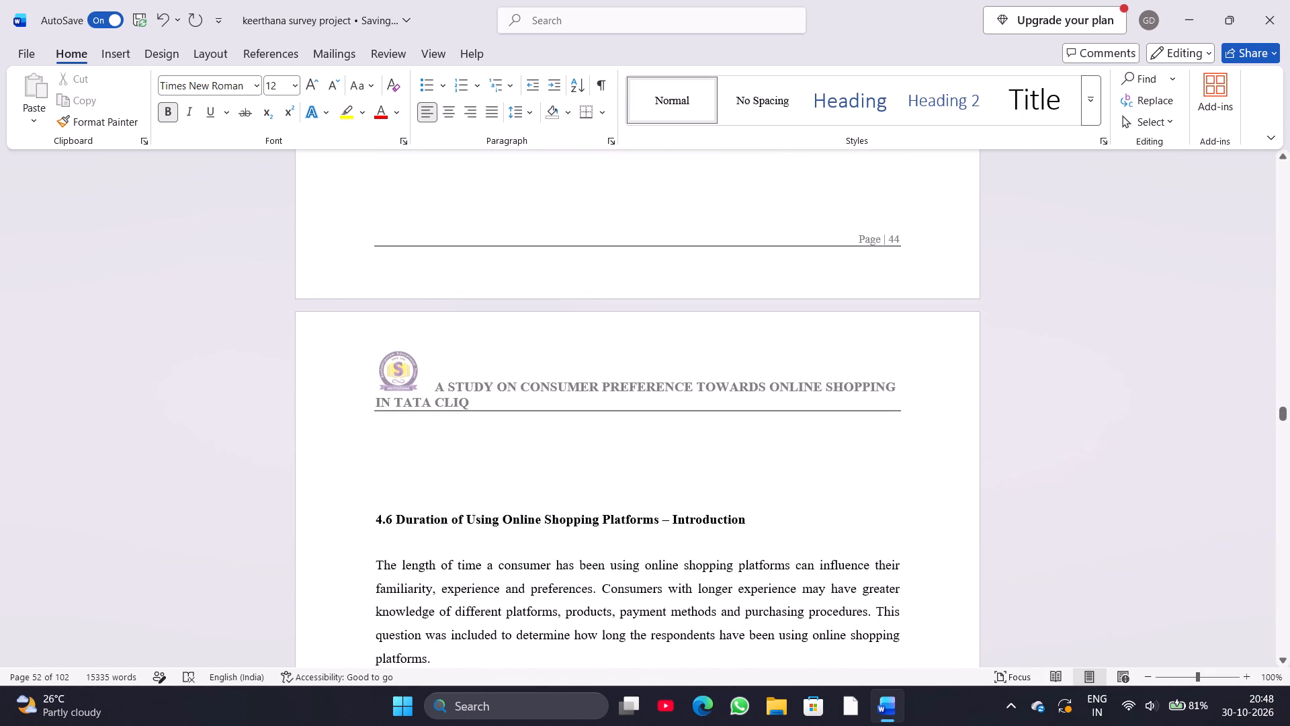
key("BackSpace")
key("BackSpace")
key("BackSpace")
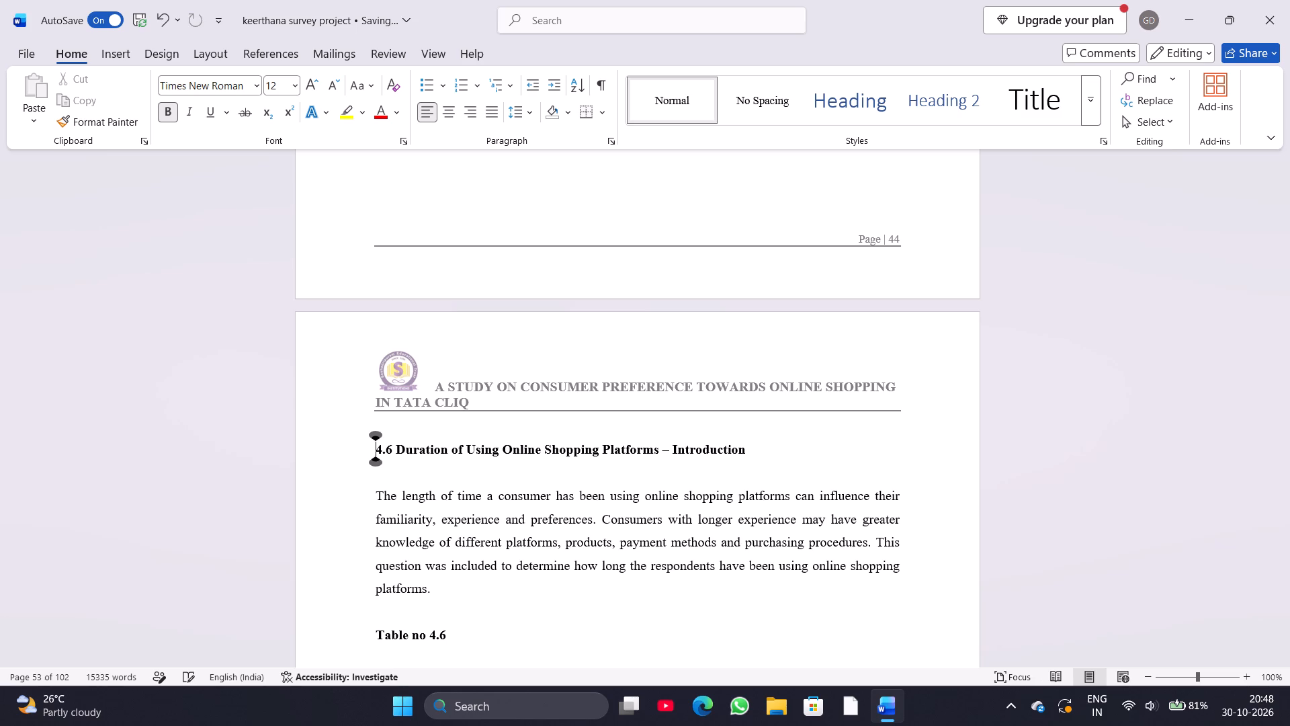
Reduce the gap above the "Analysis" heading that follows Table no 4.6 by one blank line.
scroll(372, 520, "down", 4)
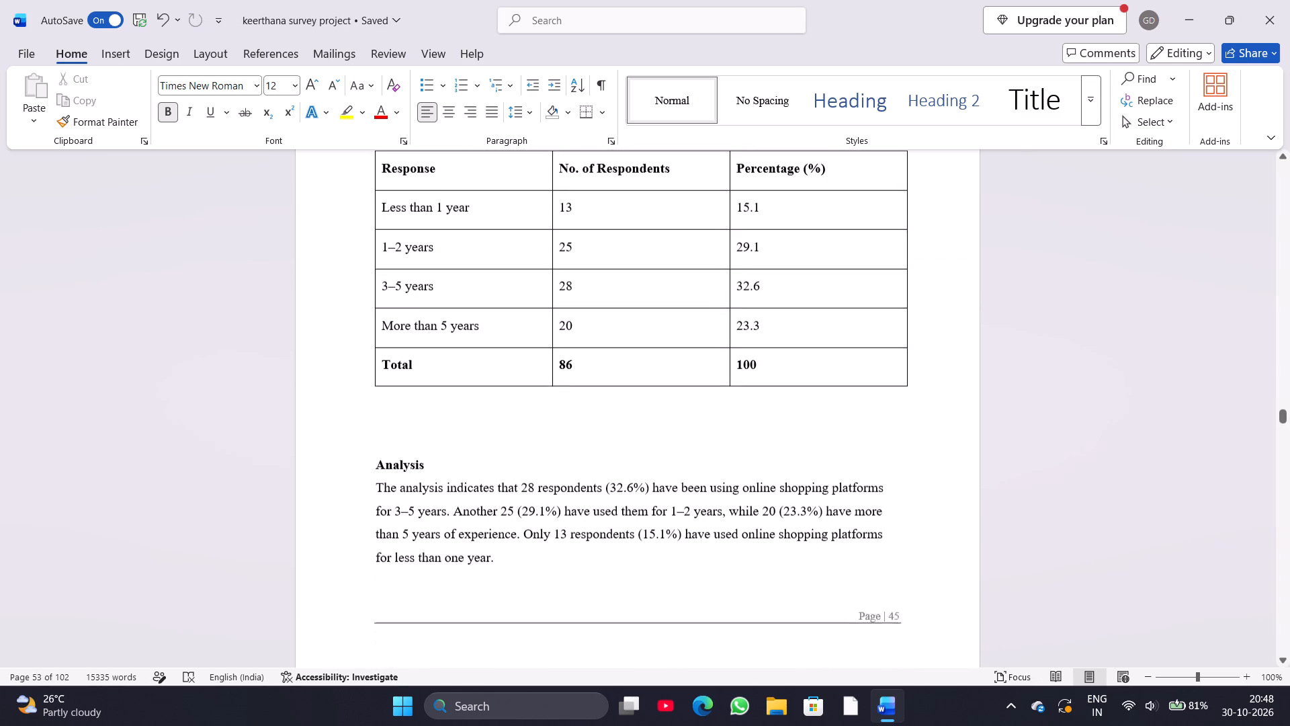
left_click(374, 454)
key("BackSpace")
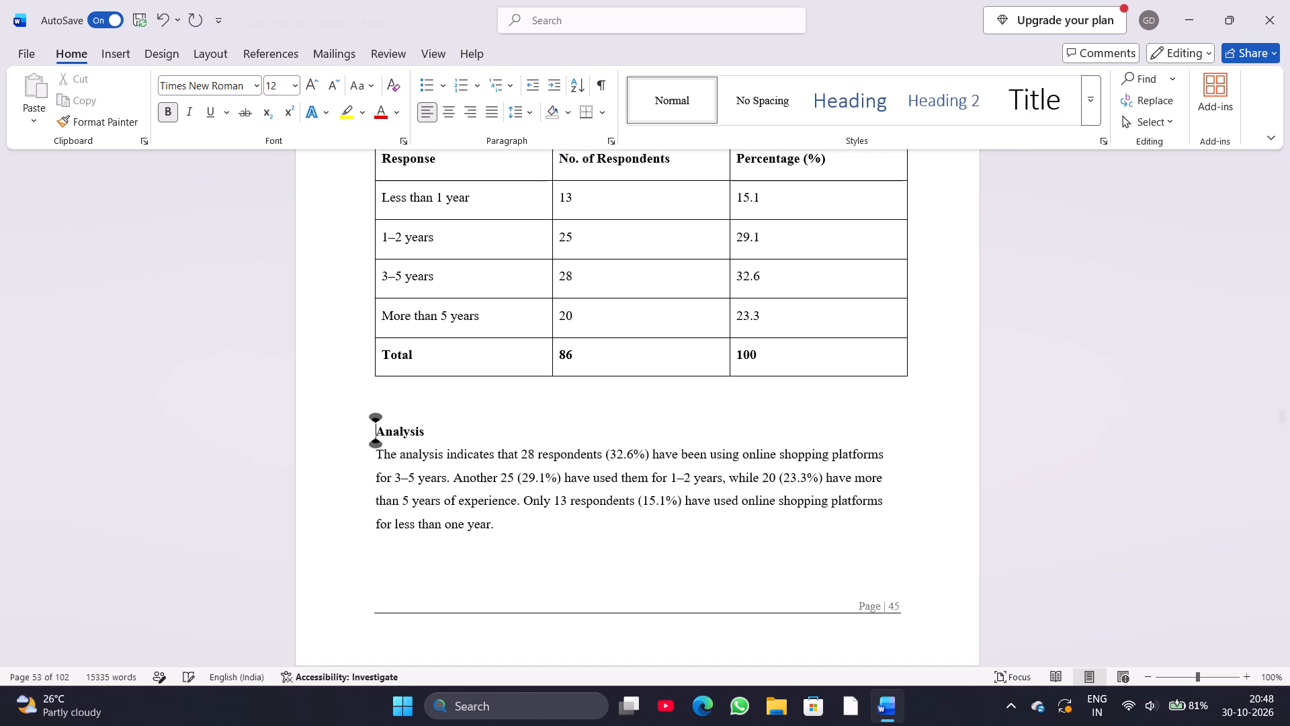
key("BackSpace")
key("Return")
Remove the blank line above the "Figure 4.6" caption at the top of its page.
scroll(374, 454, "down", 4)
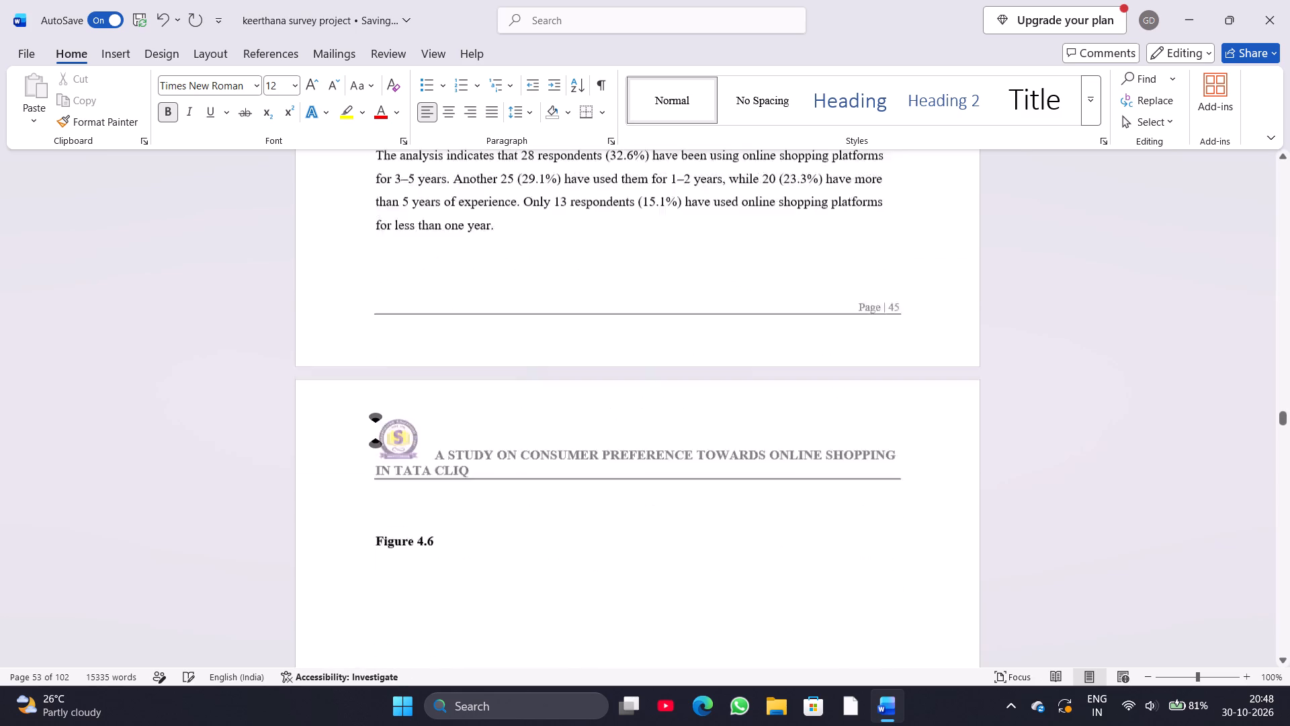
scroll(374, 454, "down", 2)
left_click(374, 257)
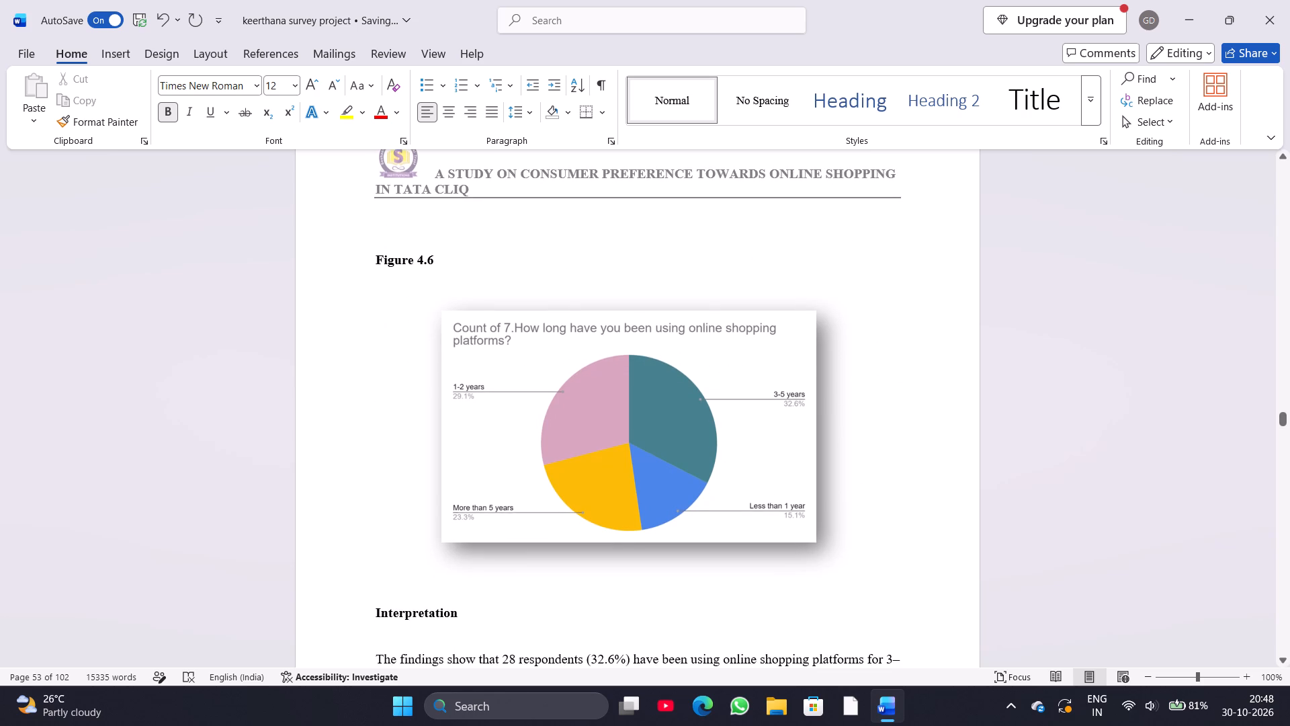
key("BackSpace")
Insert two blank lines above the "4.7 Device Mainly Used for Online Shopping – Introduction" heading to push it onto the next page.
scroll(374, 257, "down", 2)
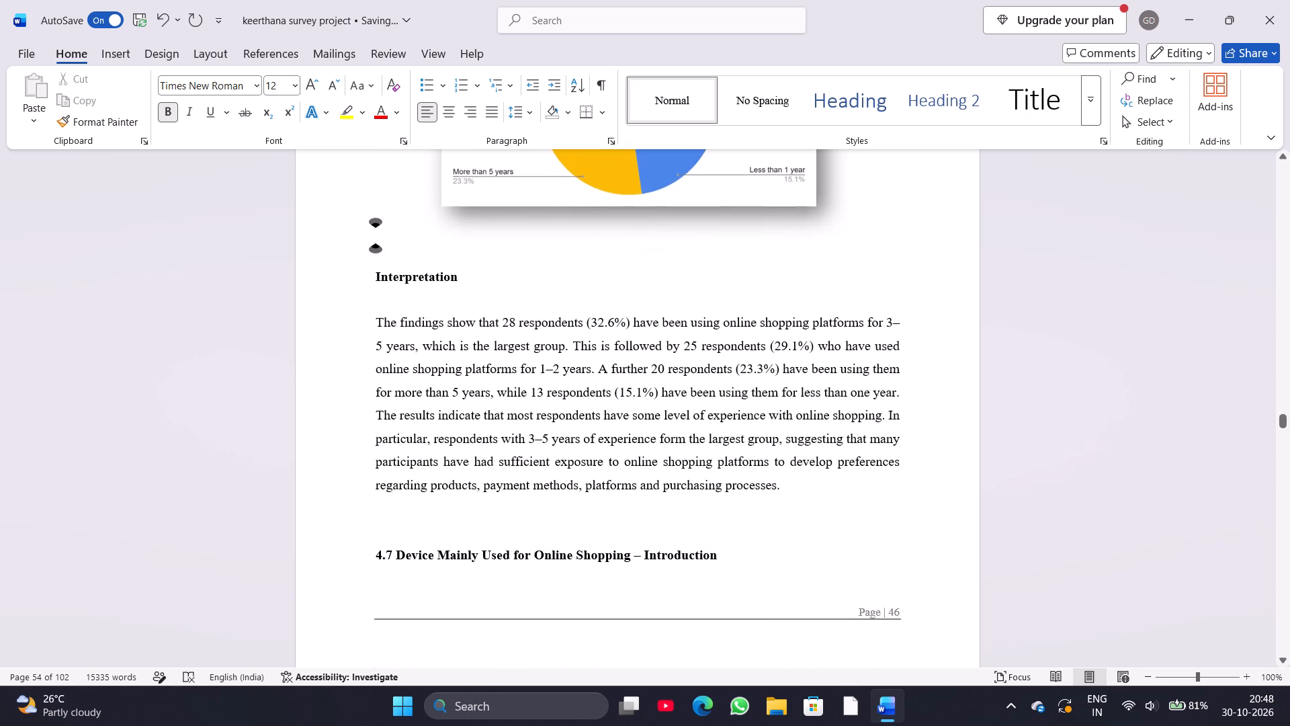
scroll(374, 257, "down", 2)
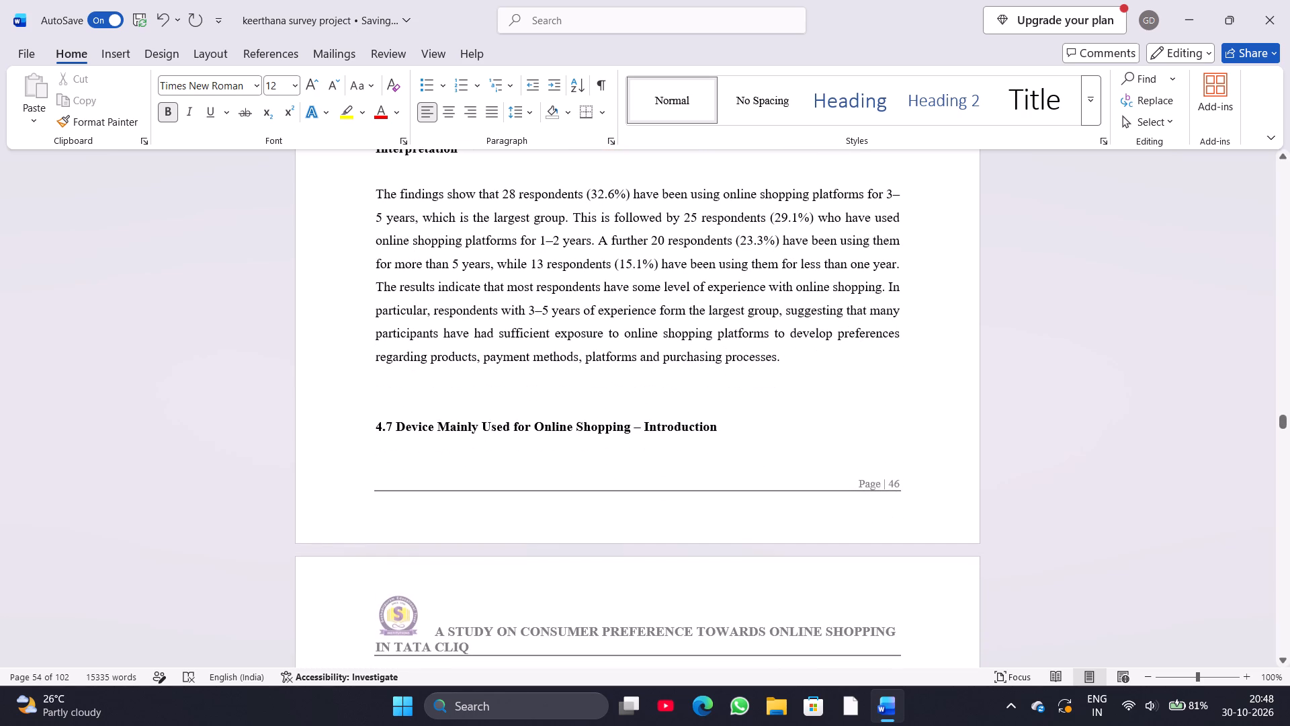
left_click(370, 432)
key("Return")
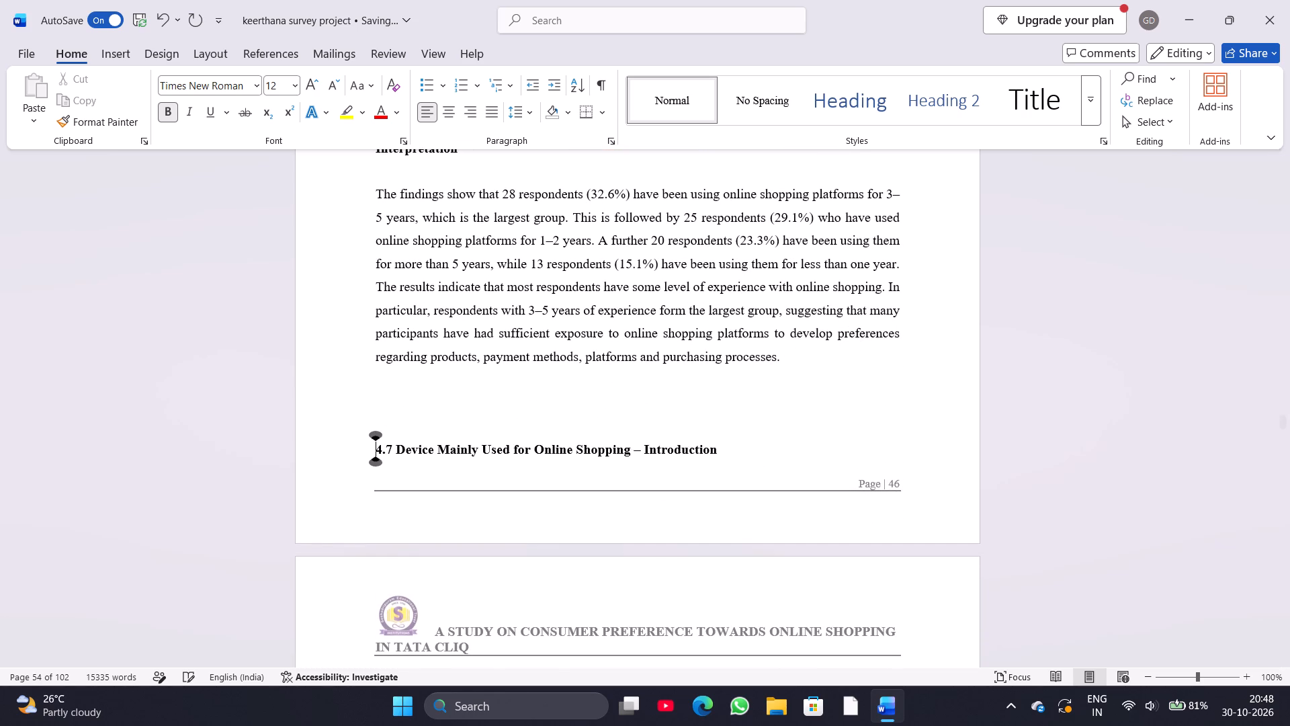
key("Return")
Insert five blank lines above the "Figure 4.7" caption to push it onto the page with its chart.
scroll(370, 432, "down", 3)
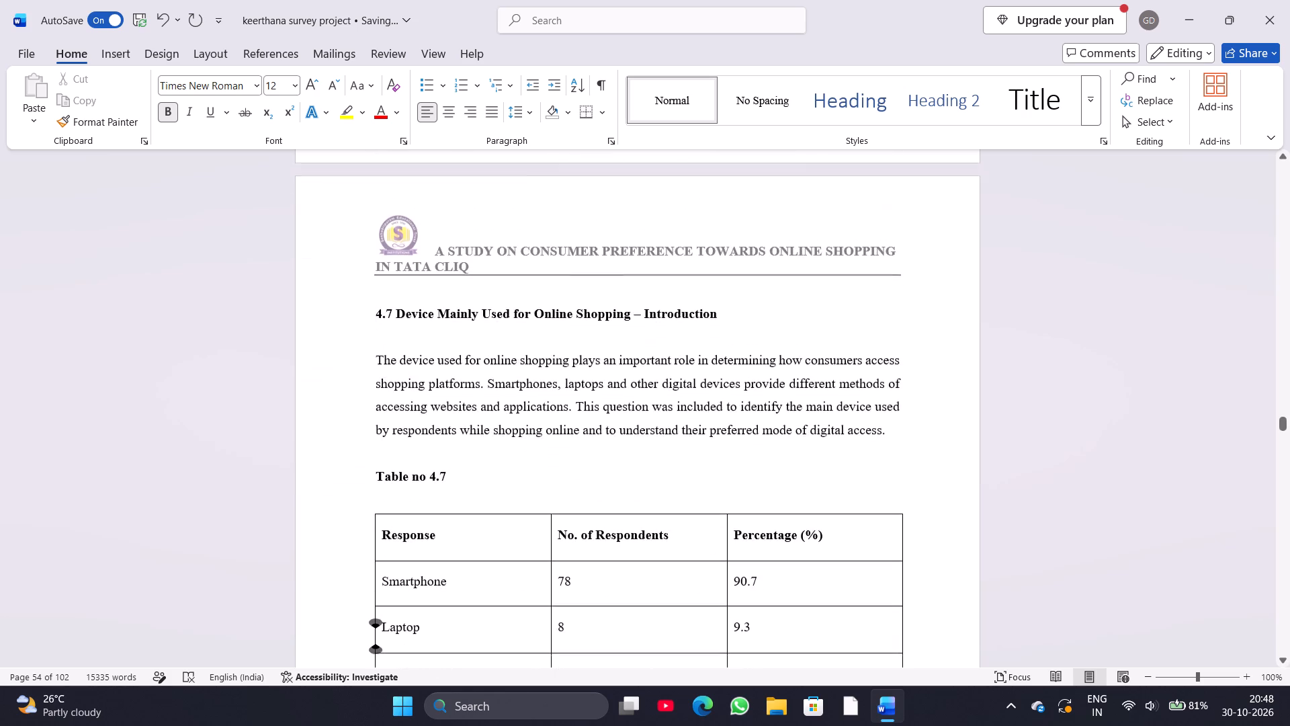
scroll(370, 432, "down", 3)
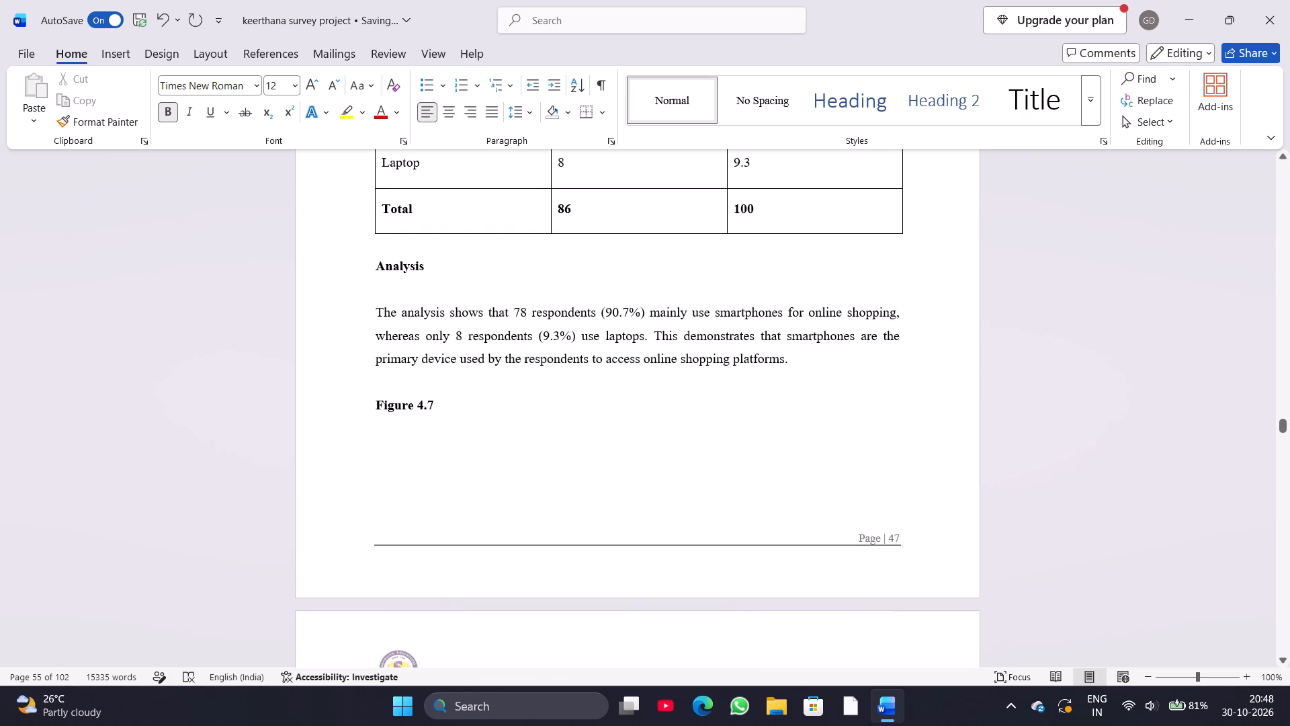
left_click(378, 401)
key("Return")
key("Return")
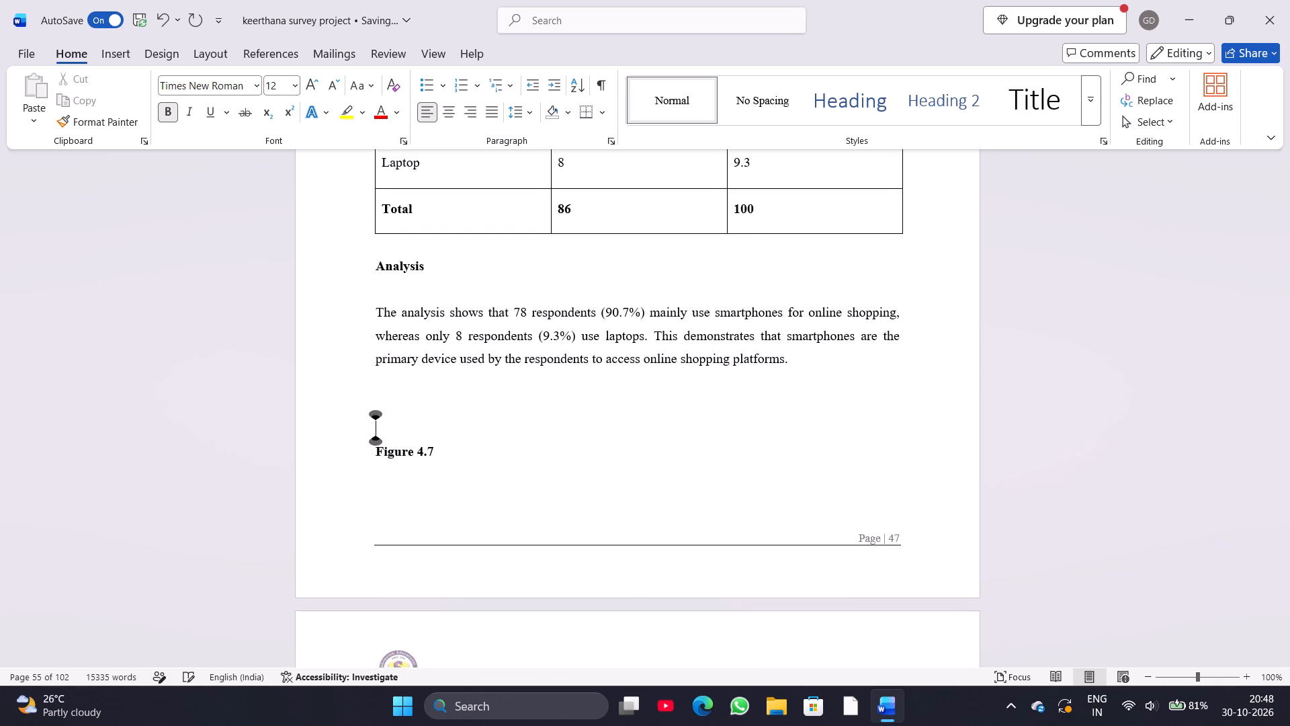
key("Return")
key("Return")
key("Return")
Remove the blank line above the "Table no 4.8" caption at the top of its page.
scroll(378, 401, "down", 2)
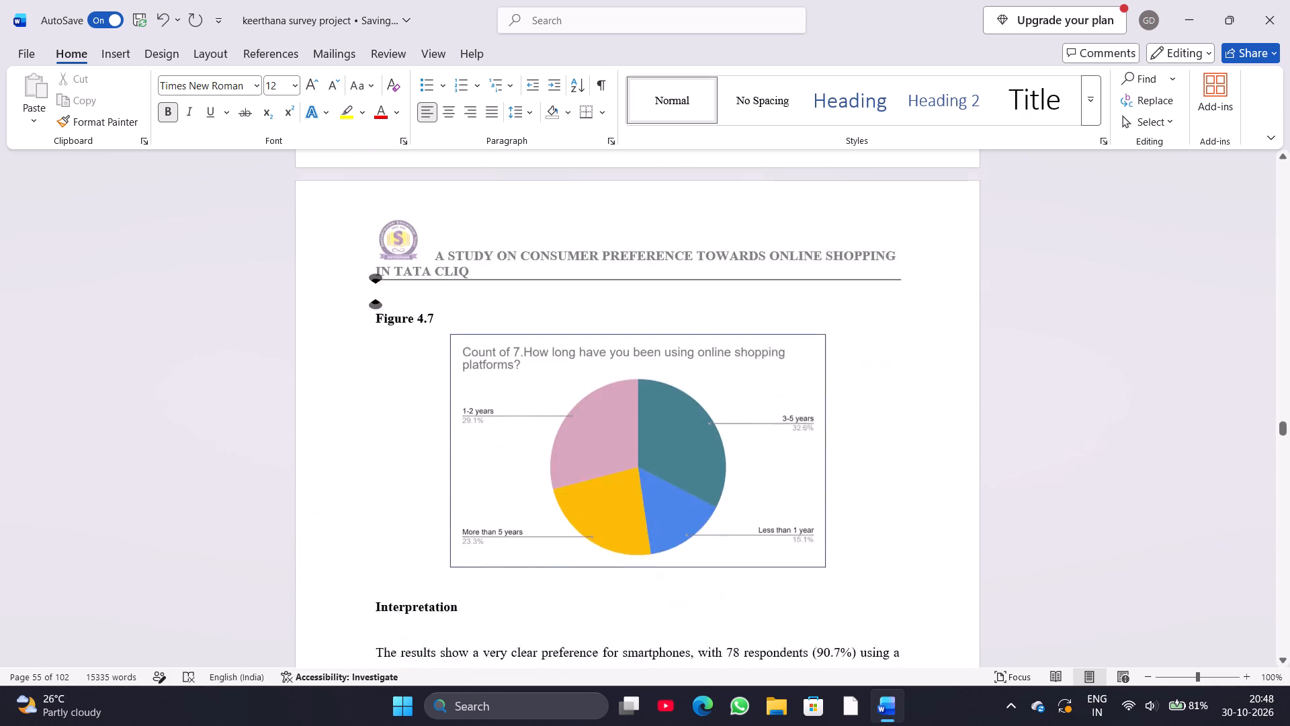
scroll(378, 401, "down", 5)
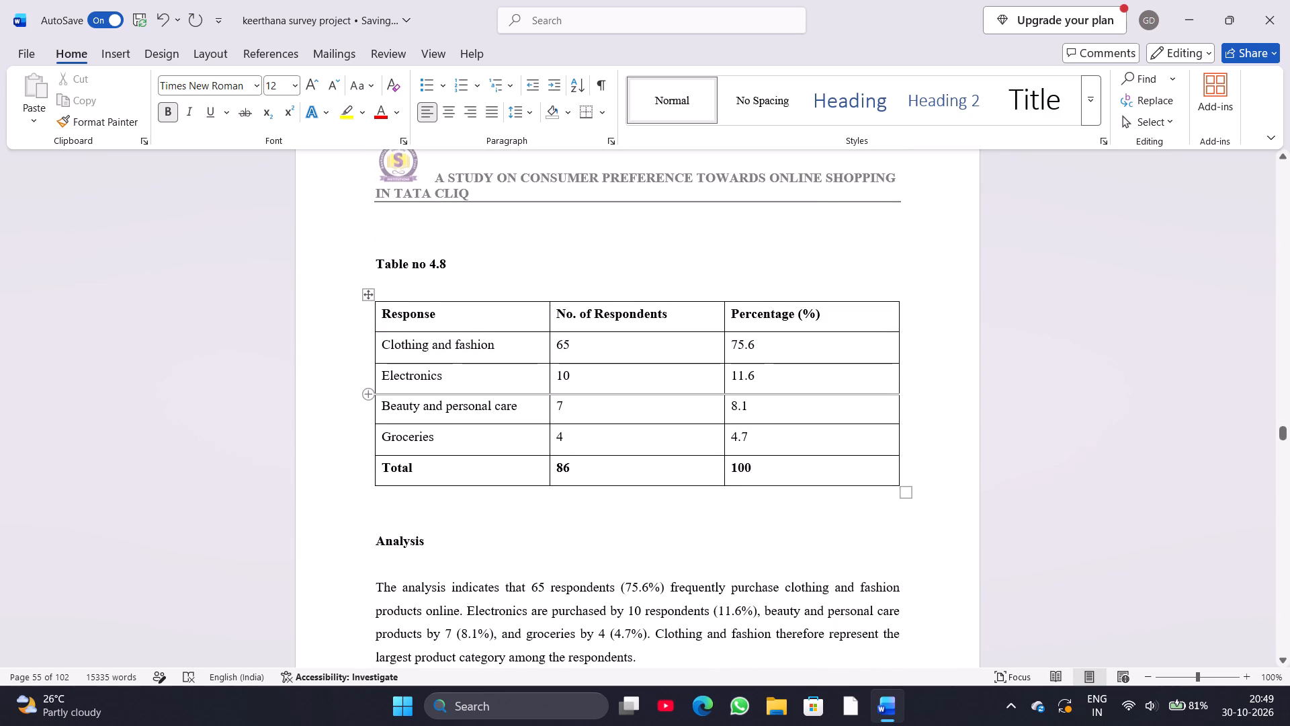
left_click(369, 259)
key("BackSpace")
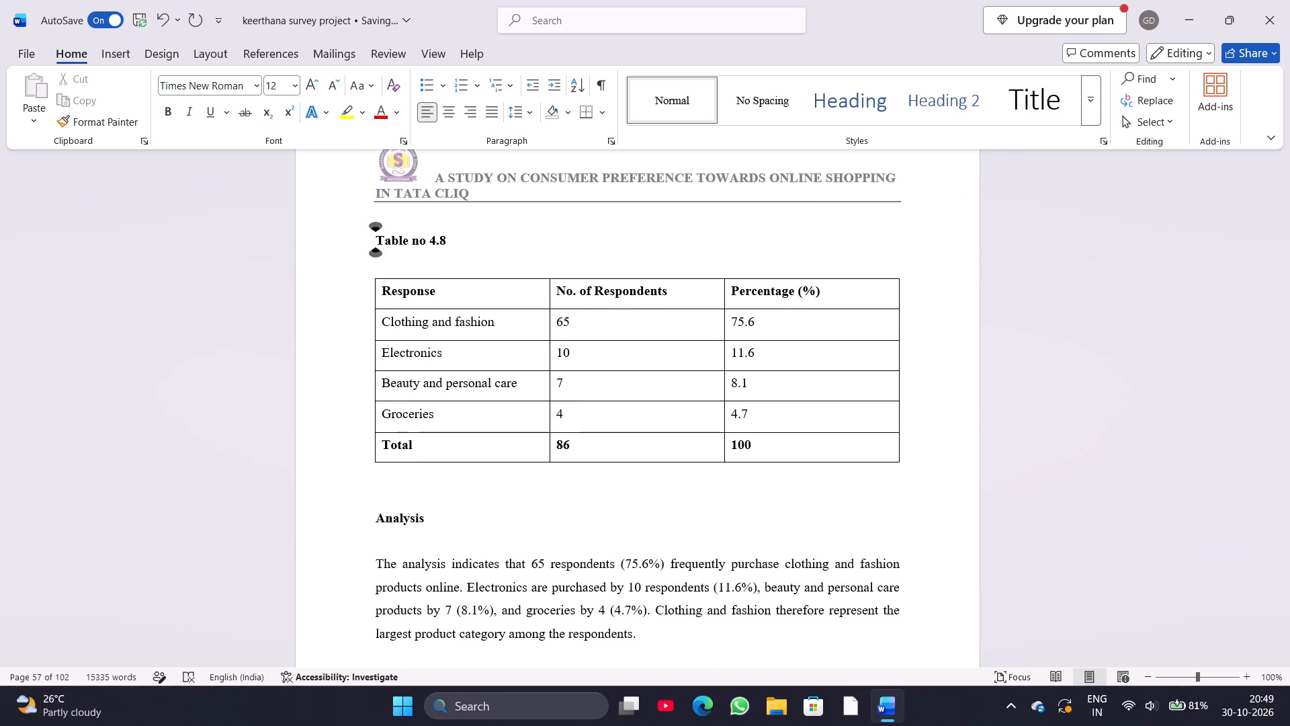
Scale the product-type bar chart that belongs to Figure 4.8 down slightly, keeping its proportions.
scroll(369, 259, "down", 2)
scroll(369, 358, "down", 1)
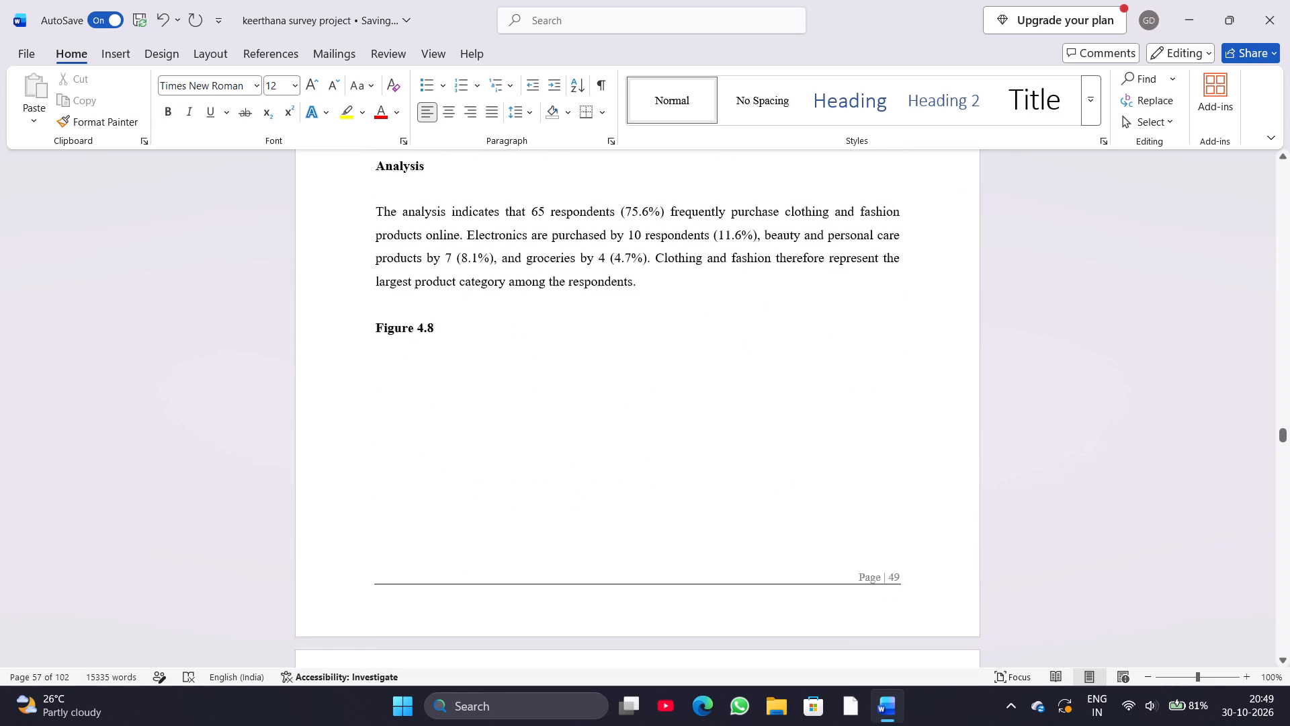
scroll(369, 358, "down", 5)
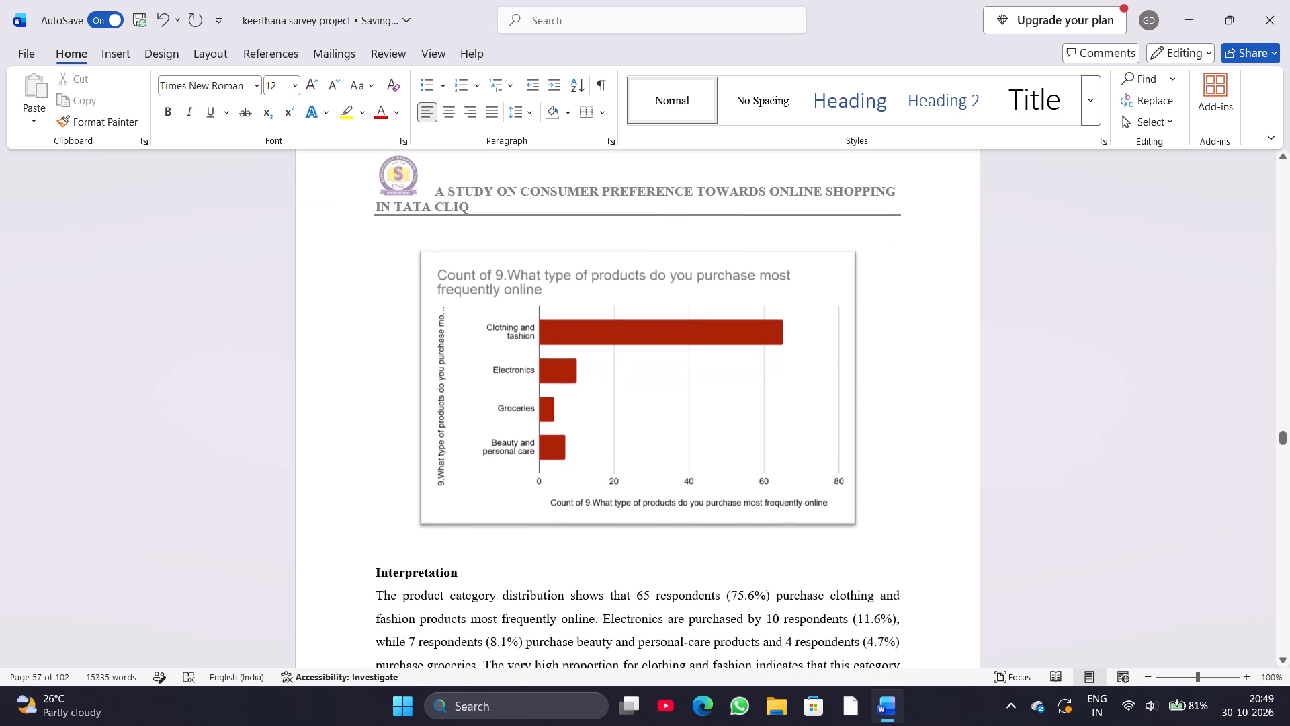
left_click(495, 414)
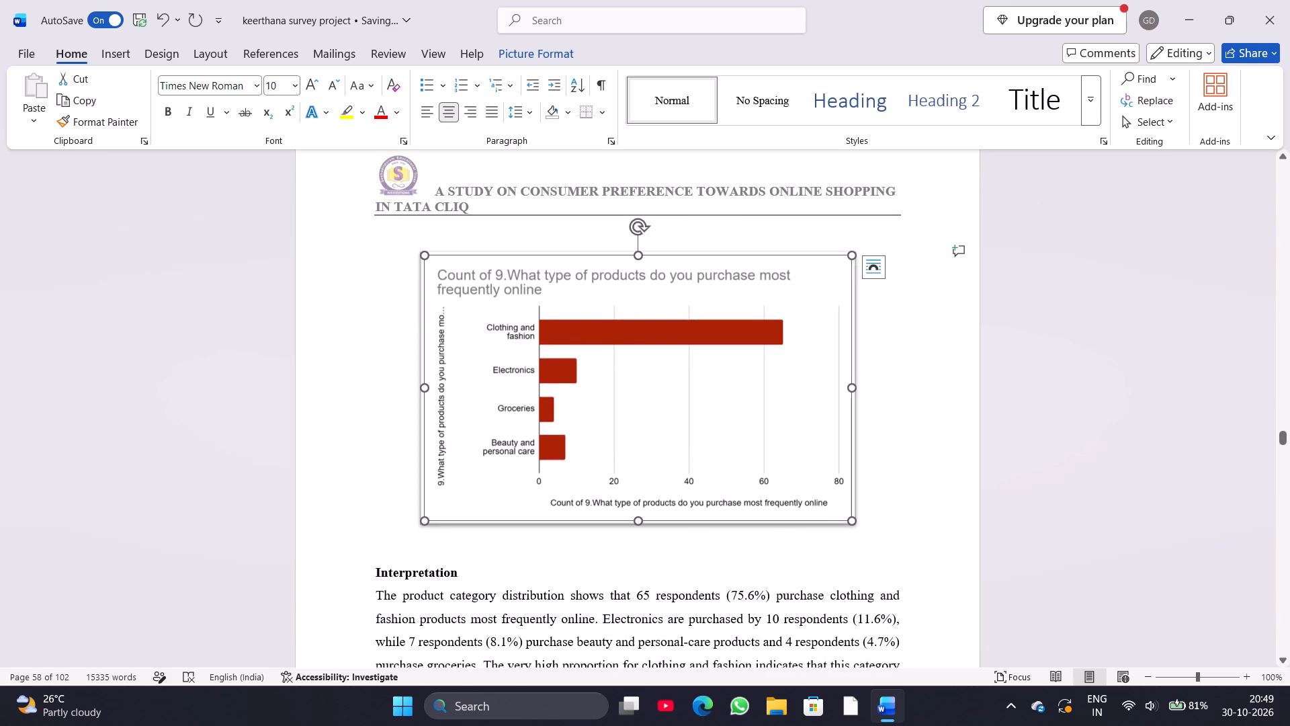
left_click_drag(851, 518, 818, 463)
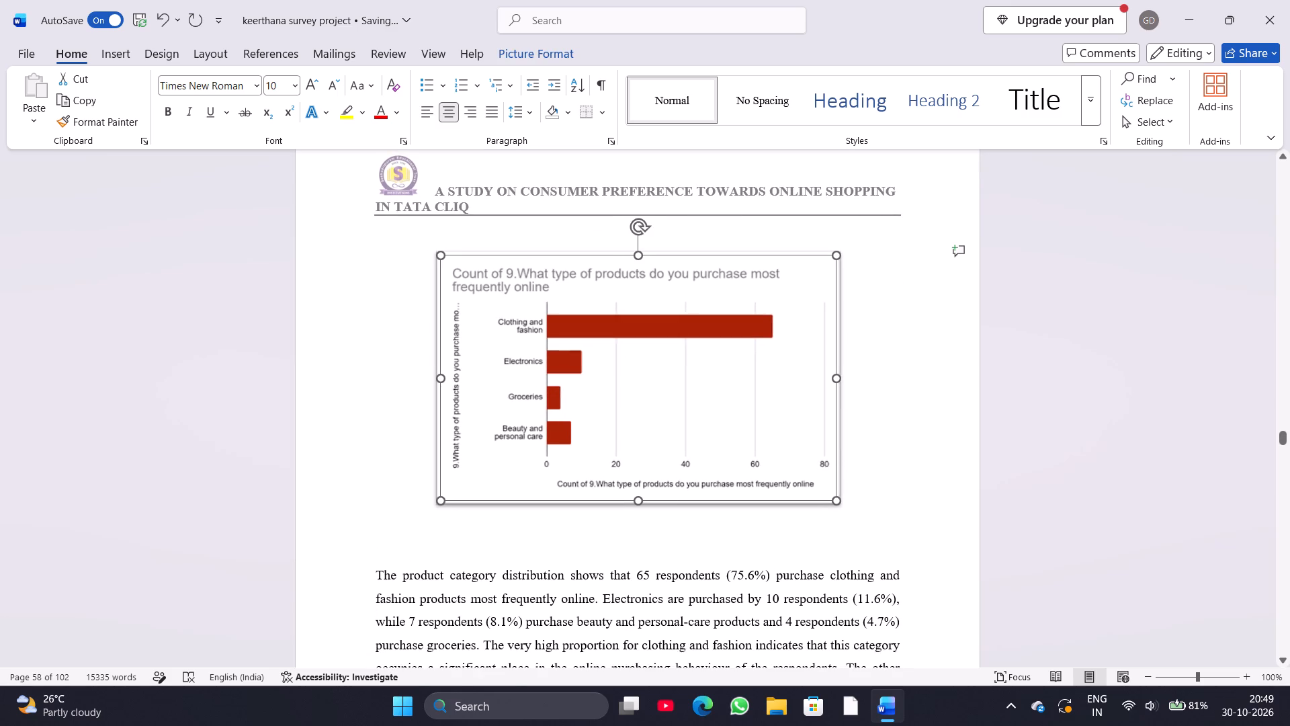
left_click_drag(818, 463, 805, 432)
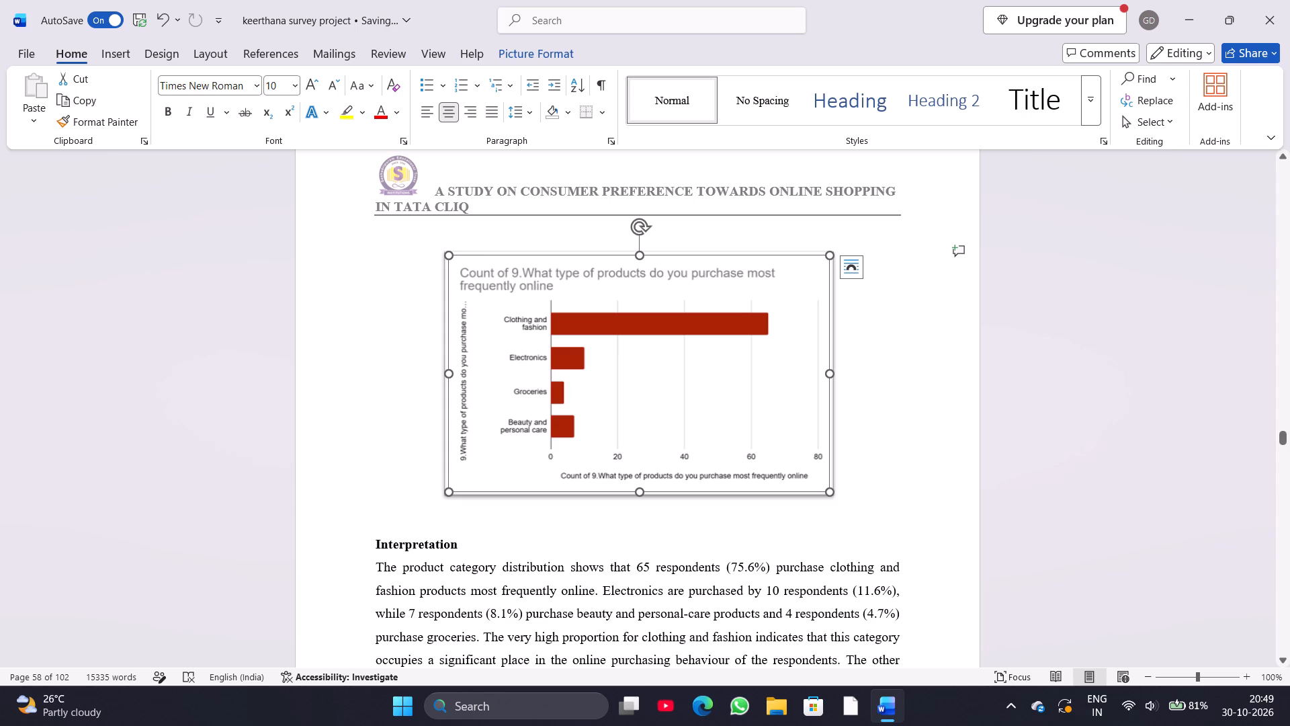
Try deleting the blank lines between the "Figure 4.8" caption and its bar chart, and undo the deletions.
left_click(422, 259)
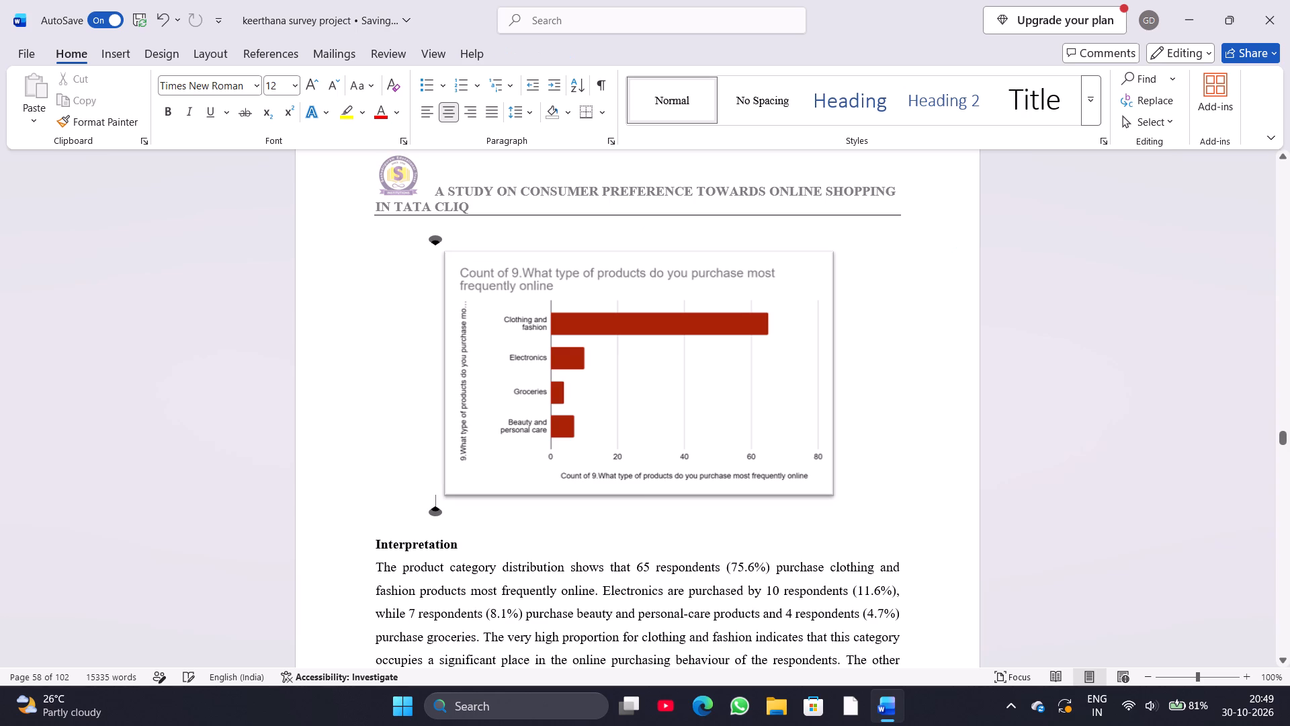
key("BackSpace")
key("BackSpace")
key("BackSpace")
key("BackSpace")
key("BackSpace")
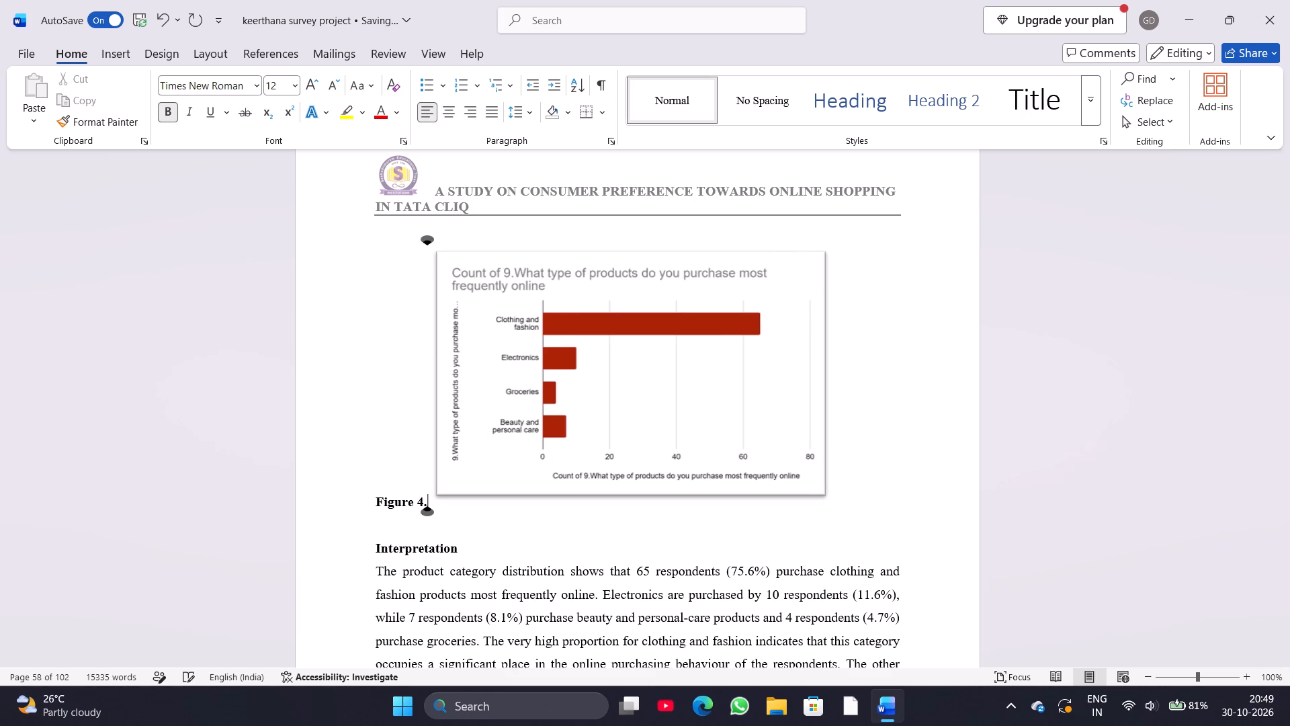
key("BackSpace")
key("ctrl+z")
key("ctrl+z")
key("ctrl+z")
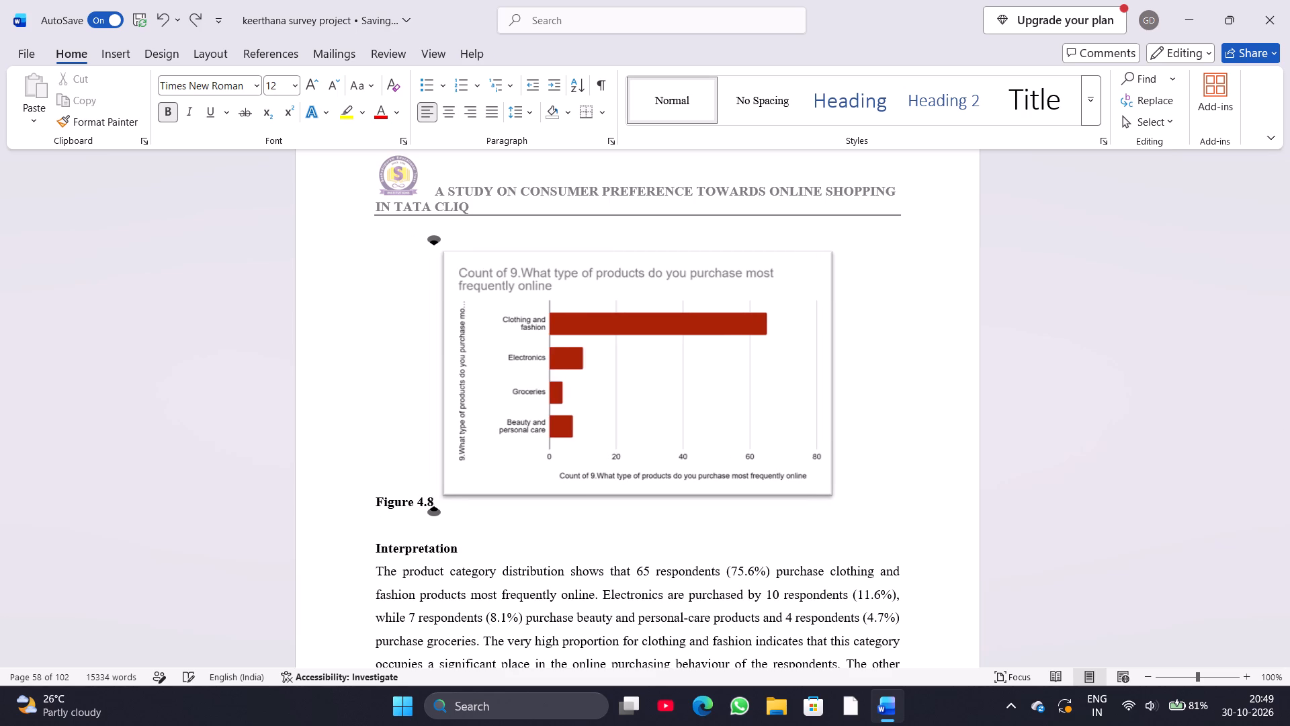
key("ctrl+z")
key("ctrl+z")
Delete the blank lines below the "Figure 4.8" caption, working up from the bottom of its page.
scroll(422, 259, "up", 3)
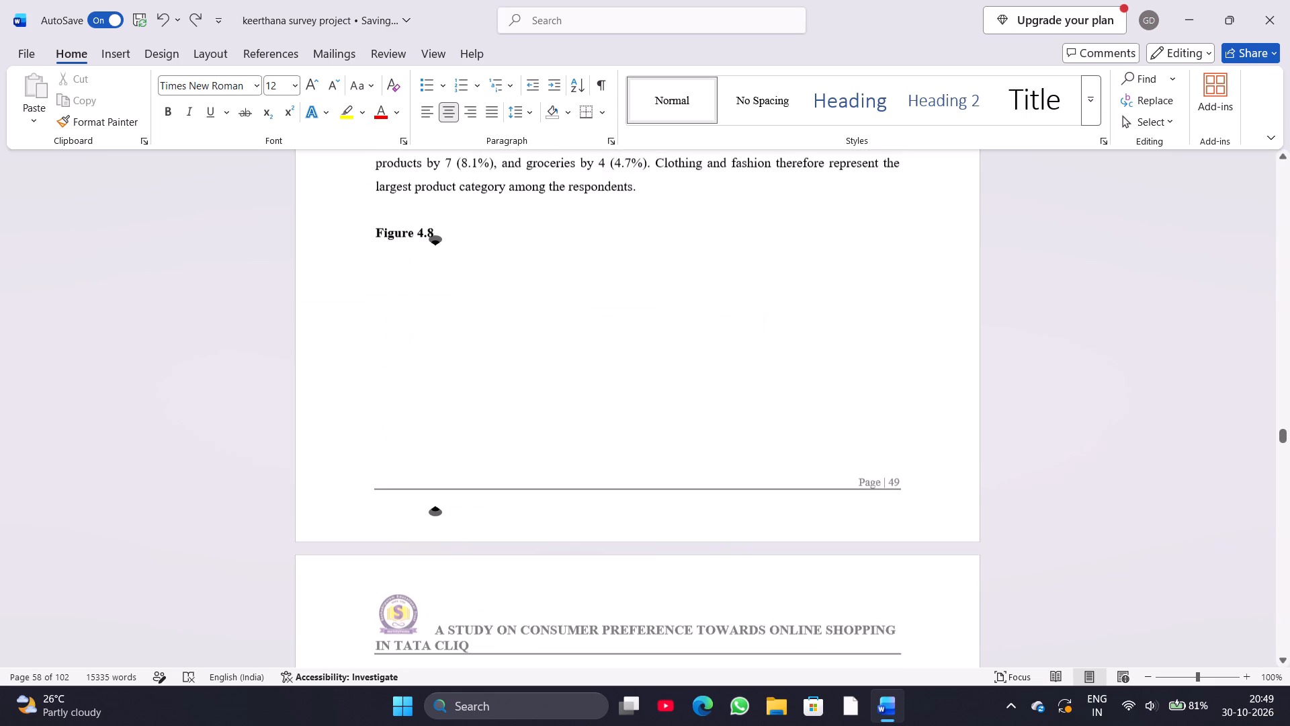
left_click(404, 461)
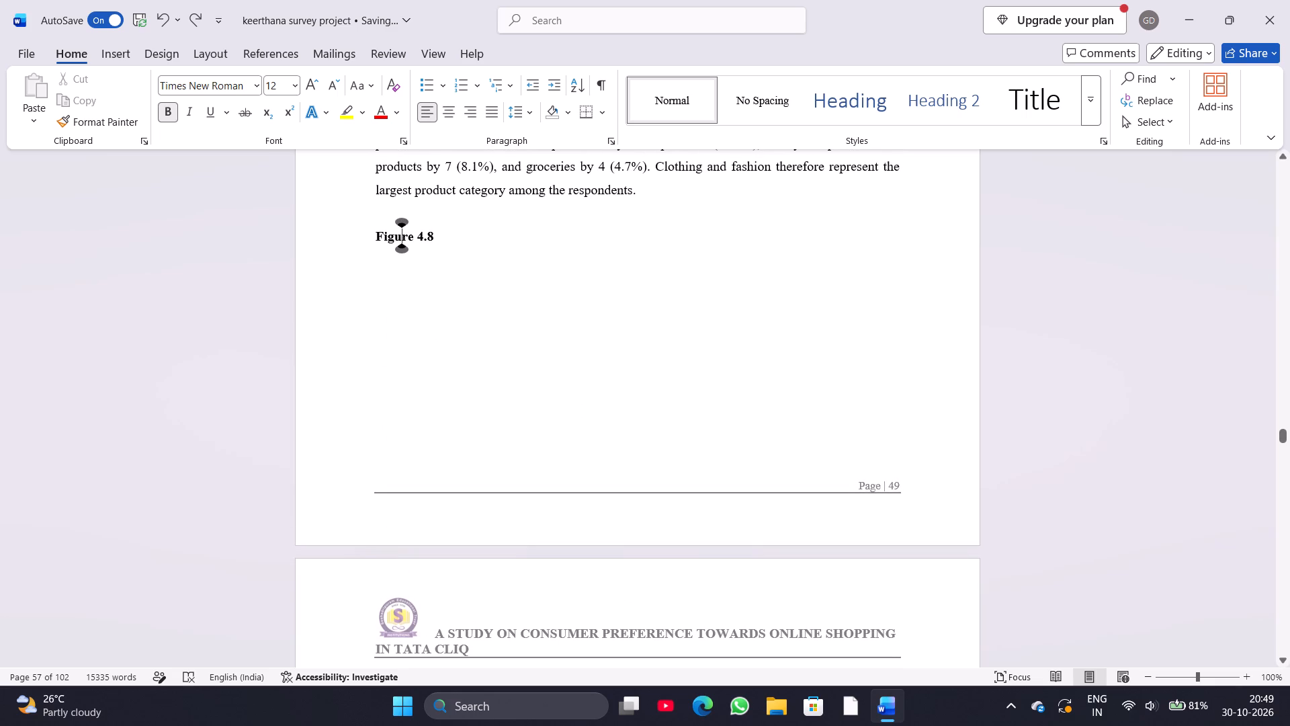
double_click(400, 455)
key("BackSpace")
key("BackSpace")
key("BackSpace")
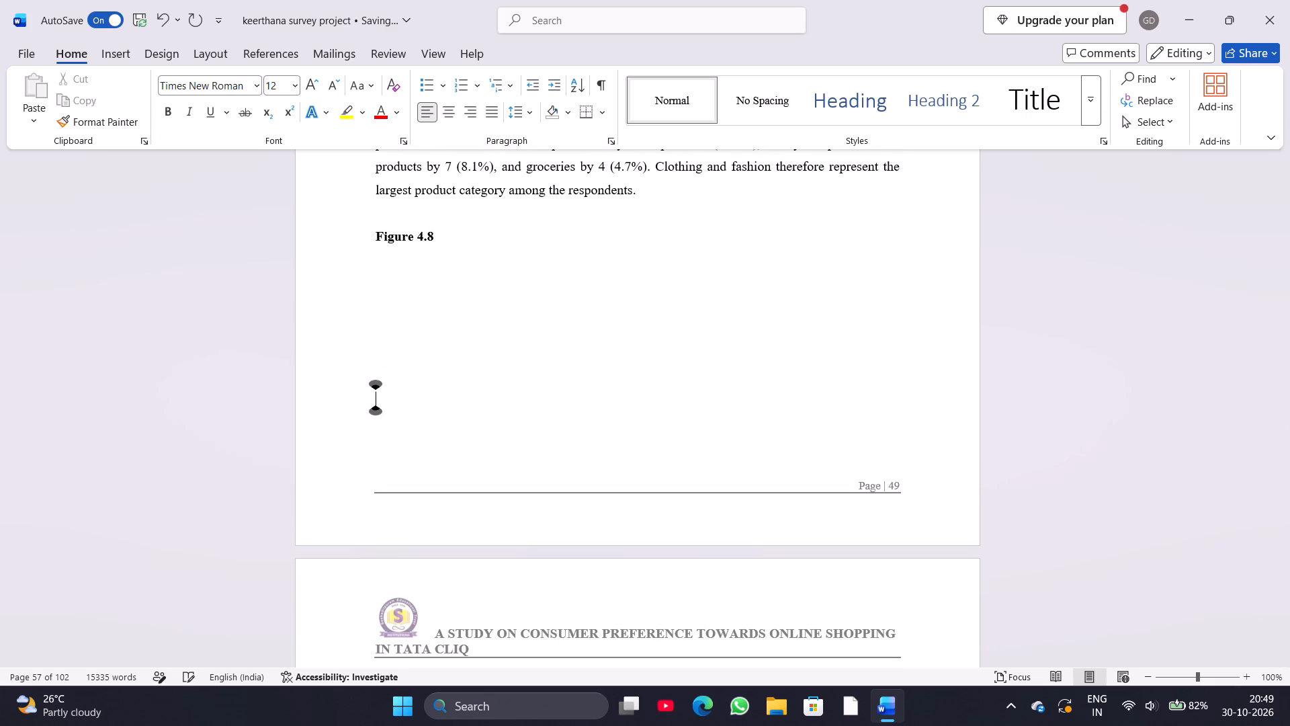
key("BackSpace")
key("BackSpace")
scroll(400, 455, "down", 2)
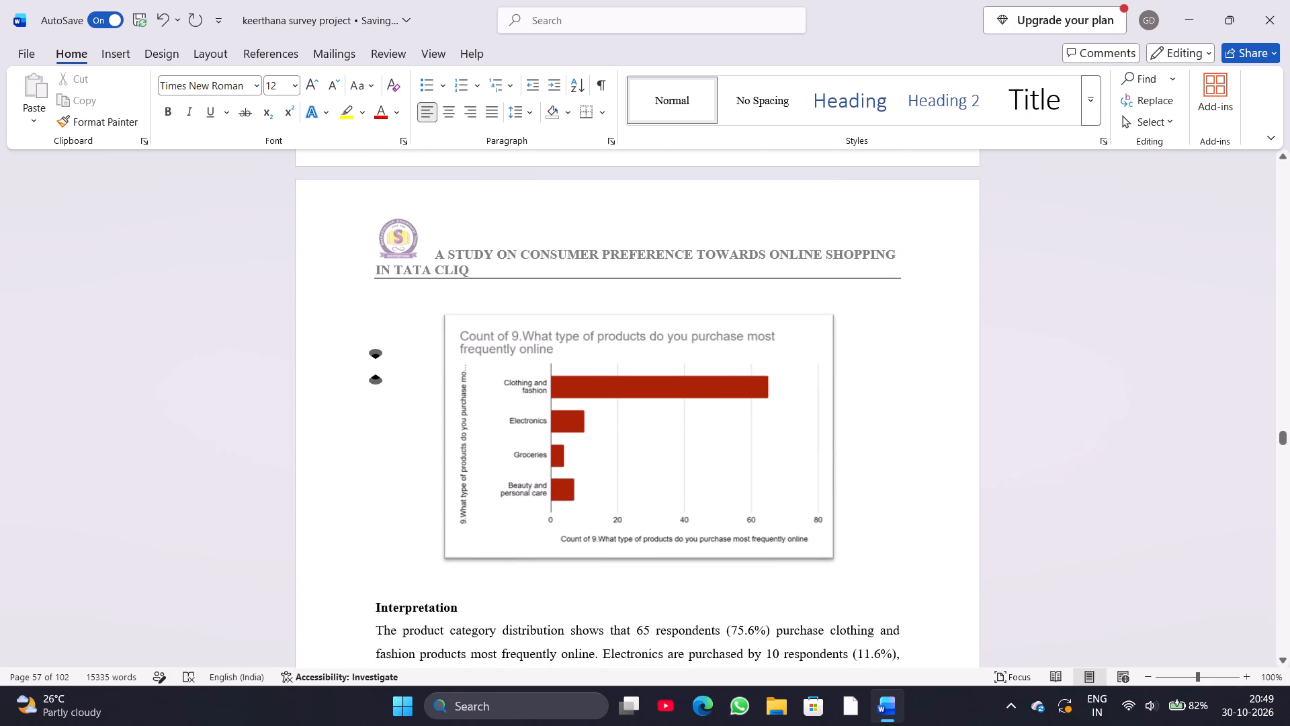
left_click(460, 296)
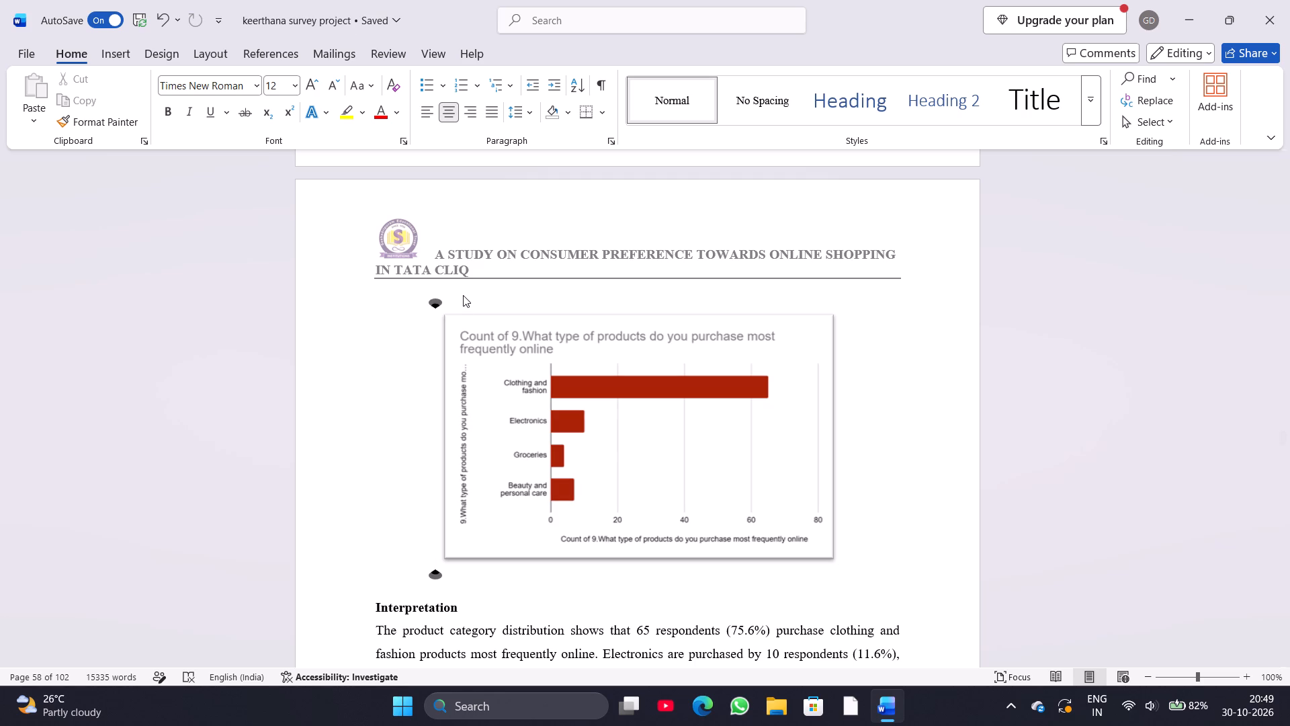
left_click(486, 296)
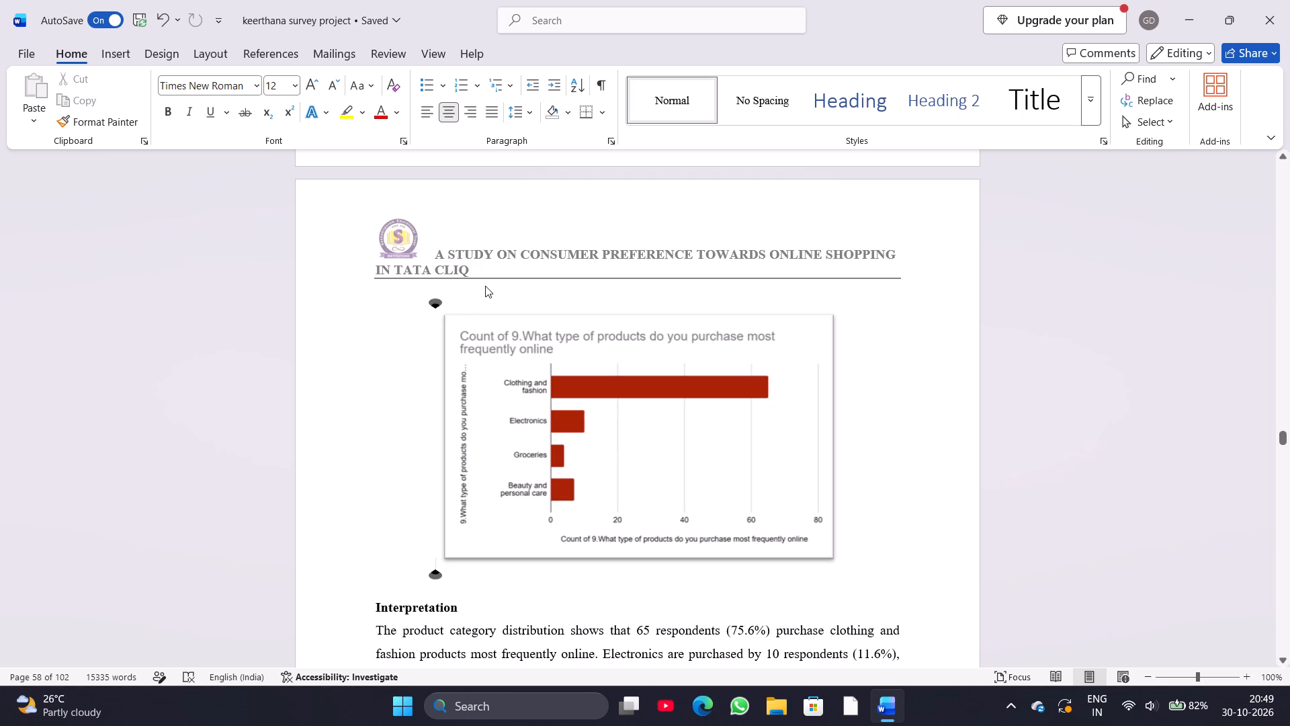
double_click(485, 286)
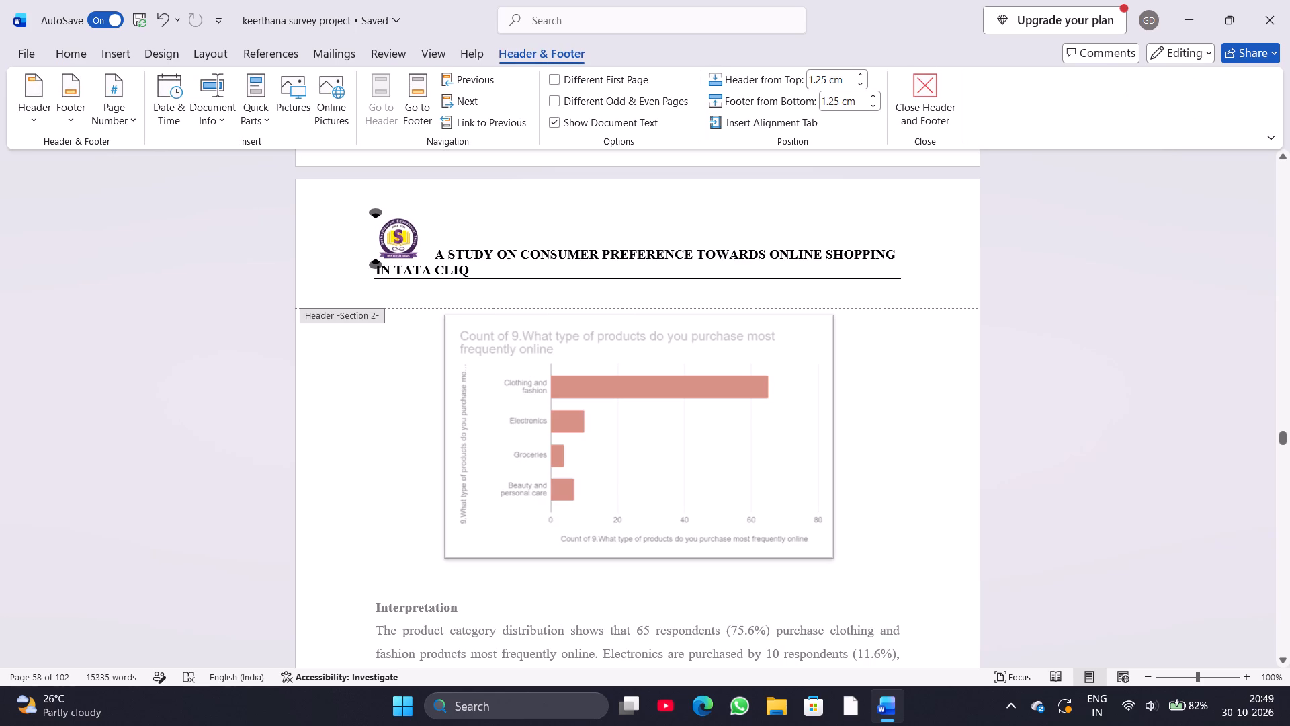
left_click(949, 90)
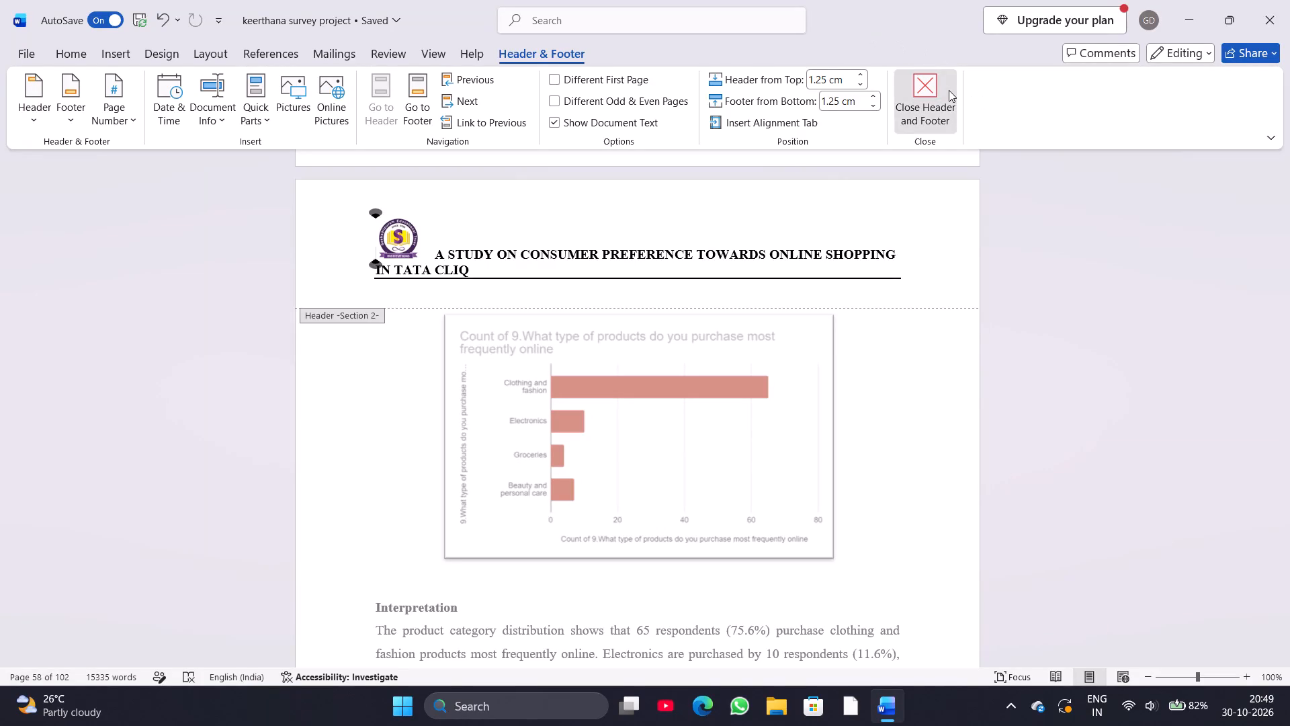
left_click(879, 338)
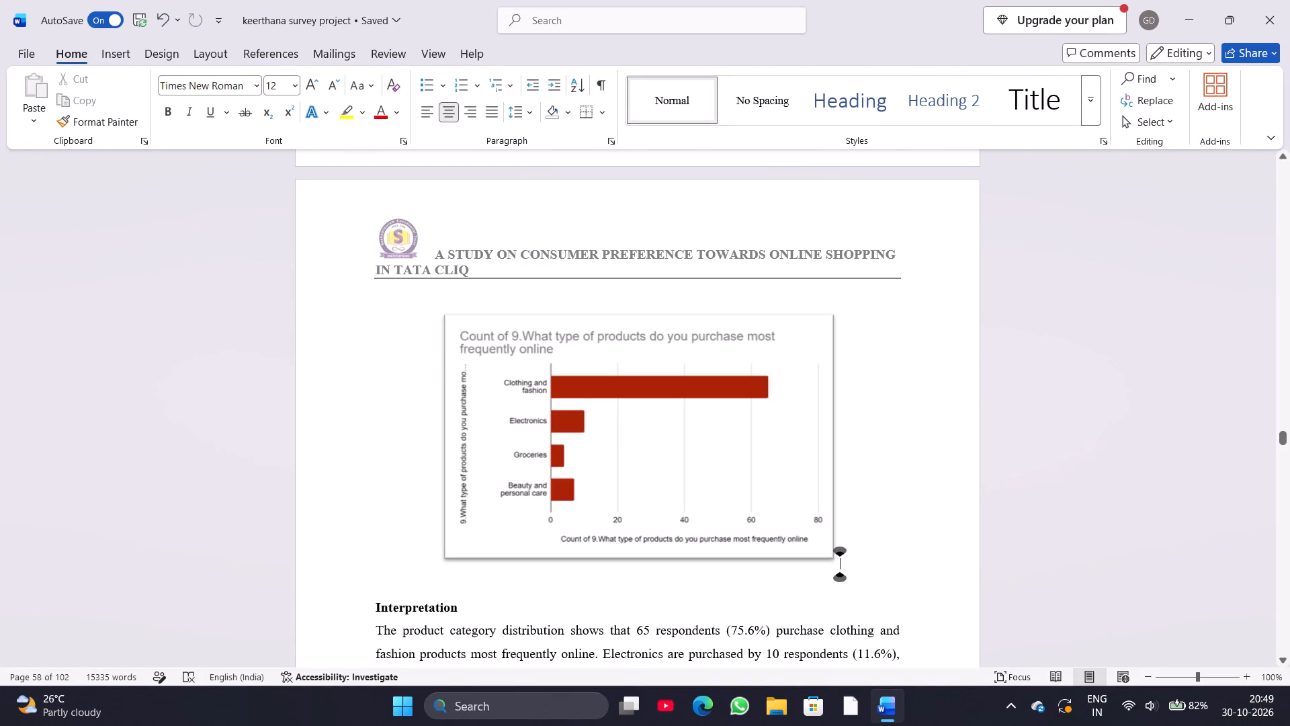
Insert three blank lines directly before the Figure 4.8 bar chart.
scroll(640, 398, "down", 1)
left_click_drag(606, 282, 603, 299)
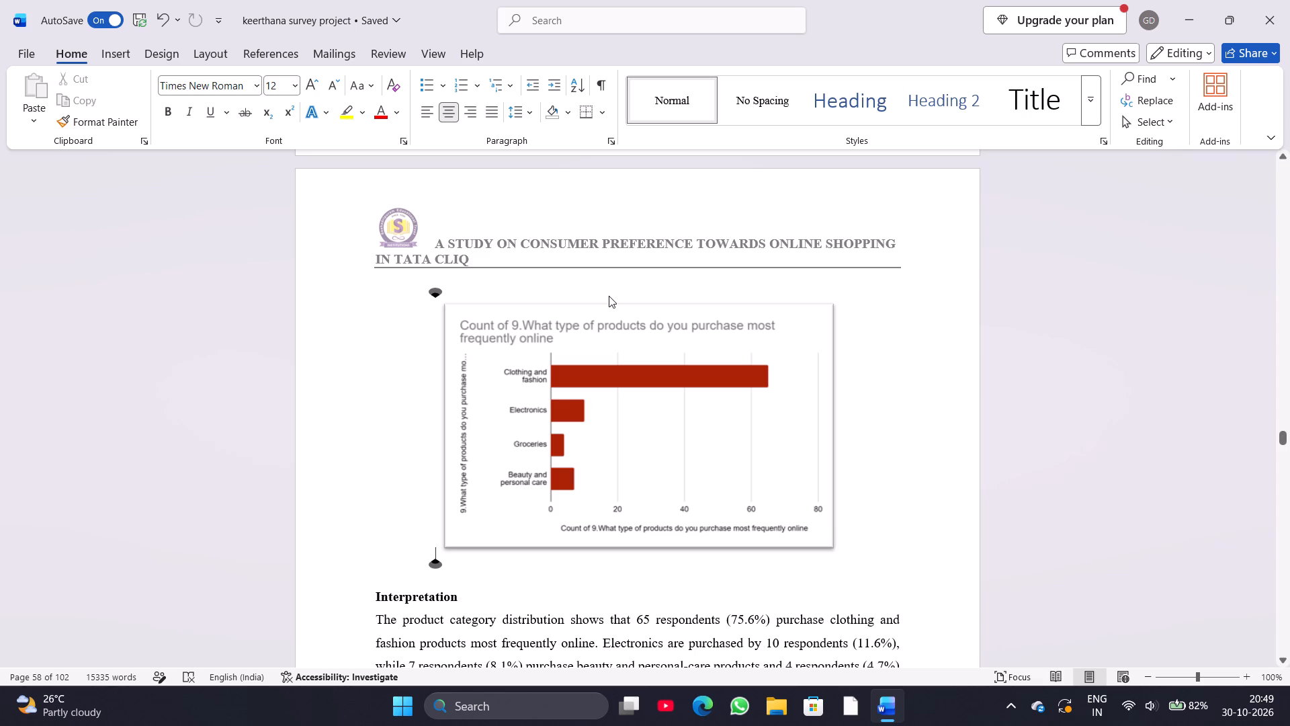
left_click(600, 299)
double_click(600, 299)
left_click(622, 279)
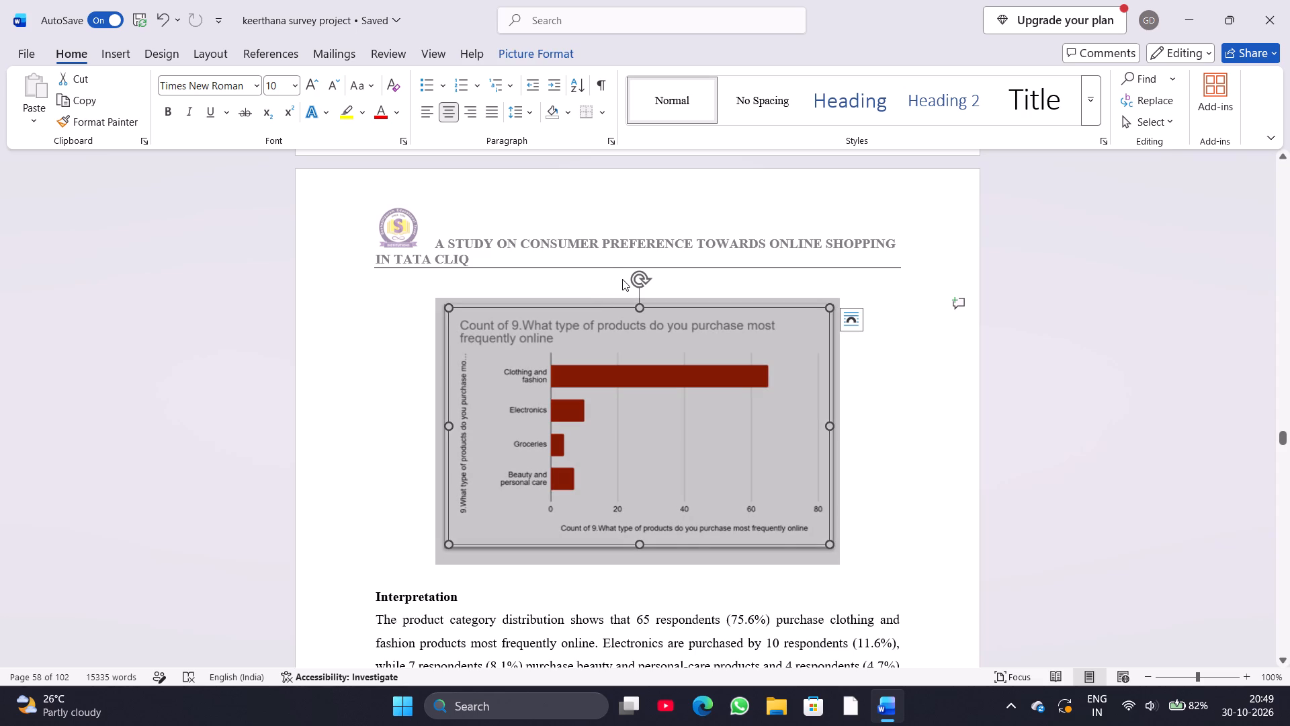
key("Return")
key("Return")
key("Return")
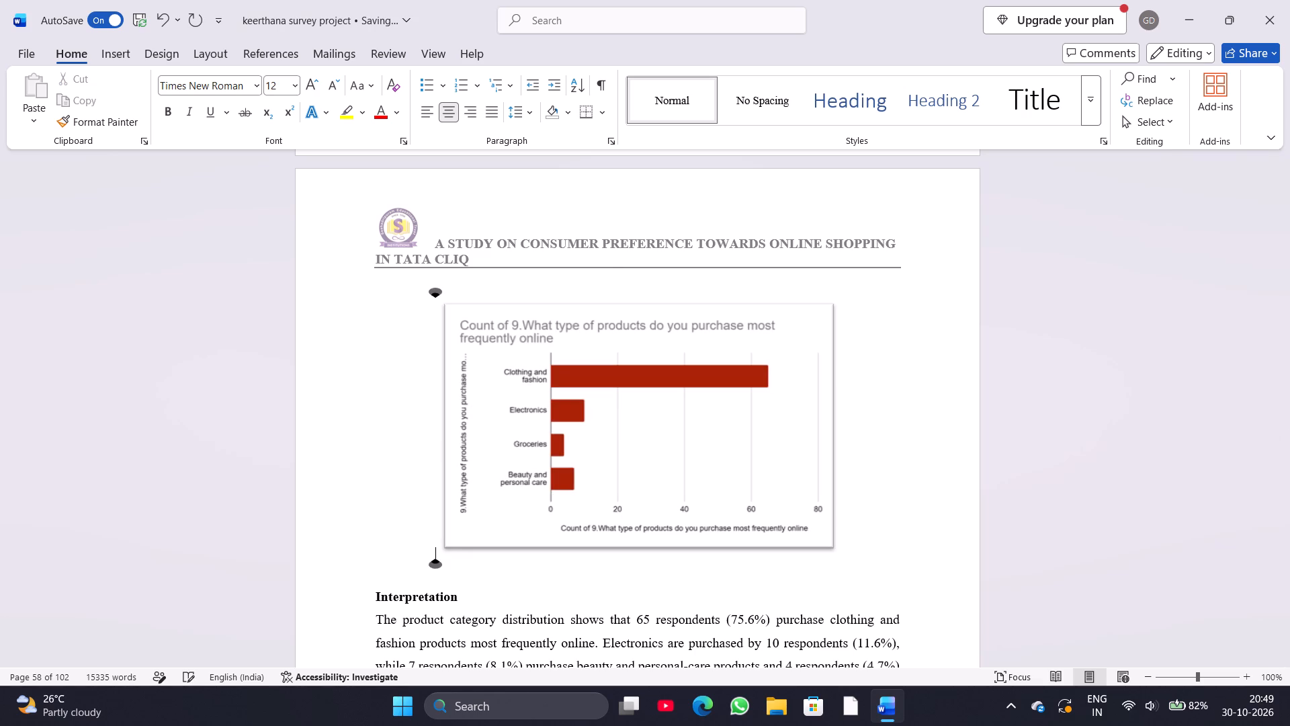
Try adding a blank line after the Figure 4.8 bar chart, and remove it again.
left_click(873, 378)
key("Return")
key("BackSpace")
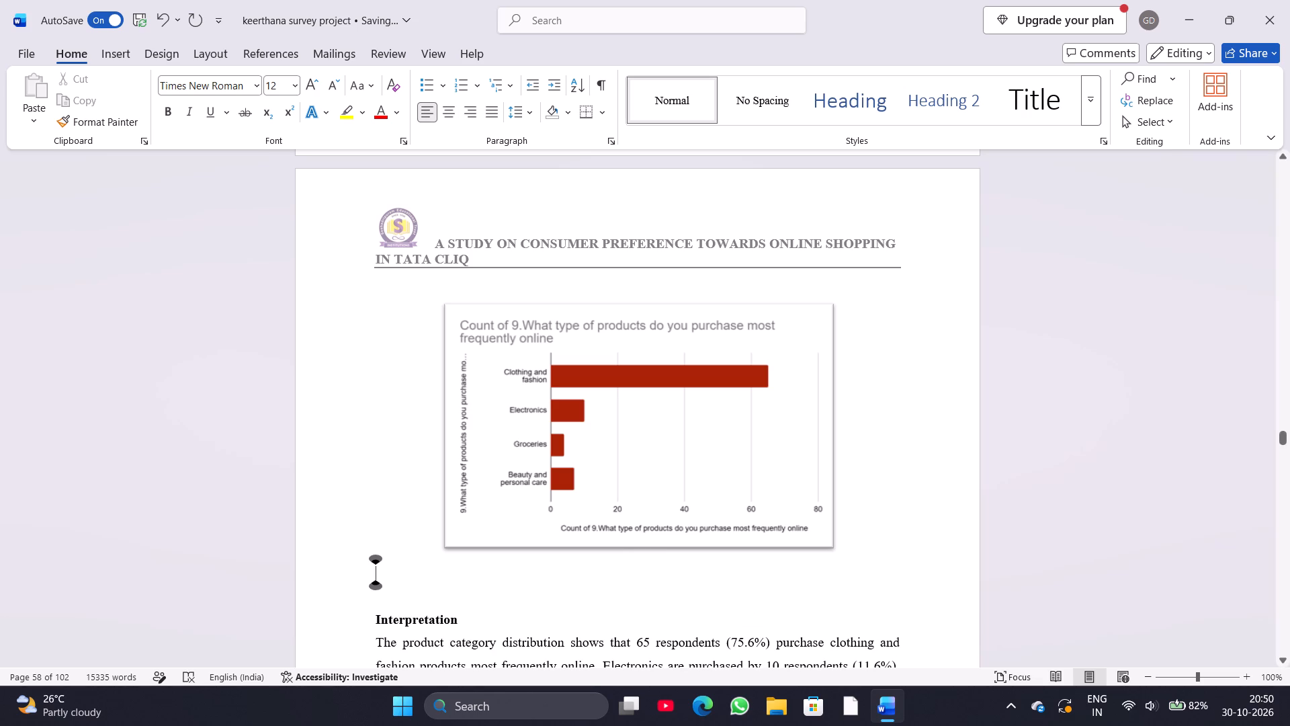
Move the Figure 4.8 bar chart up to a blank line on the preceding page, below its caption.
left_click(416, 299)
left_click_drag(496, 351, 487, 162)
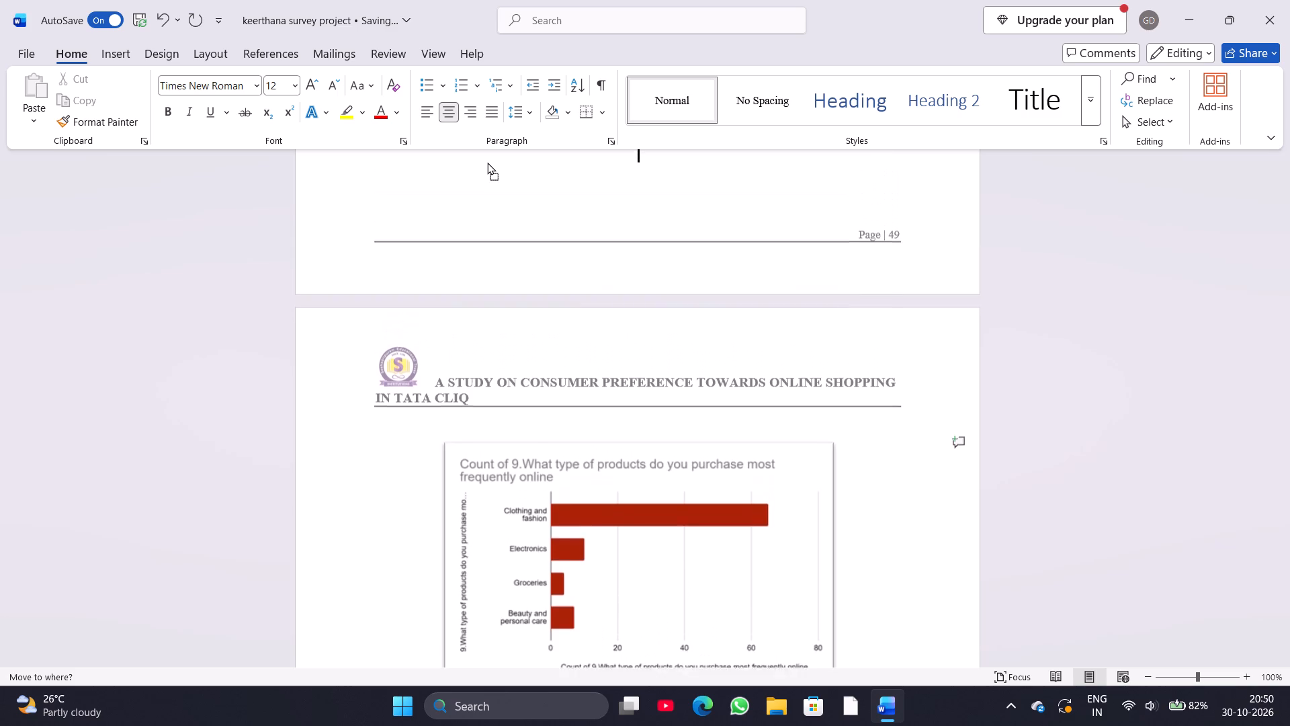
left_click_drag(487, 162, 589, 146)
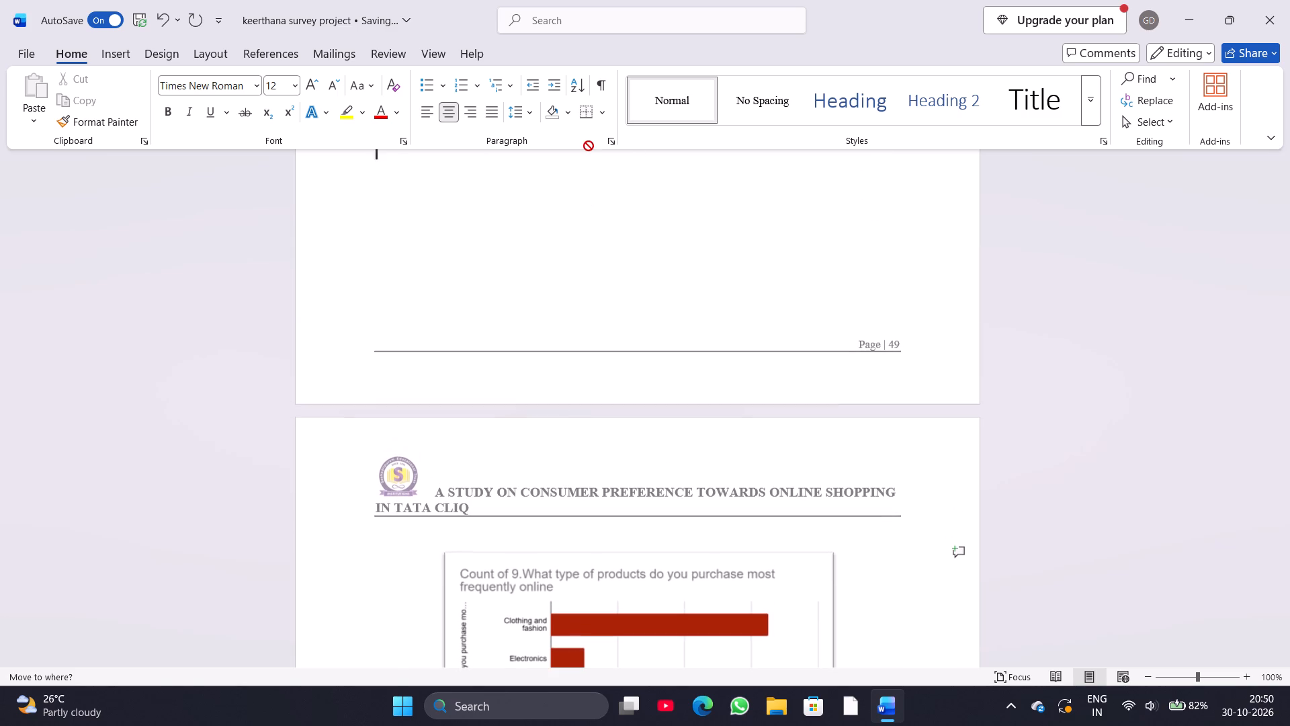
left_click_drag(589, 146, 626, 179)
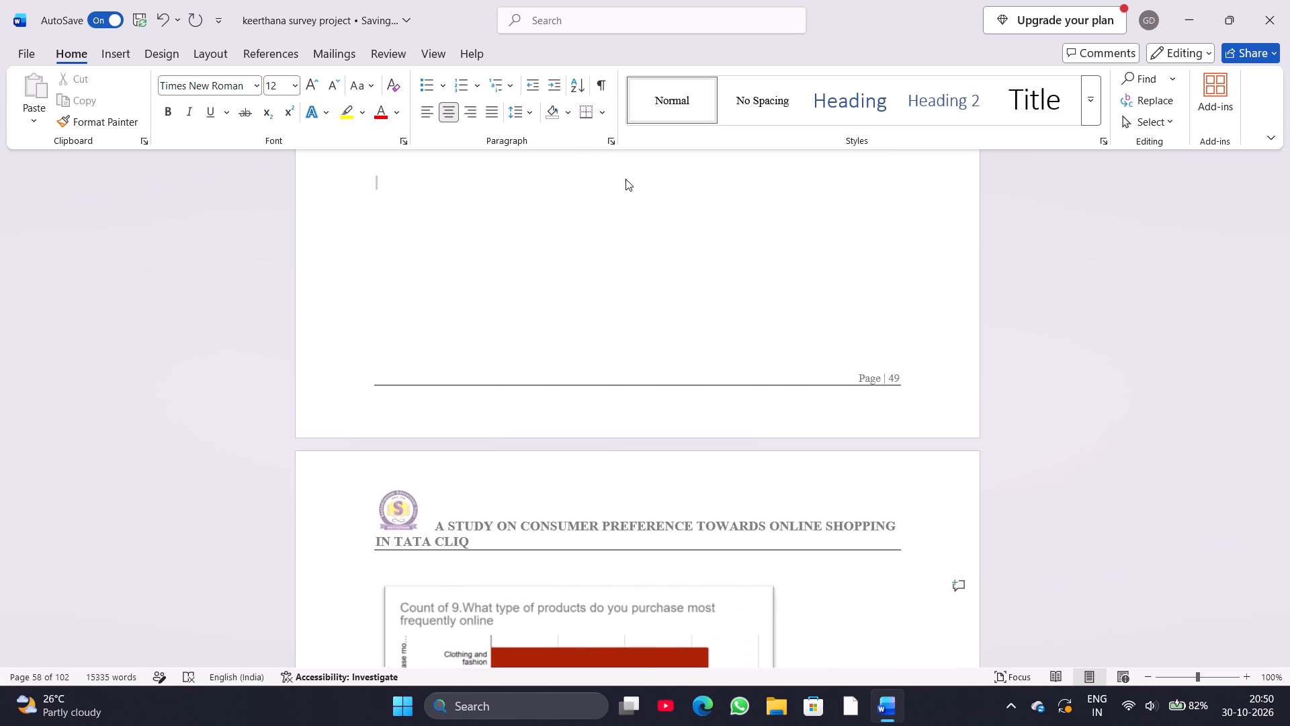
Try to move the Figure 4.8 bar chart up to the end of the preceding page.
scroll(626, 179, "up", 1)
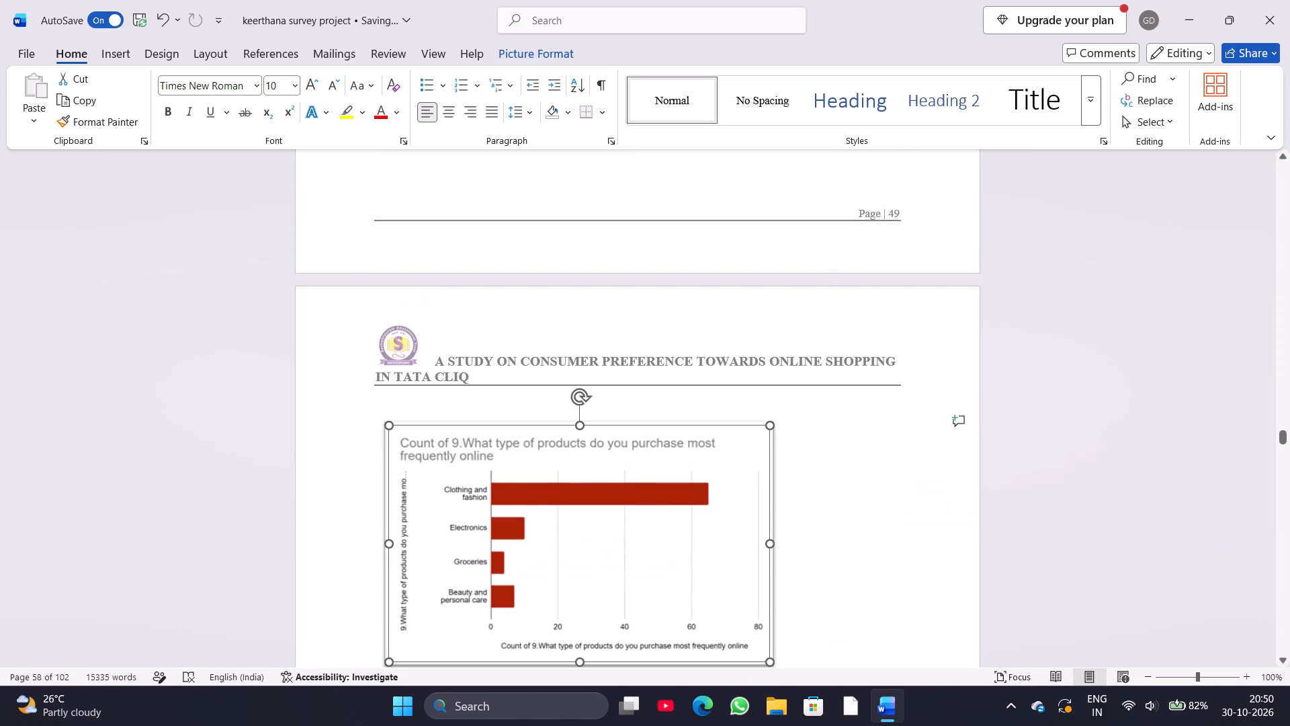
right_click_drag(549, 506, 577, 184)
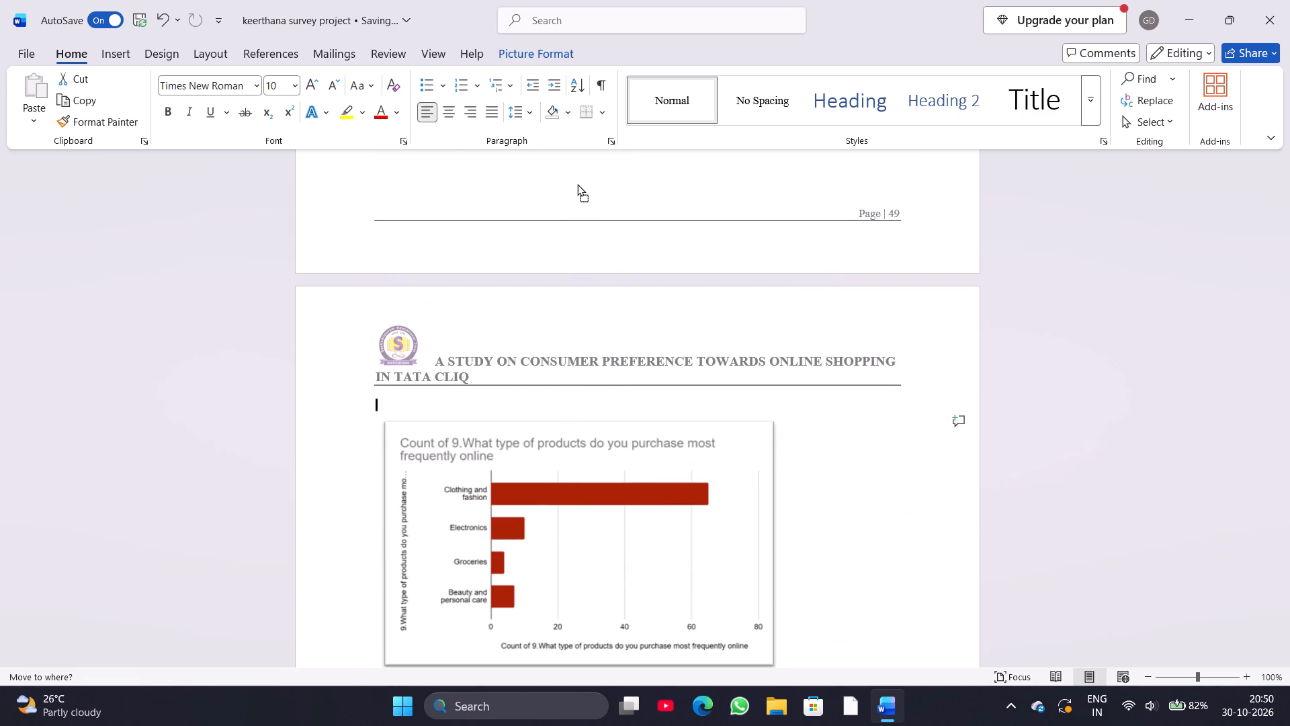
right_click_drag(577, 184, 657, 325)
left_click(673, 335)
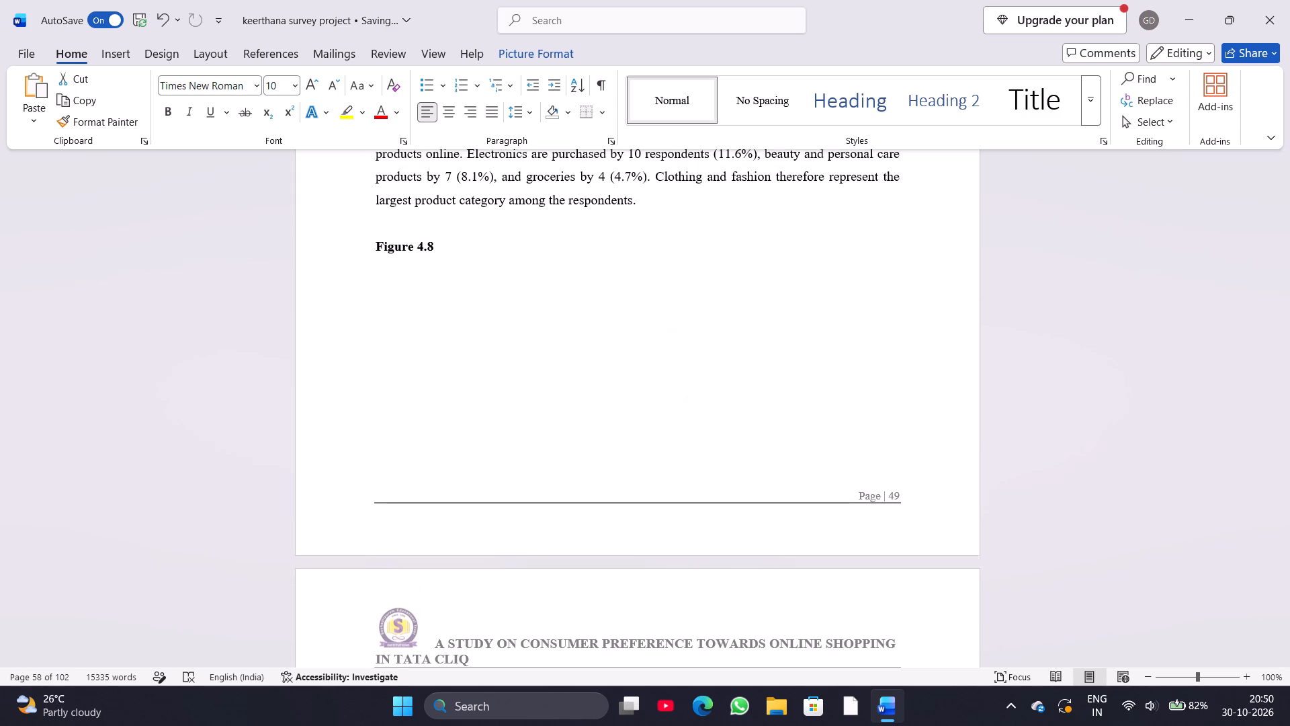
Shrink the Figure 4.8 bar chart slightly from its corner, keeping its proportions.
scroll(555, 329, "up", 3)
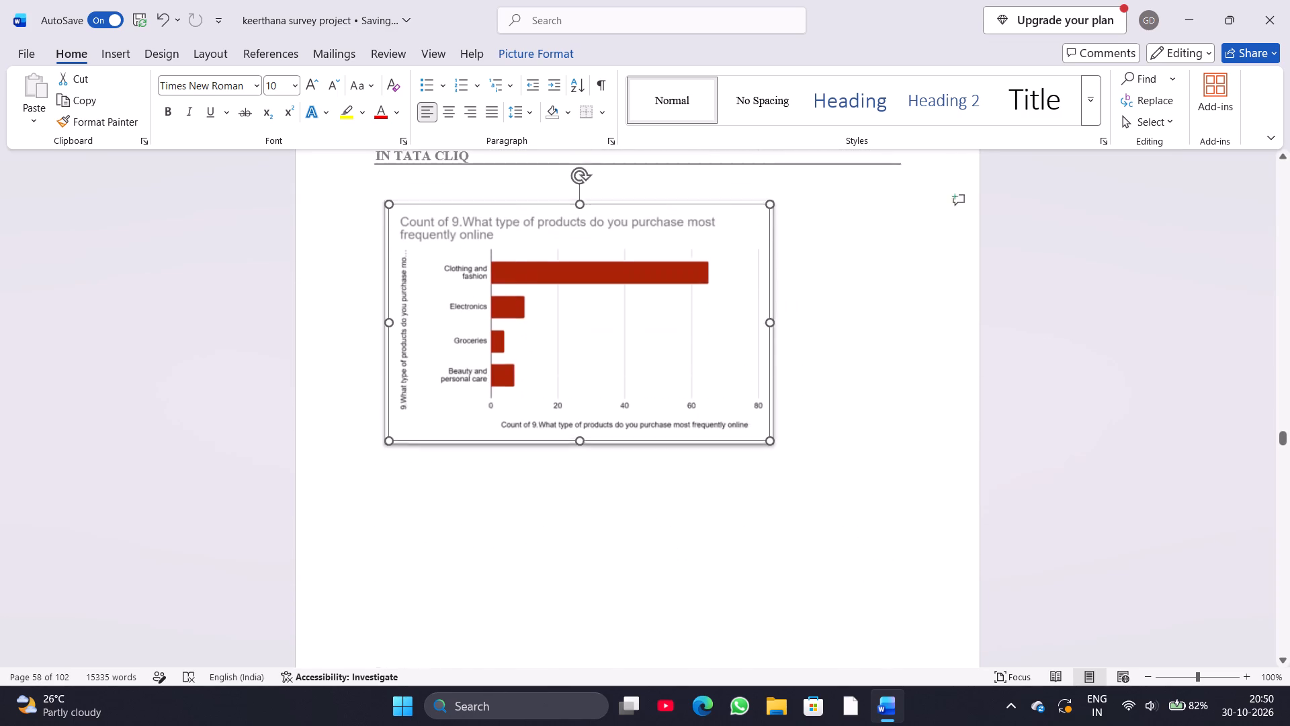
scroll(555, 329, "up", 2)
scroll(555, 329, "down", 1)
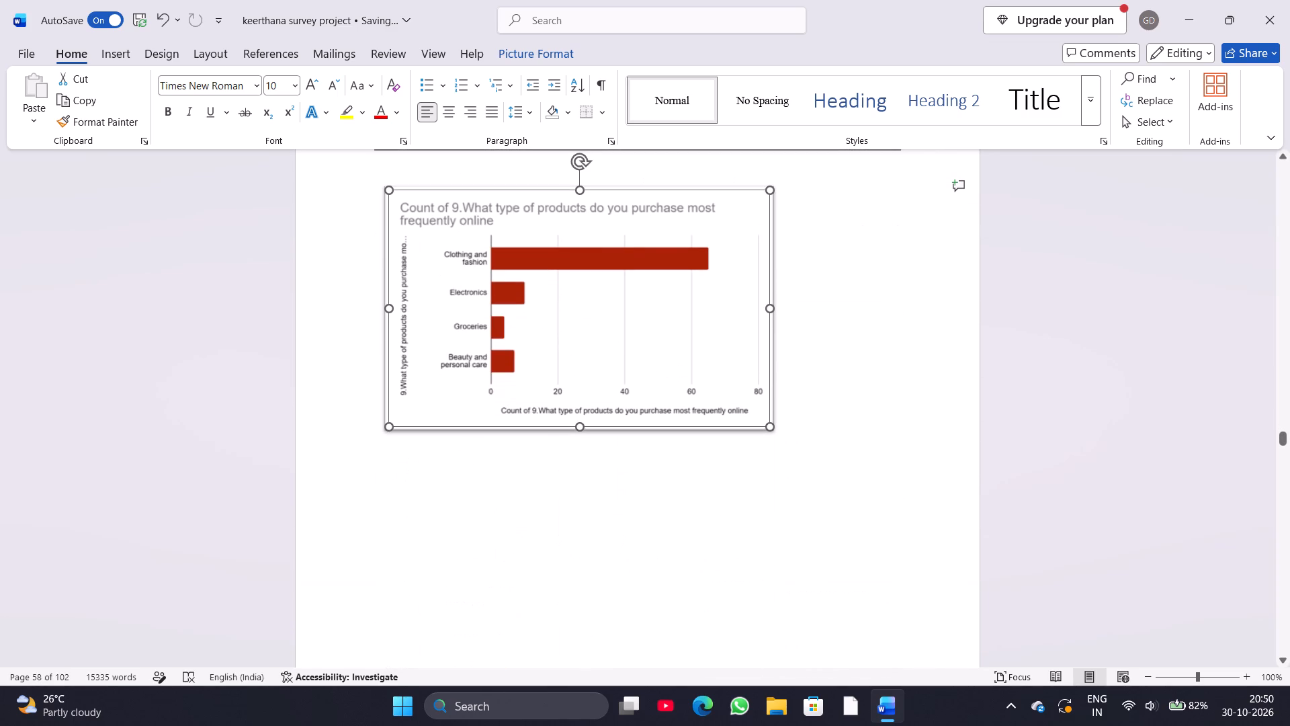
left_click_drag(767, 428, 751, 404)
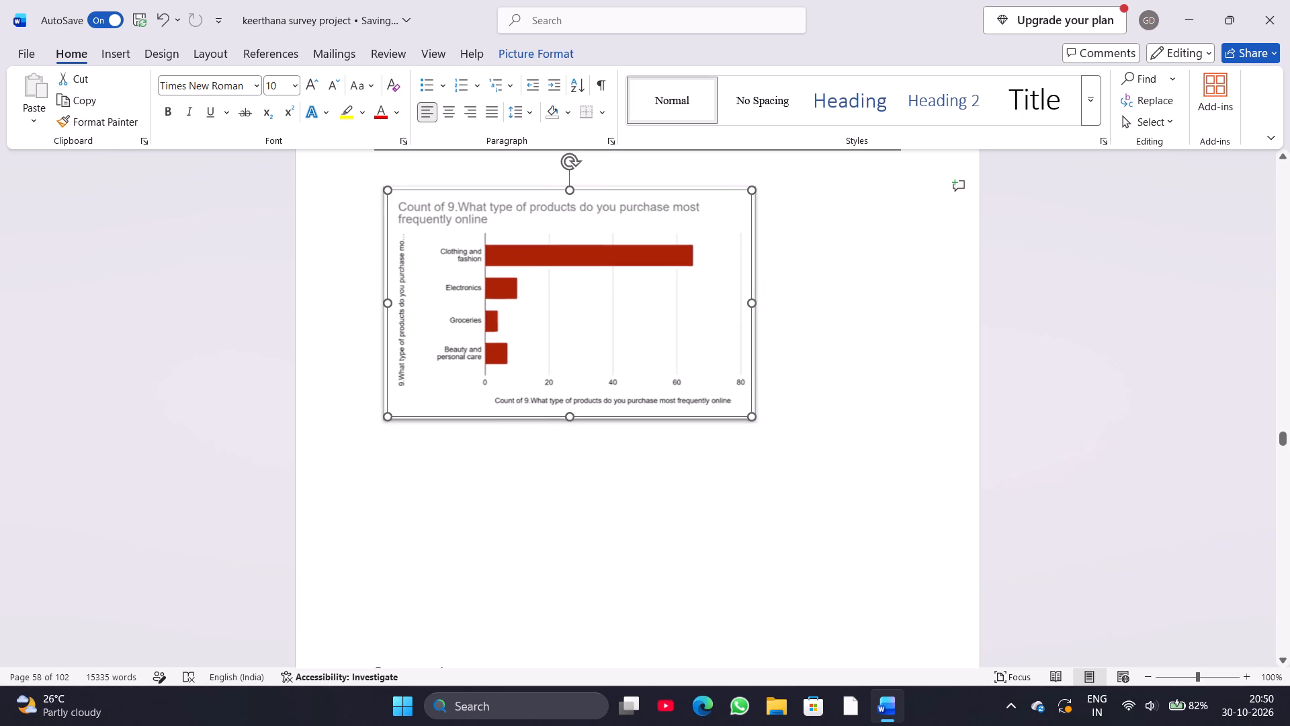
left_click_drag(751, 404, 734, 382)
Move the Figure 4.8 bar chart onto the preceding page, between the analysis paragraph and the "Figure 4.8" caption.
left_click_drag(554, 338, 580, 118)
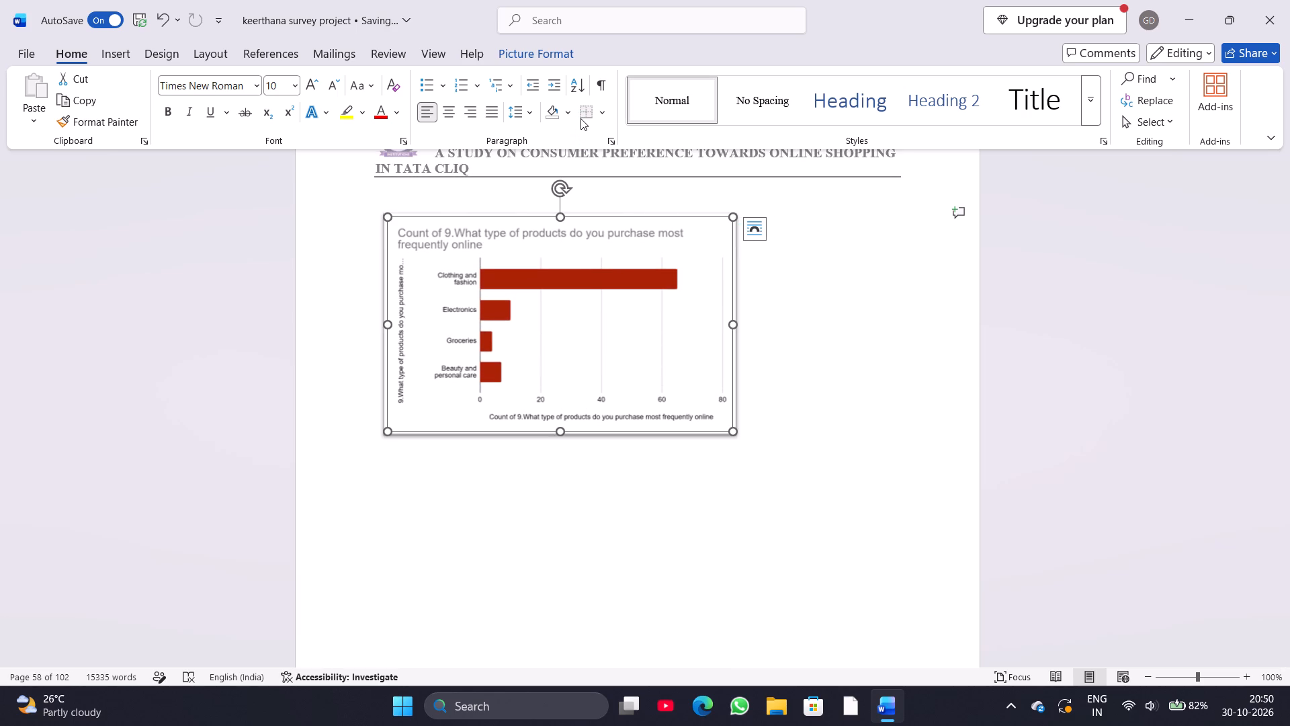
scroll(586, 336, "up", 3)
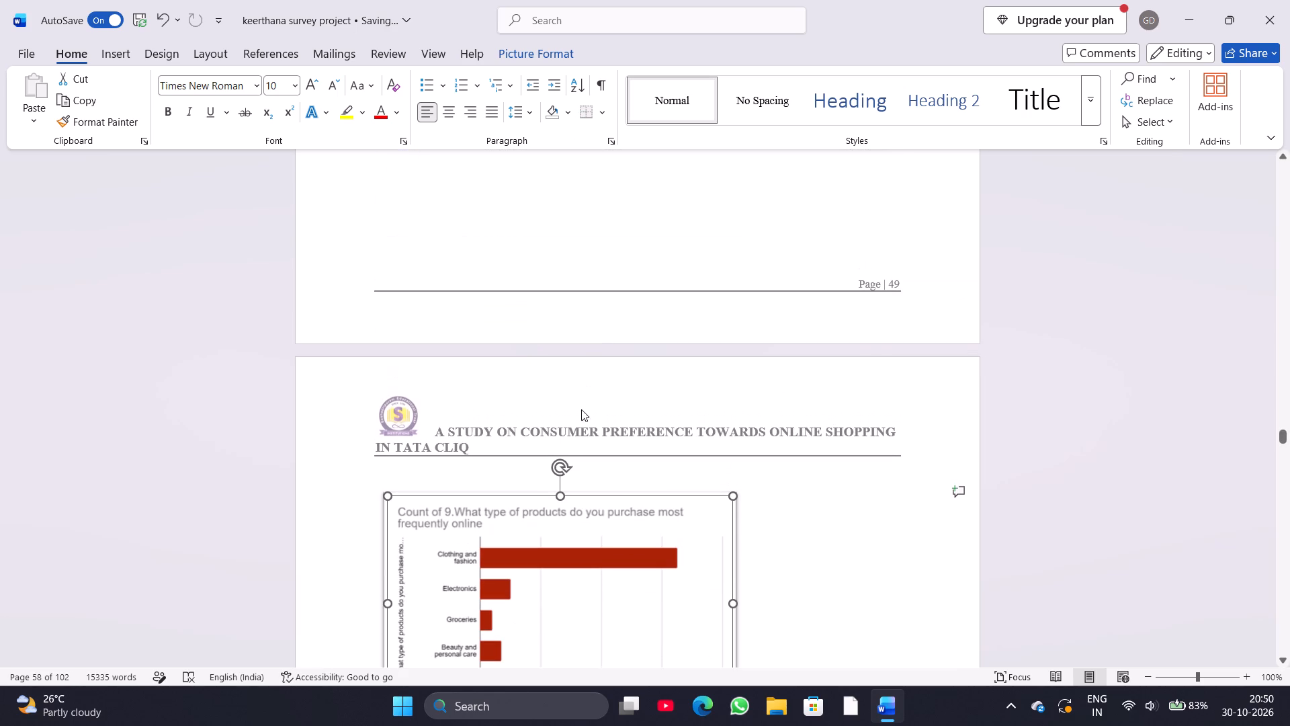
left_click_drag(540, 566, 575, 237)
left_click(542, 544)
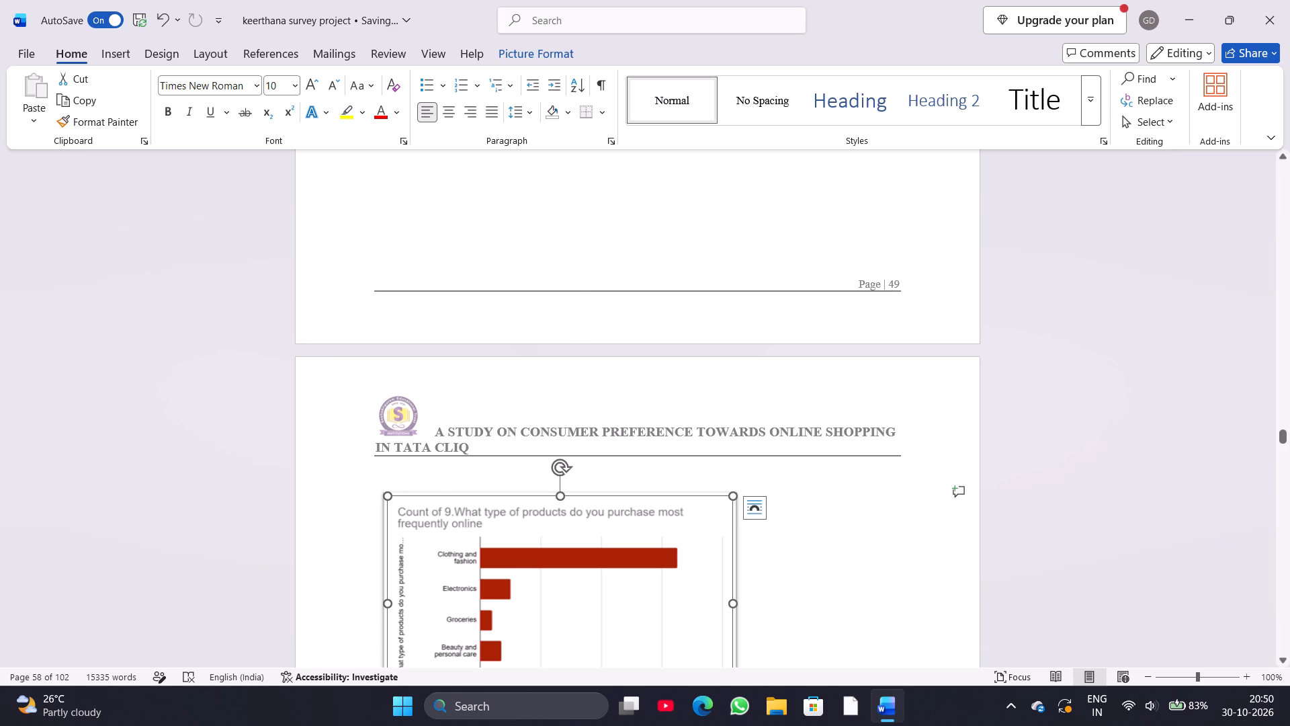
left_click_drag(542, 544, 562, 202)
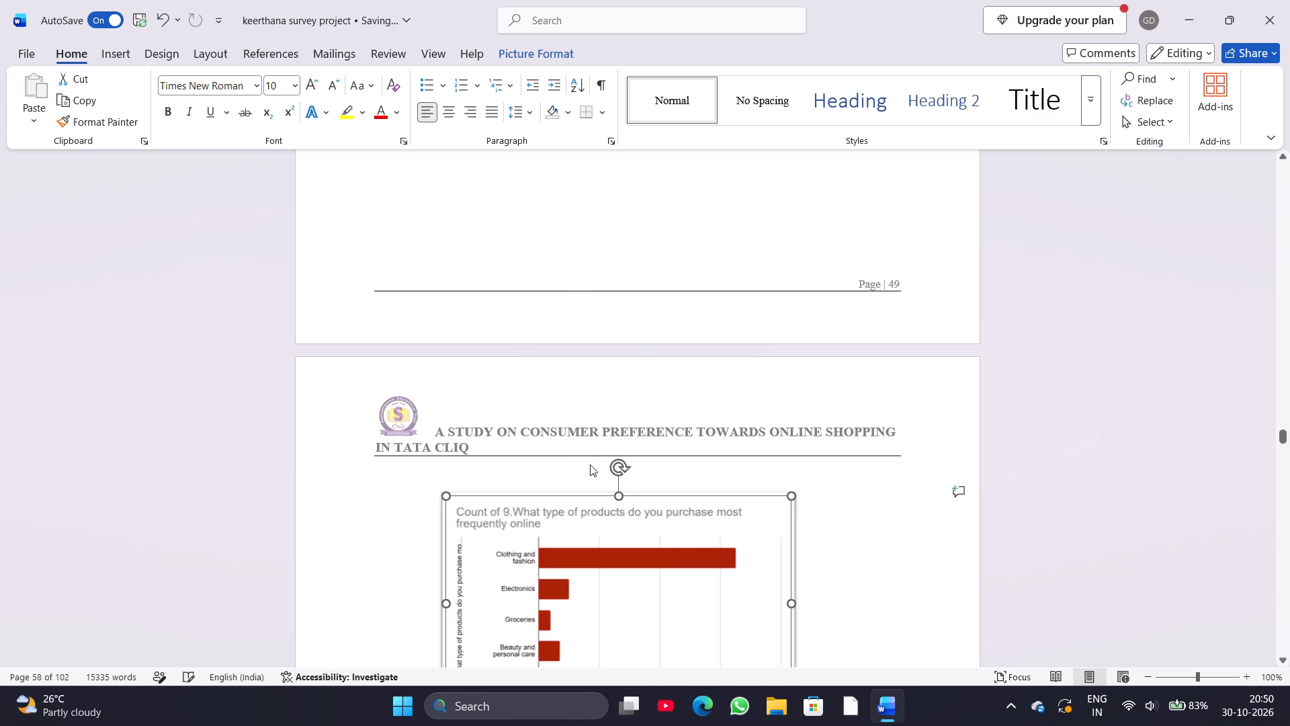
left_click_drag(561, 561, 568, 186)
Remove the blank line between the "Analysis" heading and its paragraph below Table no 4.8.
scroll(568, 341, "up", 4)
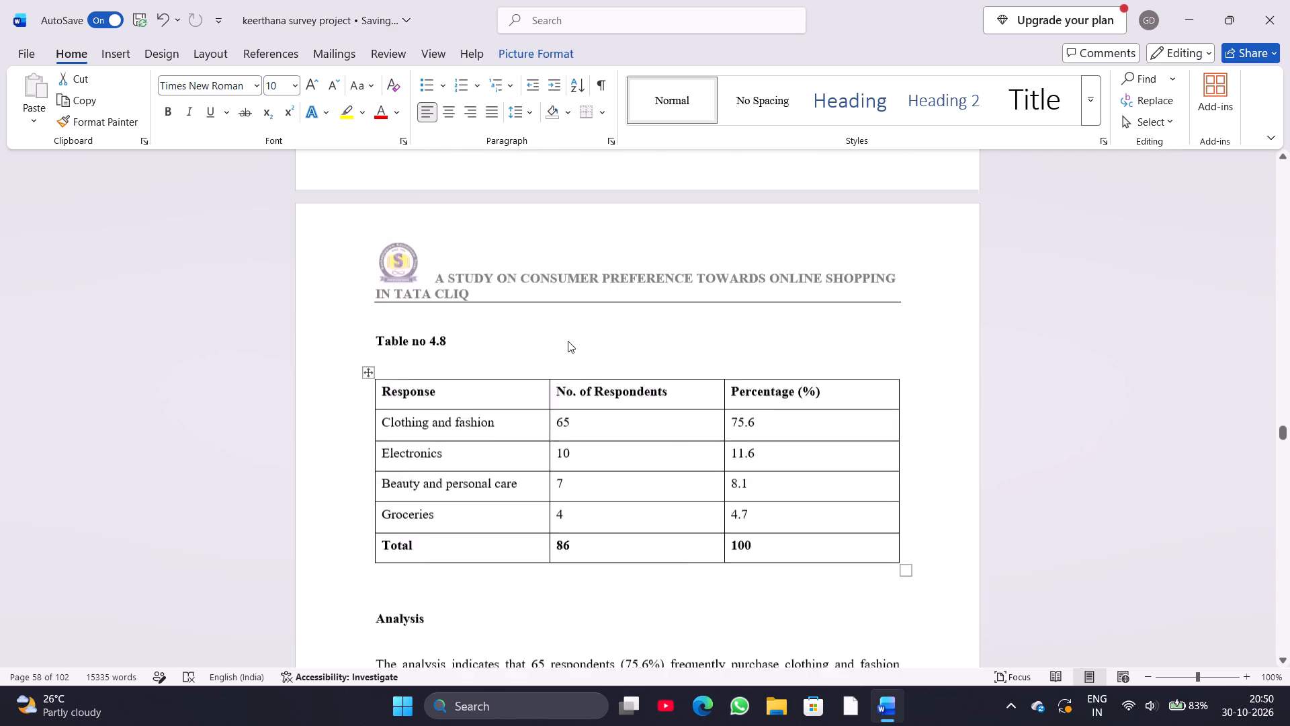
scroll(568, 341, "up", 2)
scroll(568, 341, "down", 3)
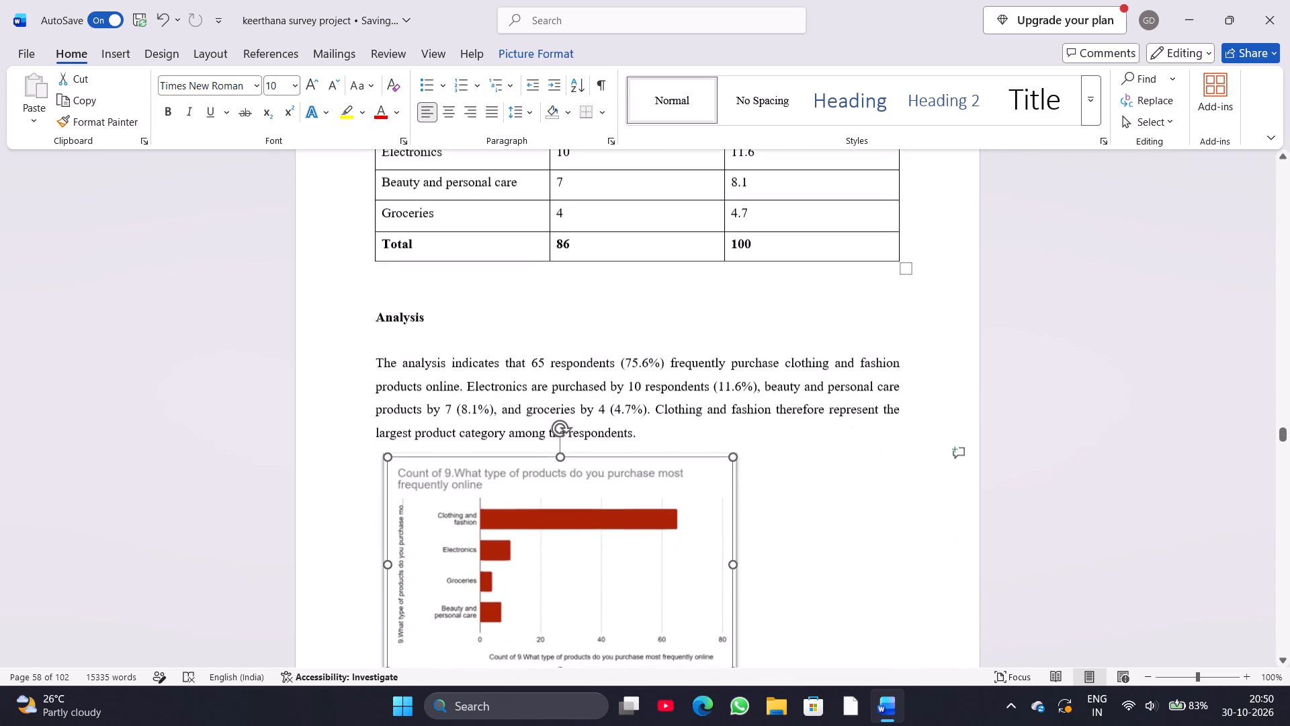
scroll(568, 341, "down", 1)
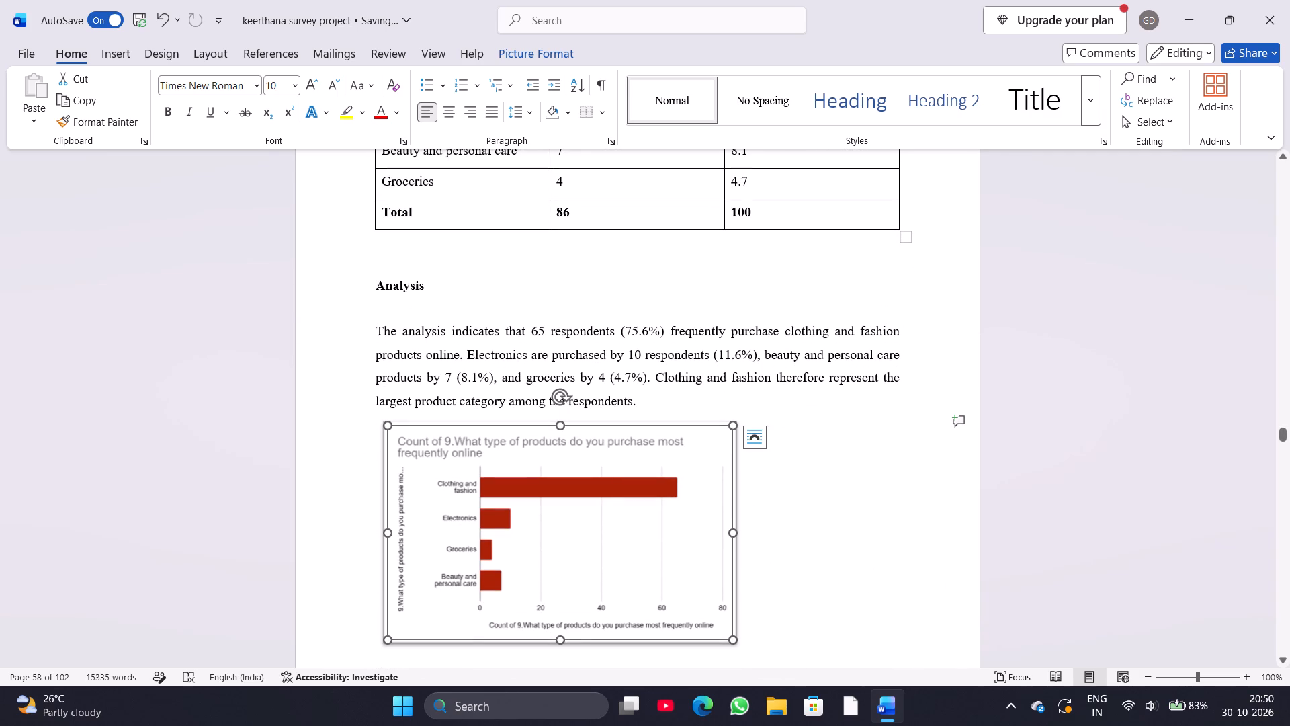
left_click(374, 333)
key("BackSpace")
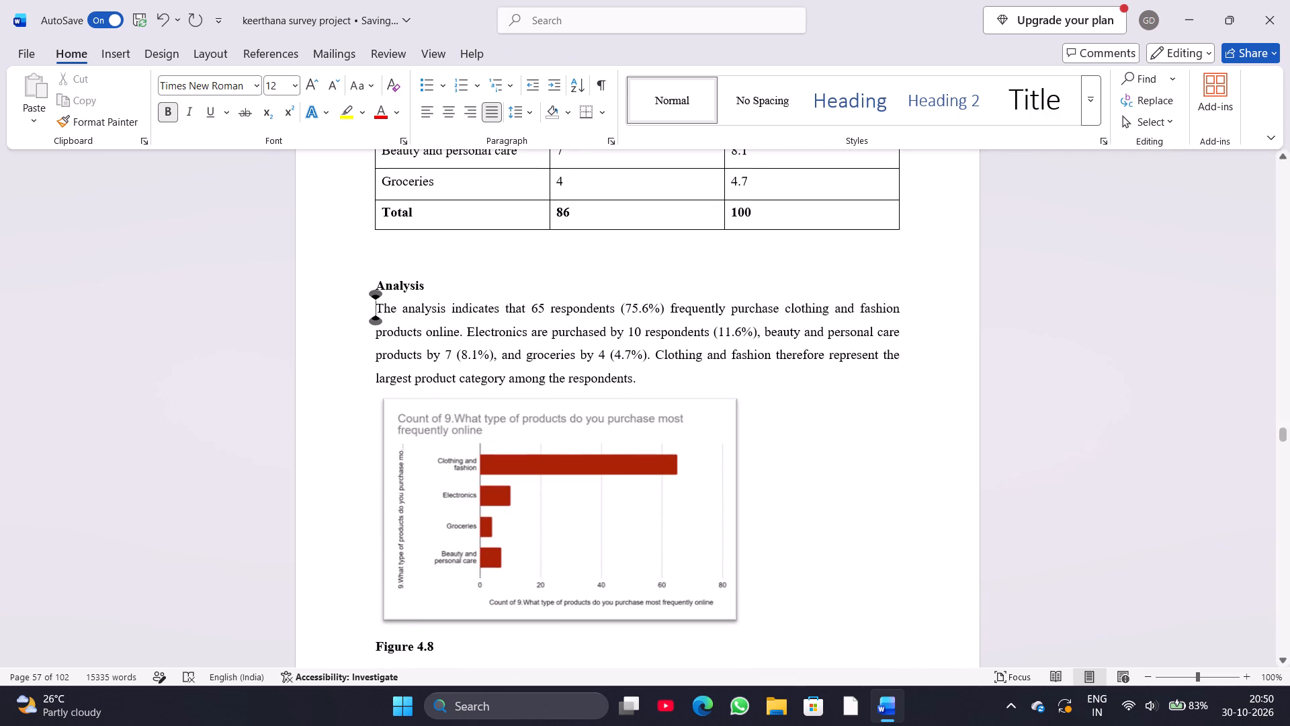
Move the bold "Figure 4.8" caption from below the bar chart to a new line directly after the analysis paragraph.
scroll(639, 379, "down", 1)
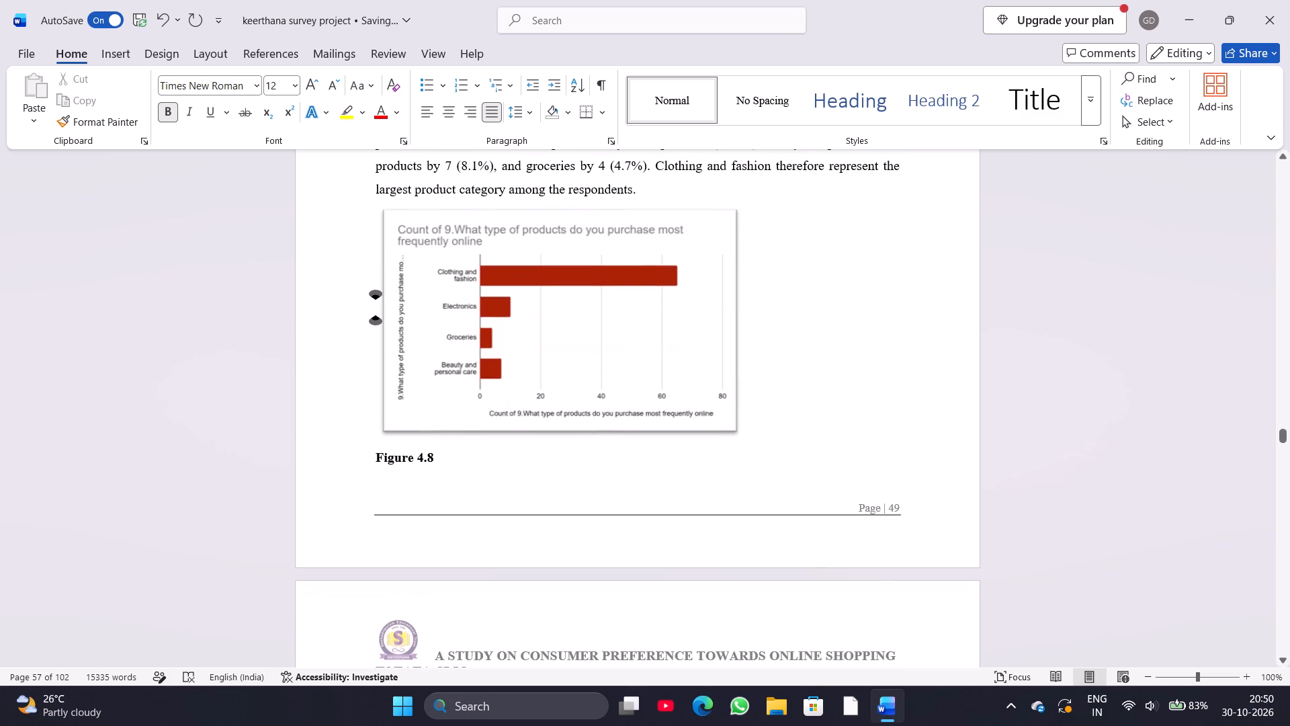
left_click_drag(372, 458, 513, 444)
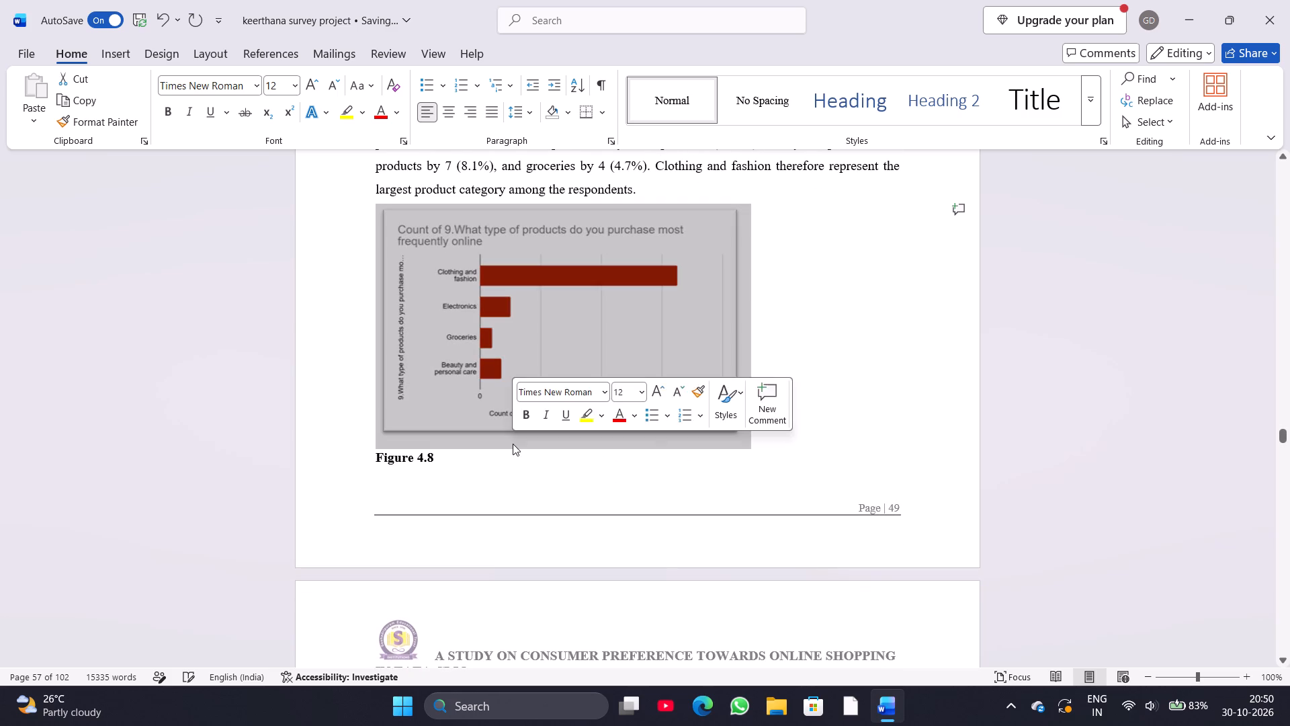
double_click(433, 464)
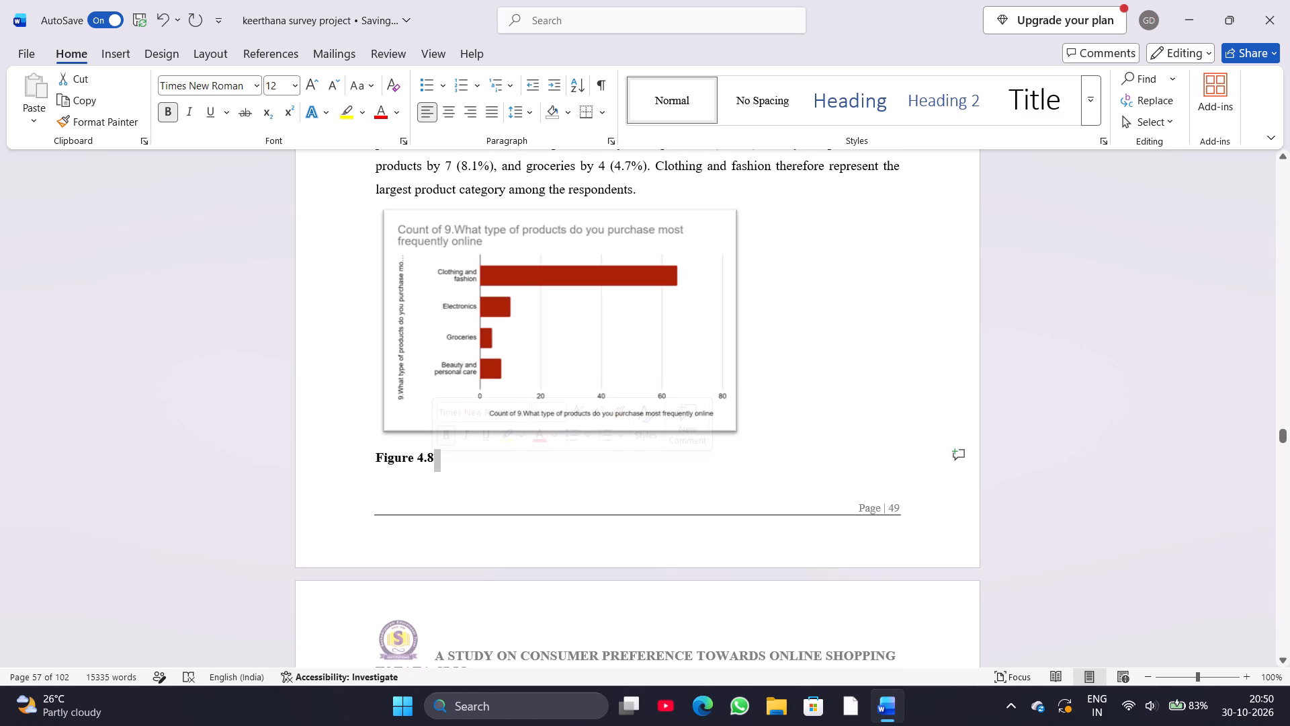
double_click(376, 462)
left_click(376, 462)
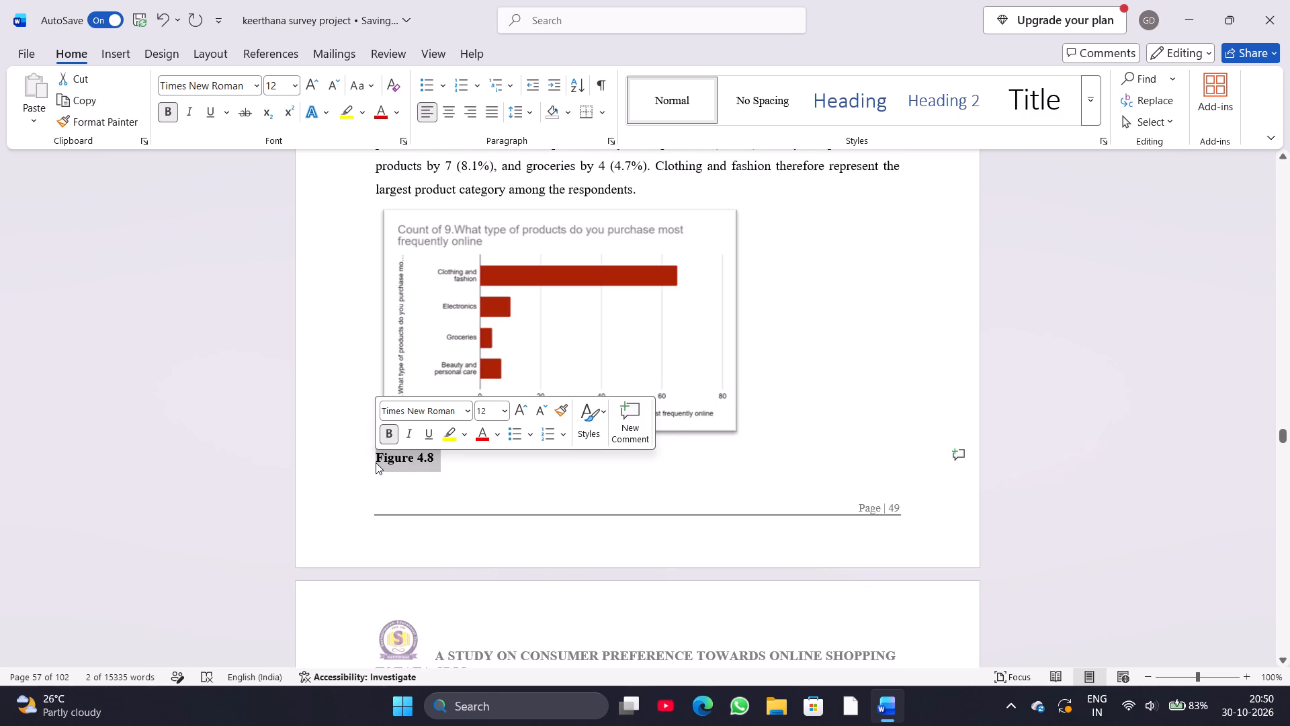
key("ctrl+c")
scroll(376, 462, "up", 2)
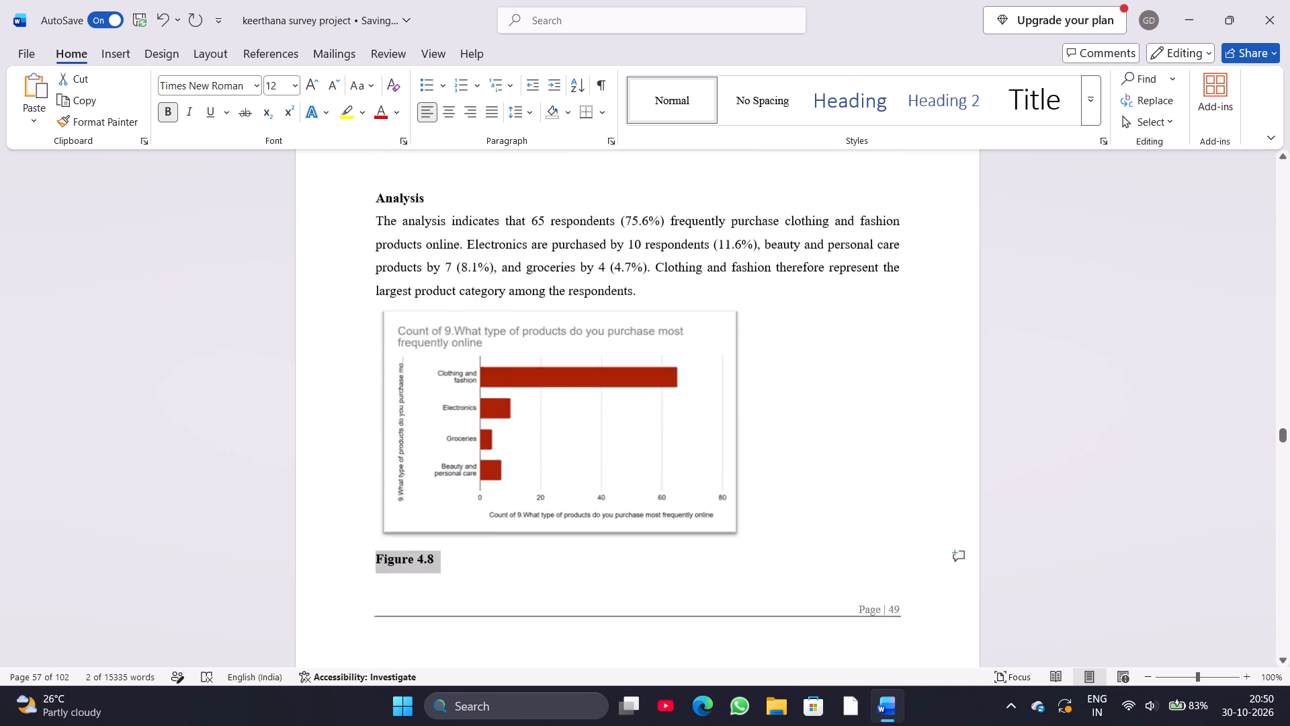
scroll(376, 462, "up", 2)
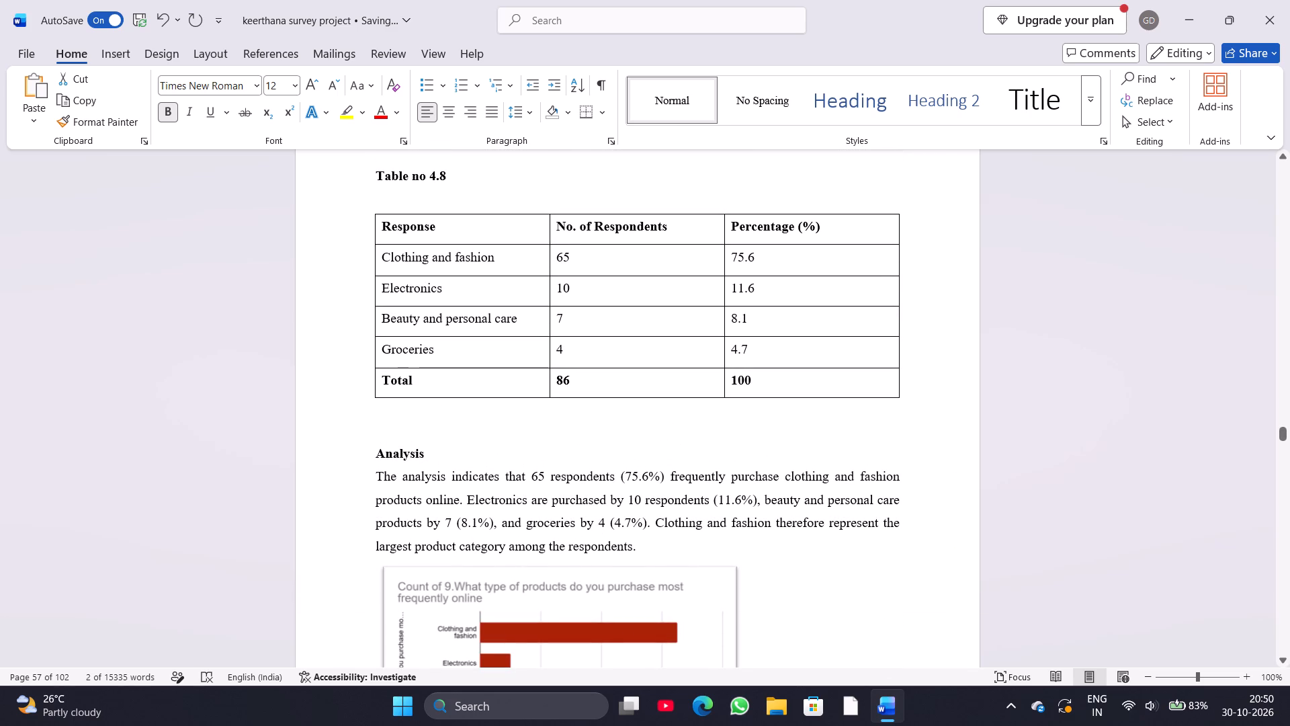
scroll(641, 548, "down", 3)
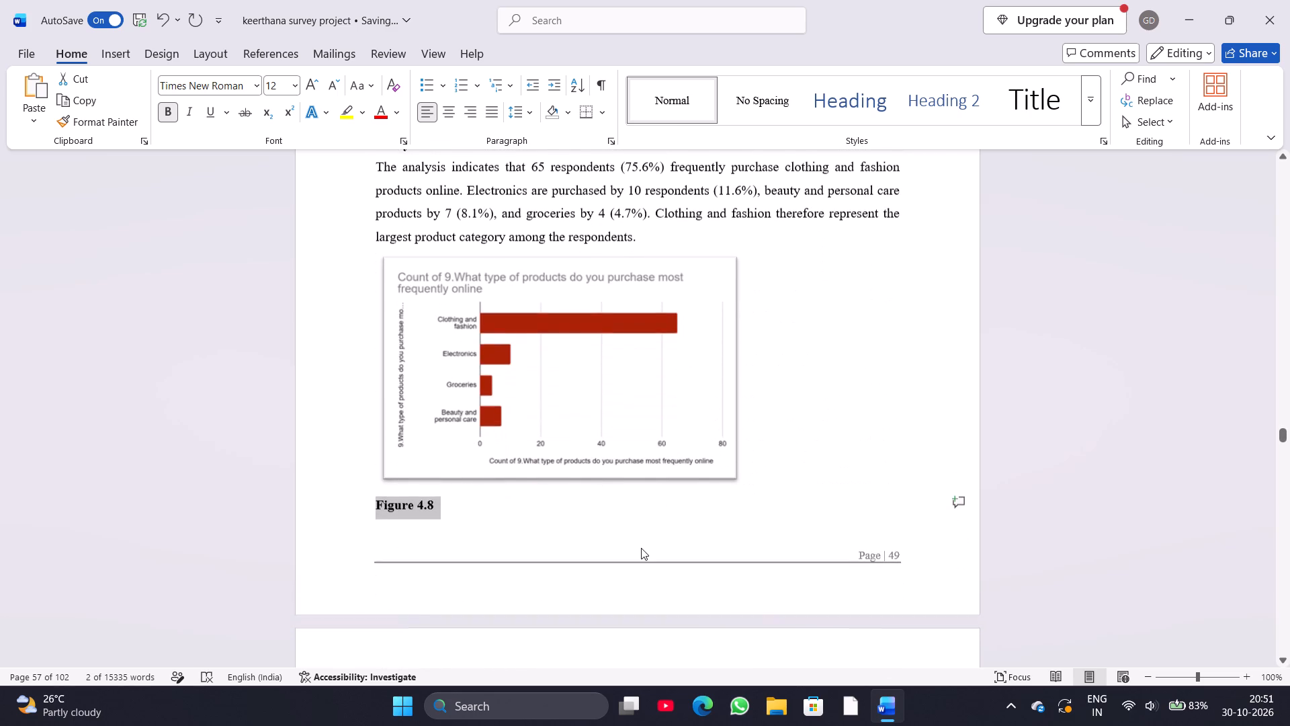
key("Delete")
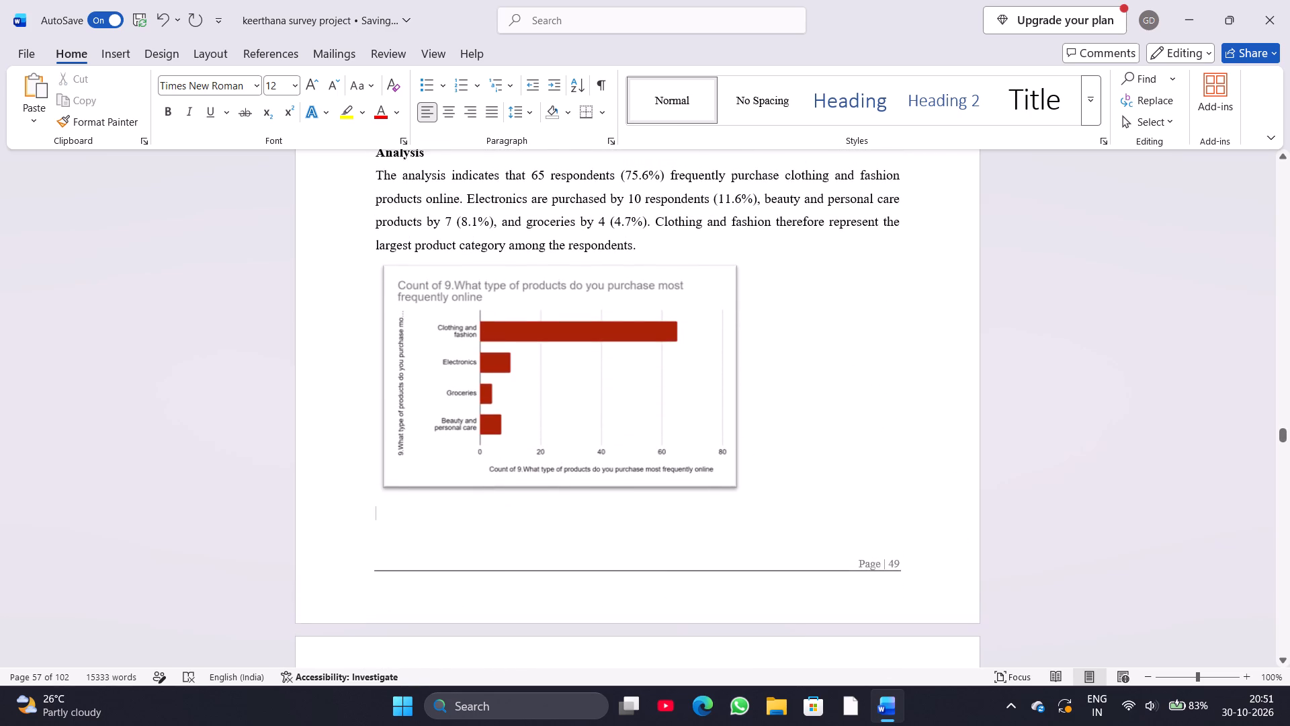
left_click(648, 241)
key("Return")
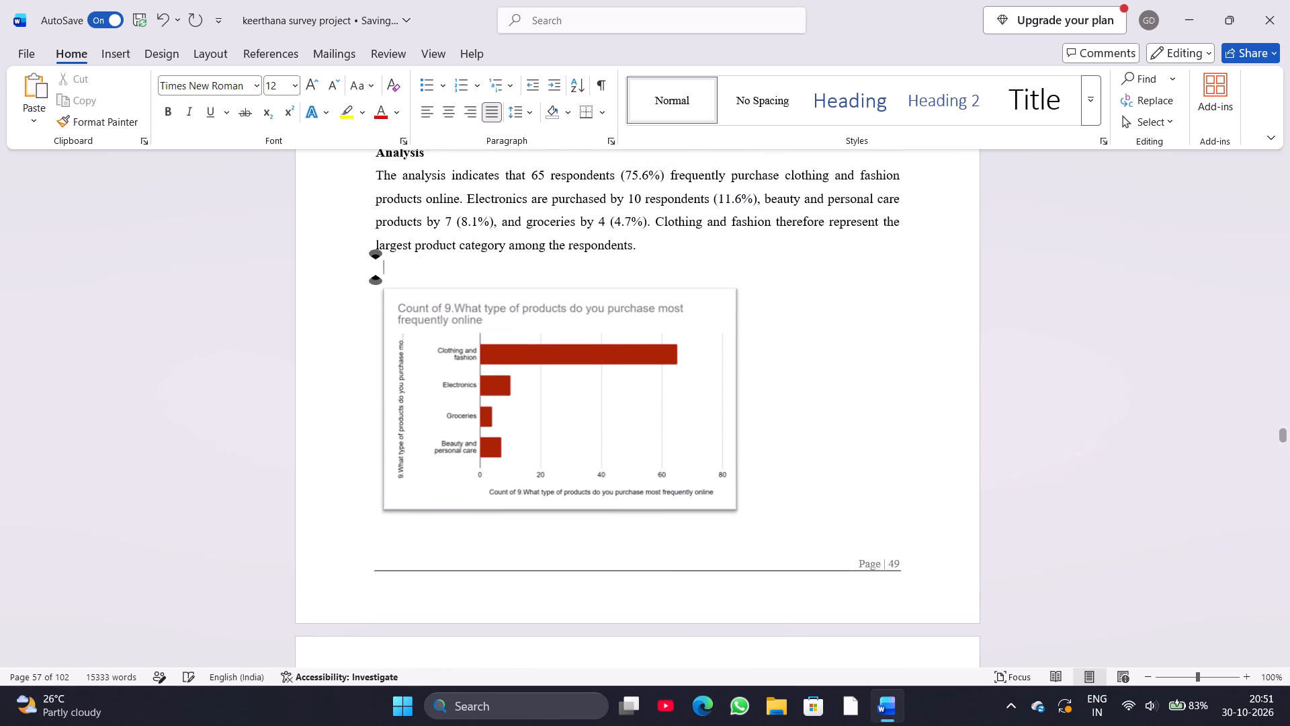
key("ctrl+v")
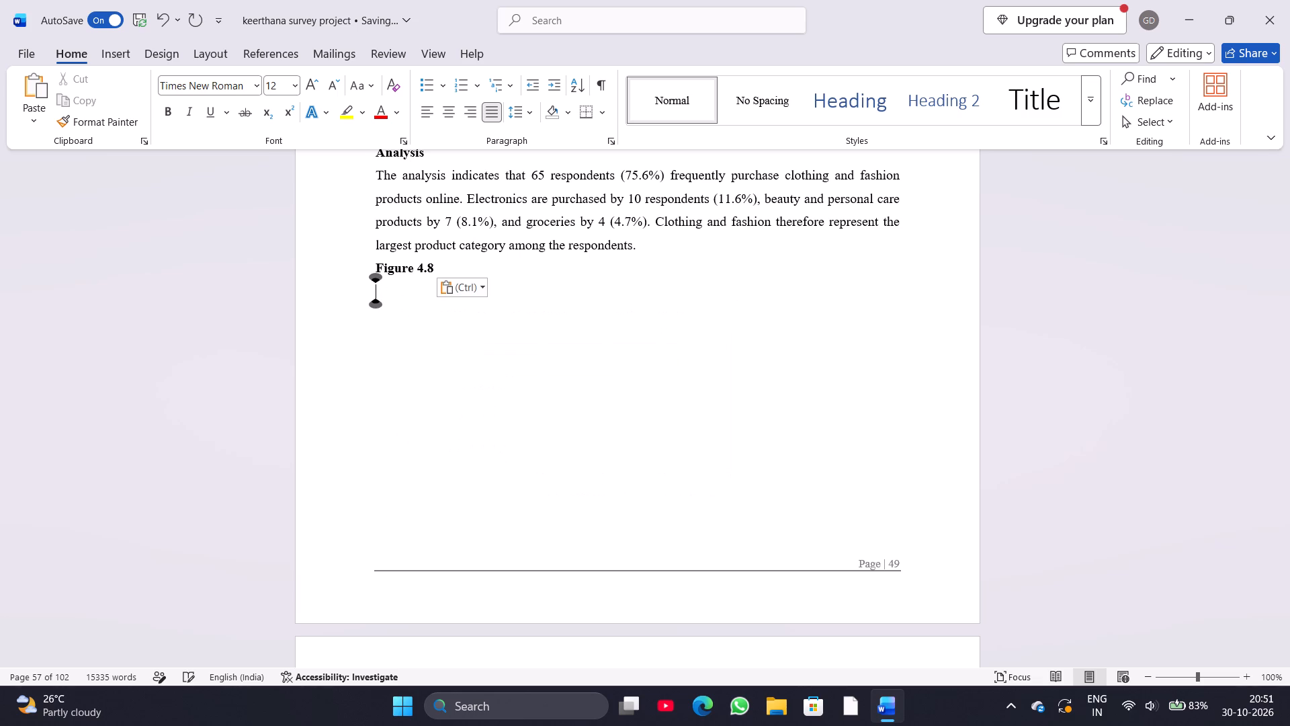
Insert twelve blank lines between the analysis paragraph and the "Figure 4.8" caption.
left_click(378, 268)
key("Return")
key("Return")
key("Return")
key("Return")
key("Return")
key("Return")
key("Return")
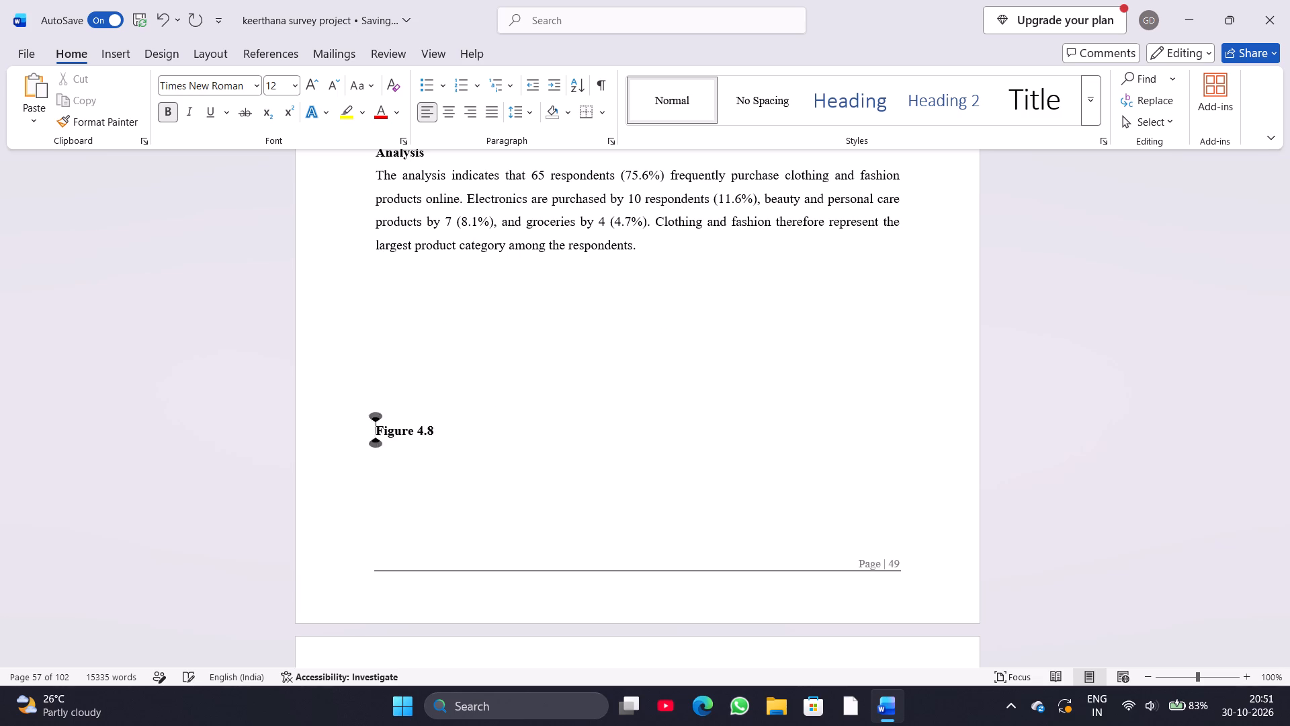
key("Return")
key("Return")
key("Return")
key("Return")
key("Return")
Reduce the width and height of Table no 4.8 slightly from its corner.
scroll(378, 268, "up", 3)
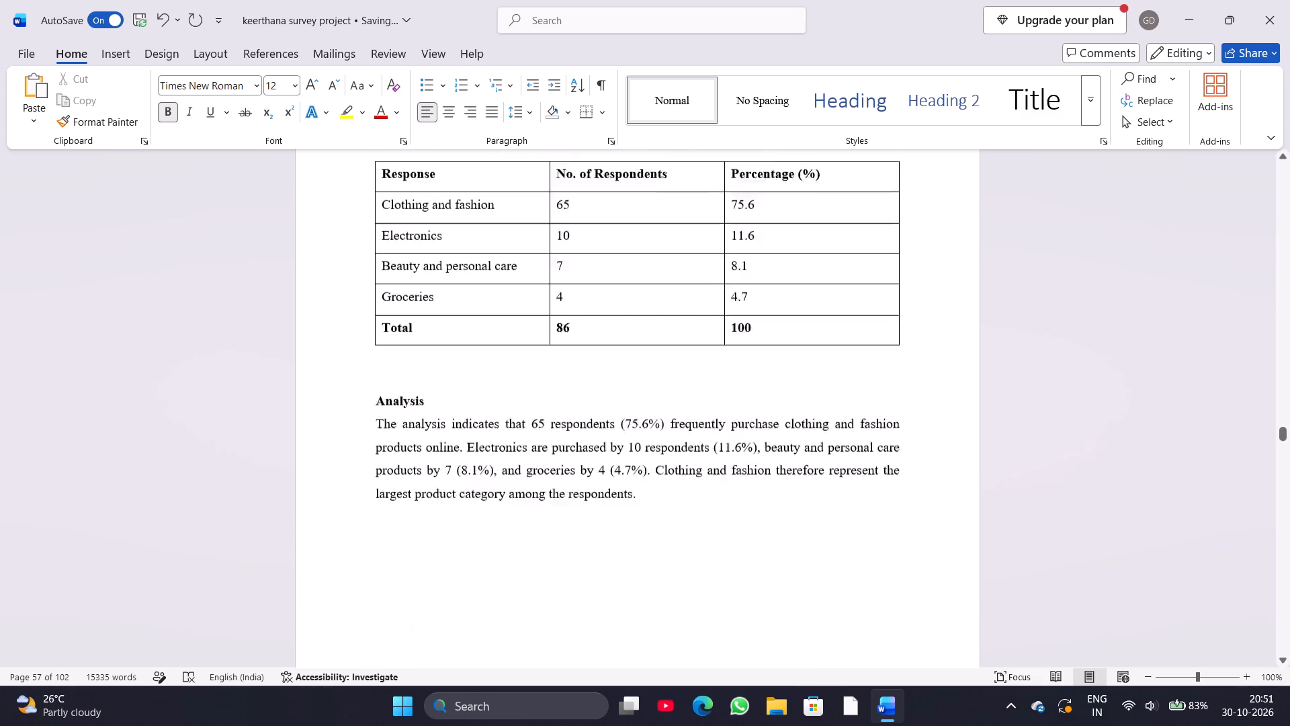
scroll(378, 268, "up", 3)
scroll(378, 268, "down", 3)
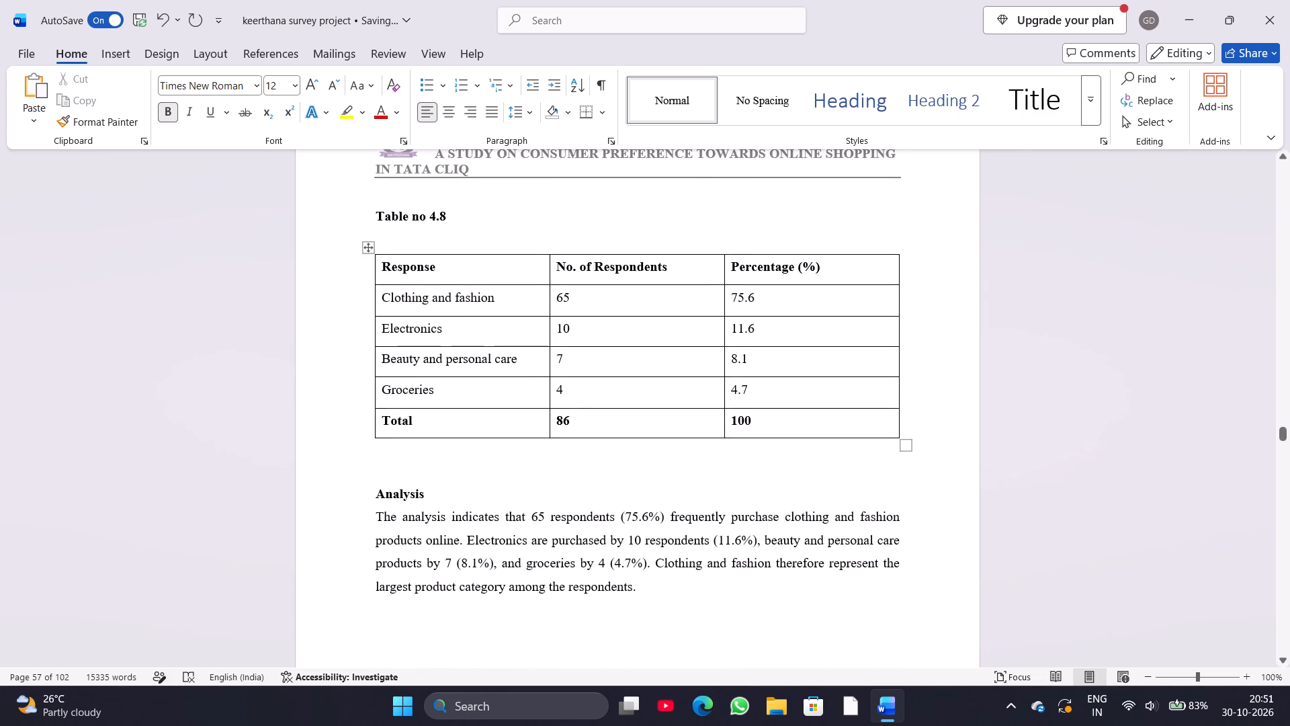
right_click_drag(903, 447, 890, 421)
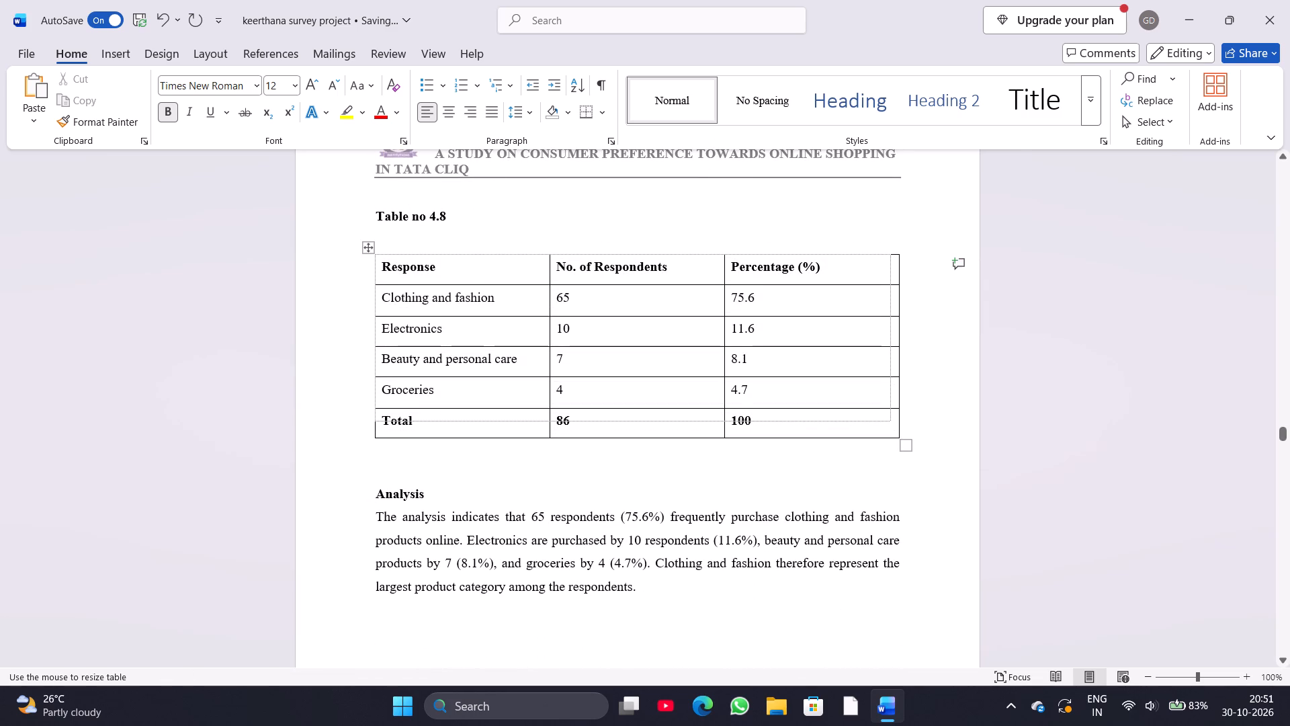
right_click_drag(890, 421, 889, 419)
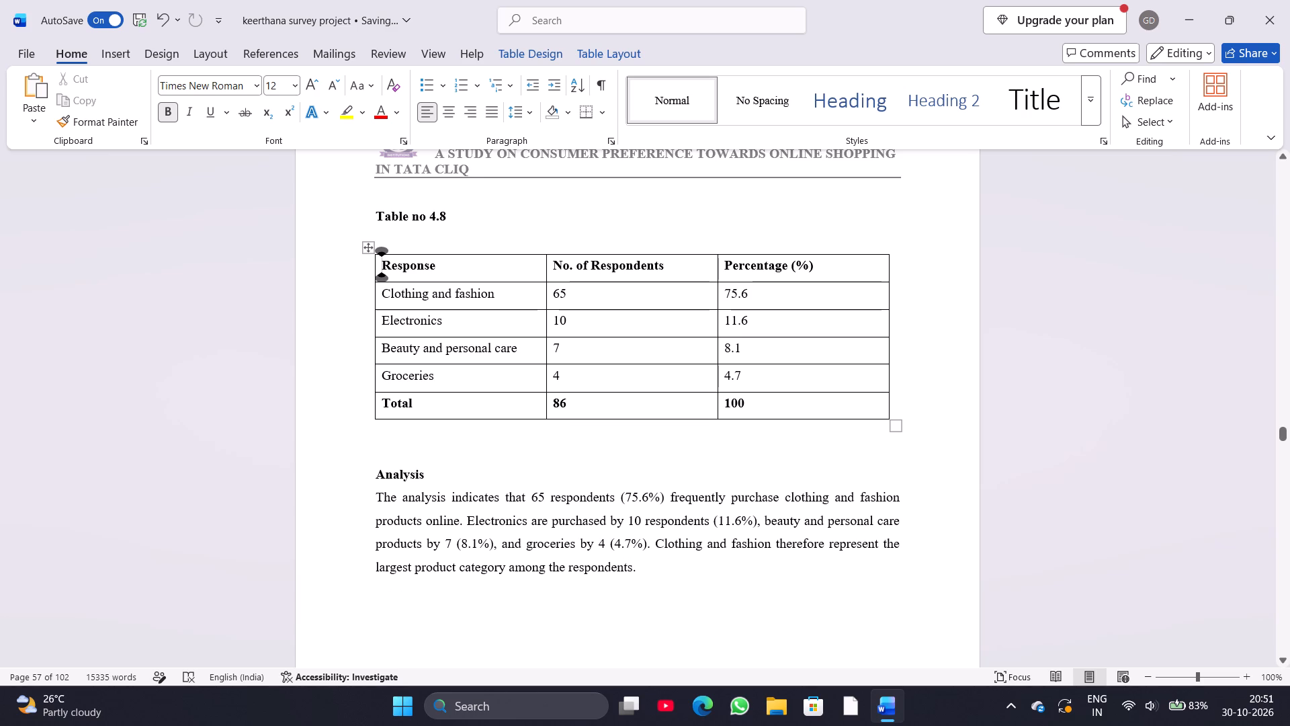
Delete the blank line between the "Table no 4.8" caption and its table.
left_click(458, 249)
key("BackSpace")
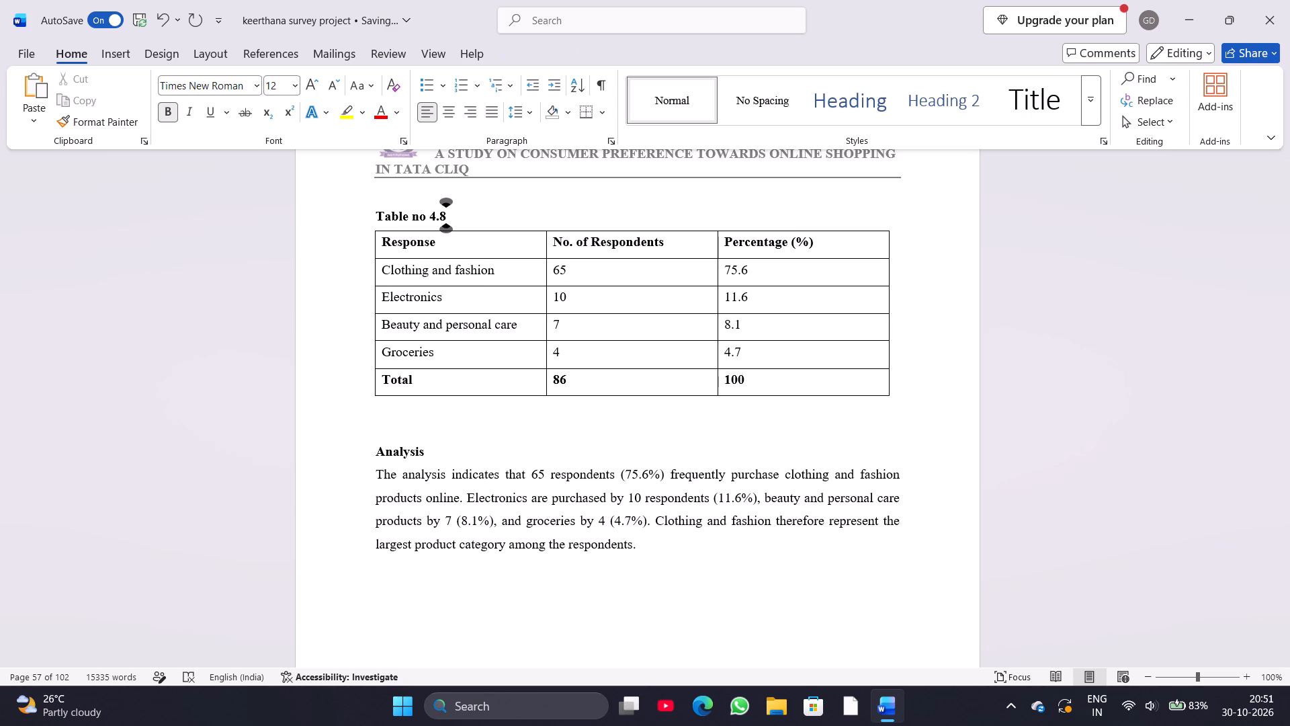
Delete eleven blank lines above the "Figure 4.8" caption, leaving one below the analysis paragraph.
scroll(458, 249, "down", 3)
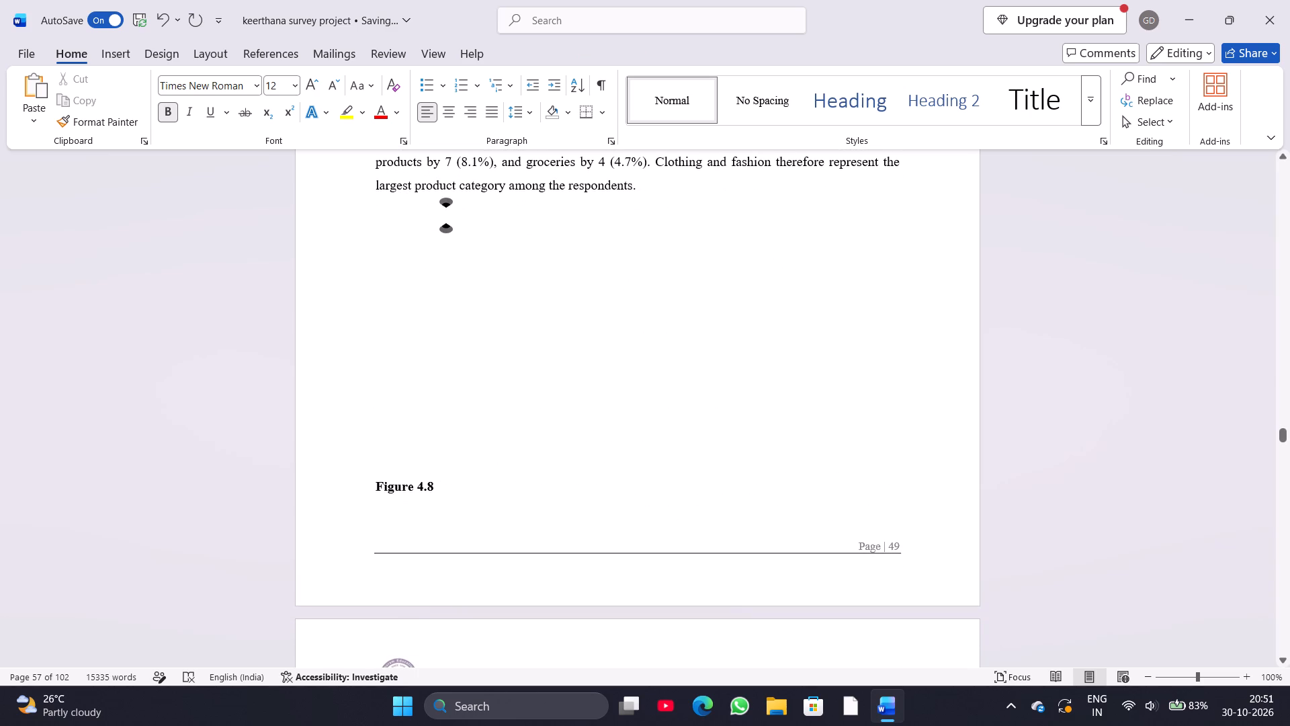
left_click(373, 485)
key("BackSpace")
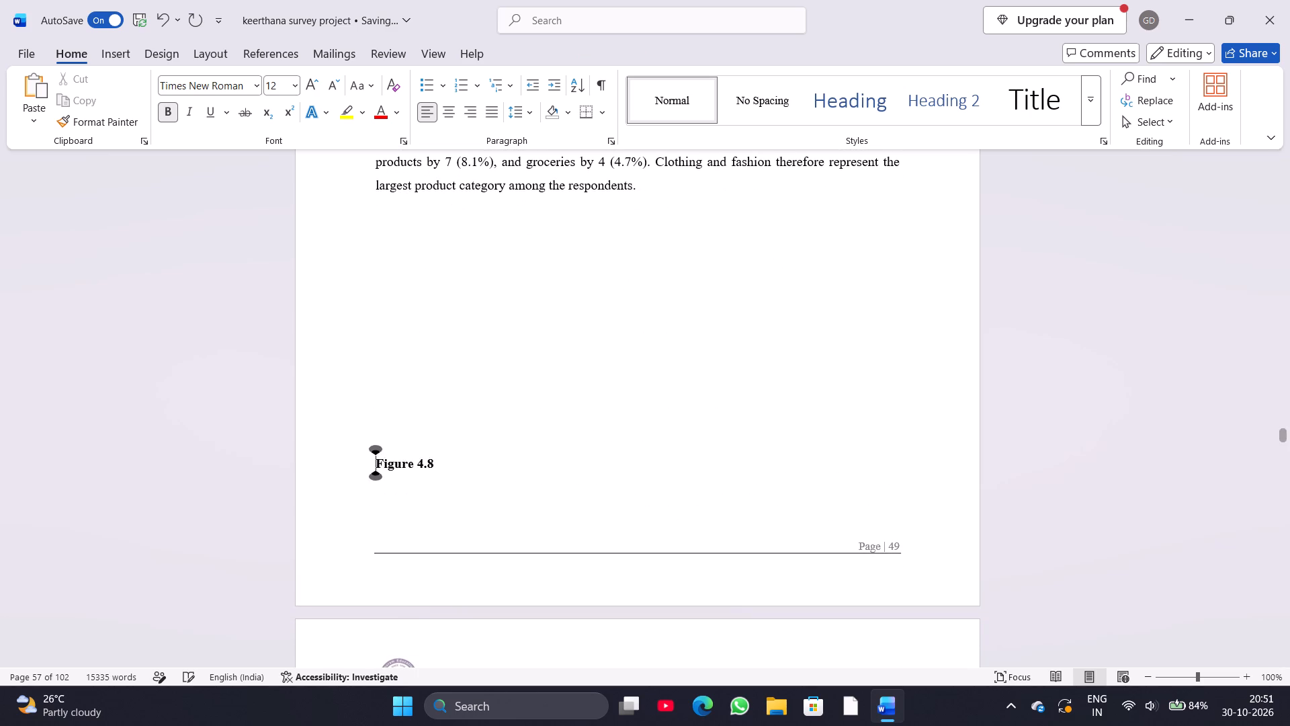
key("BackSpace")
key("BackSpace")
key("BackSpace")
key("BackSpace")
key("BackSpace")
key("BackSpace")
key("BackSpace")
key("BackSpace")
key("BackSpace")
key("BackSpace")
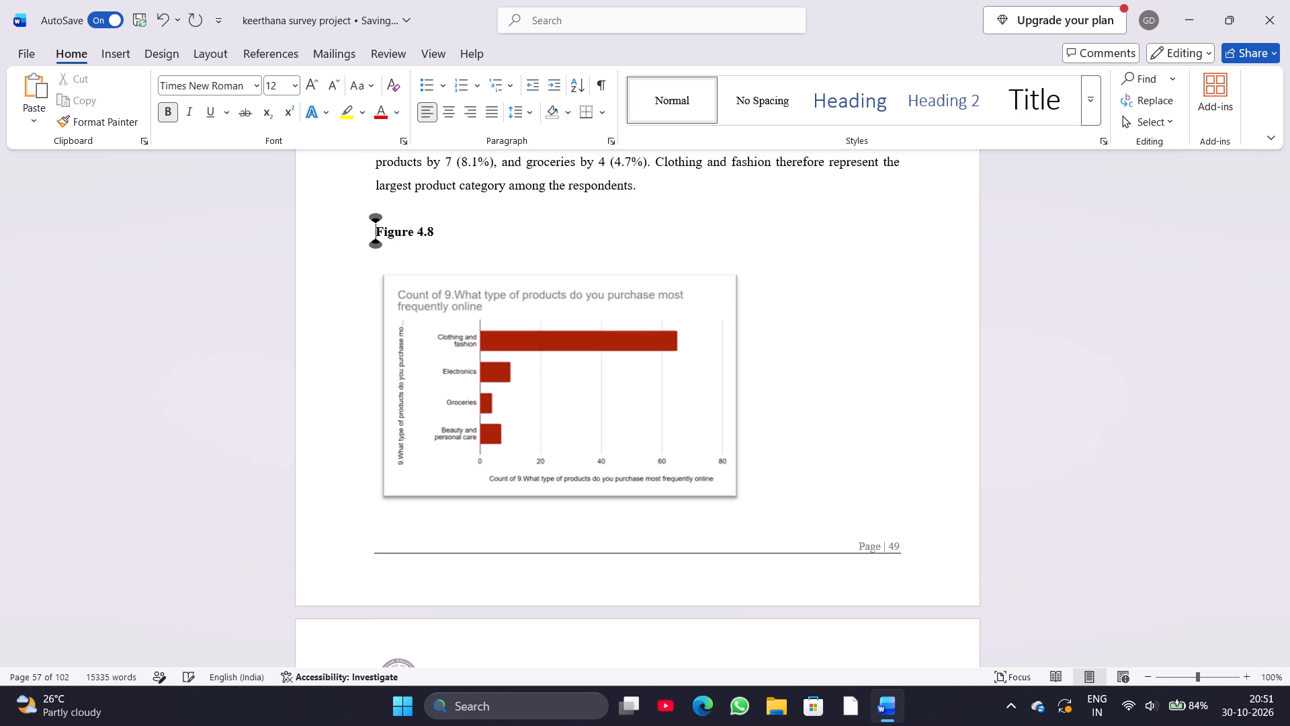
Centre the Figure 4.8 chart horizontally on the page.
scroll(373, 485, "down", 1)
left_click(373, 485)
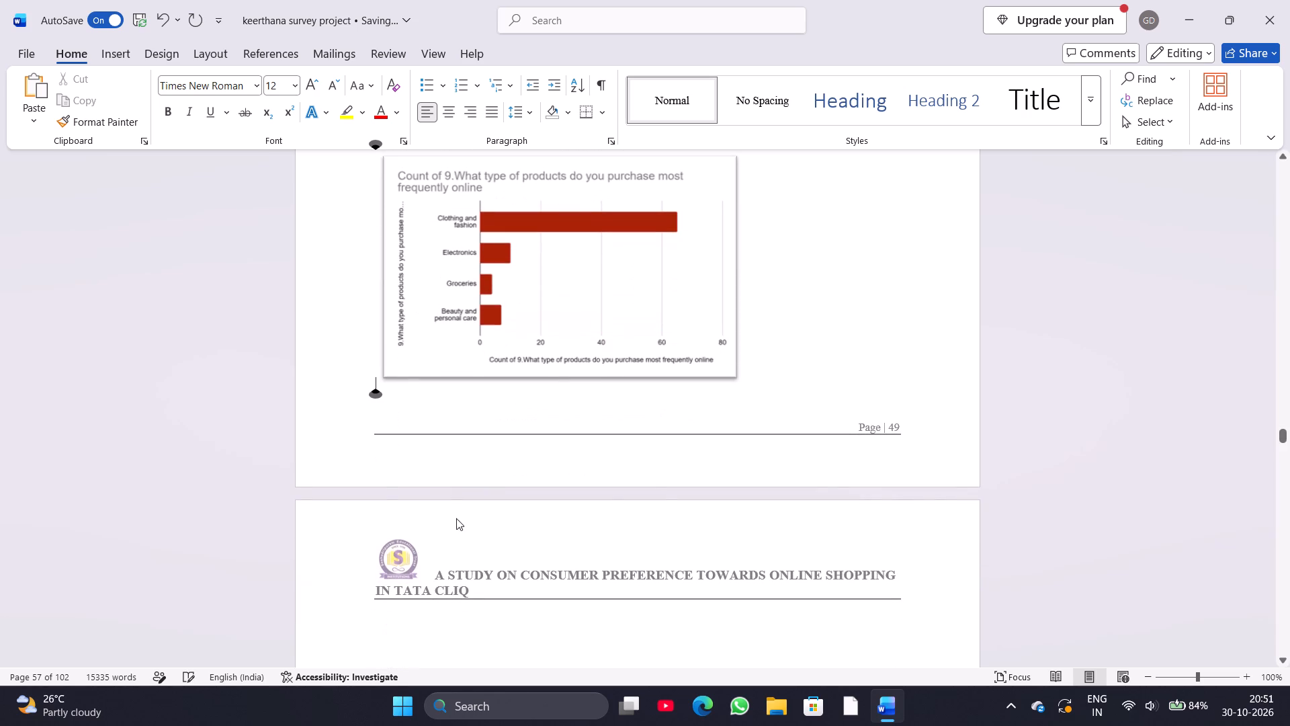
left_click(454, 114)
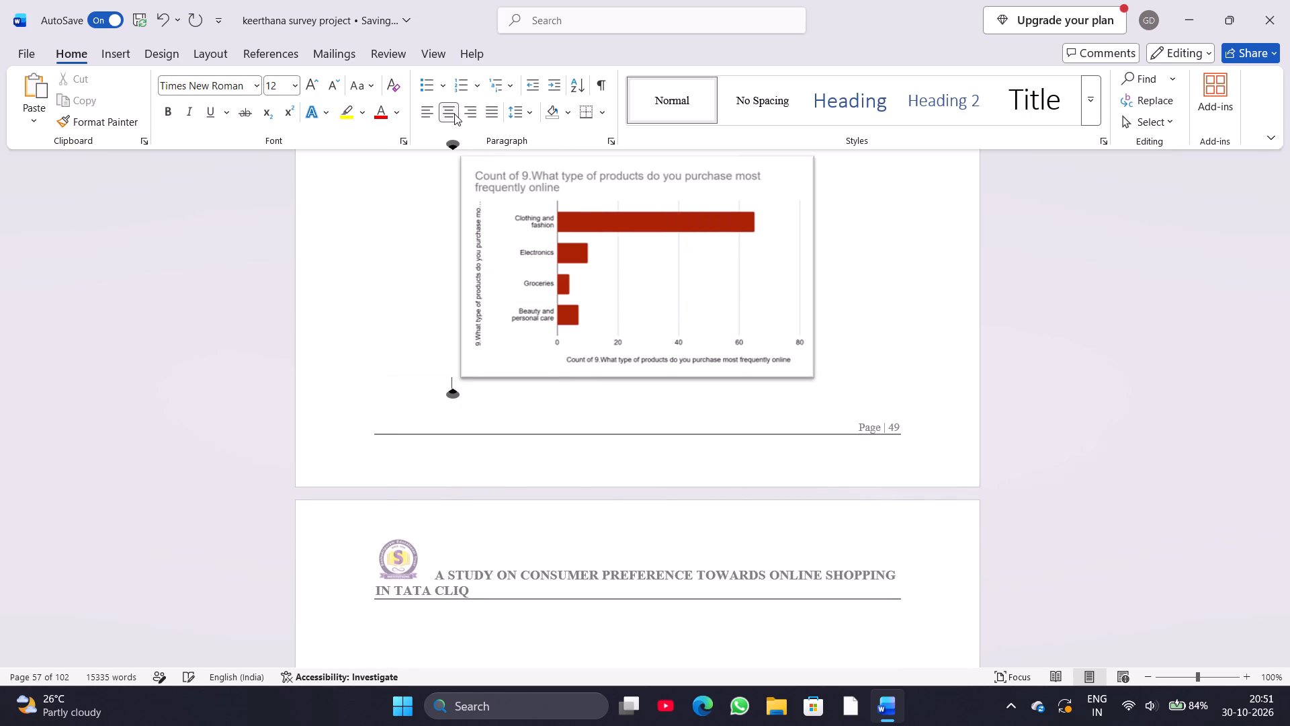
Delete all the blank lines above the "Interpretation" heading of section 4.8 so it starts directly beneath the page header.
scroll(491, 257, "down", 4)
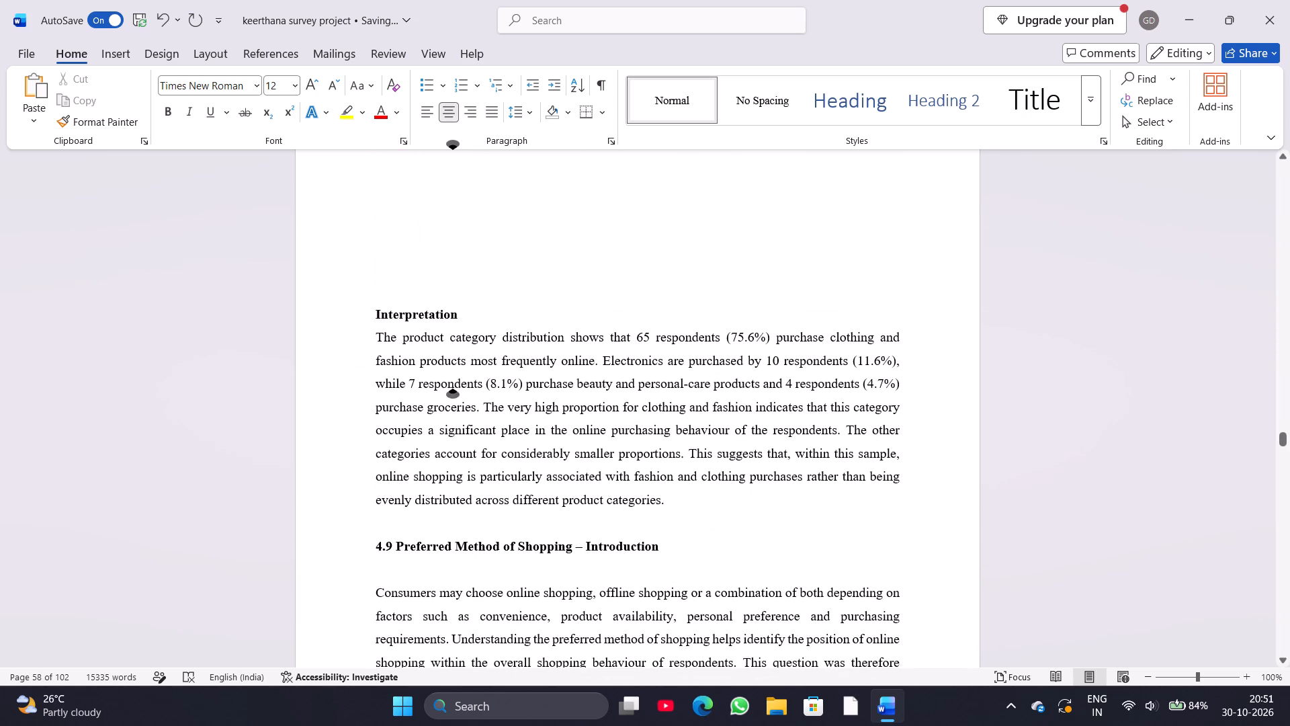
left_click(372, 317)
key("BackSpace")
key("BackSpace")
key("BackSpace")
key("BackSpace")
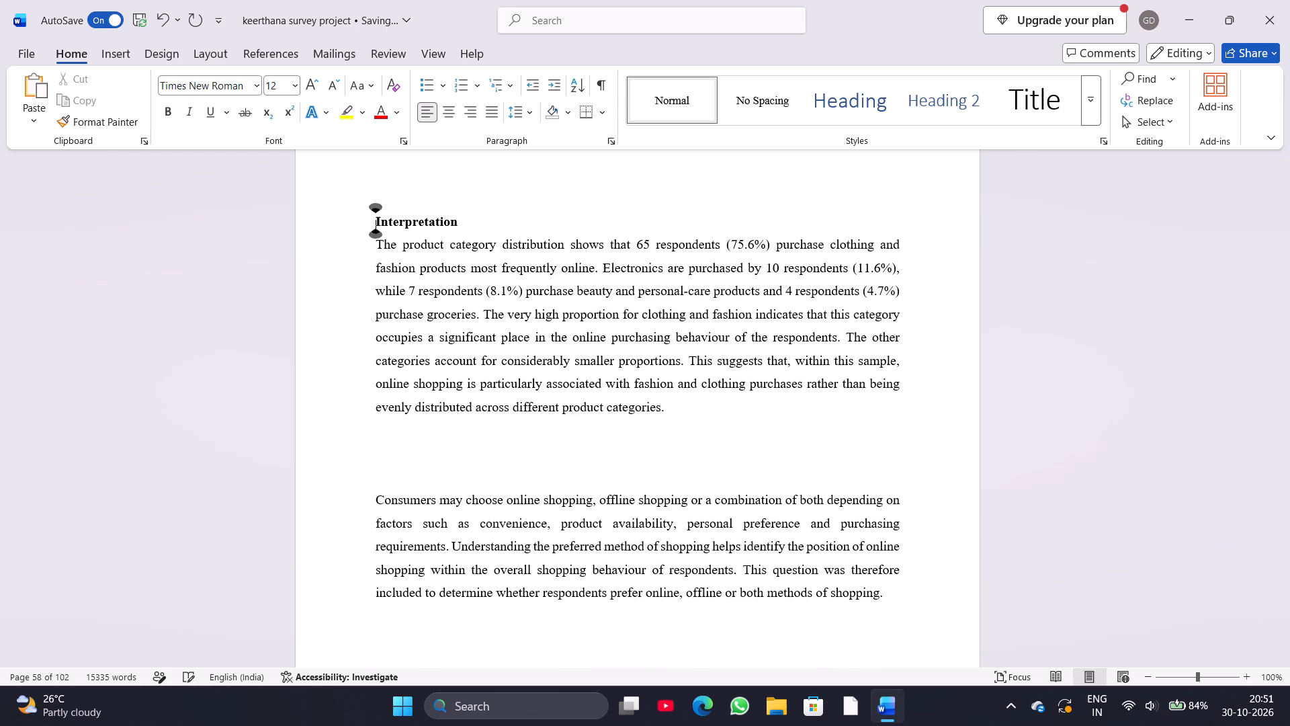
key("BackSpace")
key("BackSpace")
key("BackSpace")
scroll(372, 317, "up", 2)
key("BackSpace")
key("BackSpace")
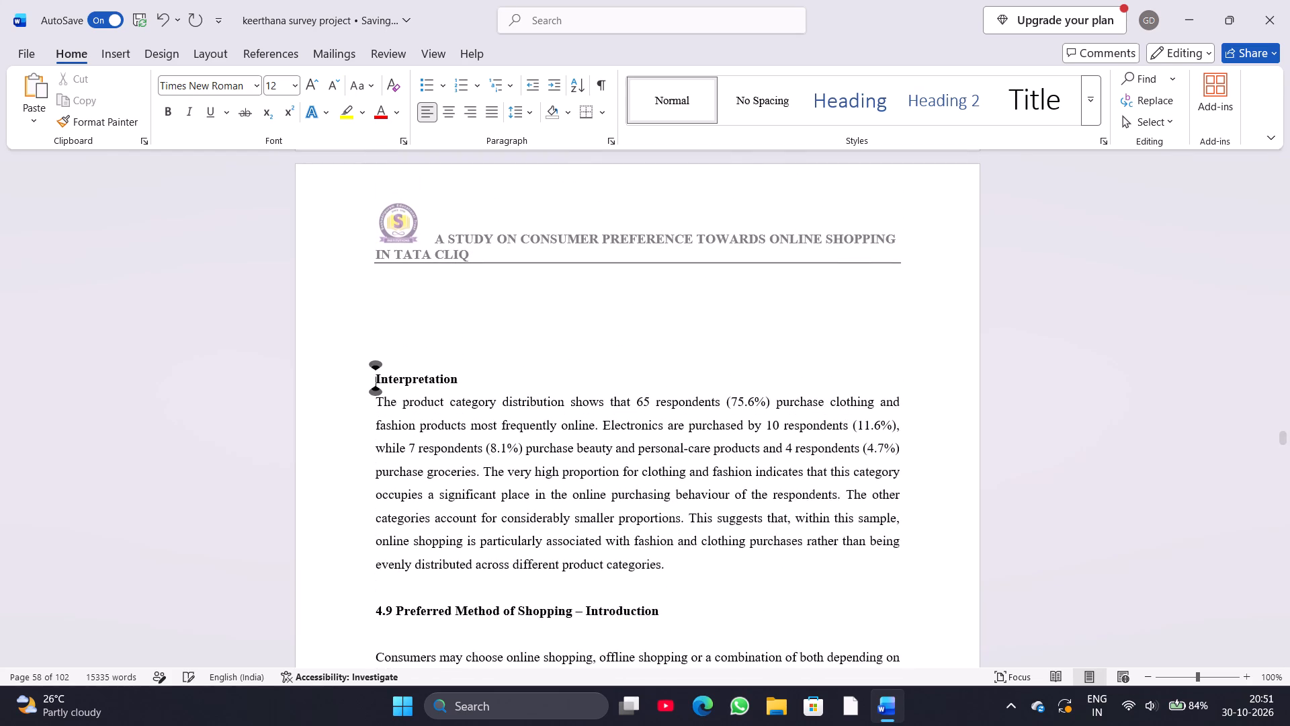
key("BackSpace")
key("BackSpace")
key("BackSpace")
key("BackSpace")
key("BackSpace")
Delete the blank line between the "Table no 4.9" caption and its table.
scroll(372, 317, "down", 1)
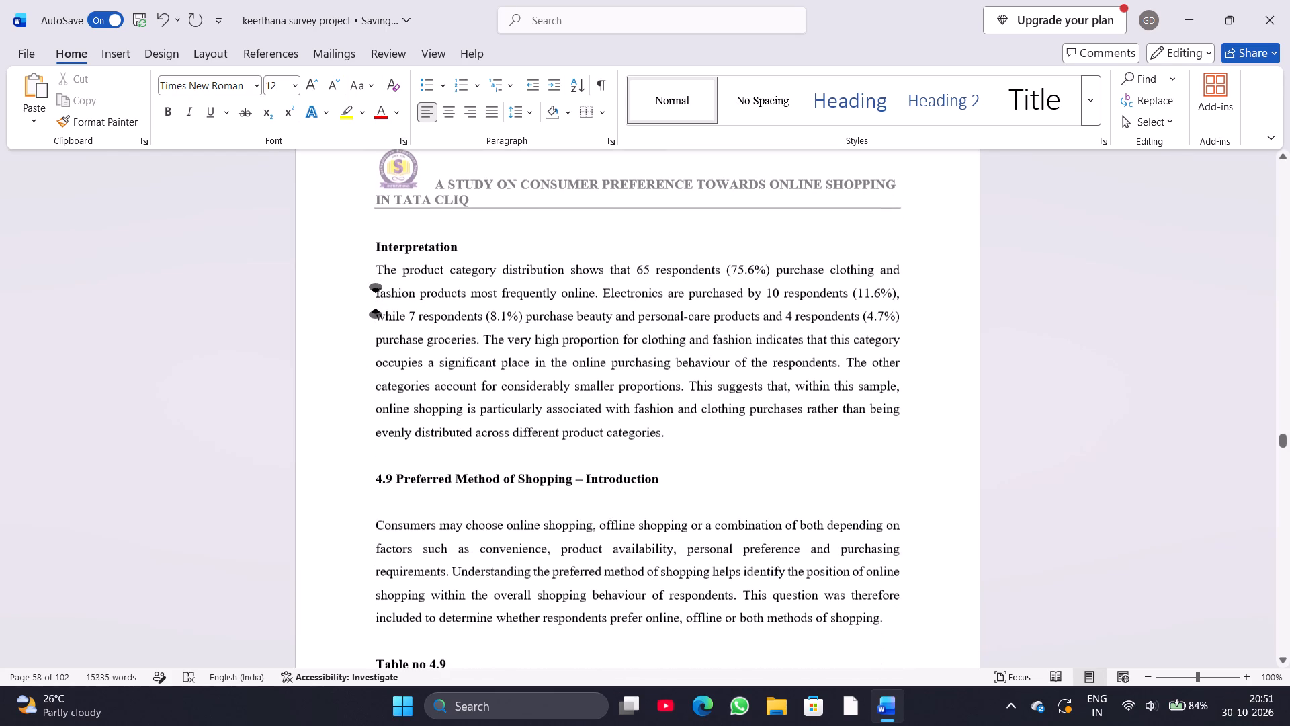
scroll(372, 317, "down", 4)
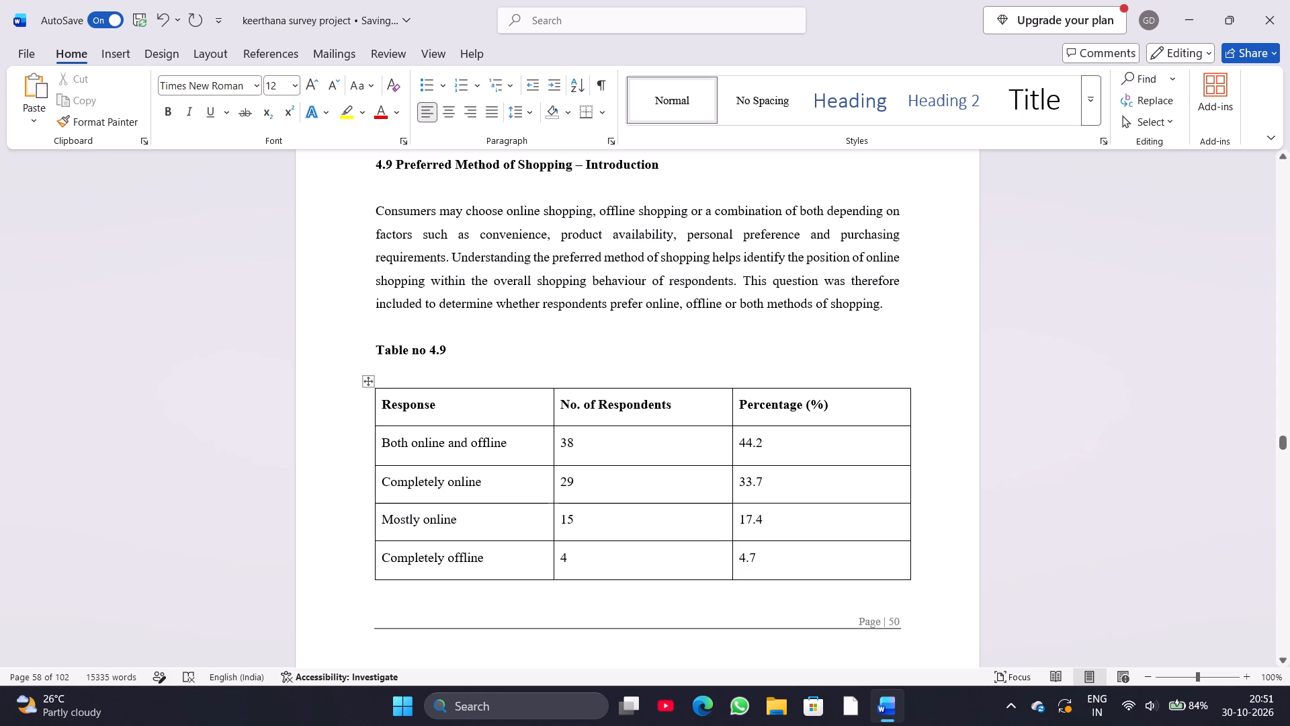
left_click(383, 380)
key("Delete")
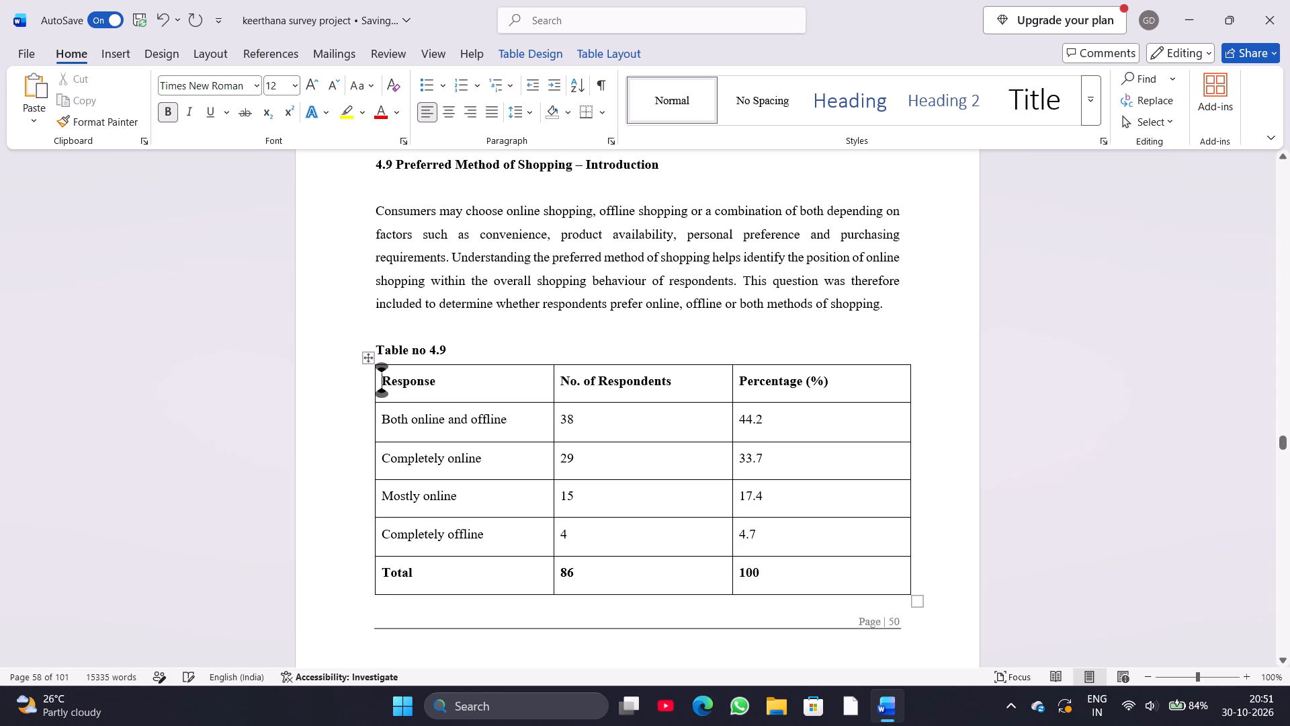
Delete the blank lines above the "Analysis" heading that follows Table no 4.9 so it starts directly beneath the page header.
scroll(383, 380, "down", 4)
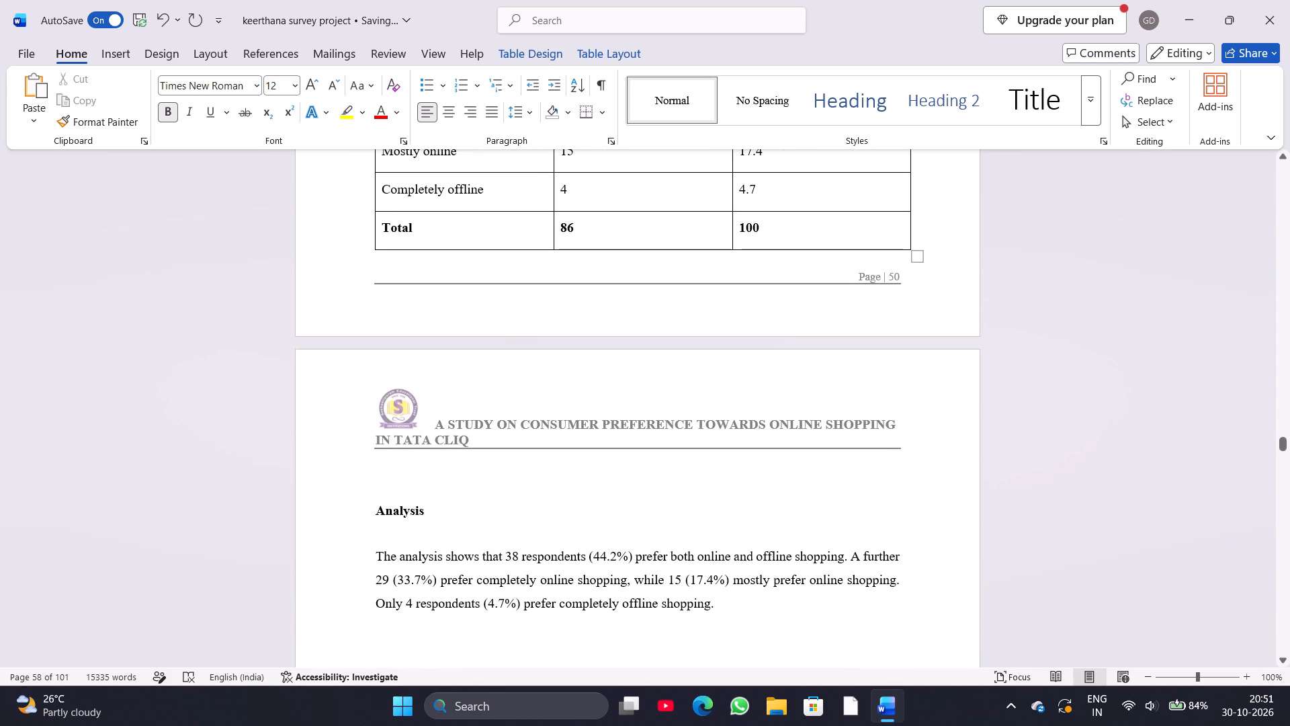
left_click(366, 516)
key("BackSpace")
key("BackSpace")
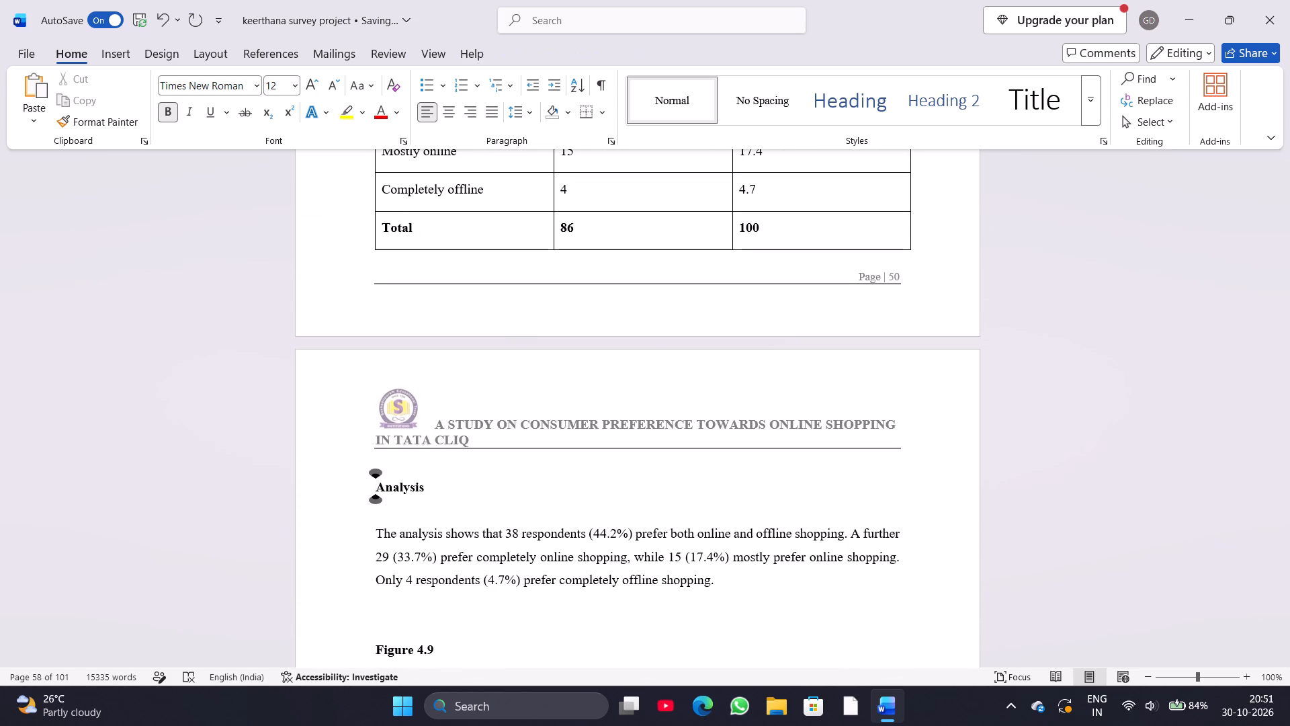
Delete the extra blank lines above the "4.10 Main Reason for Preferring Online Shopping" heading, leaving one.
scroll(366, 516, "down", 7)
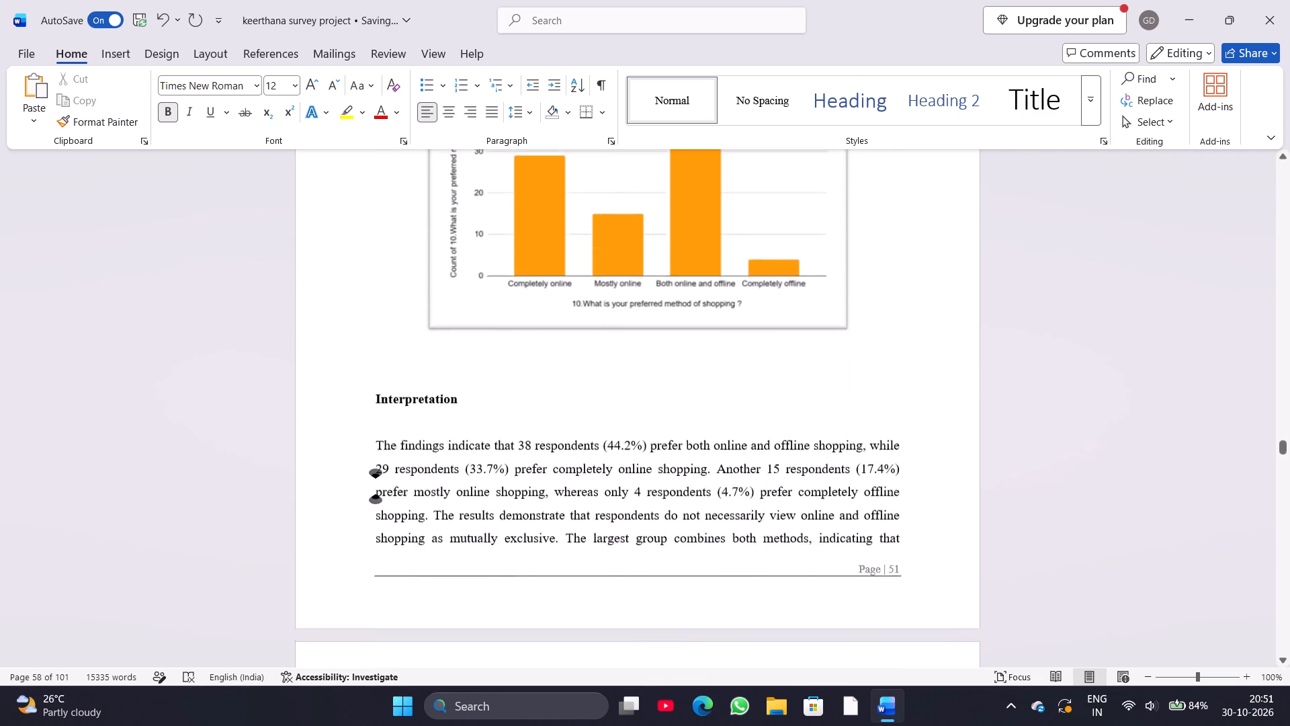
scroll(366, 516, "down", 4)
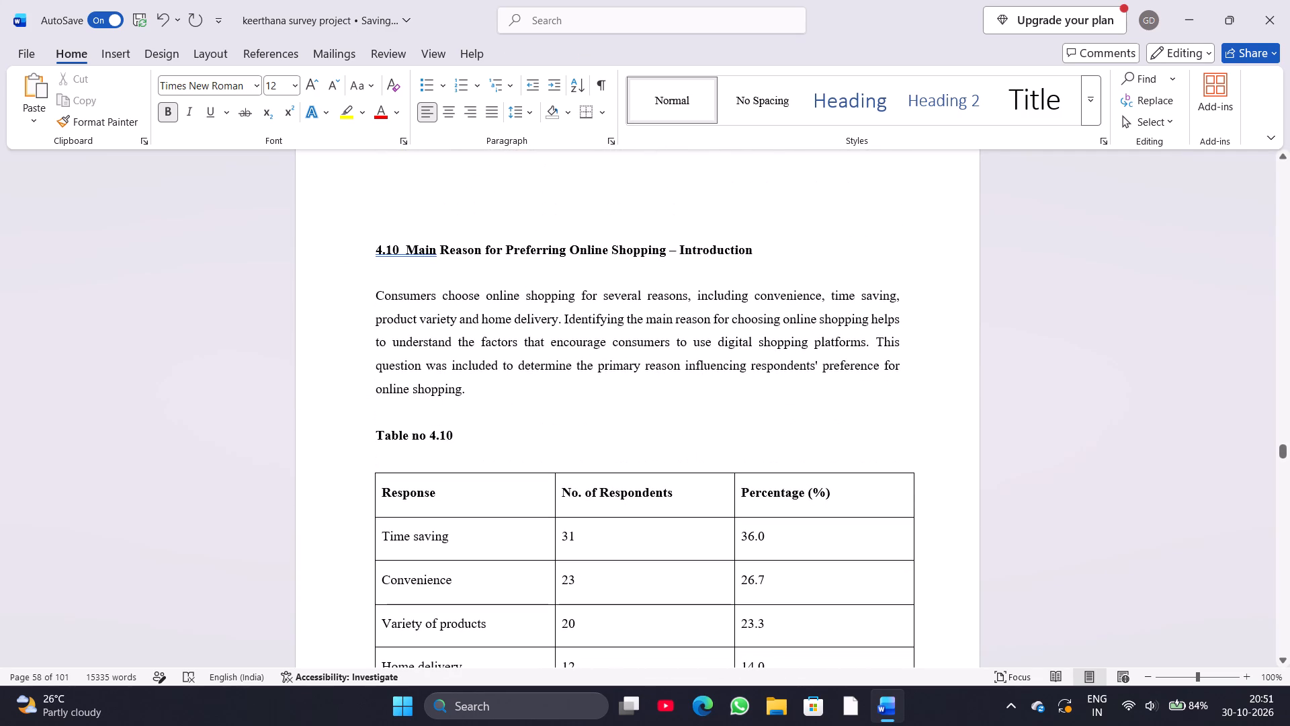
left_click(369, 245)
key("BackSpace")
key("BackSpace")
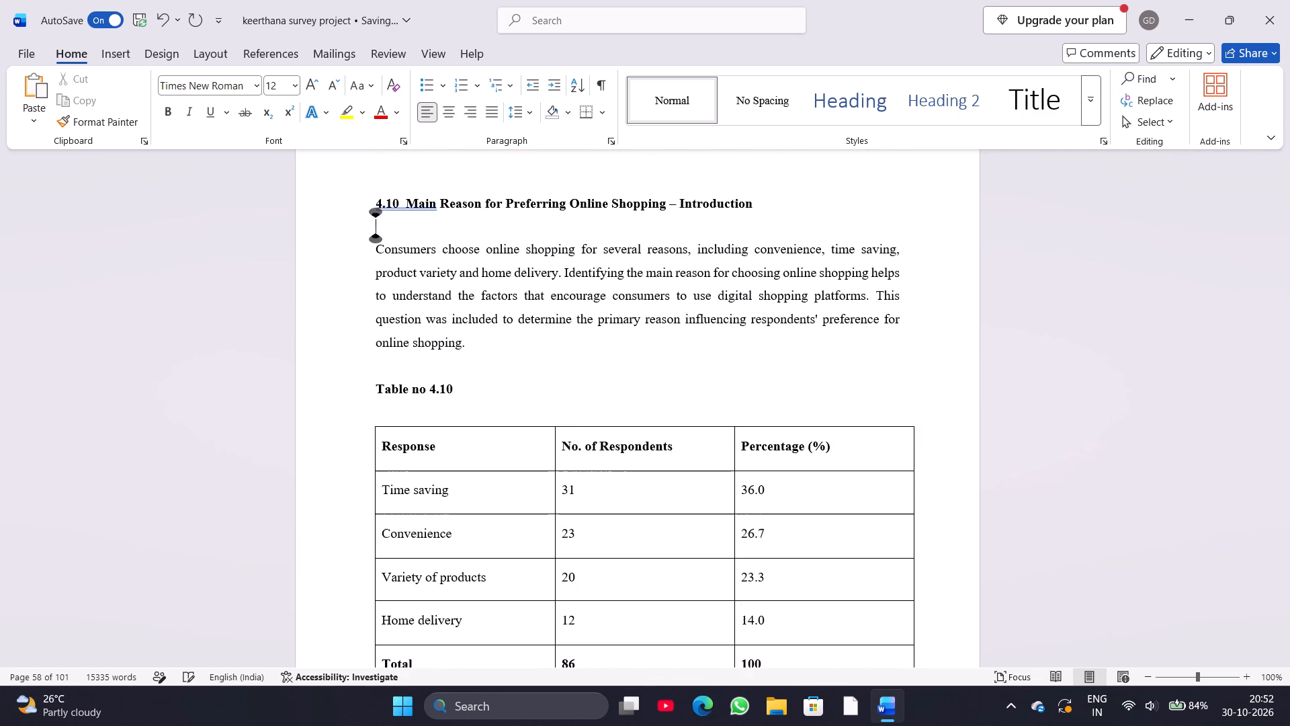
key("BackSpace")
scroll(369, 245, "up", 1)
key("BackSpace")
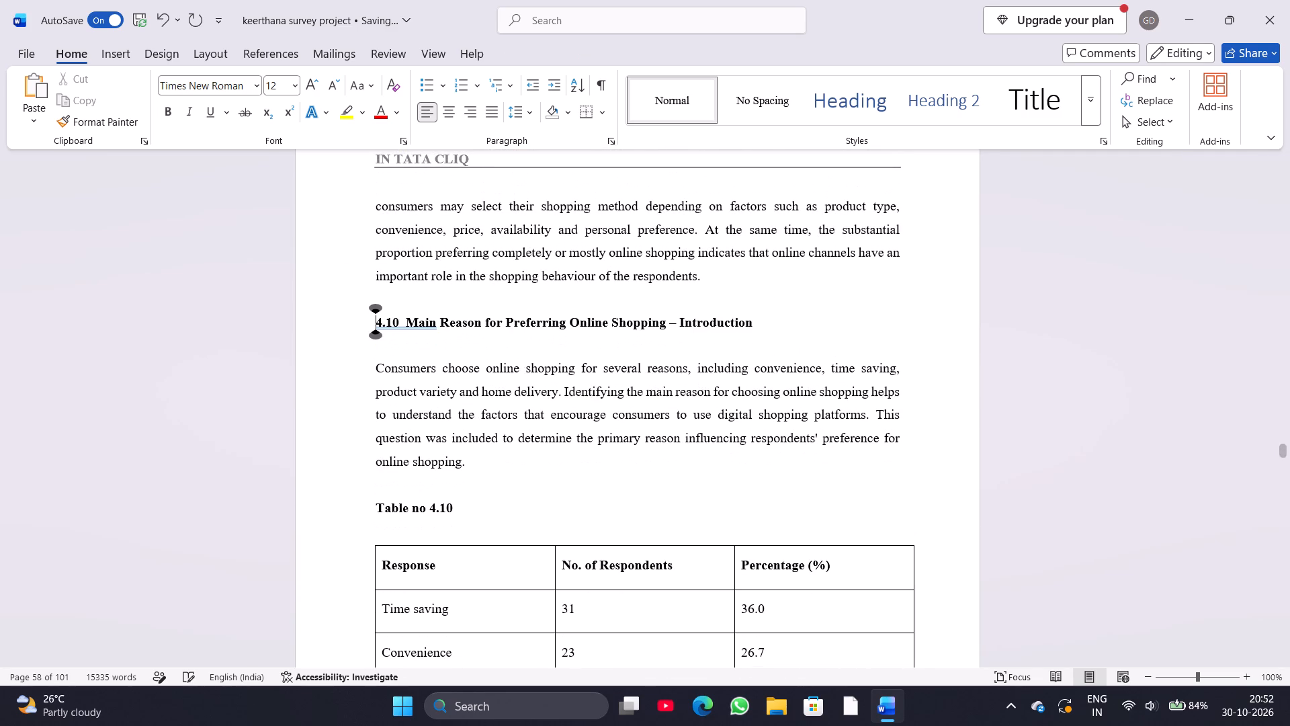
Insert a blank line before the "Analysis" heading below Table no 4.10 to push it onto the following page.
scroll(369, 245, "down", 3)
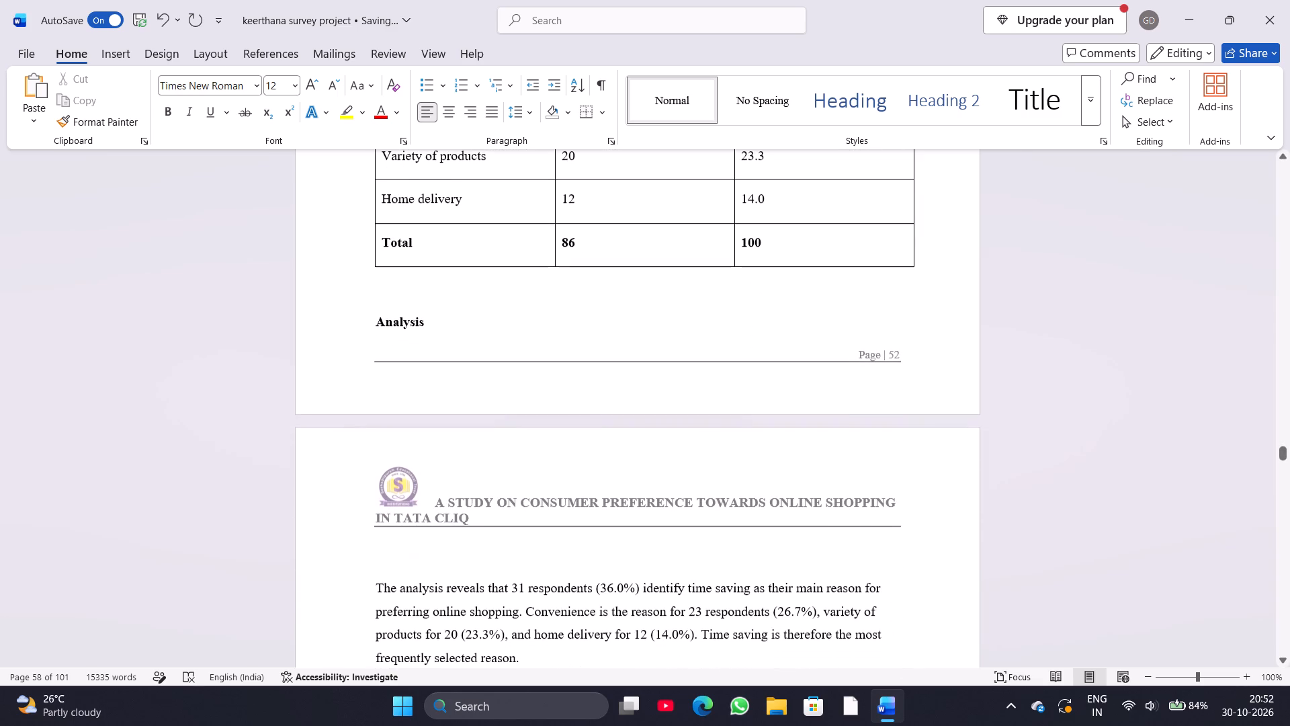
left_click(377, 327)
key("Return")
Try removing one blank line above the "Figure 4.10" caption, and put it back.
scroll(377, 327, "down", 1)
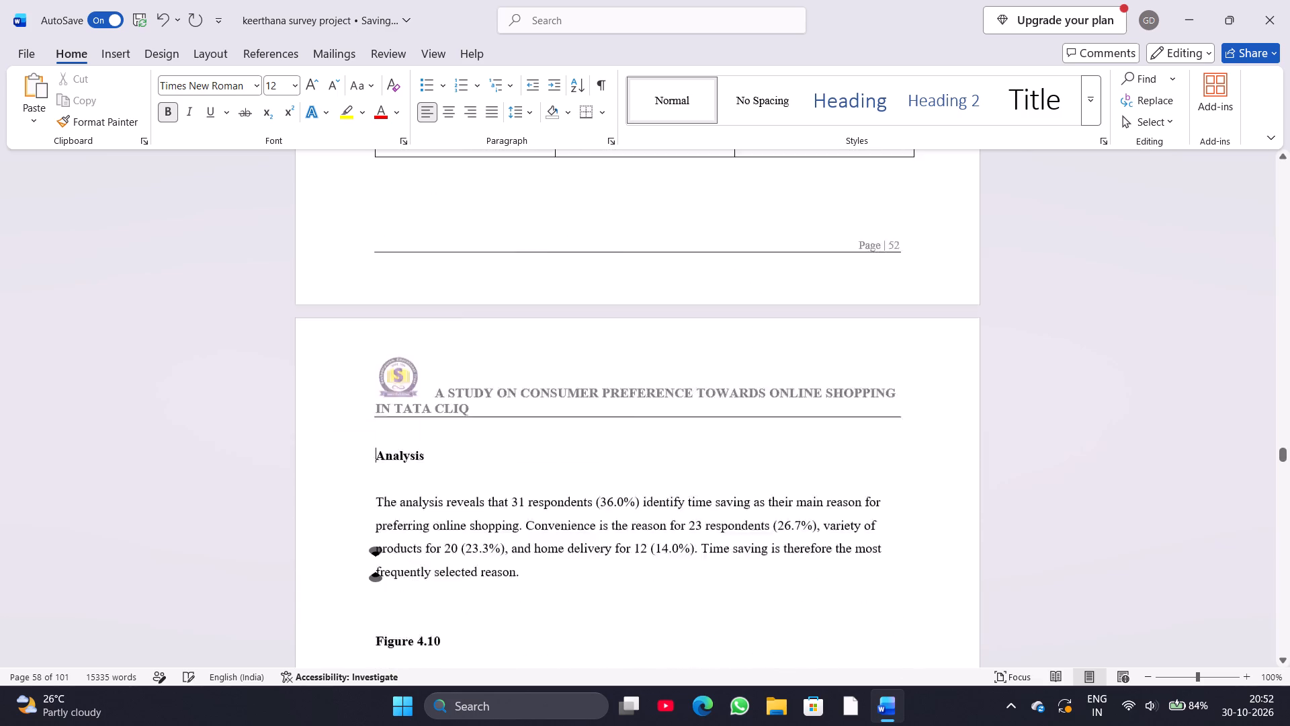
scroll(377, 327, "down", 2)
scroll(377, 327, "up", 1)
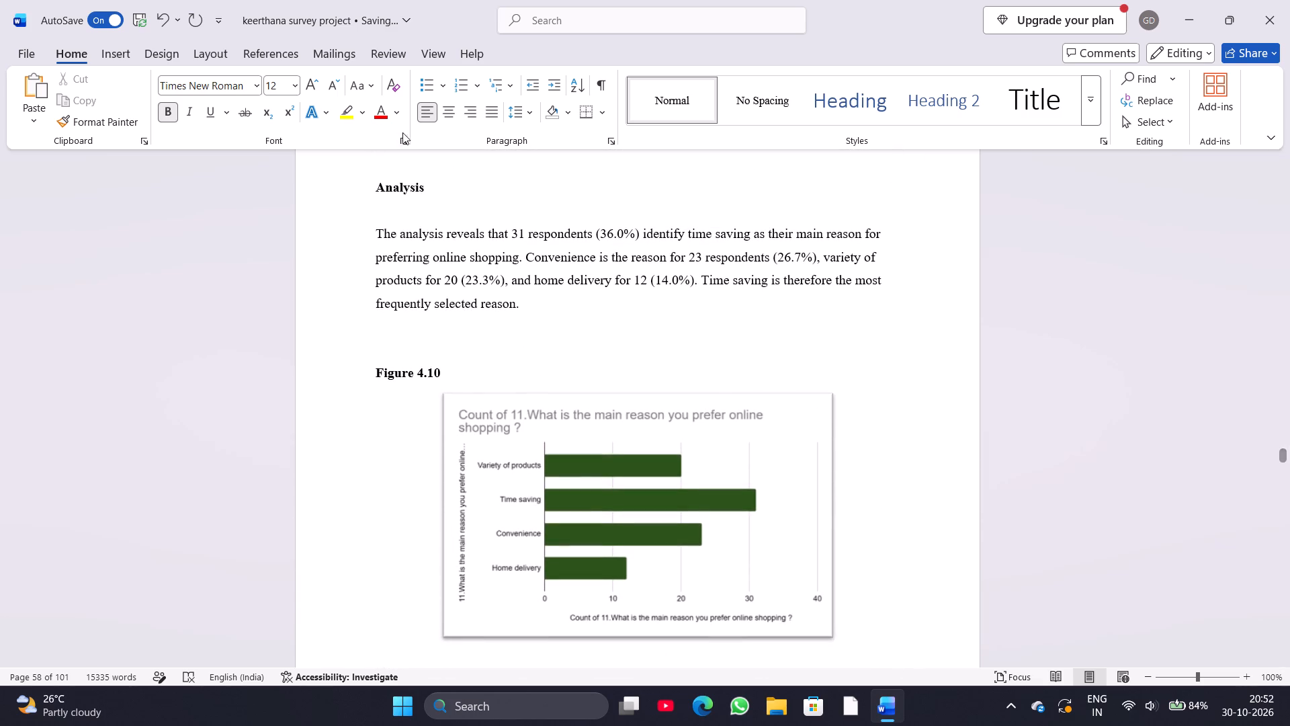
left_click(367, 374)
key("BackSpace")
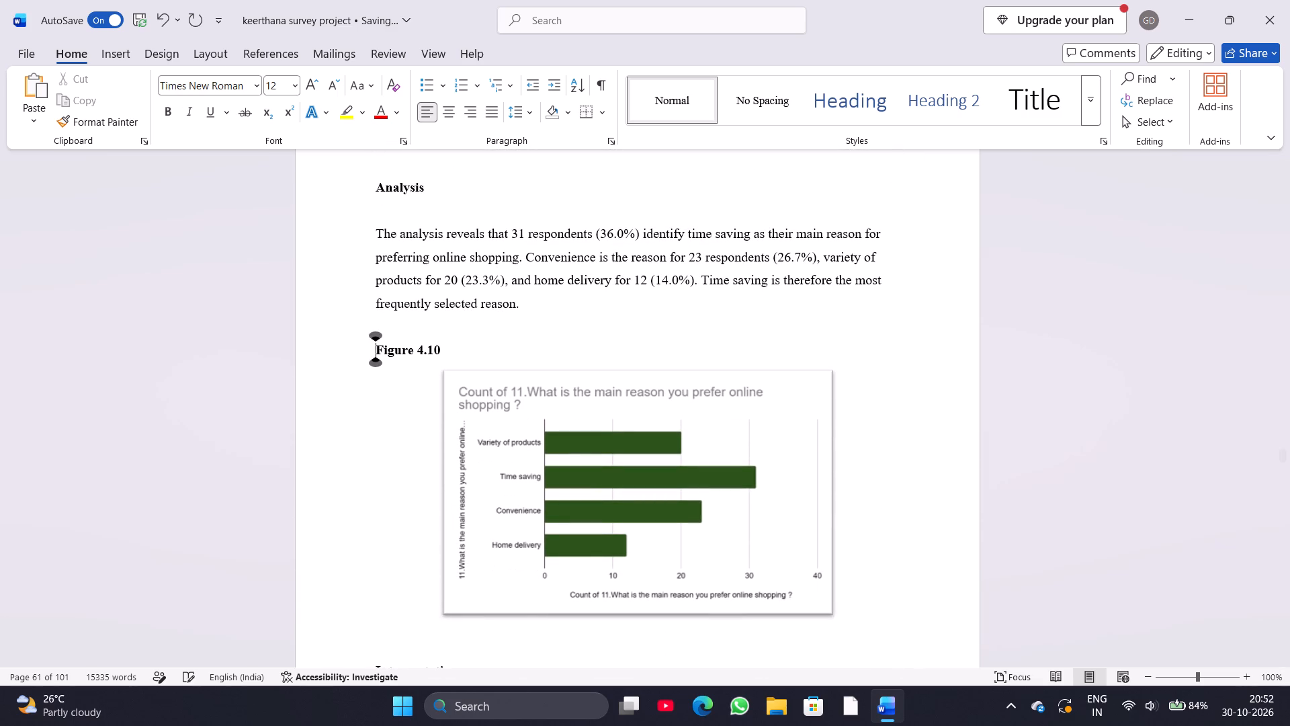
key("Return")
Delete six blank lines above the "4.11 Monthly Spending on Online Shopping" heading, leaving one below the interpretation paragraph.
scroll(367, 374, "down", 6)
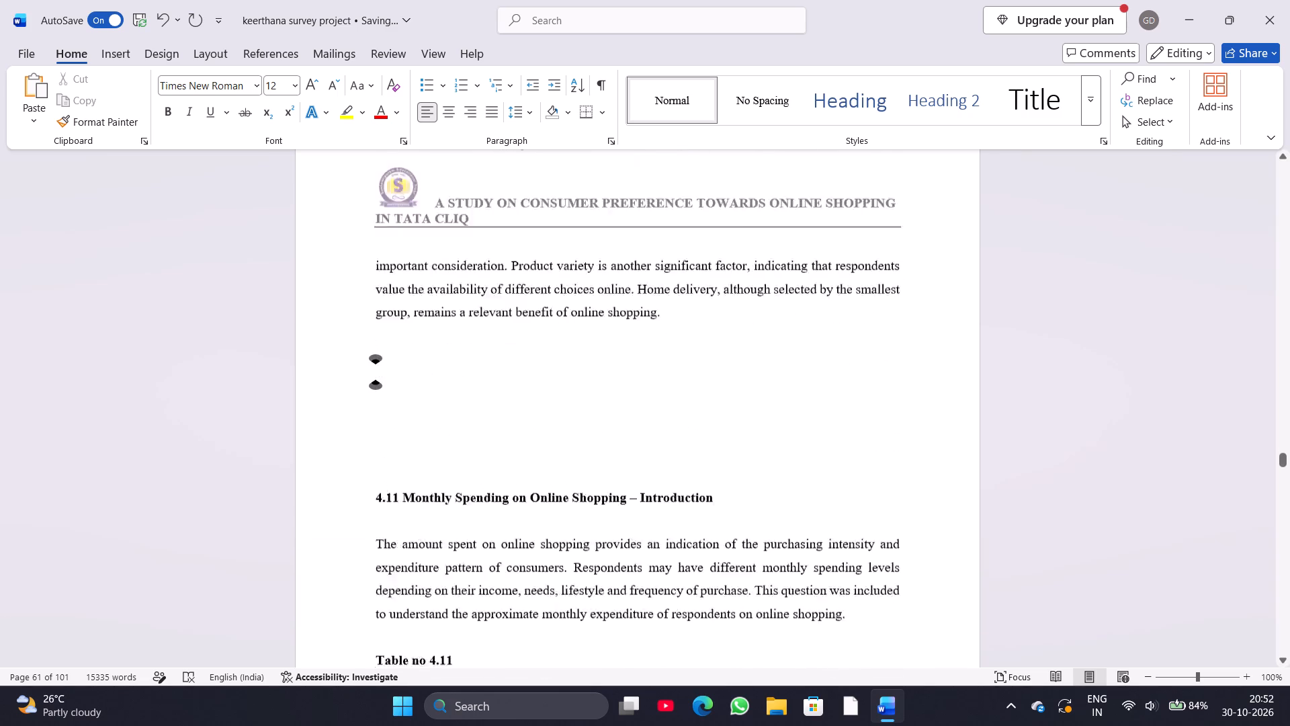
scroll(372, 376, "down", 1)
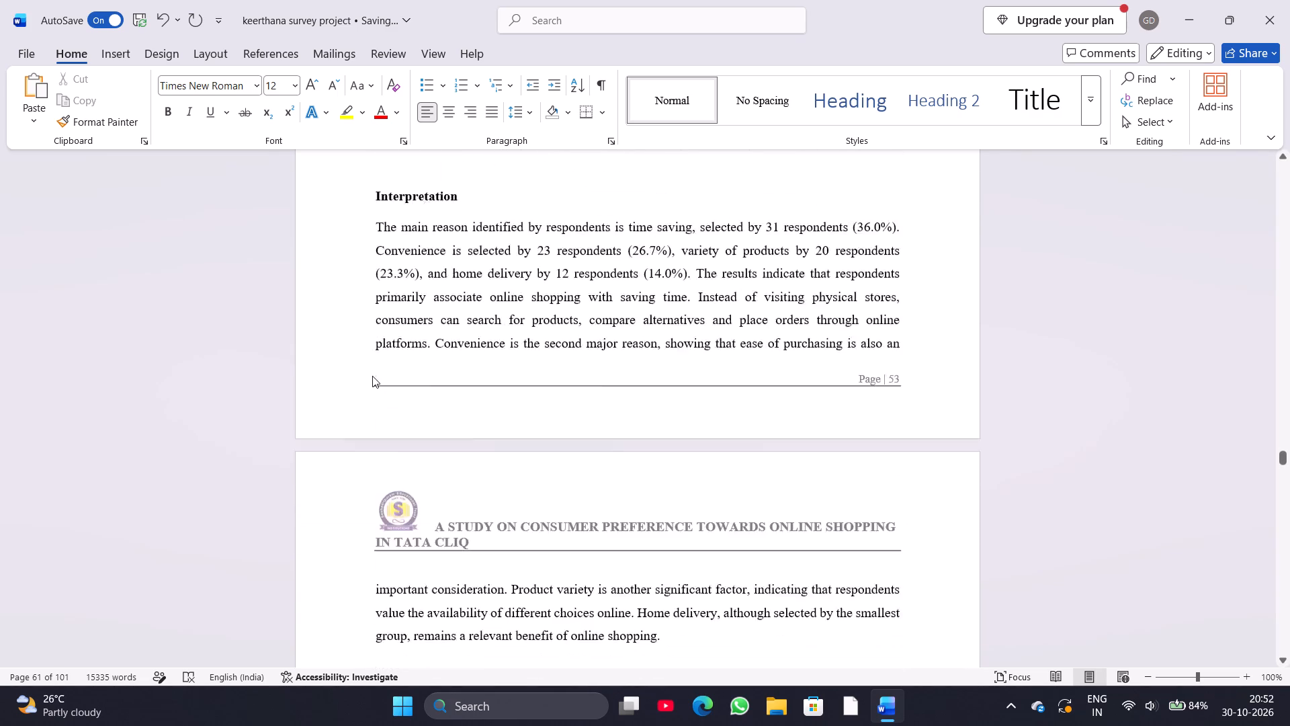
scroll(372, 376, "down", 1)
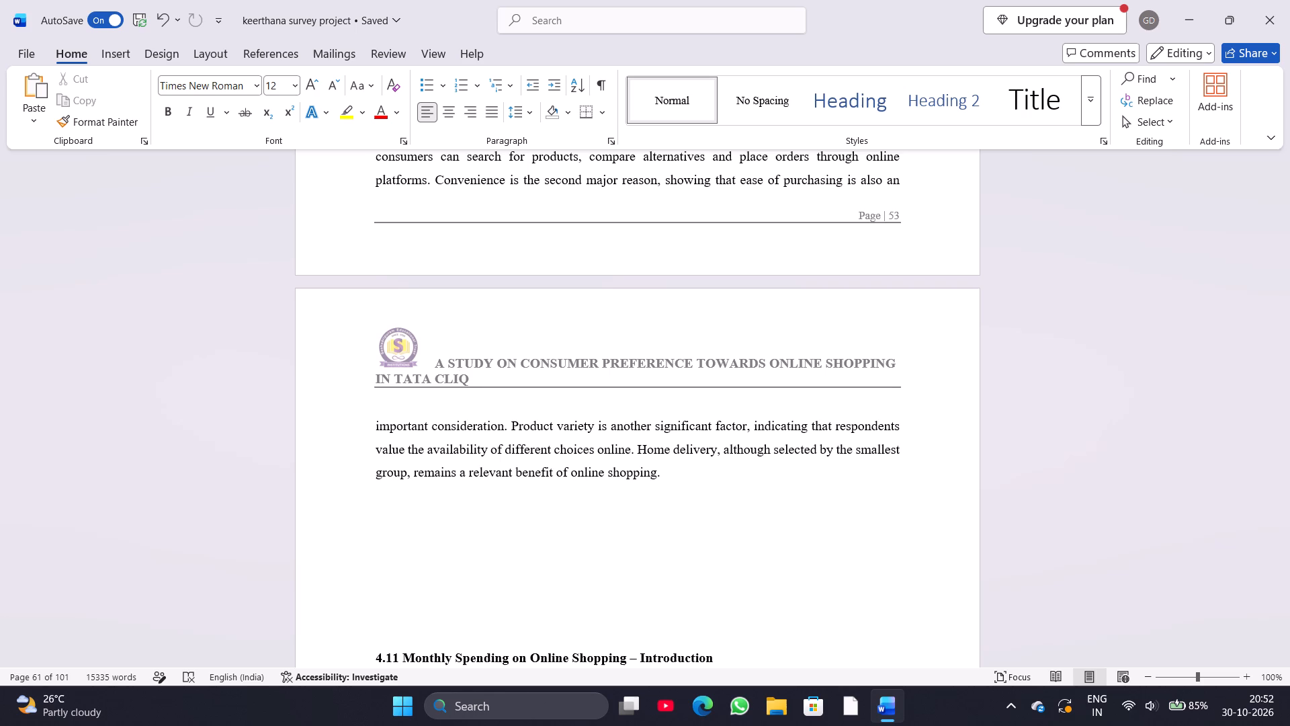
scroll(80, 579, "down", 1)
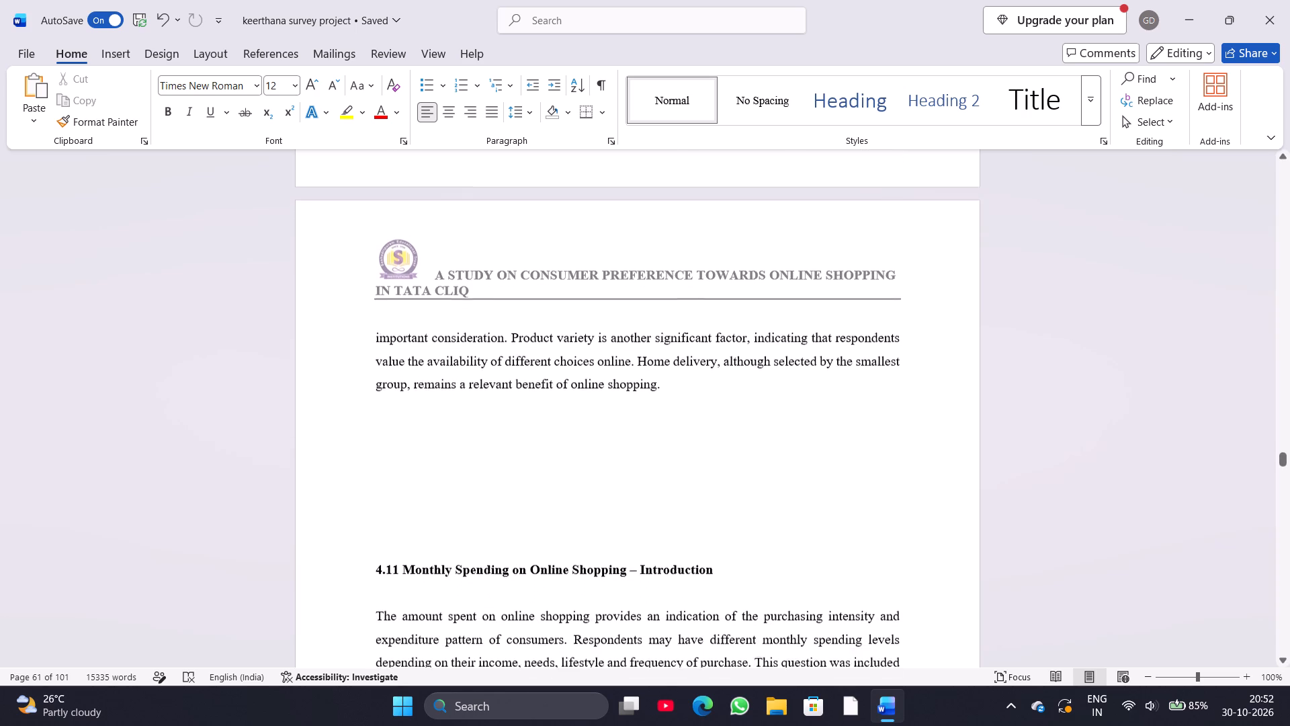
scroll(80, 579, "down", 1)
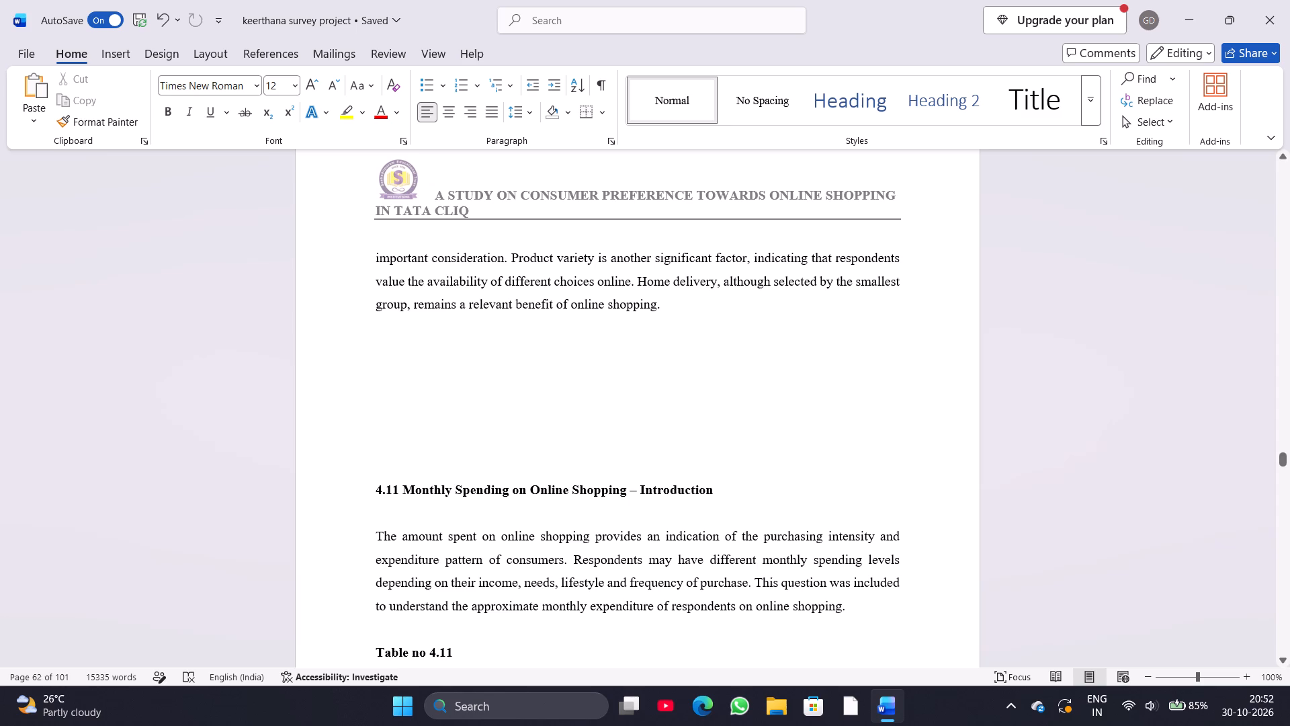
left_click(367, 493)
key("BackSpace")
key("BackSpace")
key("BackSpace")
key("BackSpace")
key("BackSpace")
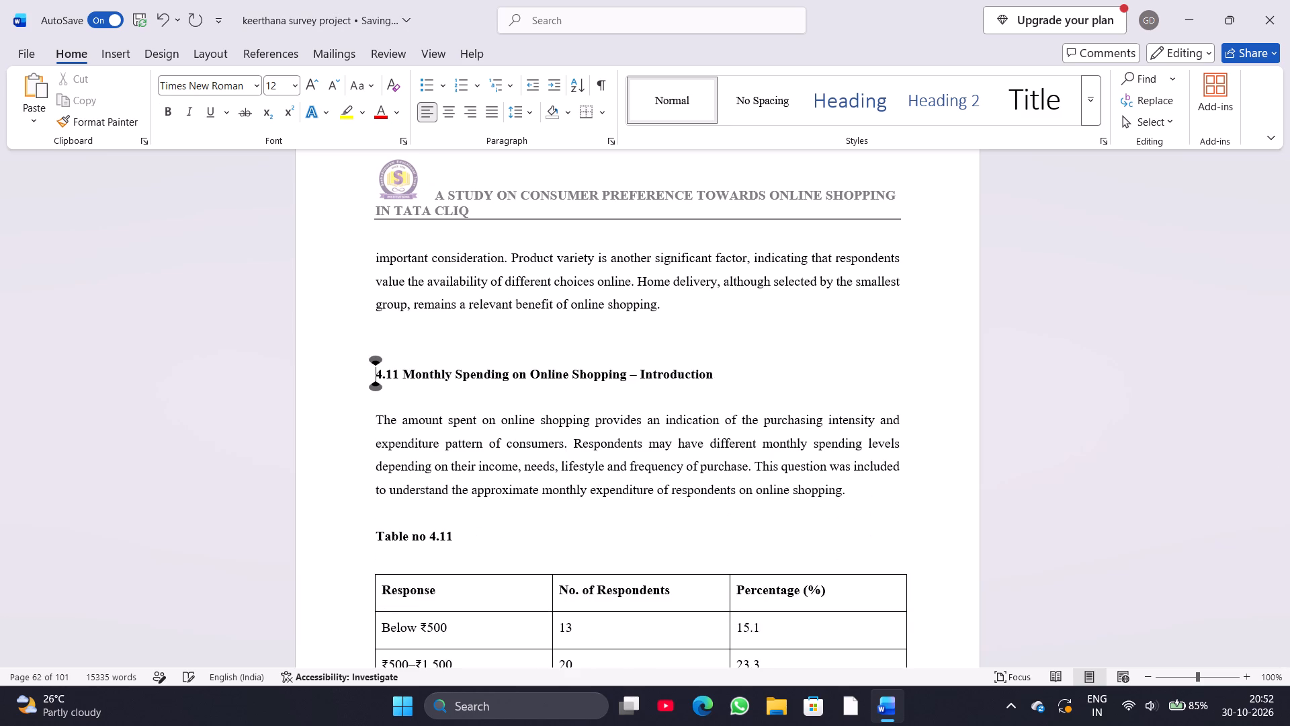
key("BackSpace")
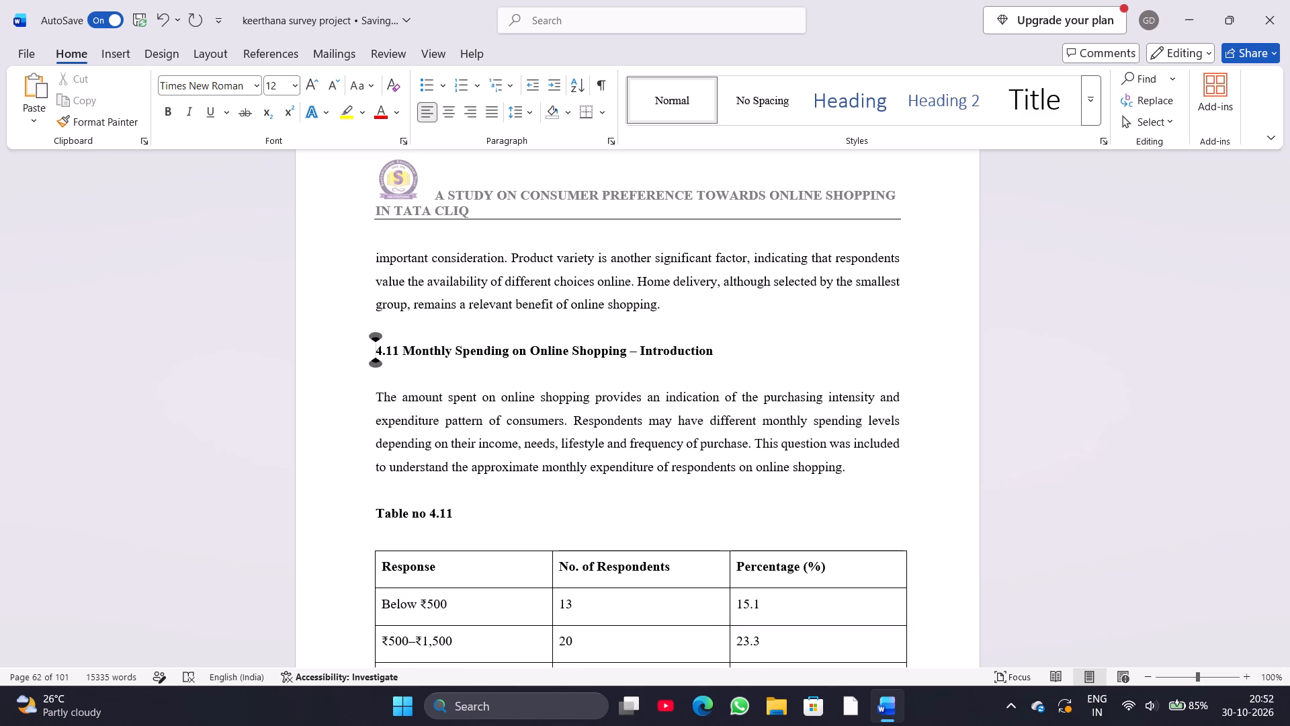
scroll(367, 493, "down", 1)
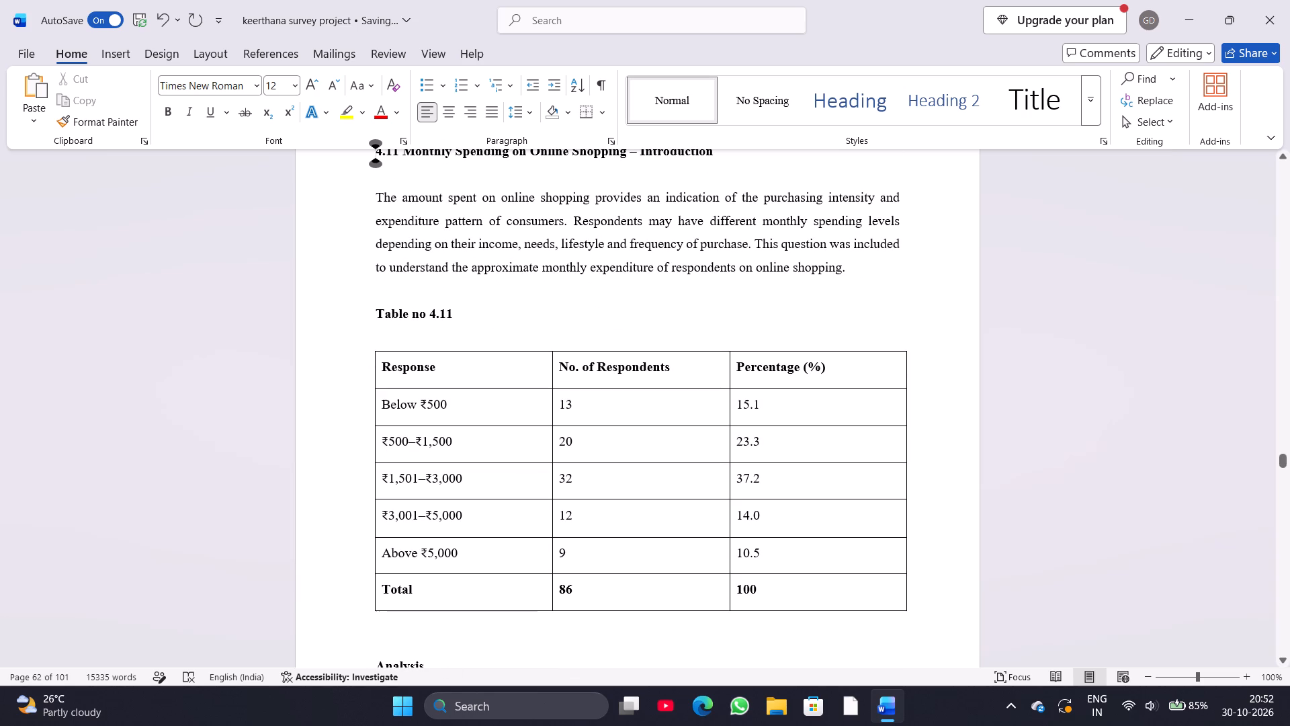
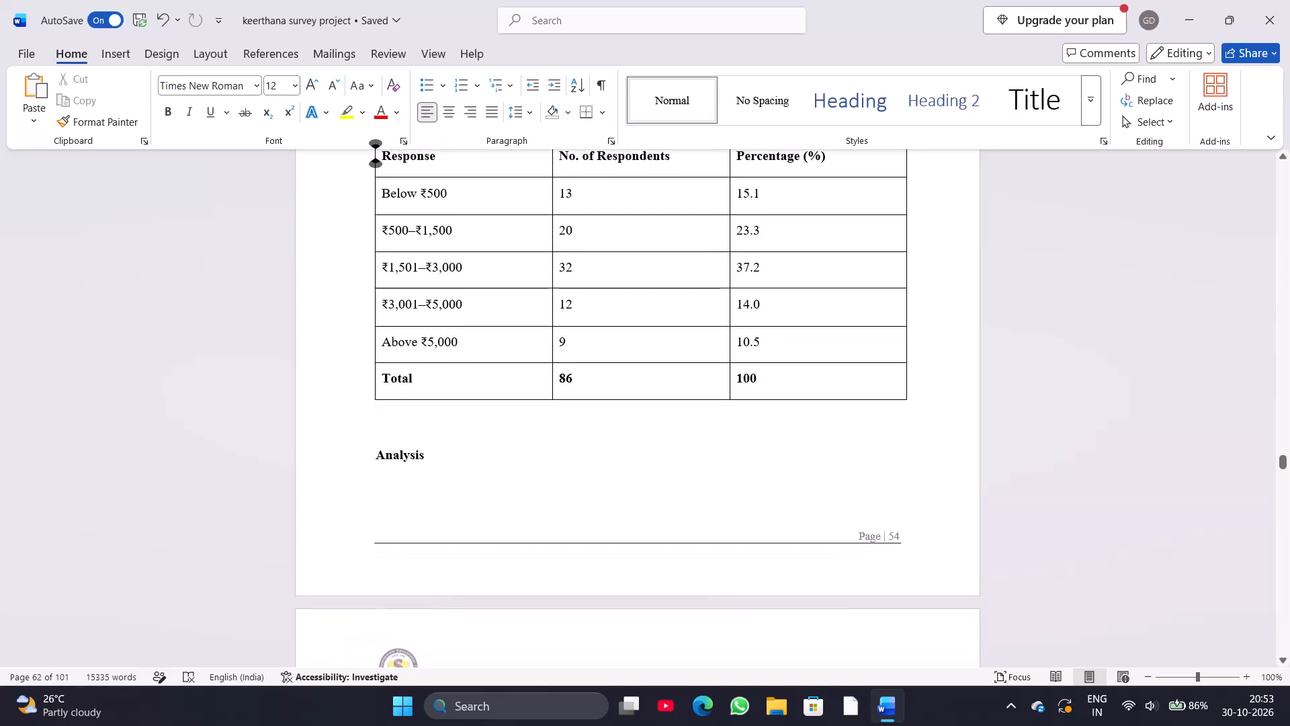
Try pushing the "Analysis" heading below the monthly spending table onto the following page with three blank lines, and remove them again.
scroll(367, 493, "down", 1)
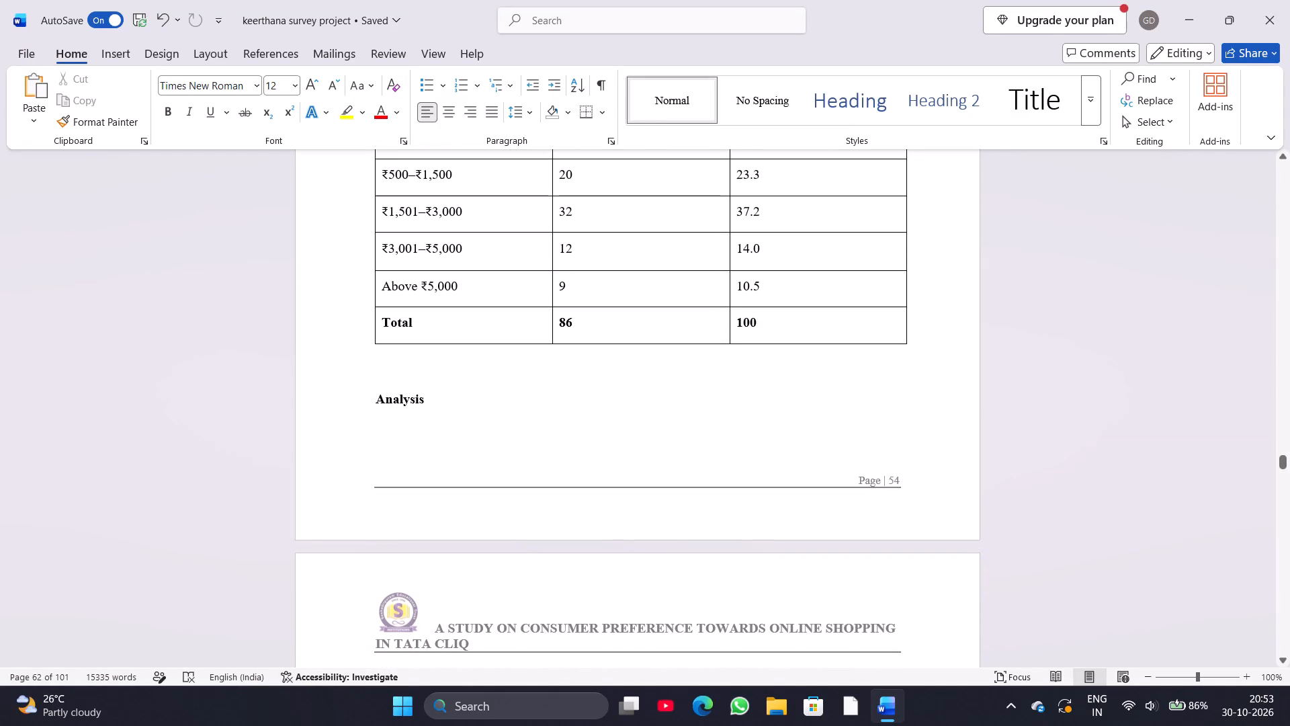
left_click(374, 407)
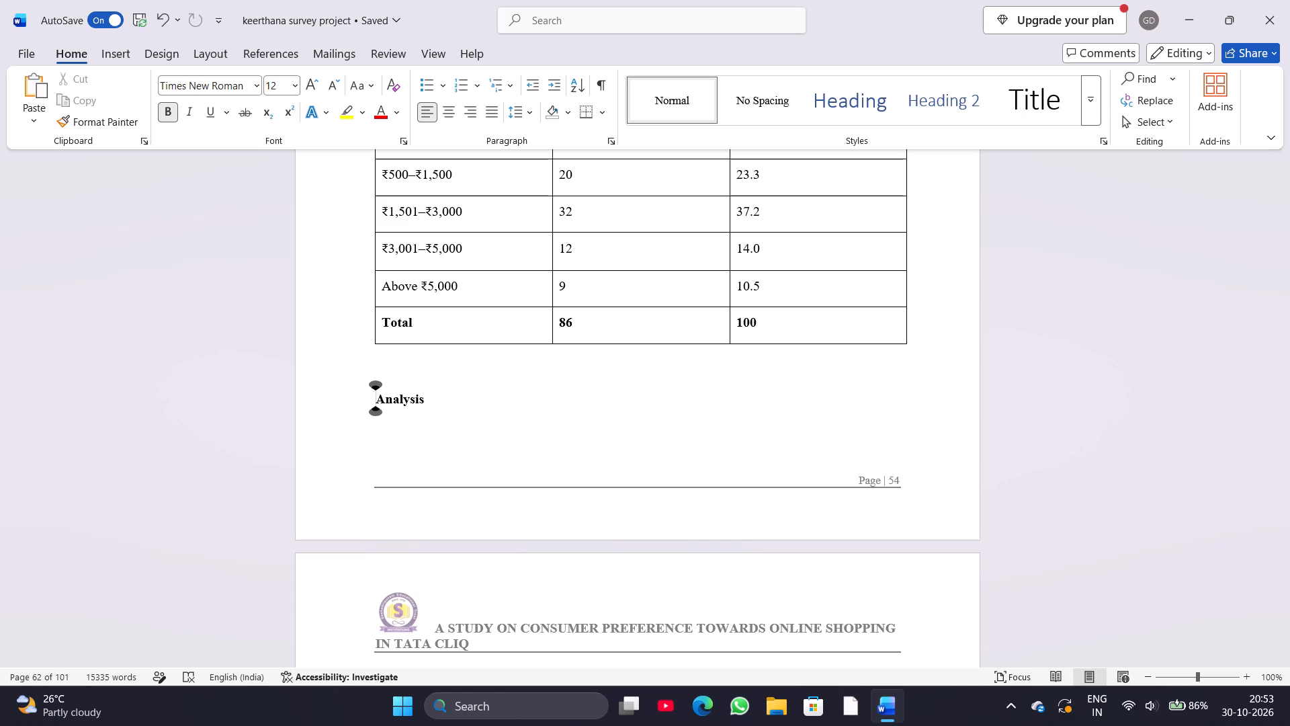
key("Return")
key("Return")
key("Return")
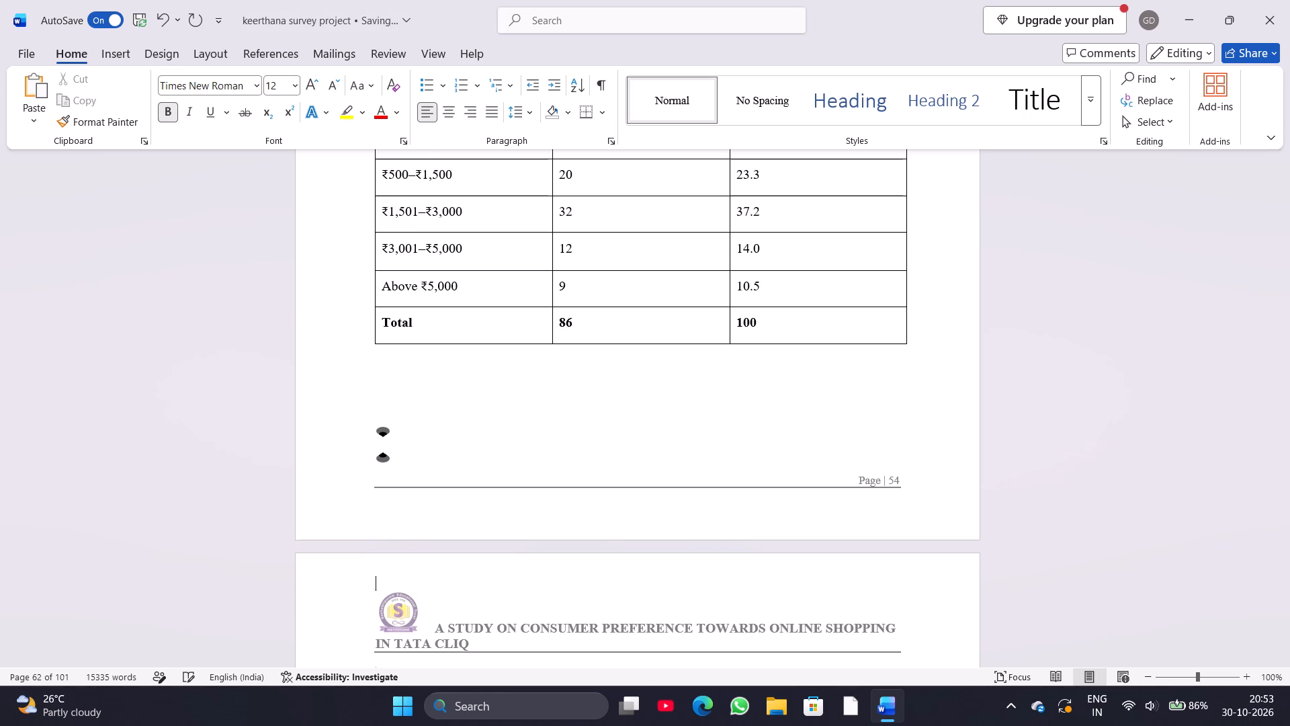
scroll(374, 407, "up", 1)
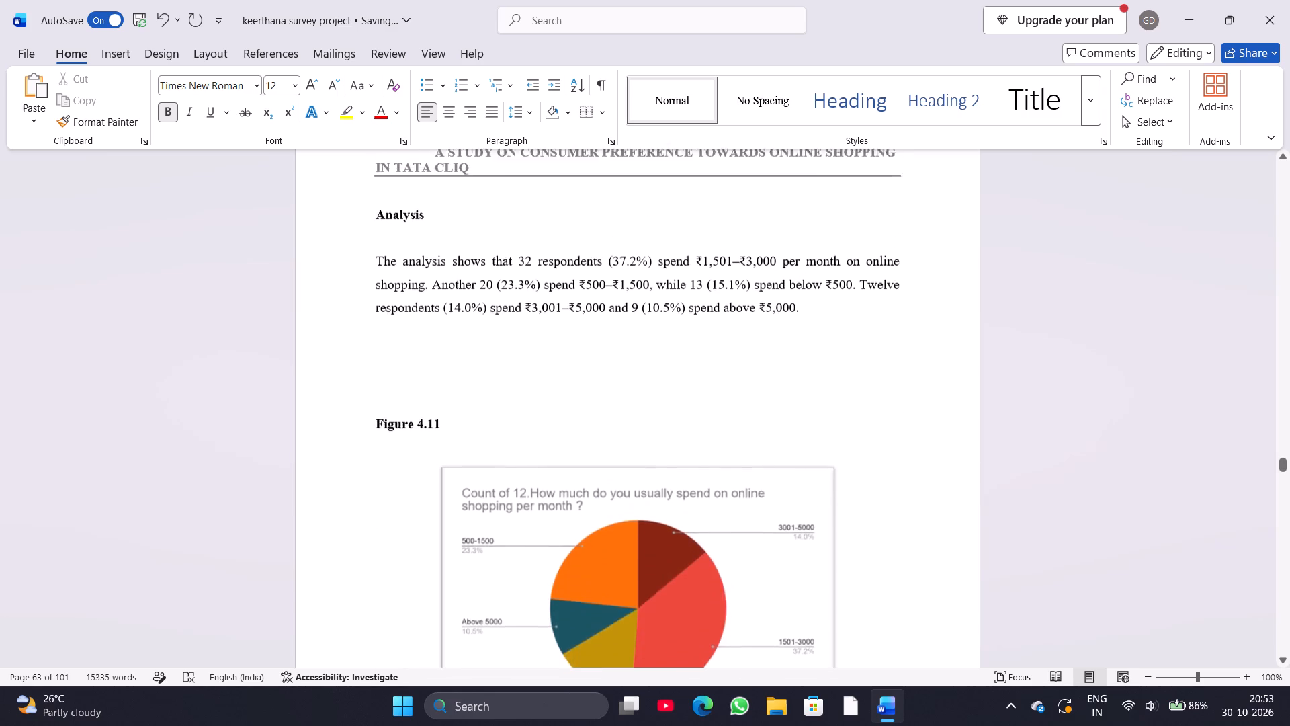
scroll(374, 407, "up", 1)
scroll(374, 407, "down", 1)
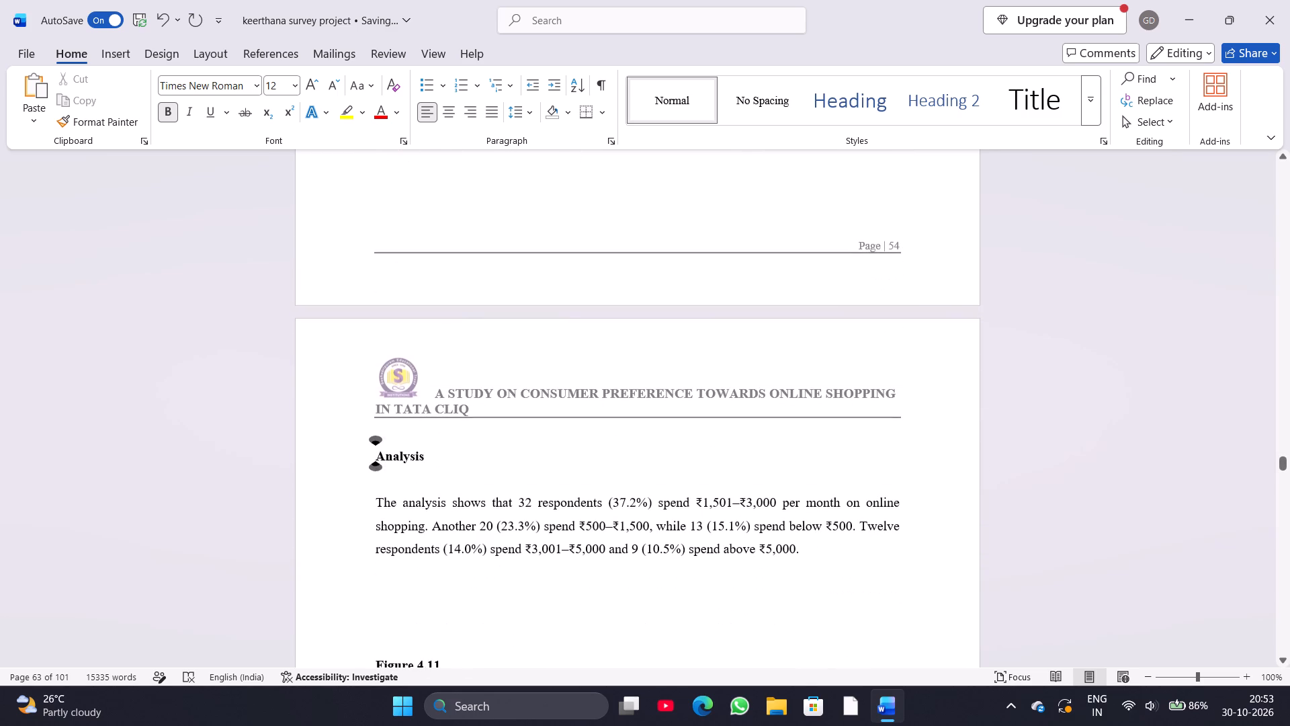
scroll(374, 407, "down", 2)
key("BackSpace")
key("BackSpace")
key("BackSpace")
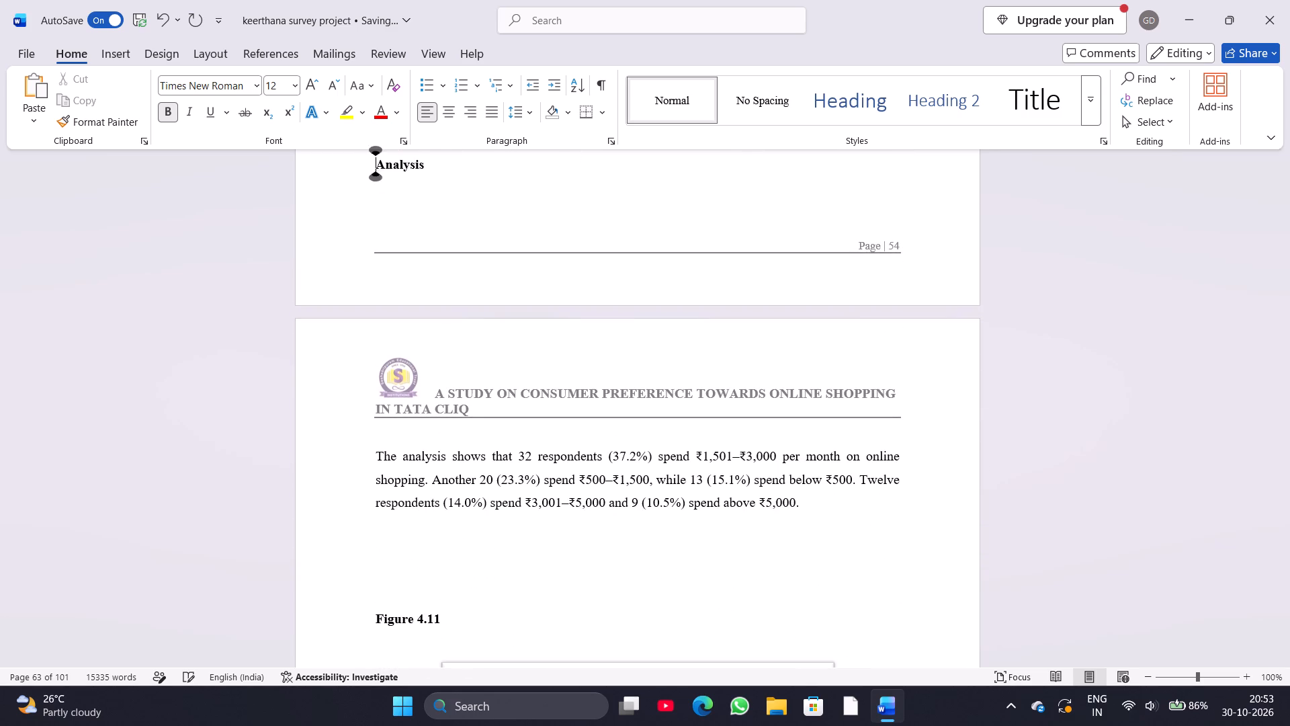
Tighten the "Analysis" section below the monthly spending table on page 54: one blank line above the heading, none between heading and paragraph.
key("BackSpace")
key("BackSpace")
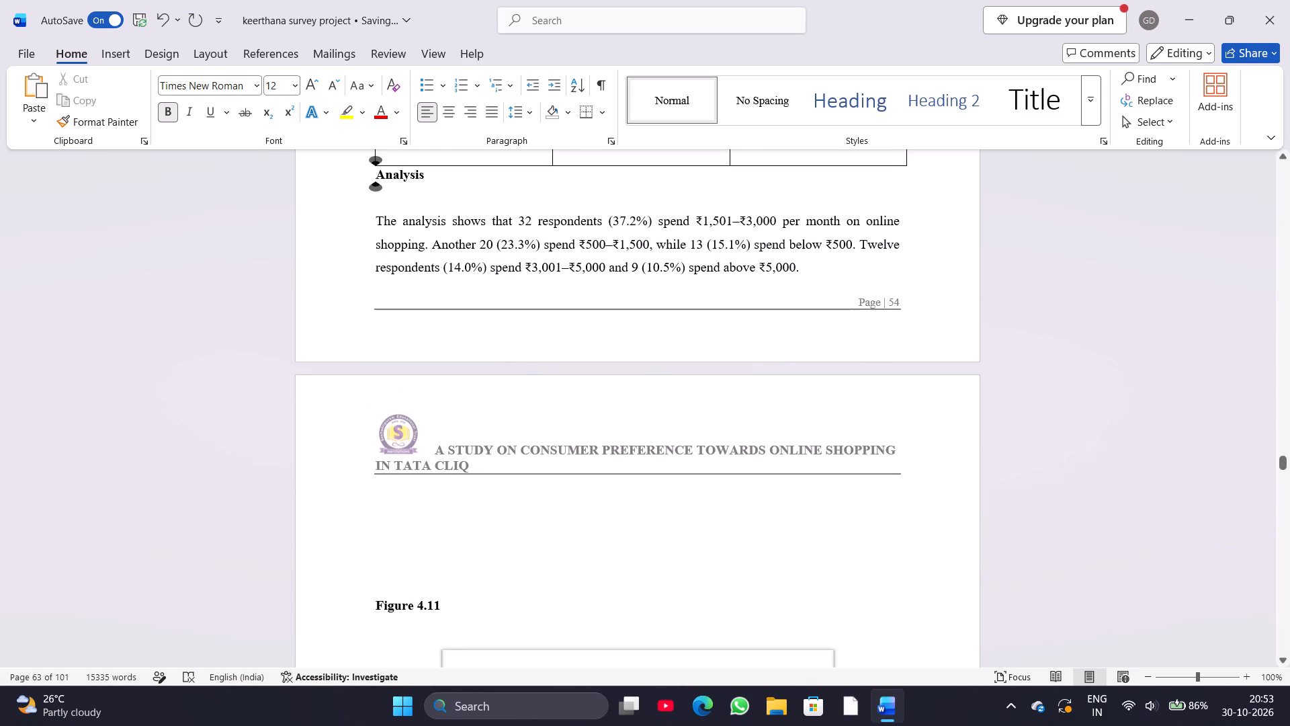
left_click(369, 223)
key("BackSpace")
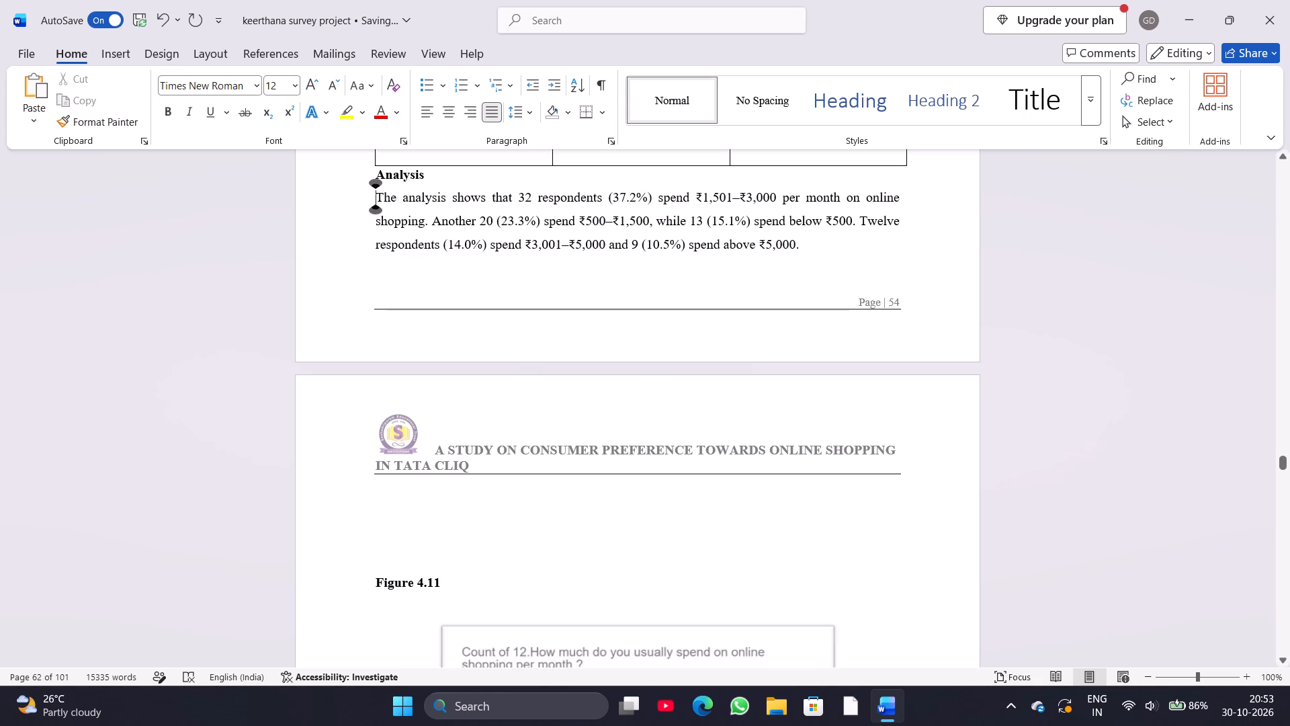
left_click(373, 169)
key("Return")
Delete the blank lines above the "Figure 4.11" caption so it starts its page, undoing the last deletion.
scroll(373, 169, "down", 1)
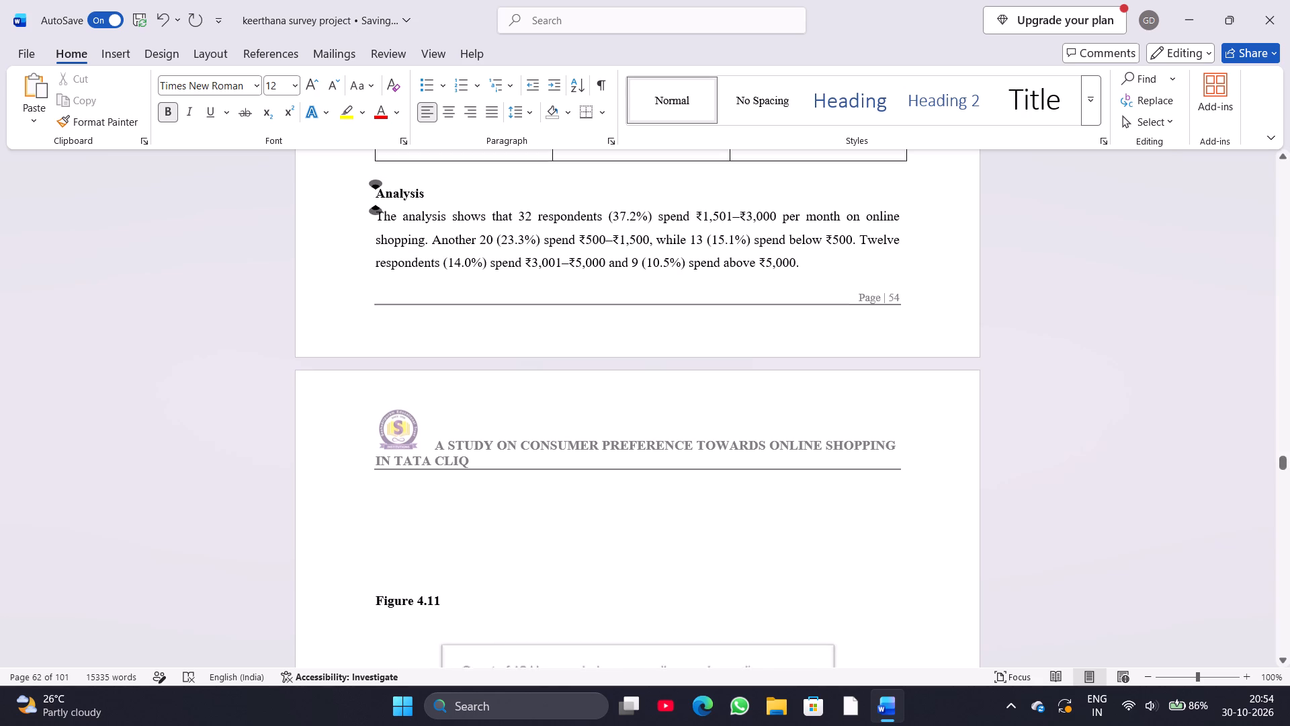
scroll(373, 169, "down", 1)
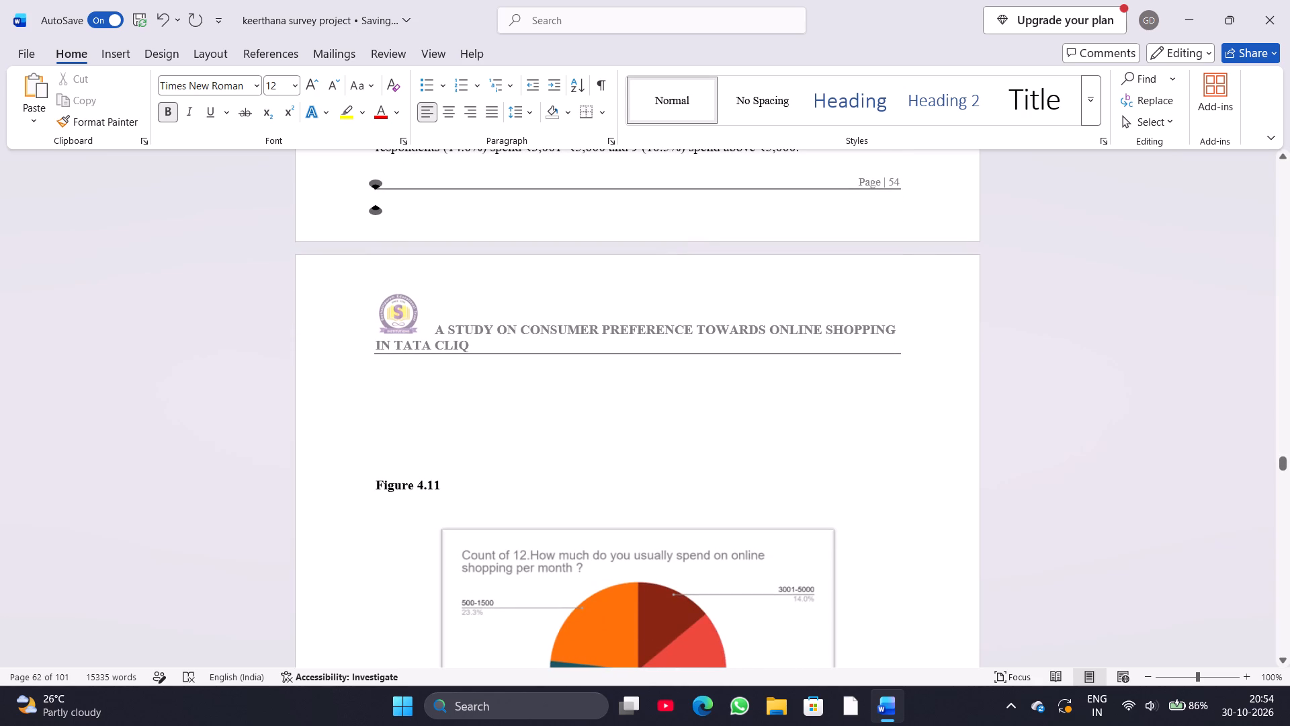
left_click(368, 486)
key("BackSpace")
key("BackSpace")
key("BackSpace")
key("BackSpace")
key("BackSpace")
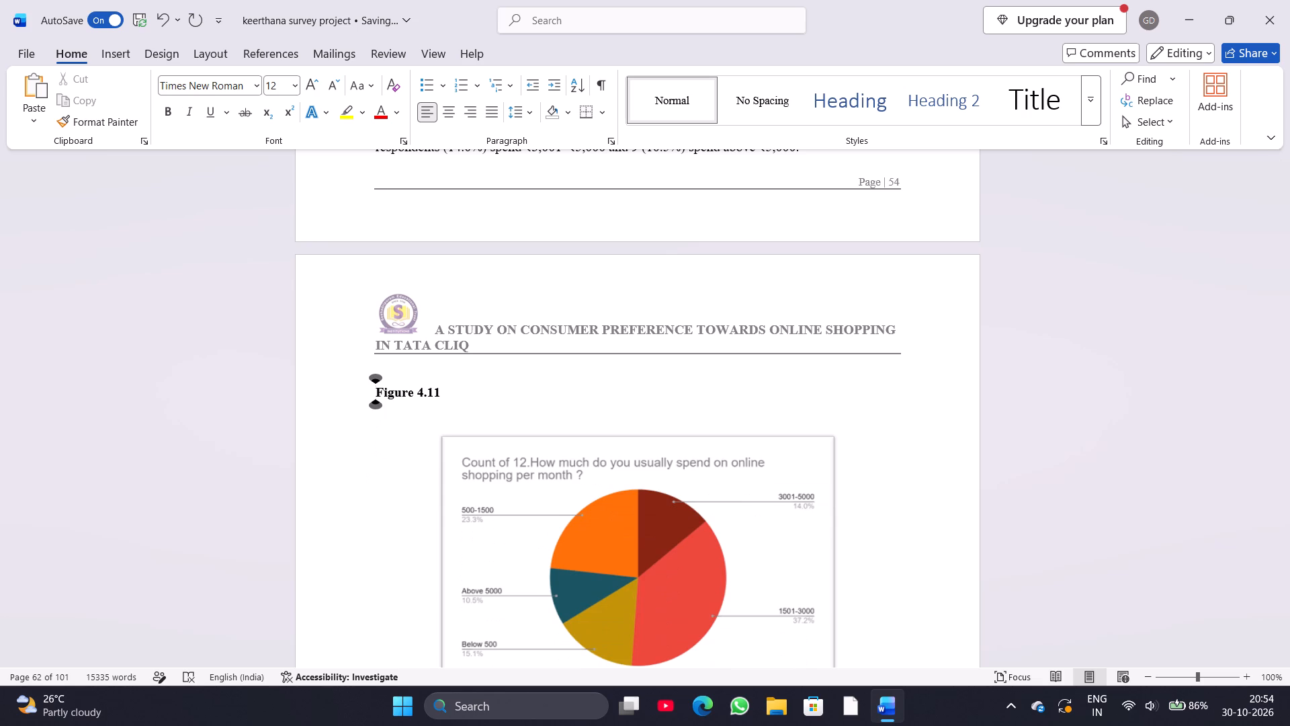
key("ctrl+z")
Delete the blank lines above the "4.12 Product Feature Checked First" heading, putting one back so it starts page 56.
scroll(368, 486, "down", 2)
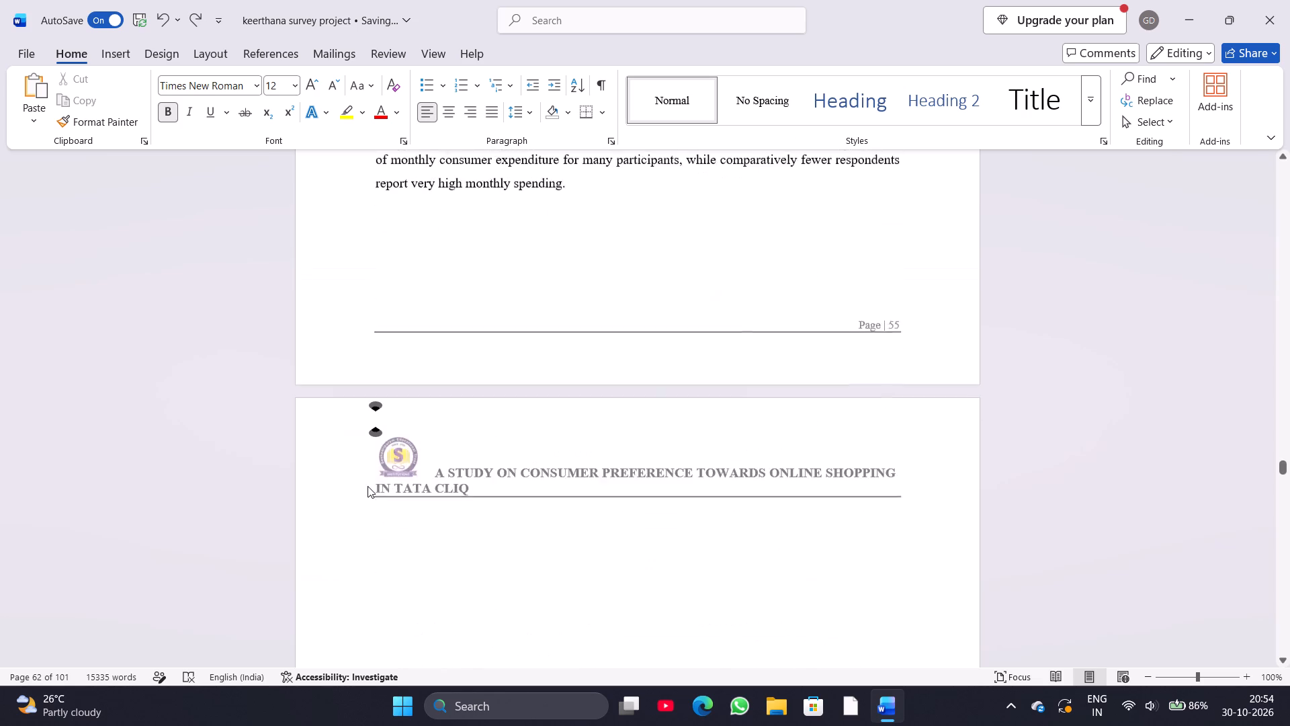
scroll(368, 486, "down", 4)
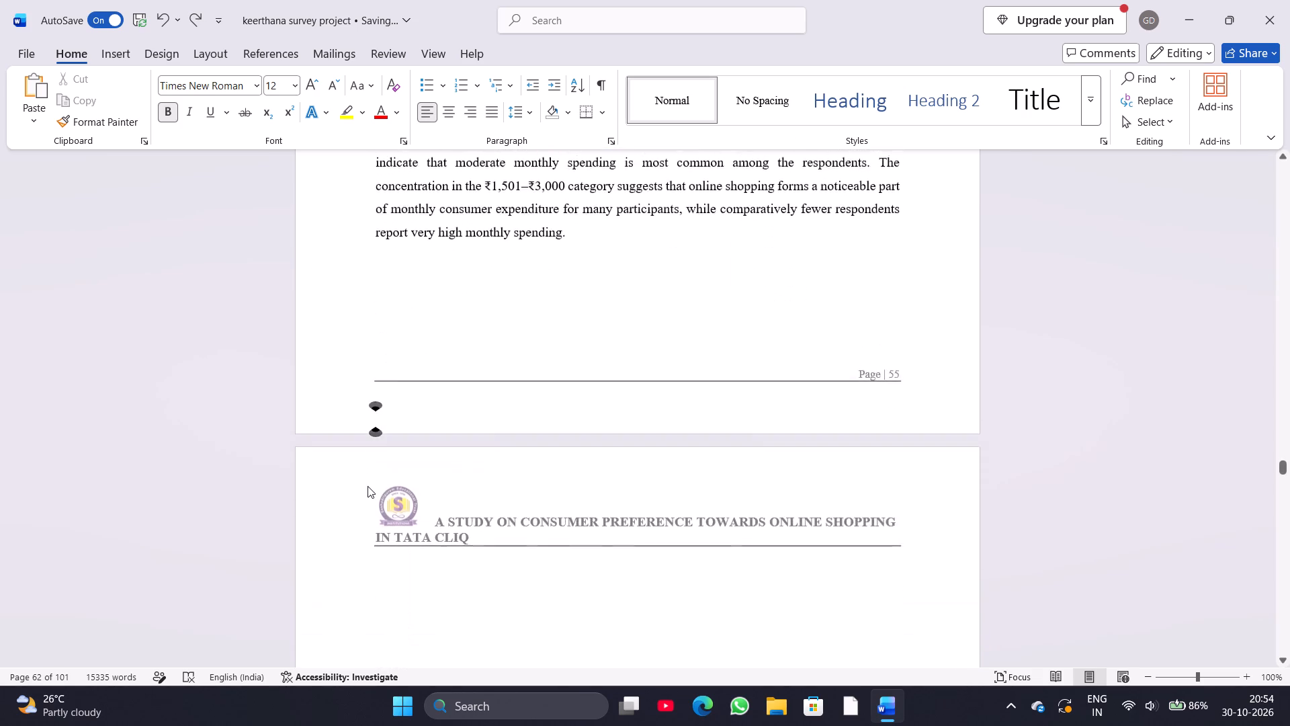
scroll(368, 486, "down", 4)
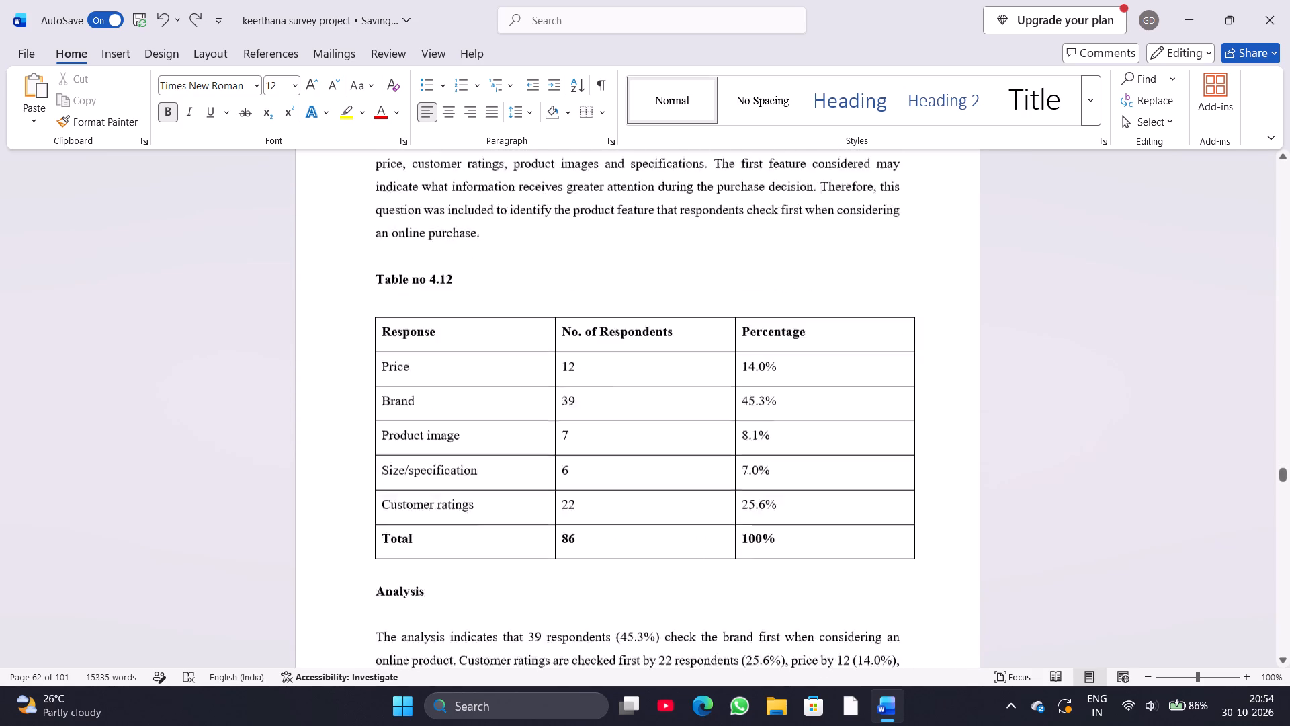
scroll(368, 486, "up", 4)
left_click(370, 469)
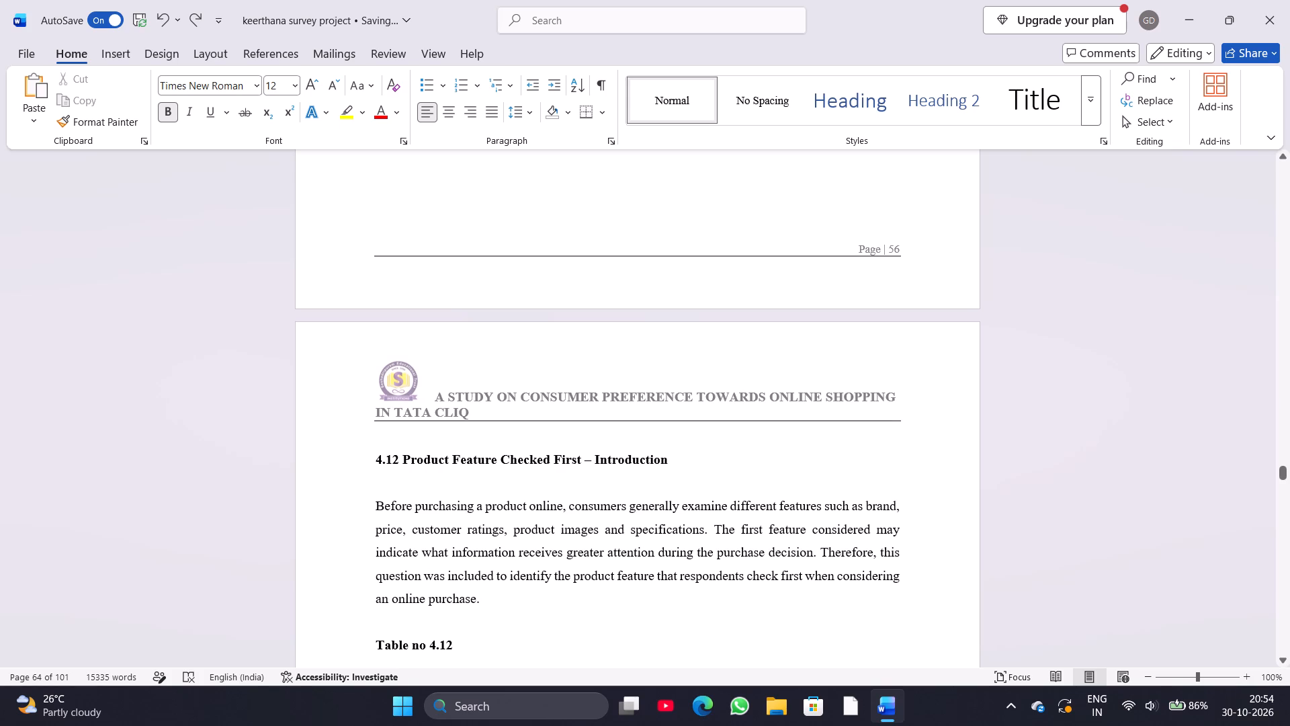
key("BackSpace")
key("BackSpace")
key("BackSpace")
key("BackSpace")
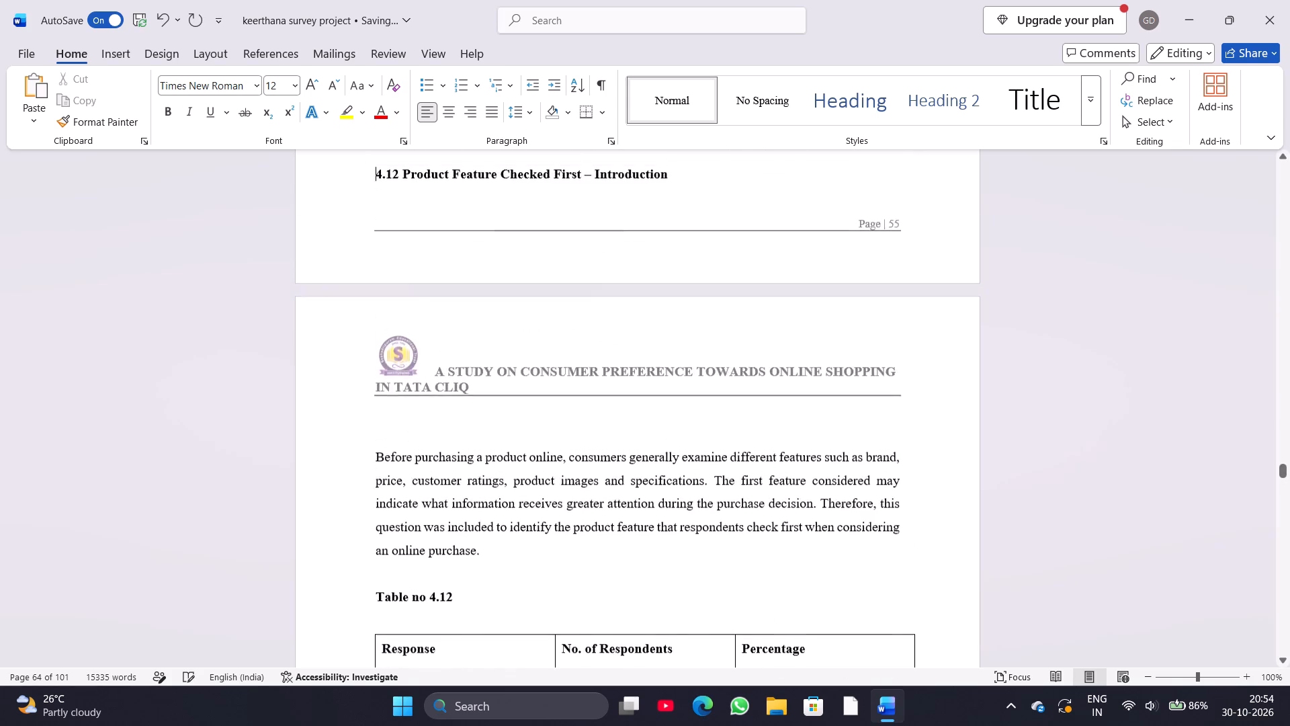
scroll(370, 469, "up", 1)
key("Return")
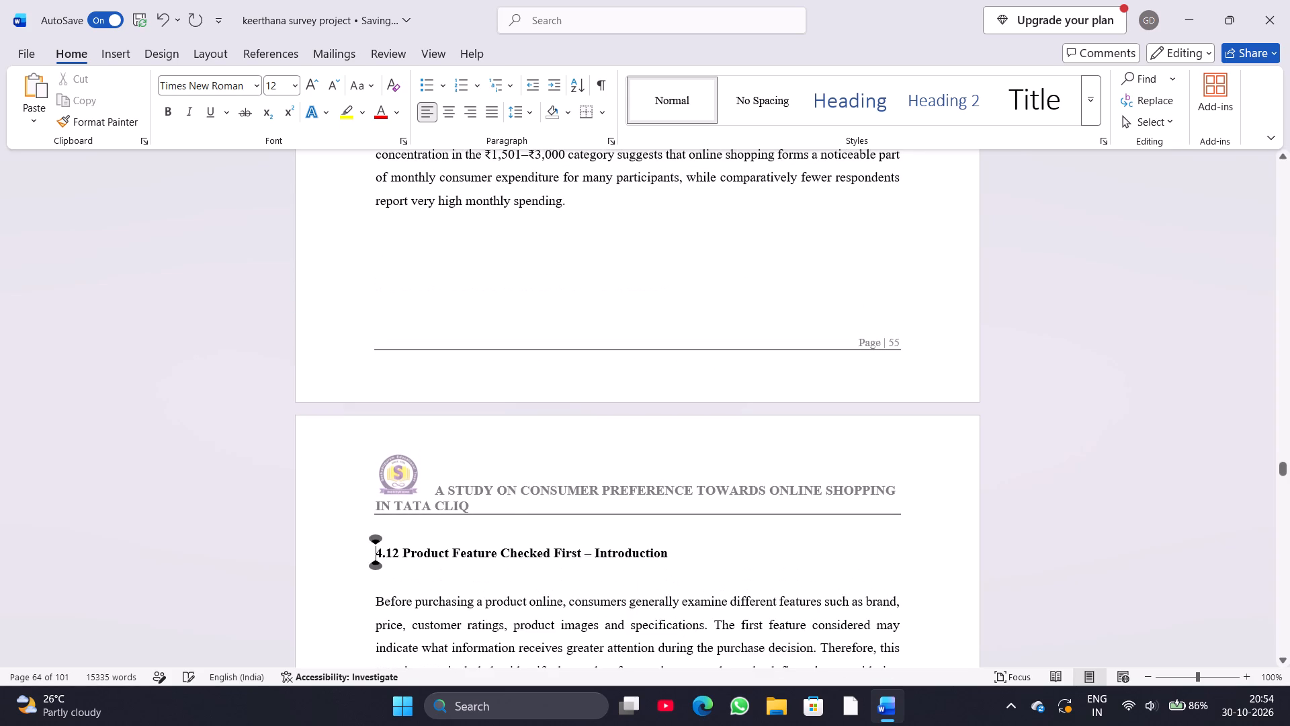
Delete the blank lines above the "Figure 4.12" caption, undoing the last deletion so the caption starts page 57.
scroll(370, 469, "down", 7)
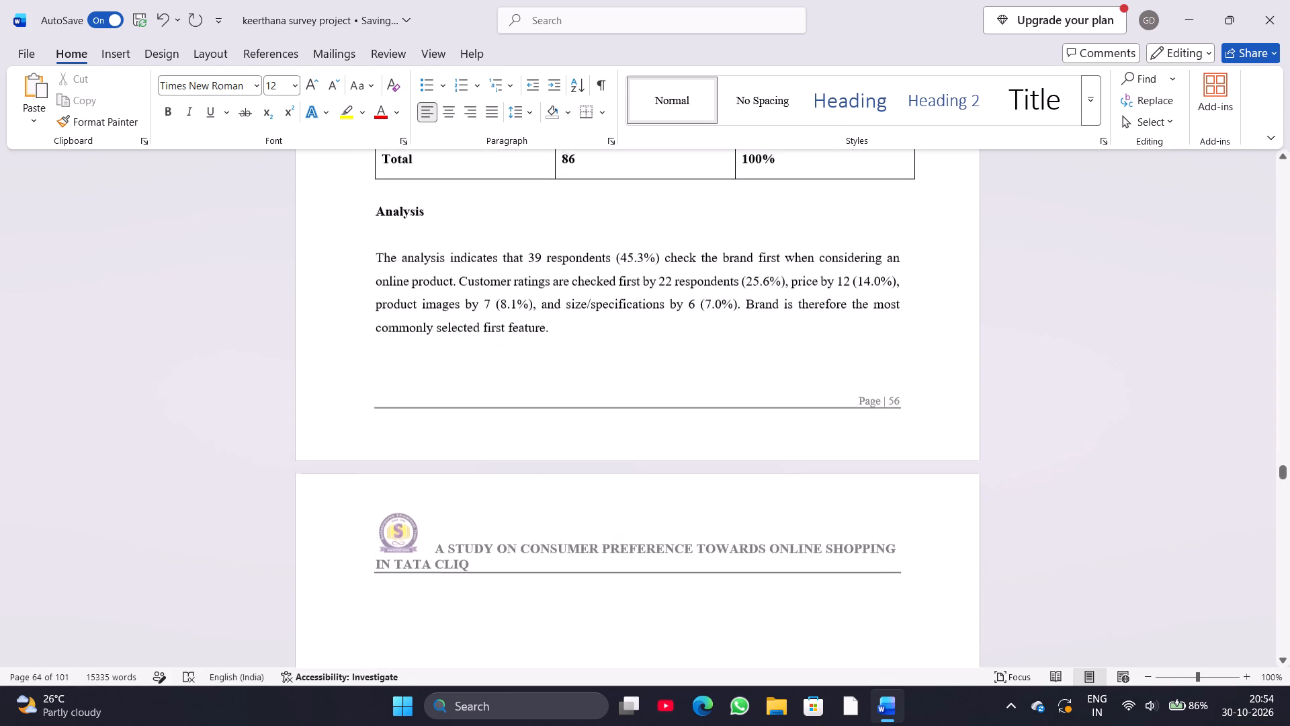
scroll(370, 469, "down", 4)
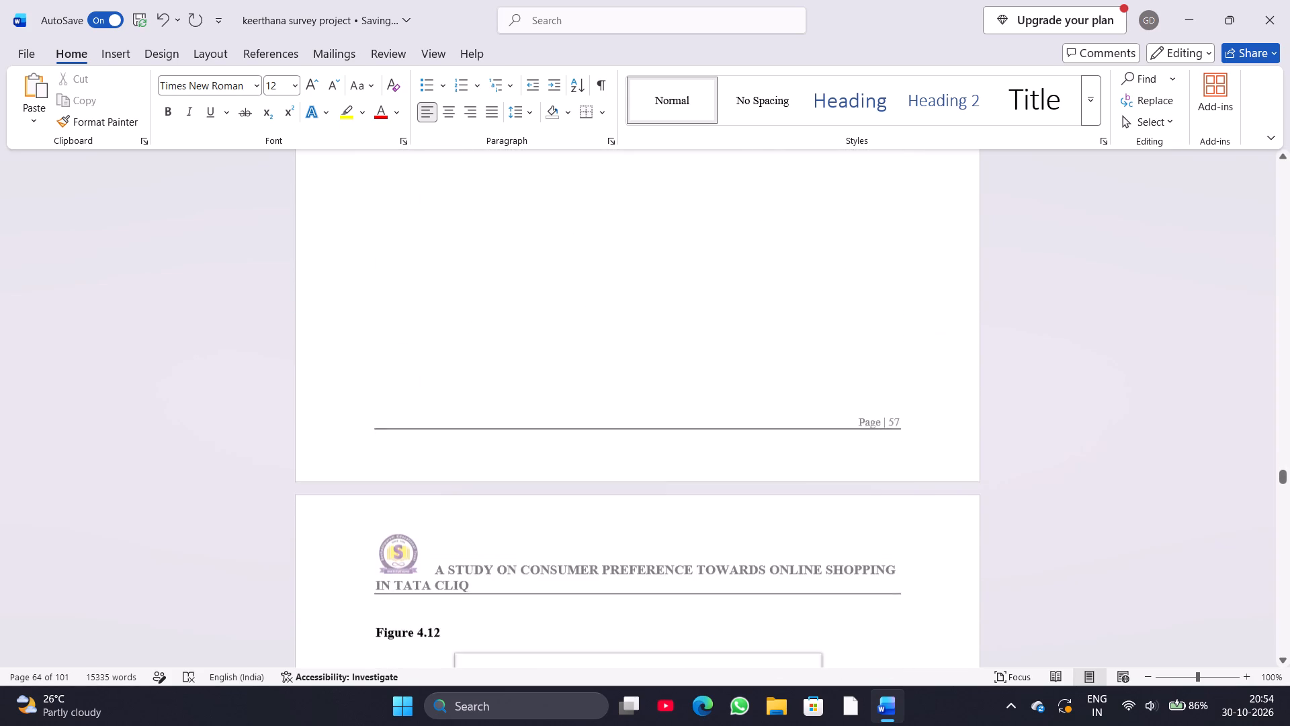
scroll(370, 469, "down", 2)
left_click(373, 409)
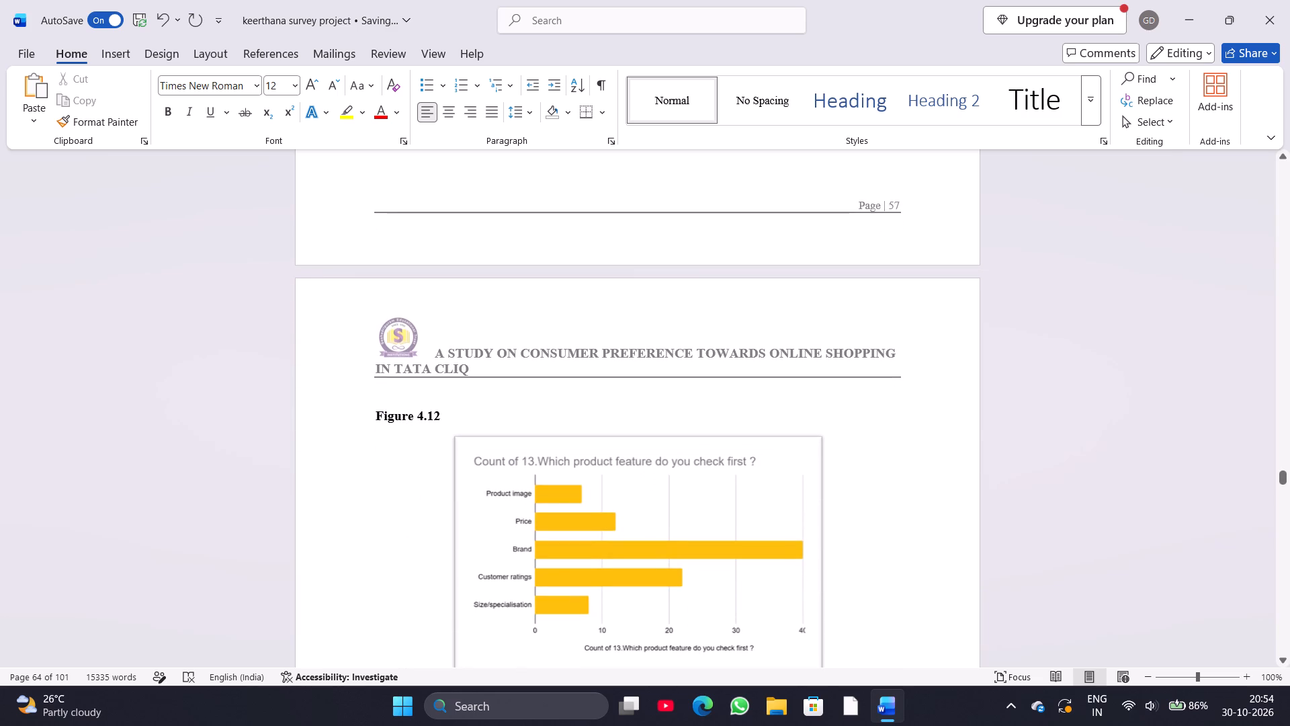
key("BackSpace")
key("BackSpace")
key("BackSpace")
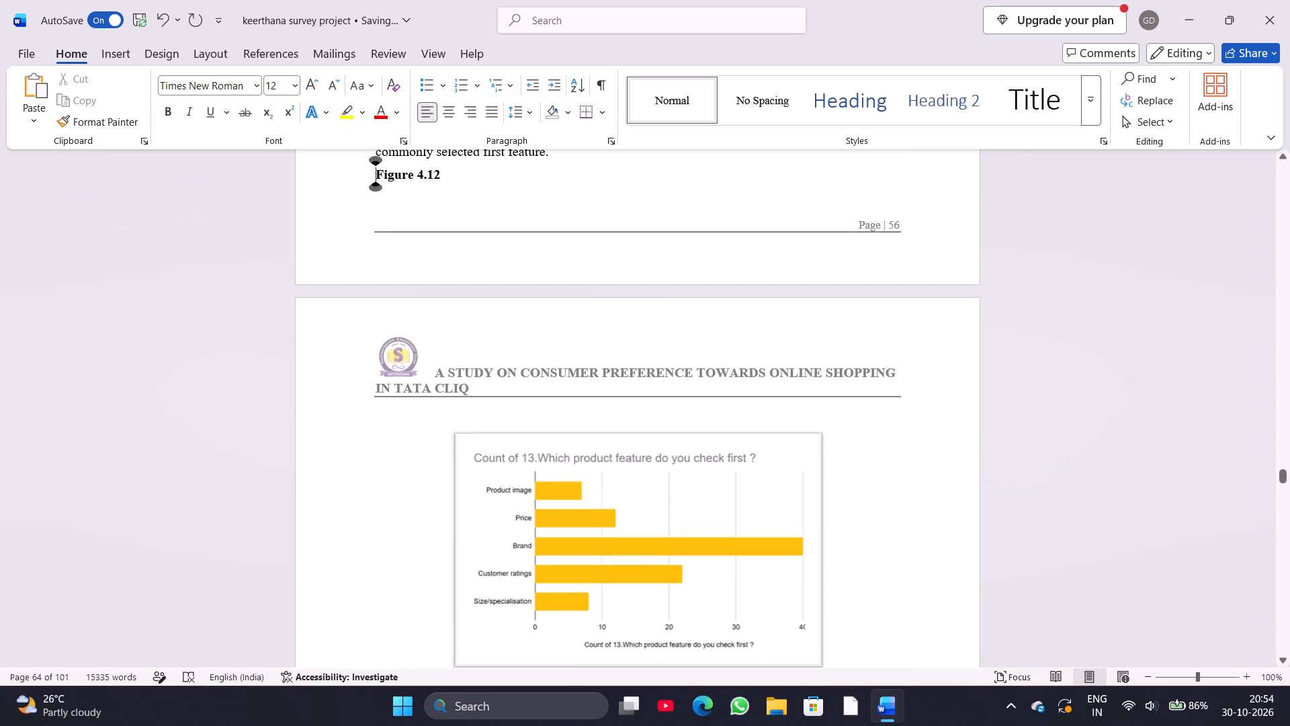
key("ctrl+z")
Insert a blank line above the "Interpretation" heading under the product feature chart and another below the "Figure 4.12" caption.
scroll(373, 409, "down", 2)
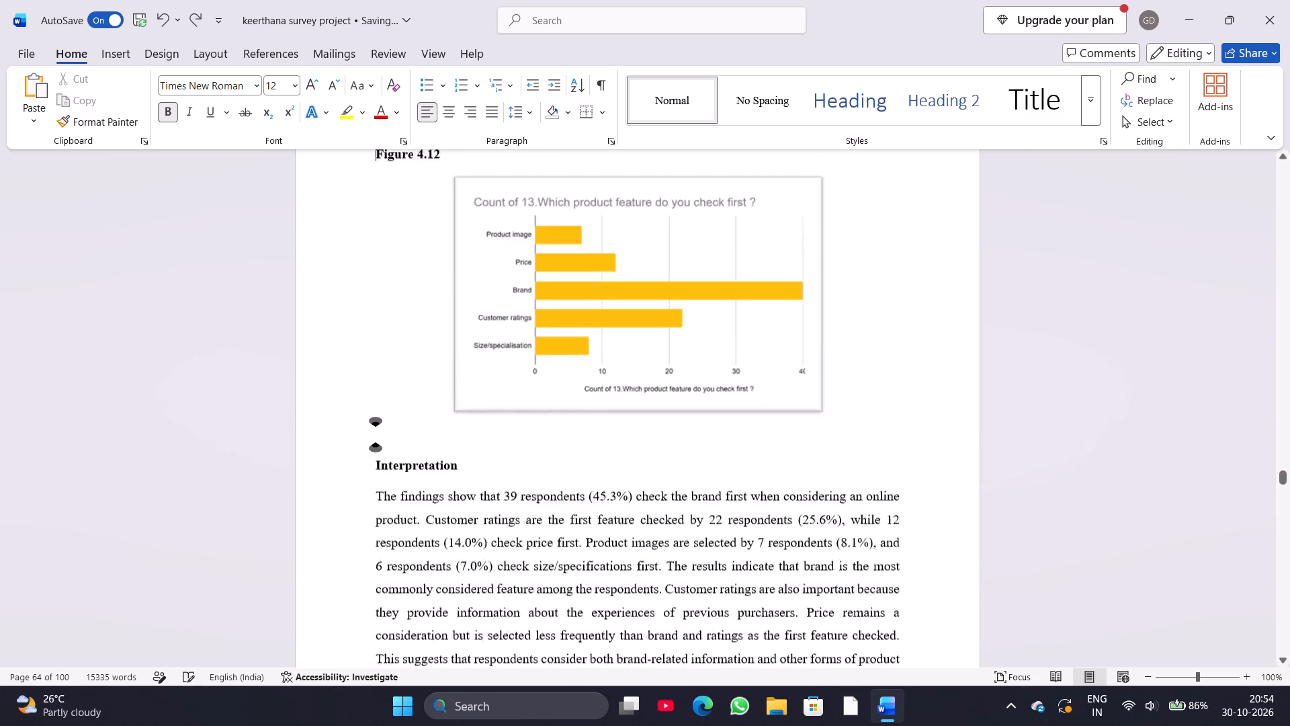
scroll(373, 409, "down", 3)
scroll(373, 409, "up", 1)
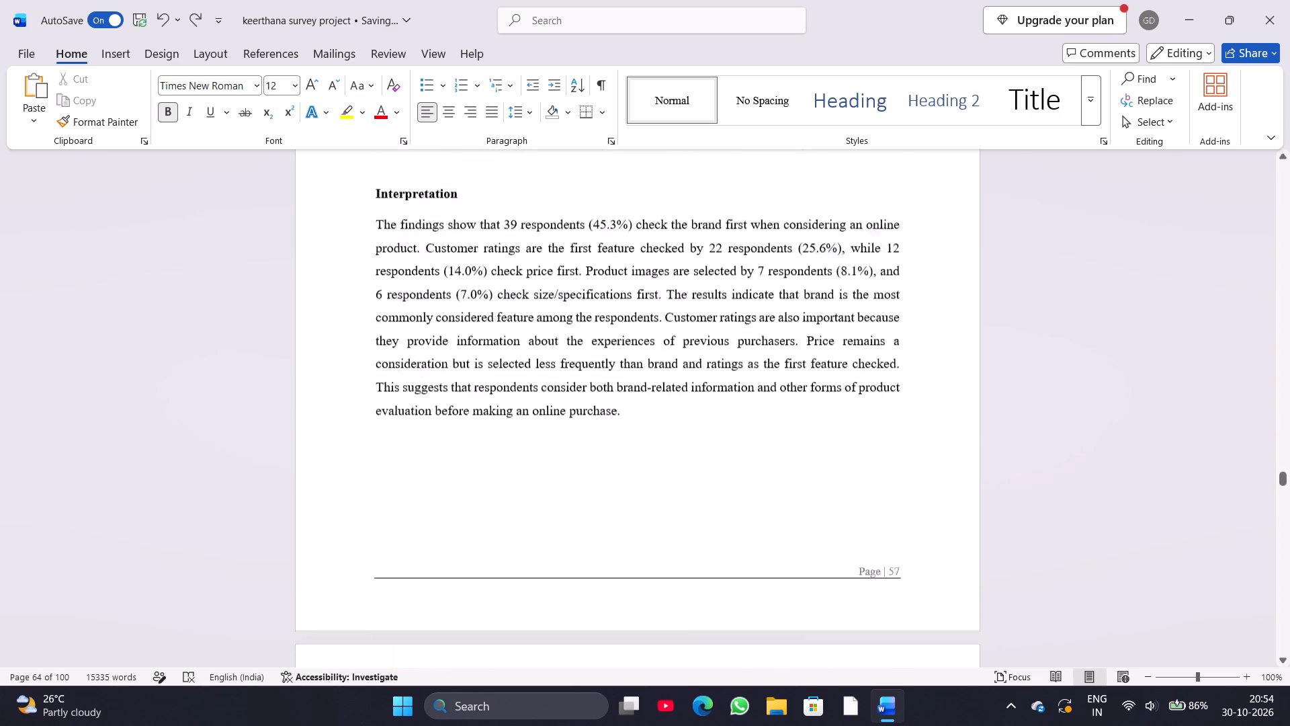
scroll(373, 409, "up", 2)
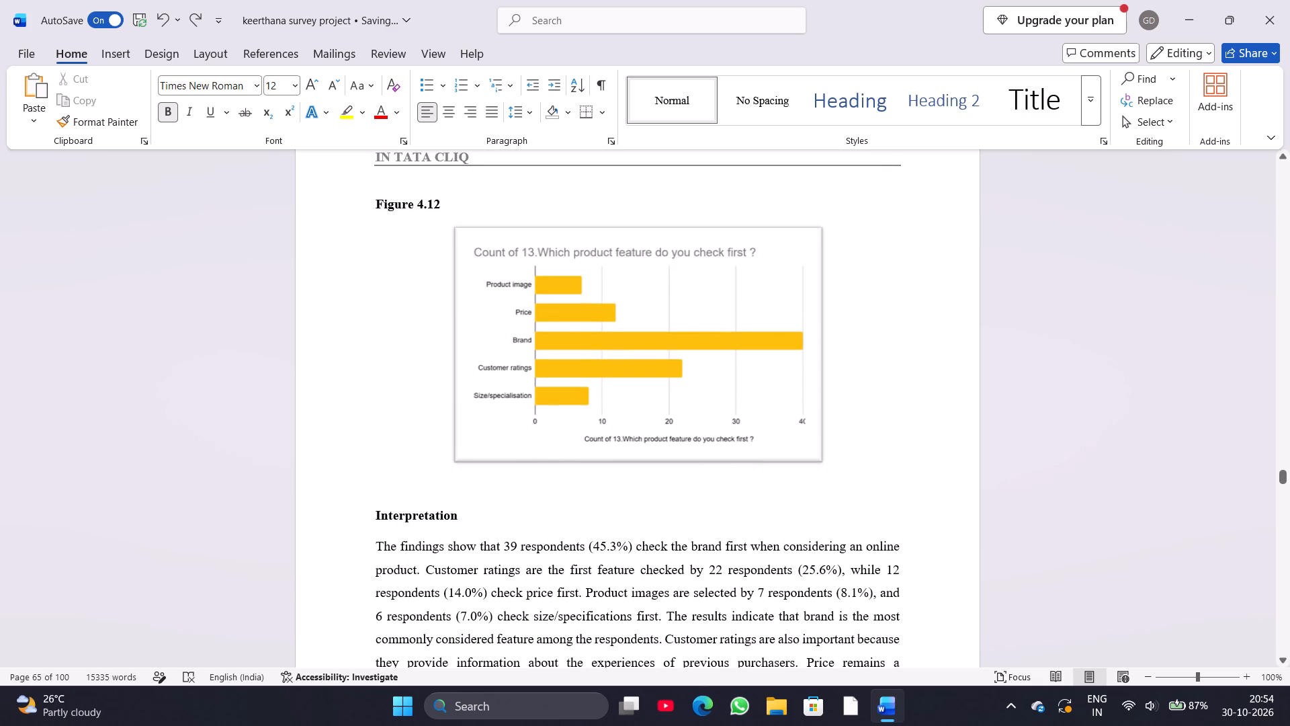
left_click(368, 511)
key("Return")
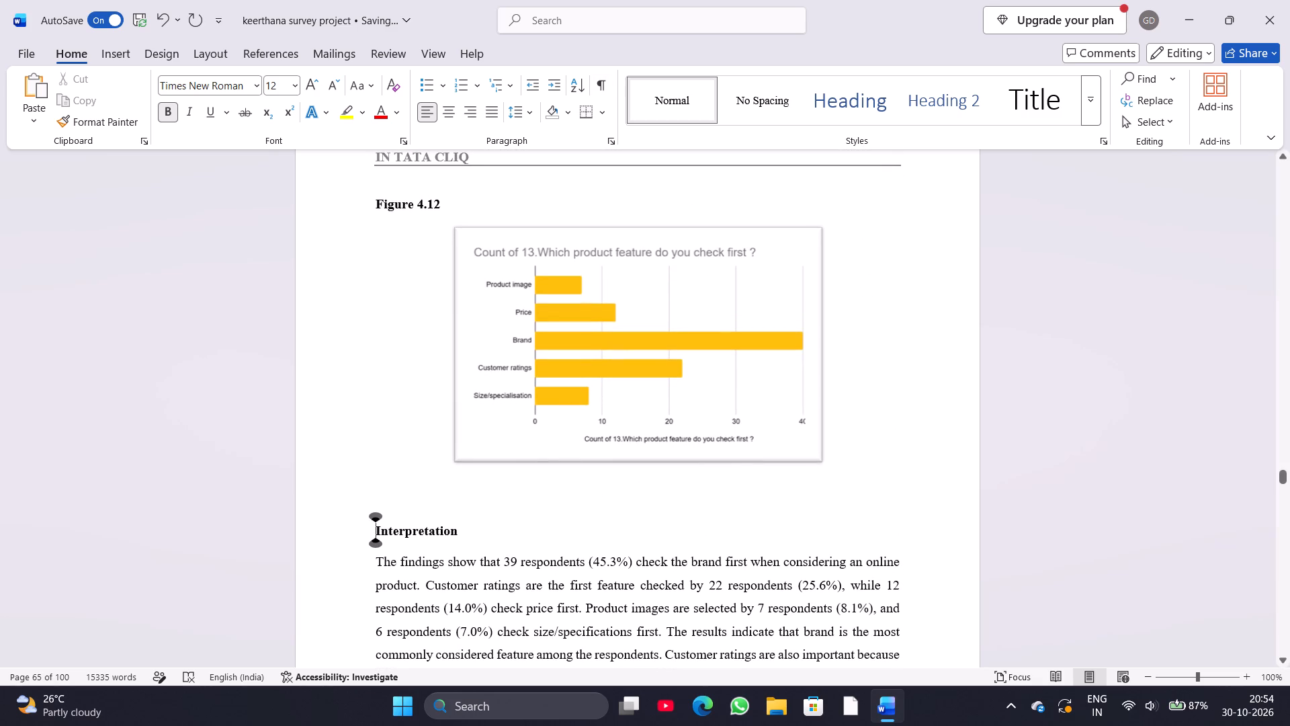
left_click(462, 216)
key("Return")
Delete five blank lines above the "4.13 Importance of Discounts" heading to bring the section up to page 58.
scroll(462, 216, "down", 1)
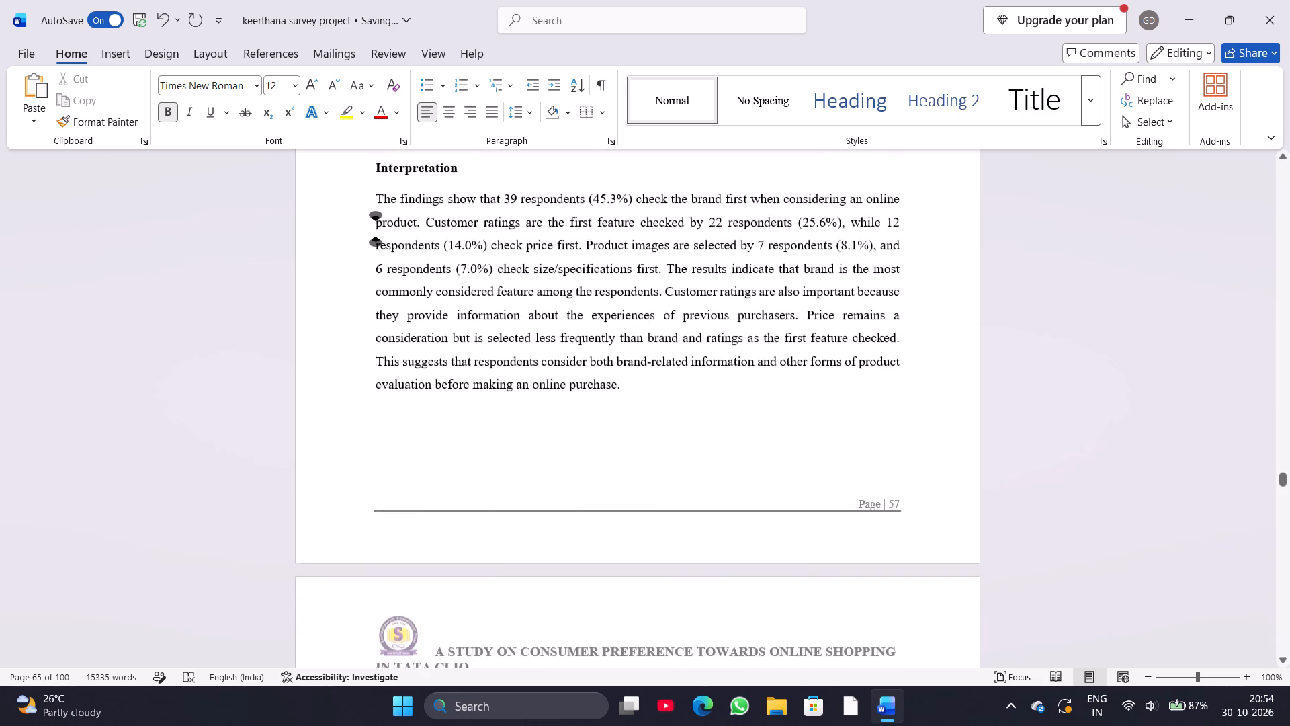
scroll(462, 216, "down", 6)
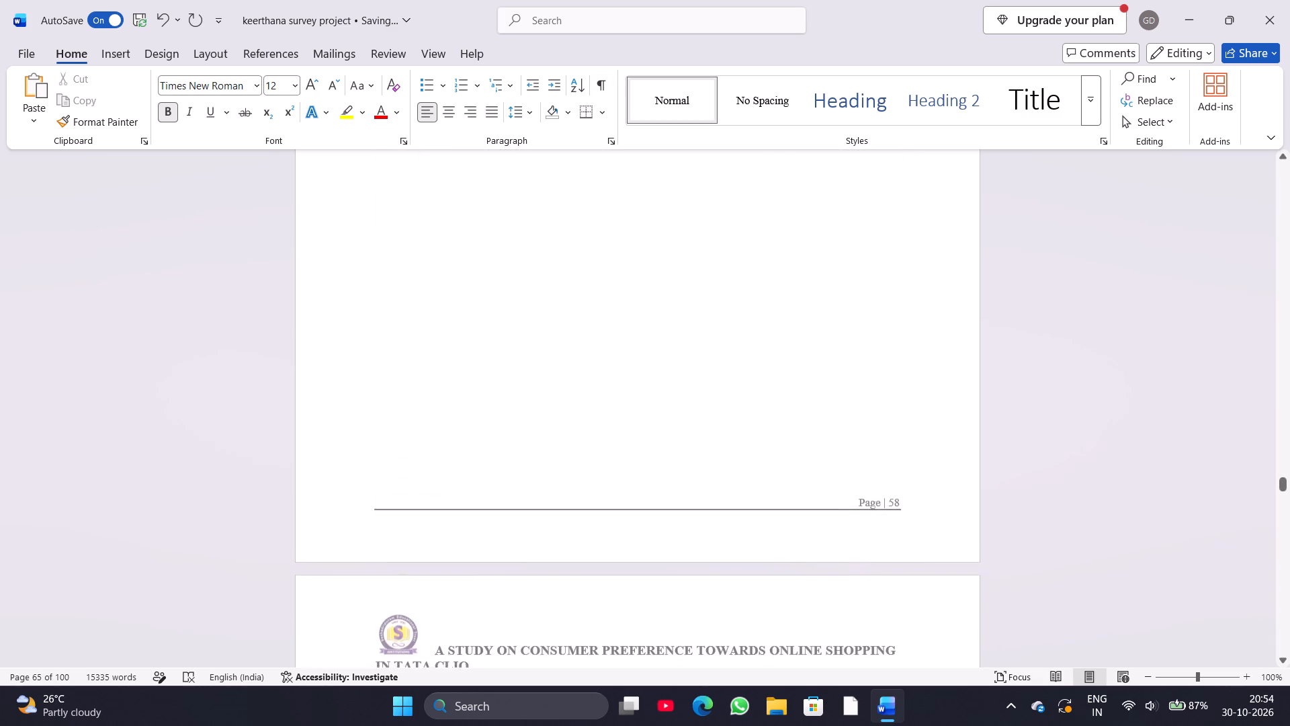
scroll(462, 216, "down", 2)
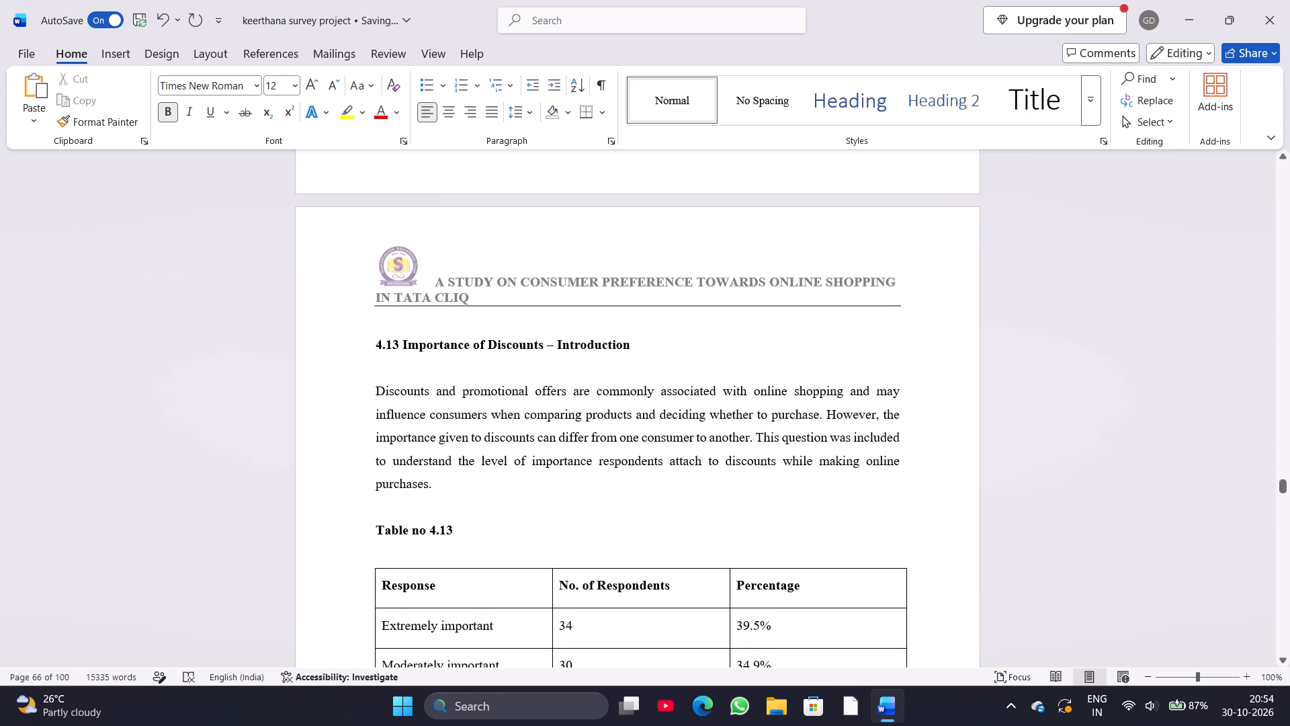
left_click(374, 345)
key("BackSpace")
key("BackSpace")
key("BackSpace")
key("BackSpace")
key("BackSpace")
scroll(374, 345, "up", 1)
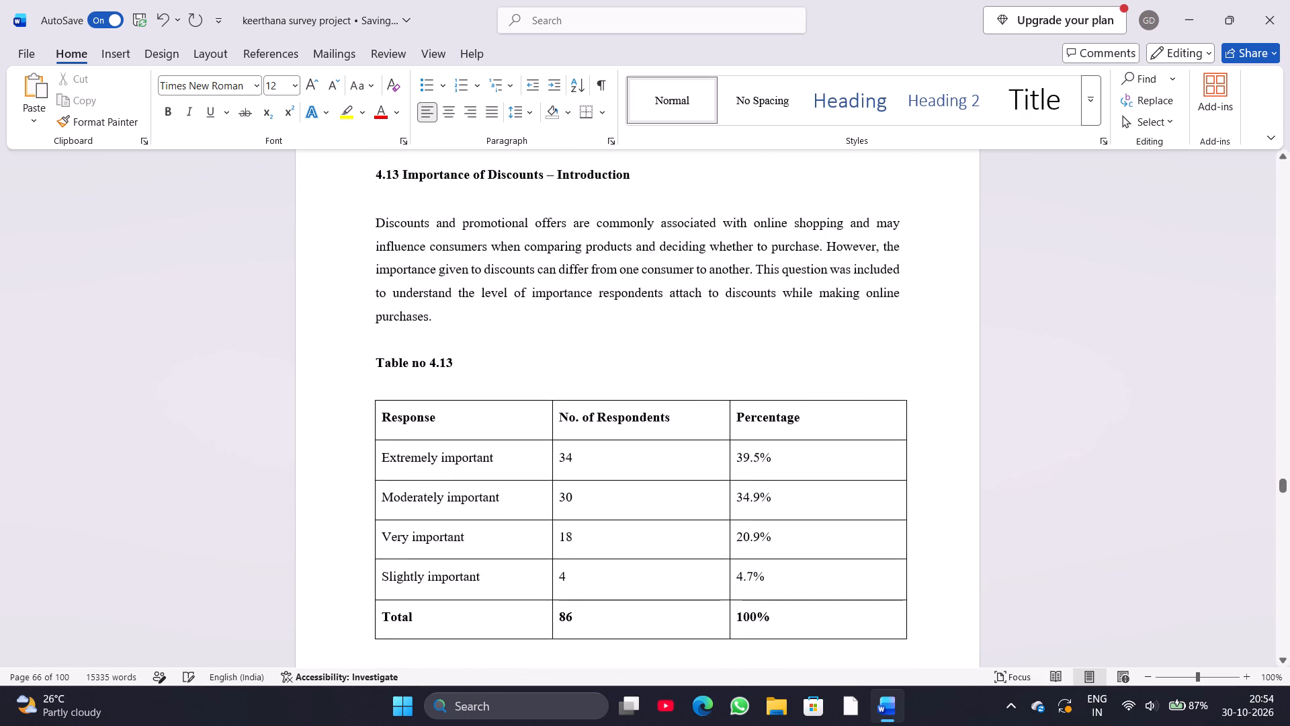
scroll(374, 345, "up", 1)
Delete two blank lines above the "Figure 4.13" caption so it sits directly under the page header.
scroll(374, 345, "down", 4)
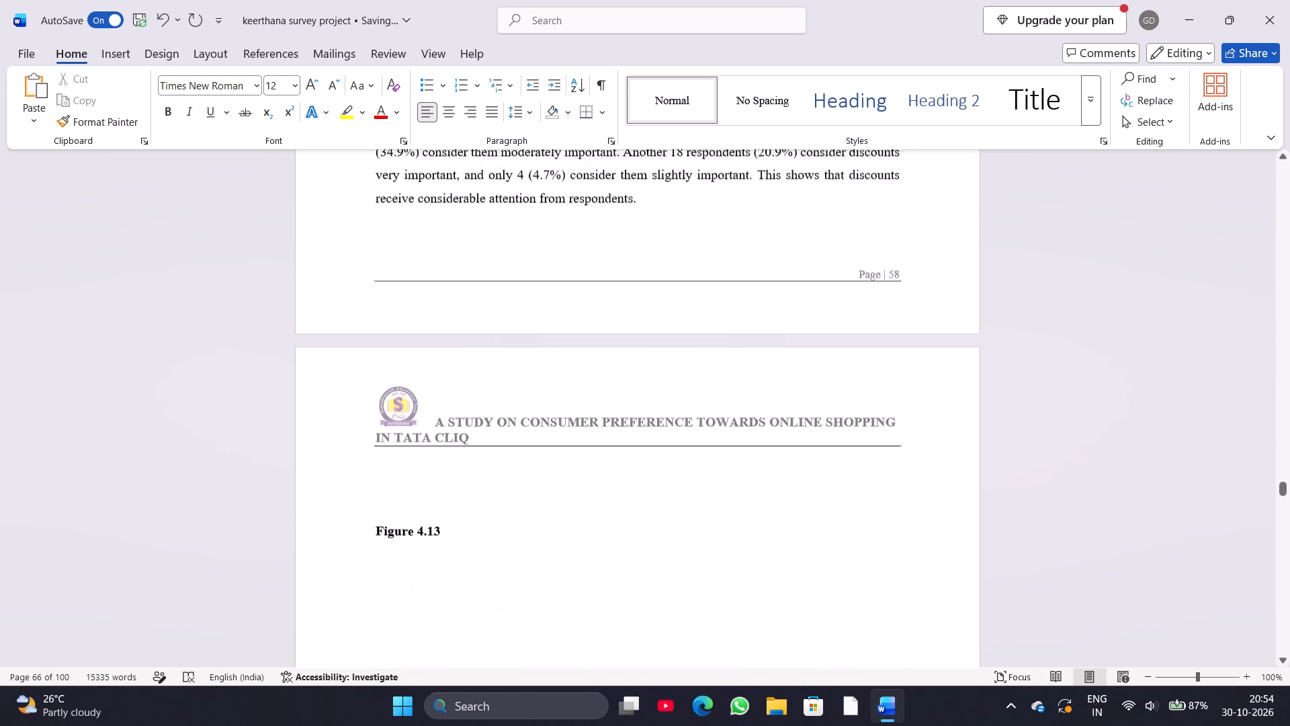
scroll(374, 345, "down", 2)
left_click(379, 419)
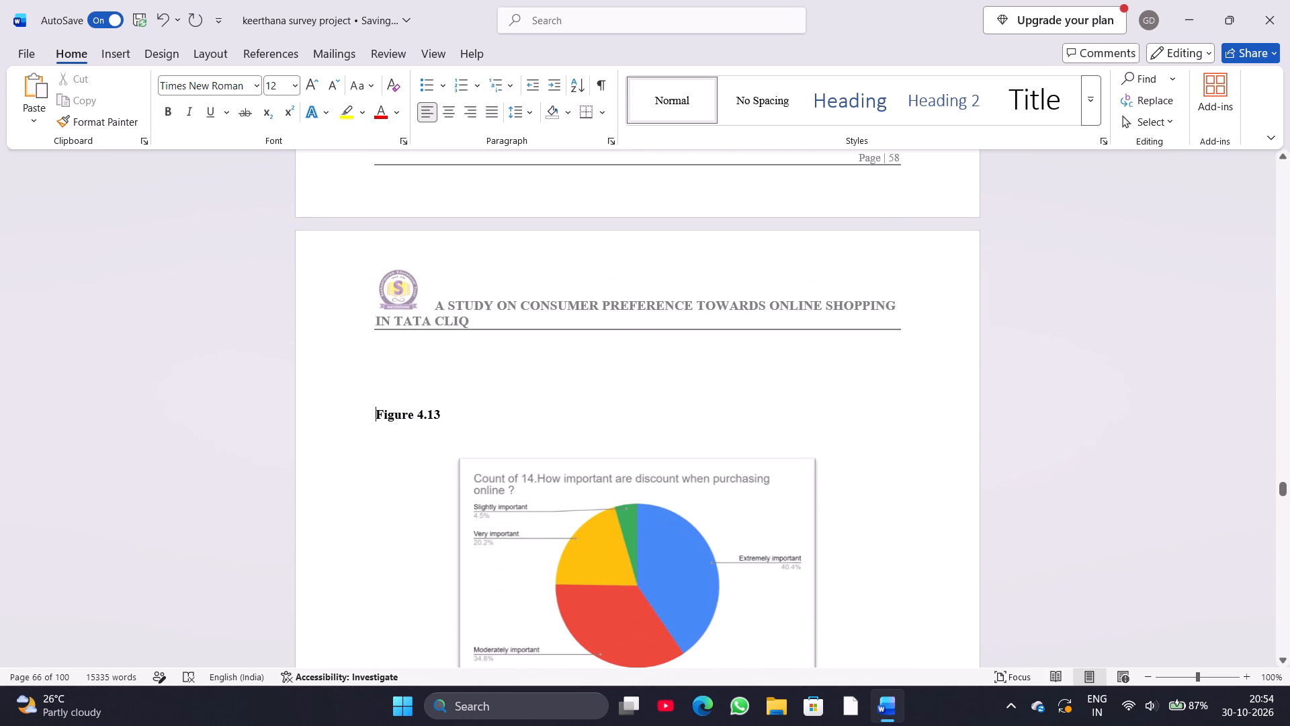
key("BackSpace")
key("BackSpace")
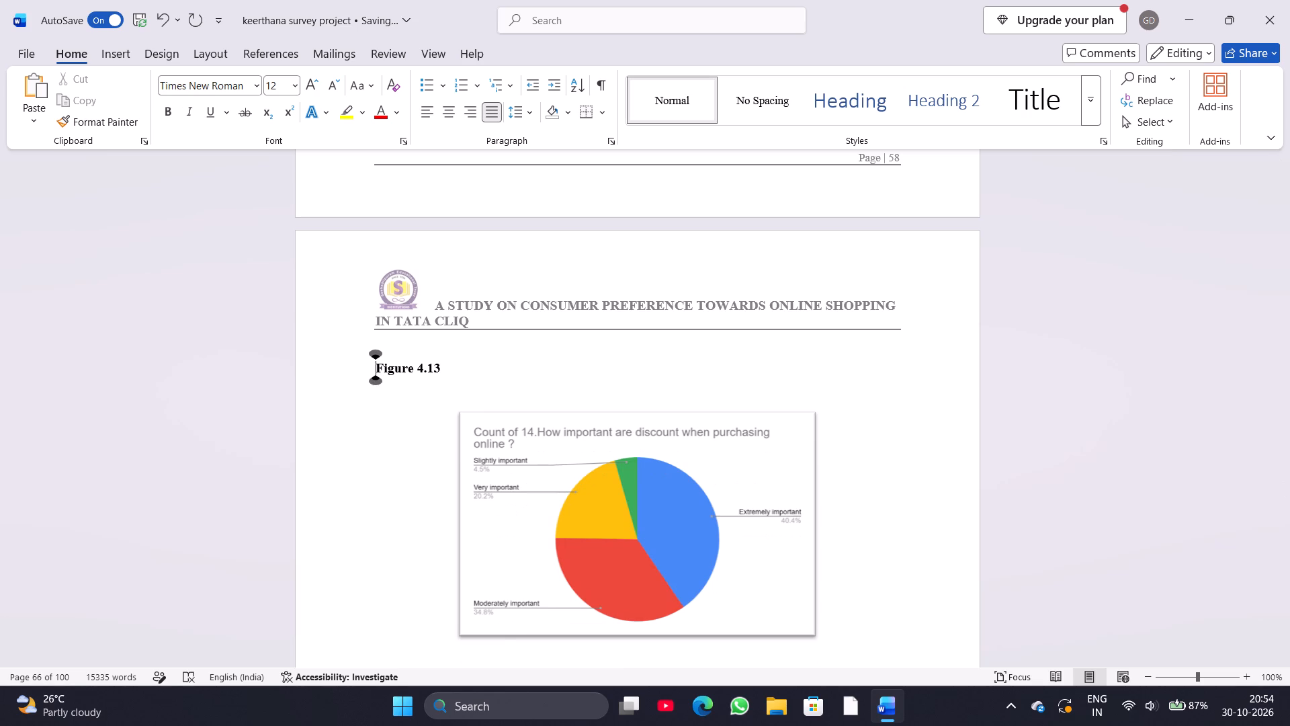
Insert a blank line above the "Interpretation" heading below the discount importance chart.
scroll(379, 419, "down", 2)
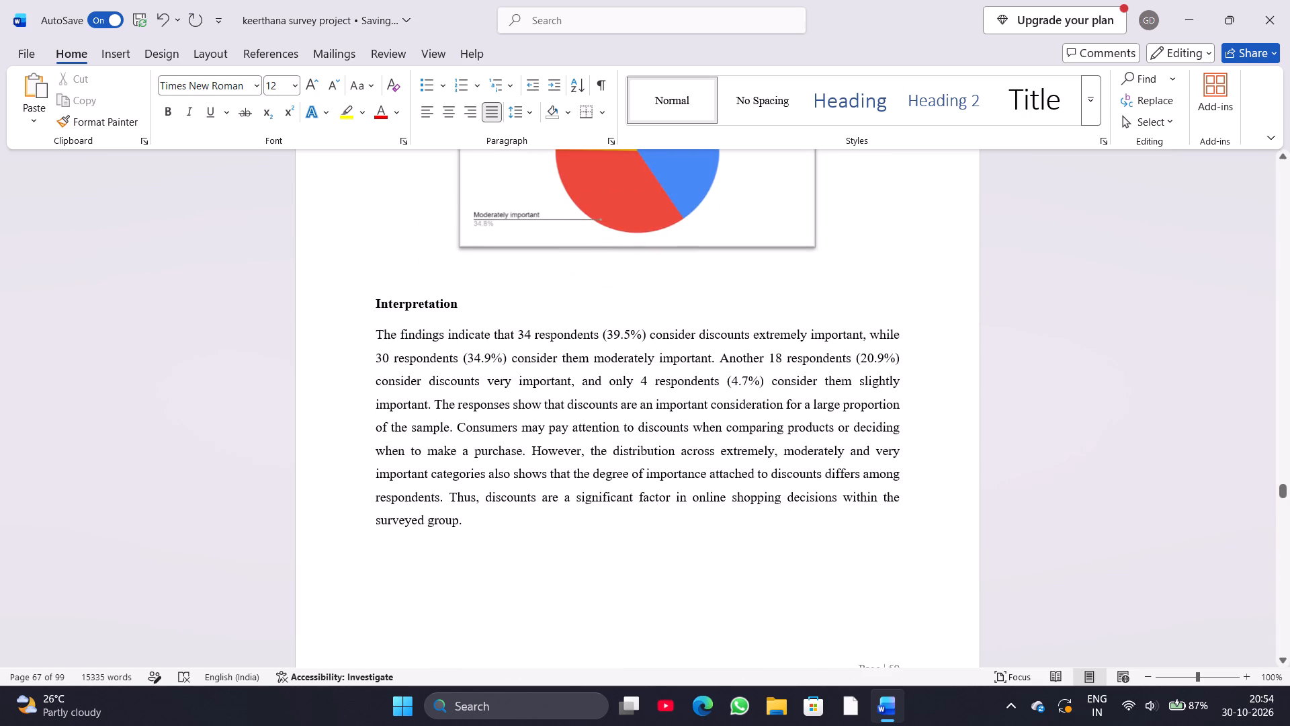
left_click(367, 298)
key("Return")
scroll(367, 298, "down", 3)
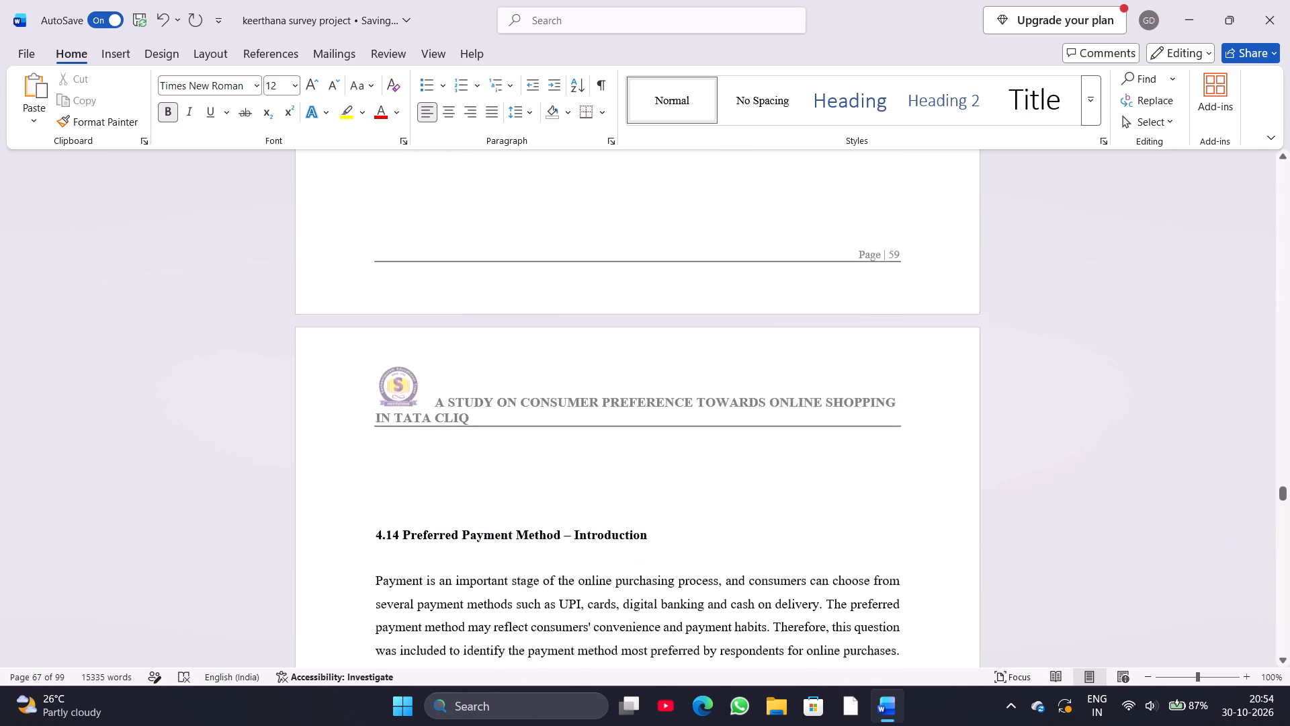
Delete the three blank lines above the "4.14 Preferred Payment Method – Introduction" heading so it sits directly under the page header.
scroll(367, 298, "down", 1)
left_click(374, 424)
key("BackSpace")
key("BackSpace")
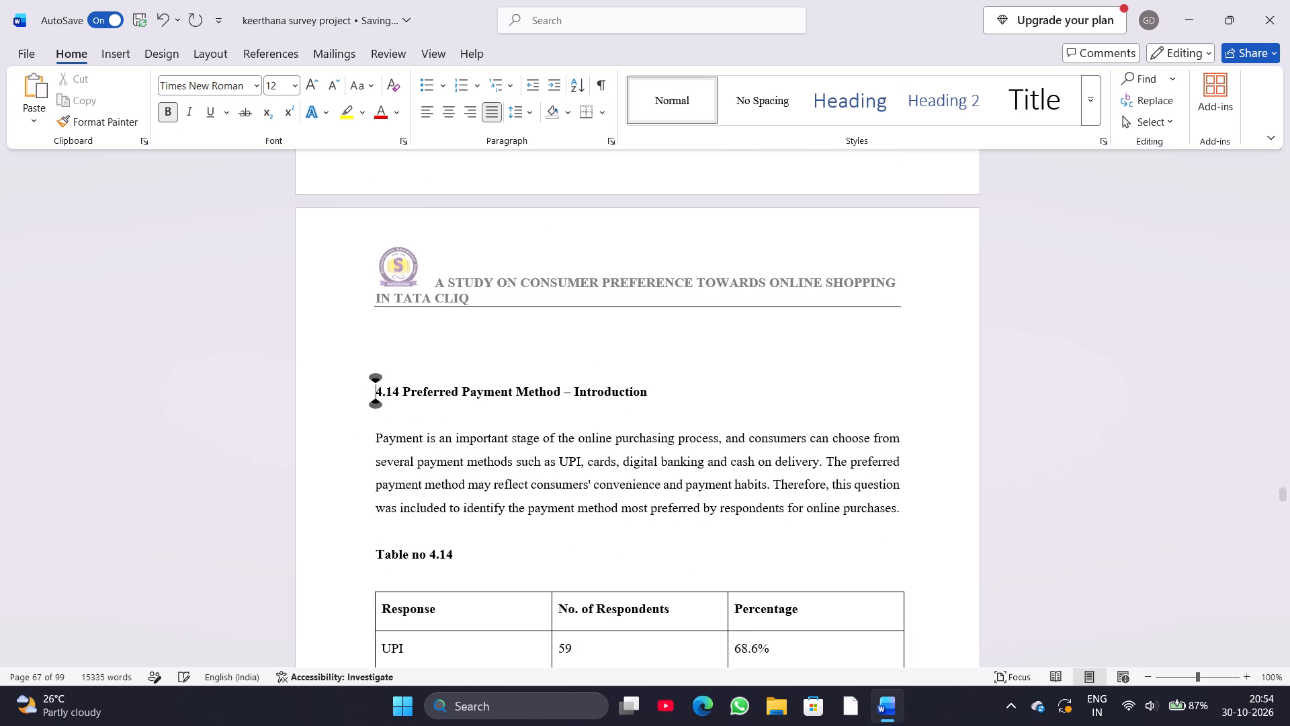
key("BackSpace")
Delete two blank lines above the "Figure 4.14" caption, keeping it at the top of page 61 directly under the page header.
scroll(374, 424, "down", 6)
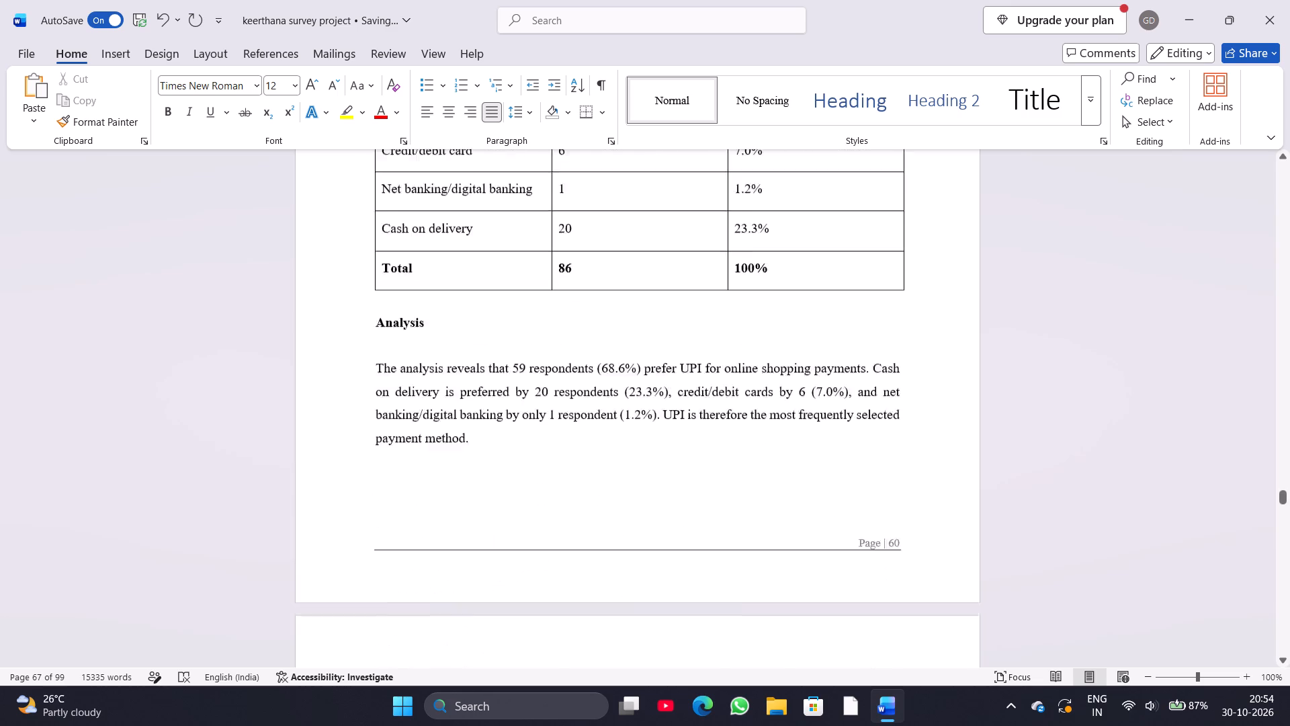
scroll(374, 424, "down", 2)
scroll(374, 424, "up", 2)
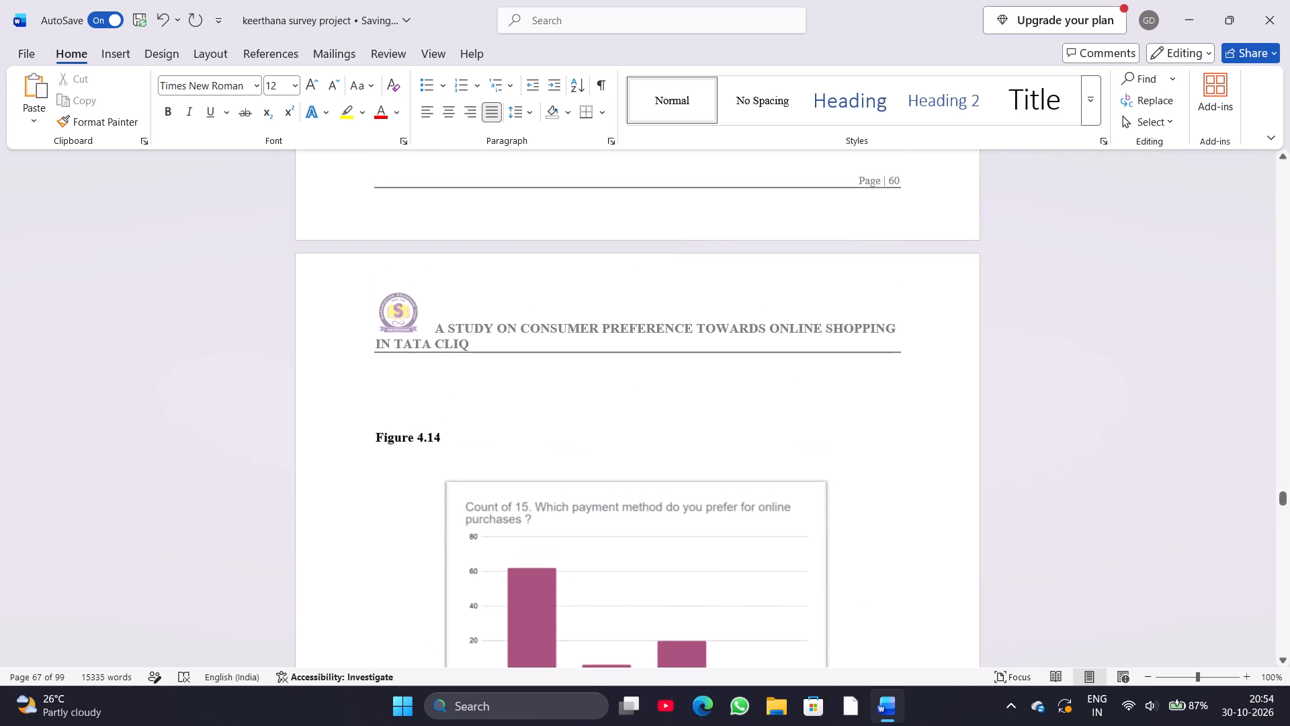
left_click(371, 433)
key("BackSpace")
key("BackSpace")
key("BackSpace")
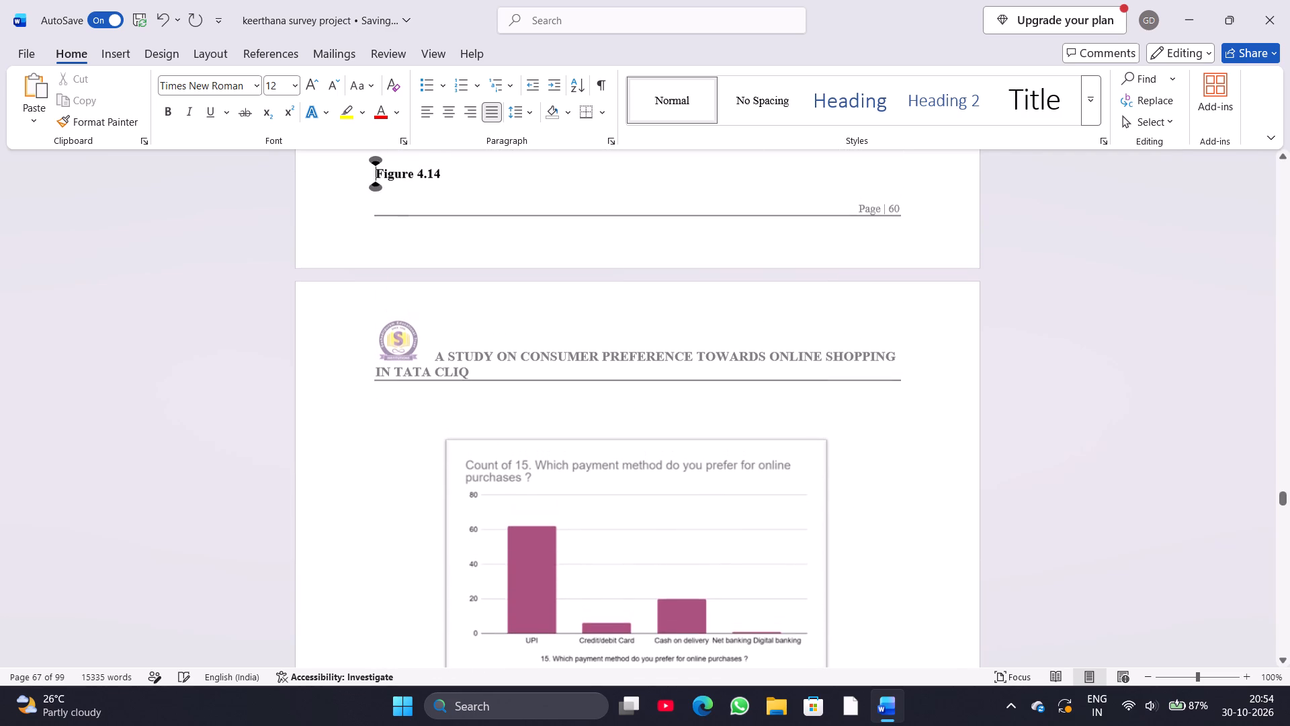
key("ctrl+z")
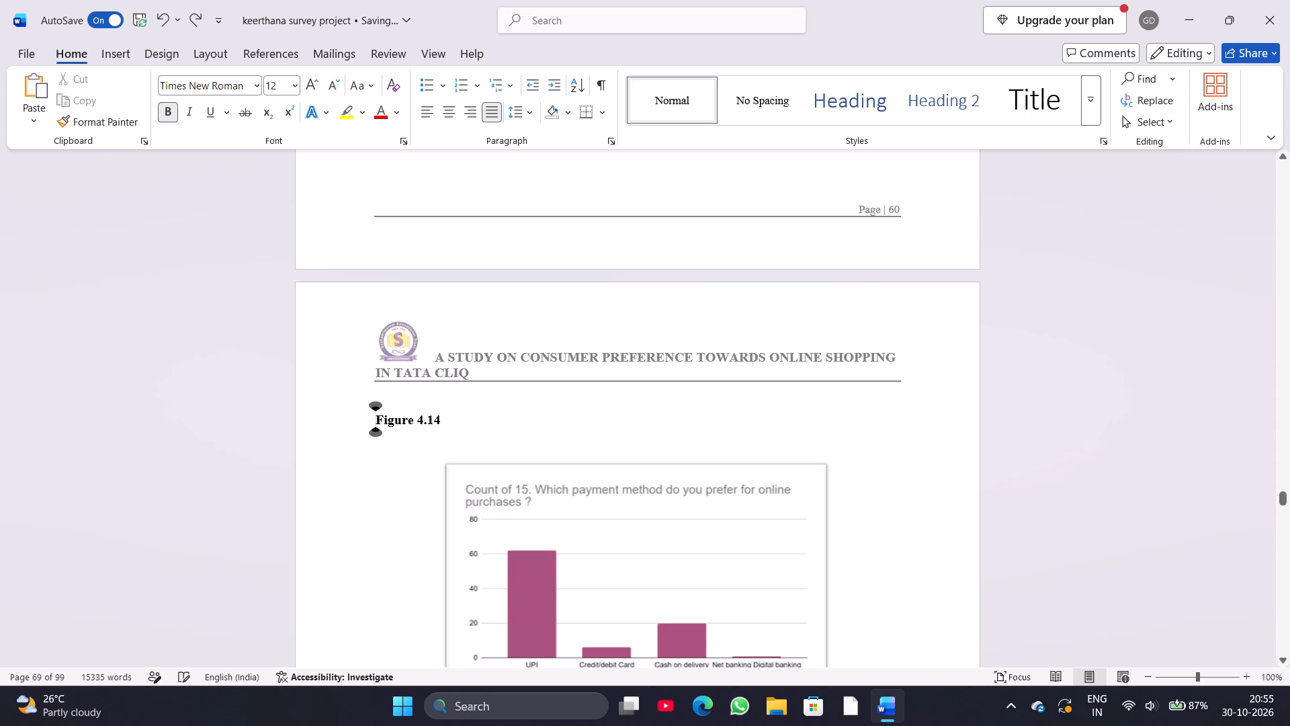
Check the spacing from the payment method chart through to the "4.15 Online Platform Used Most Frequently – Introduction" heading.
scroll(371, 433, "down", 1)
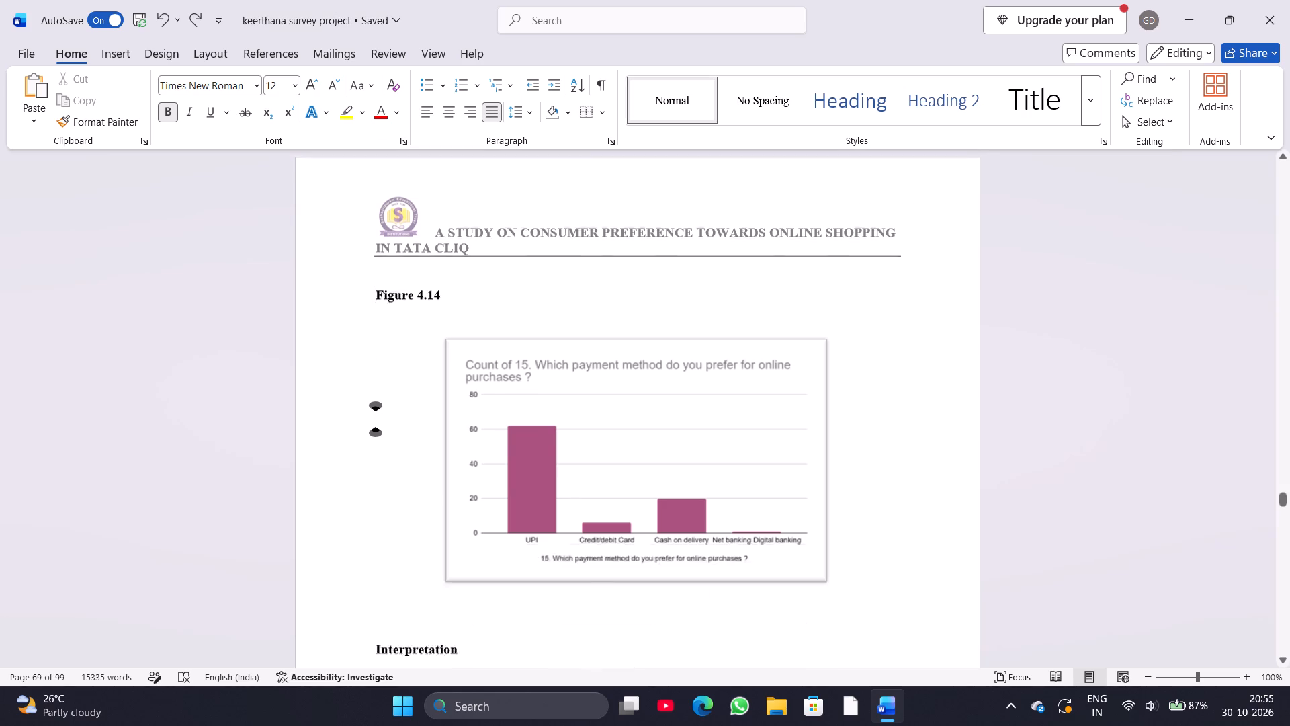
scroll(371, 433, "down", 3)
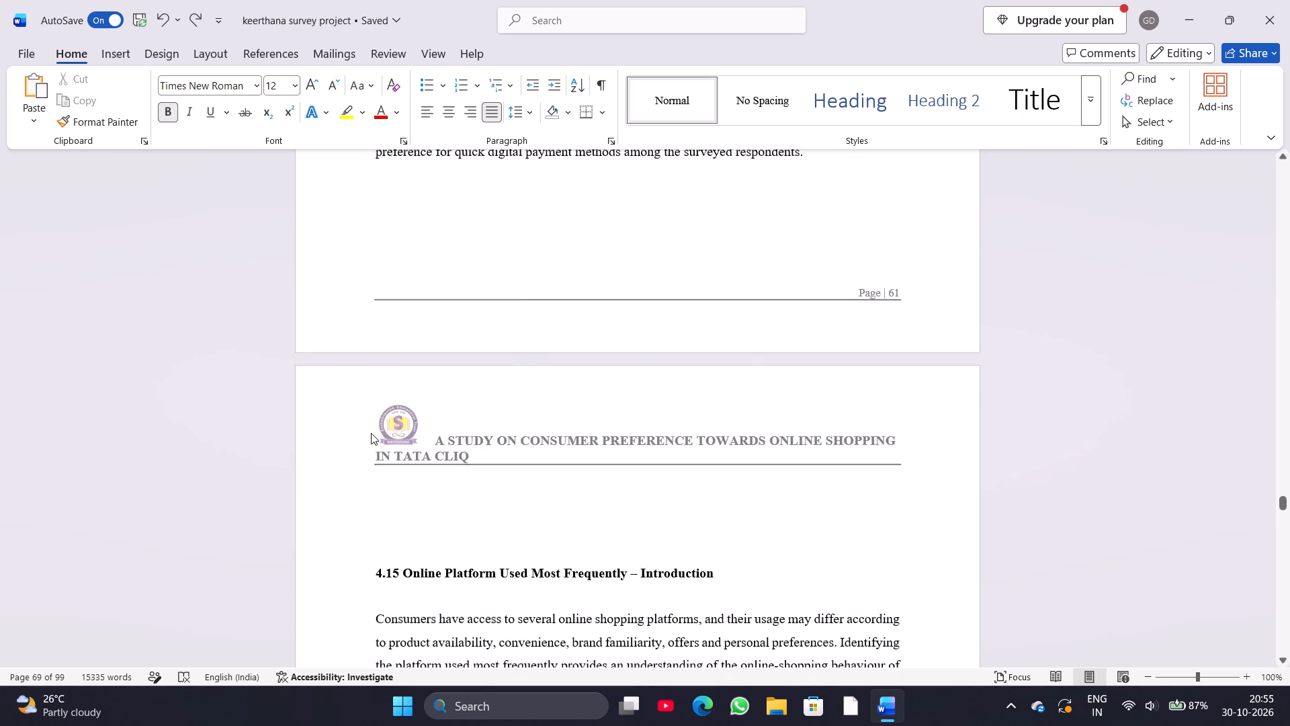
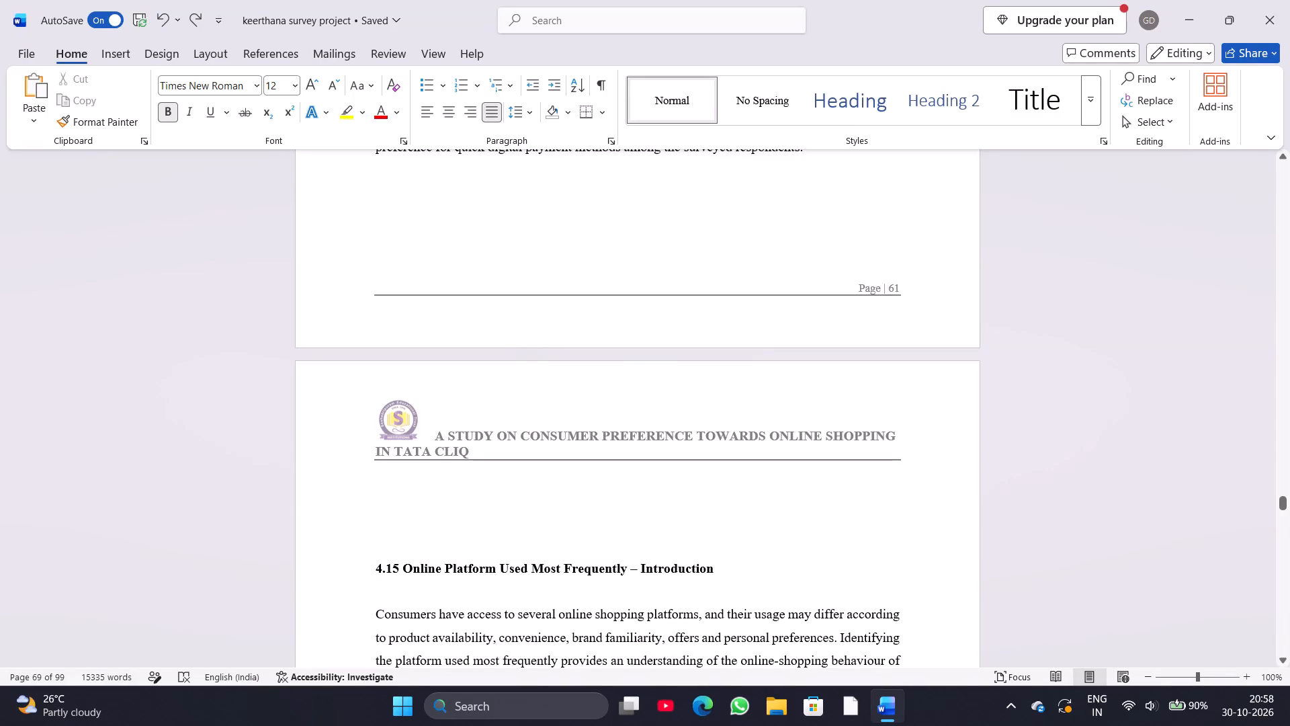
Delete the three blank lines above the "4.15 Online Platform Used Most Frequently – Introduction" heading so it sits directly under the page header.
left_click(372, 566)
key("BackSpace")
key("BackSpace")
key("BackSpace")
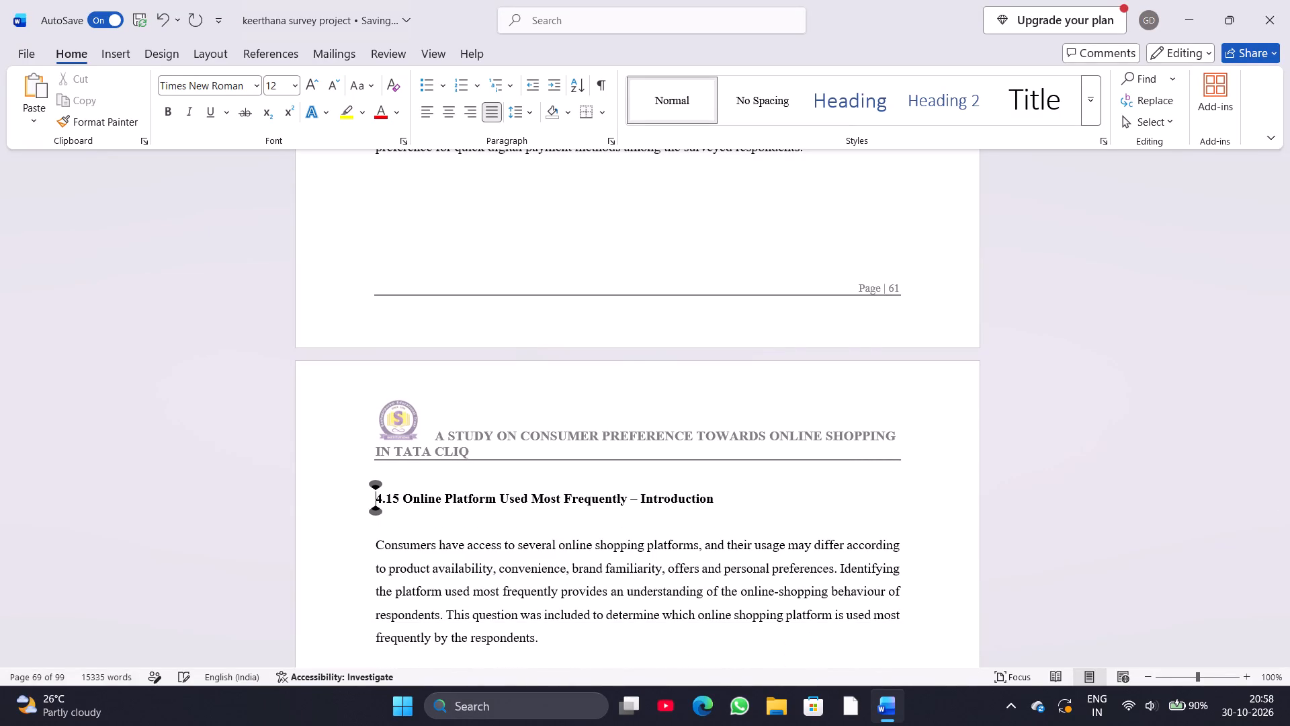
Delete the two blank lines above the "Figure 4.15" caption so it sits directly under the page header.
scroll(372, 566, "down", 2)
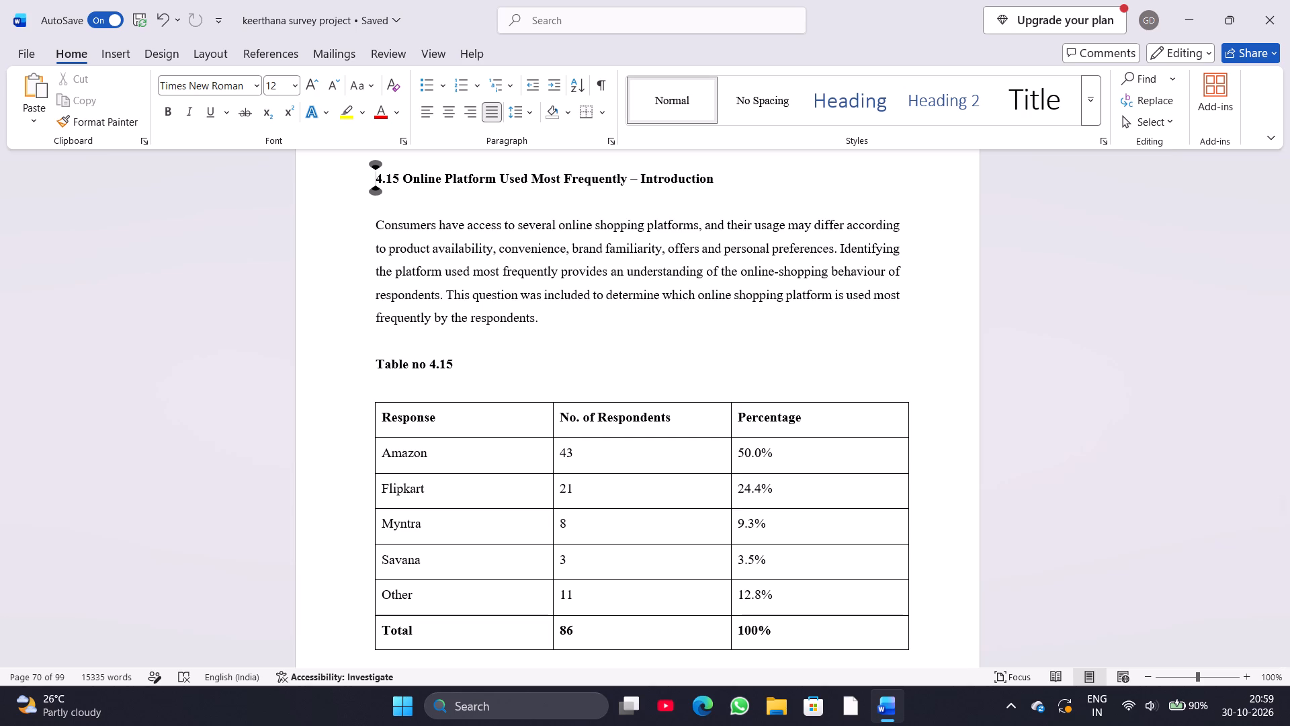
scroll(372, 566, "down", 6)
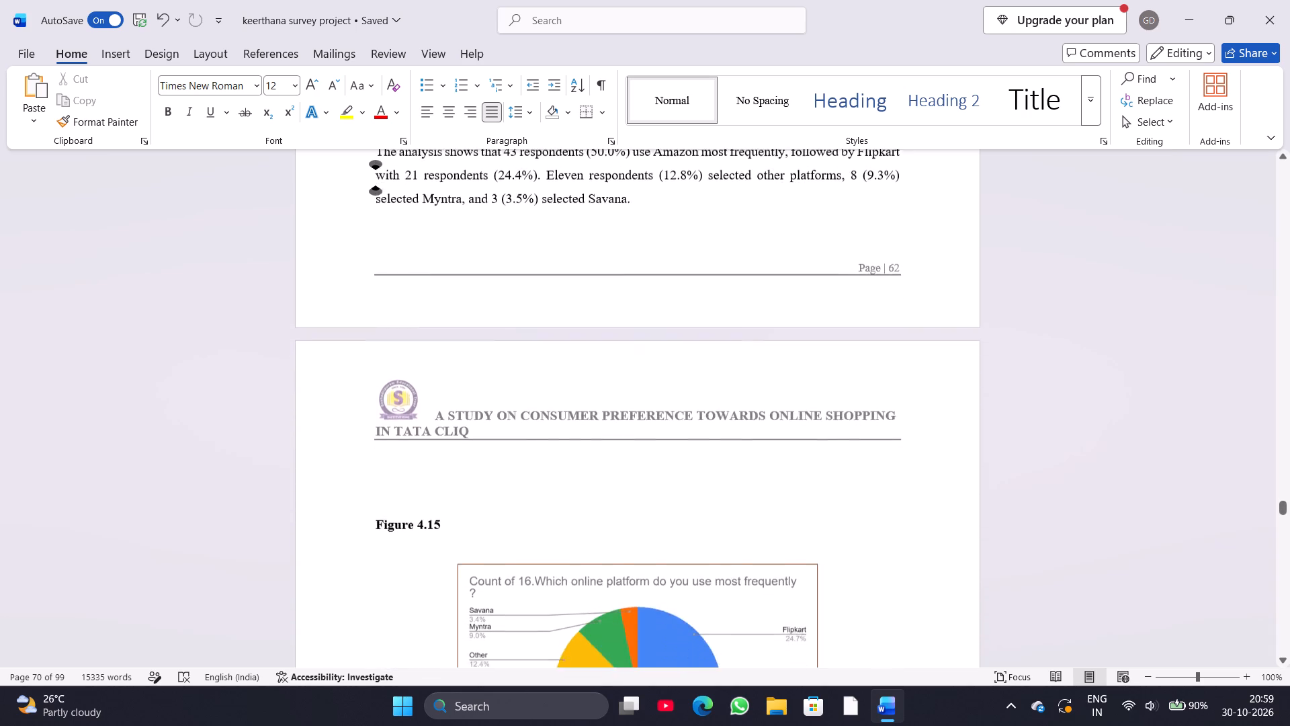
scroll(372, 566, "down", 2)
left_click(372, 348)
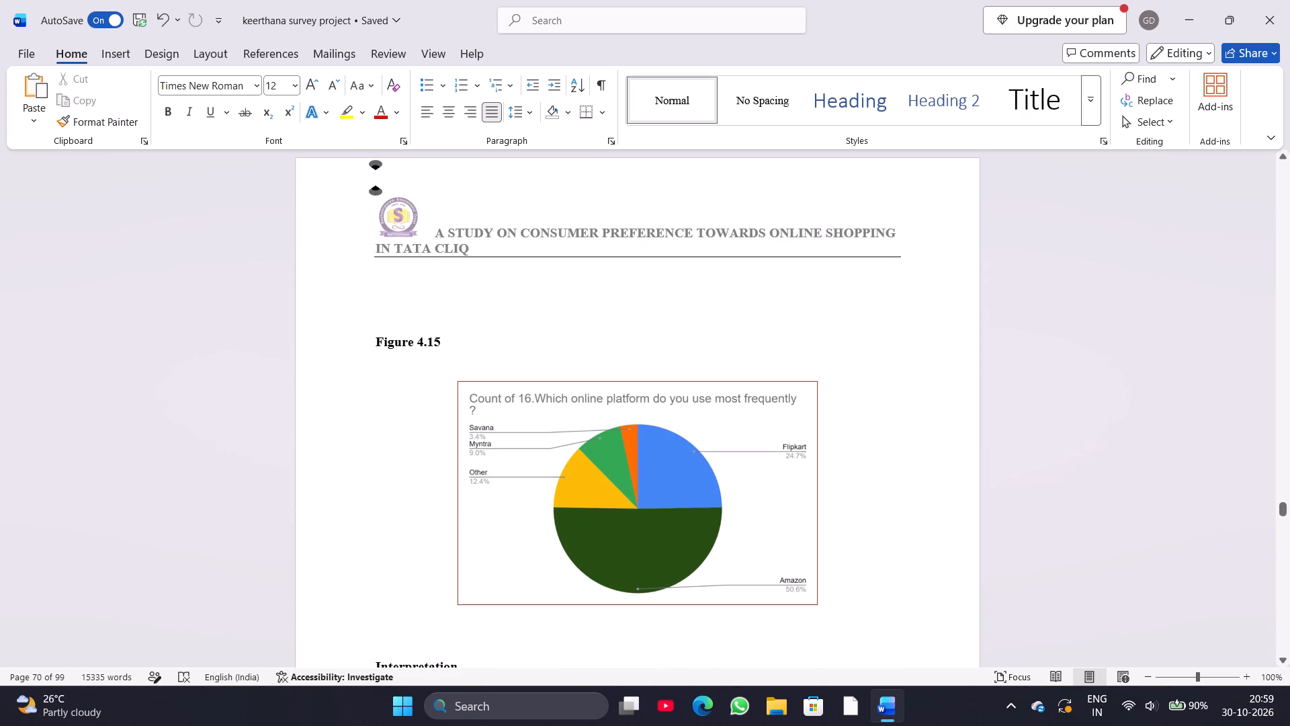
key("BackSpace")
key("BackSpace")
Delete two blank lines above the "4.16 Importance of Product Information – Introduction" heading at the top of its page.
scroll(372, 348, "down", 2)
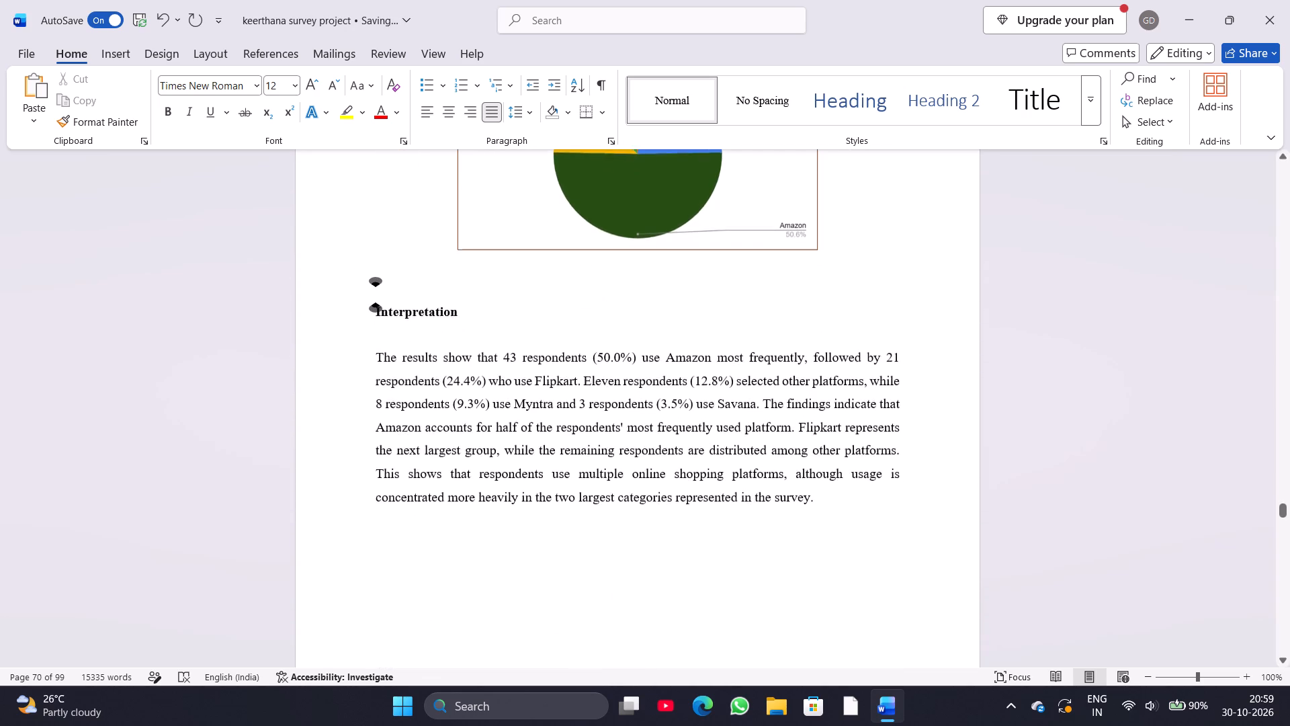
scroll(372, 348, "down", 4)
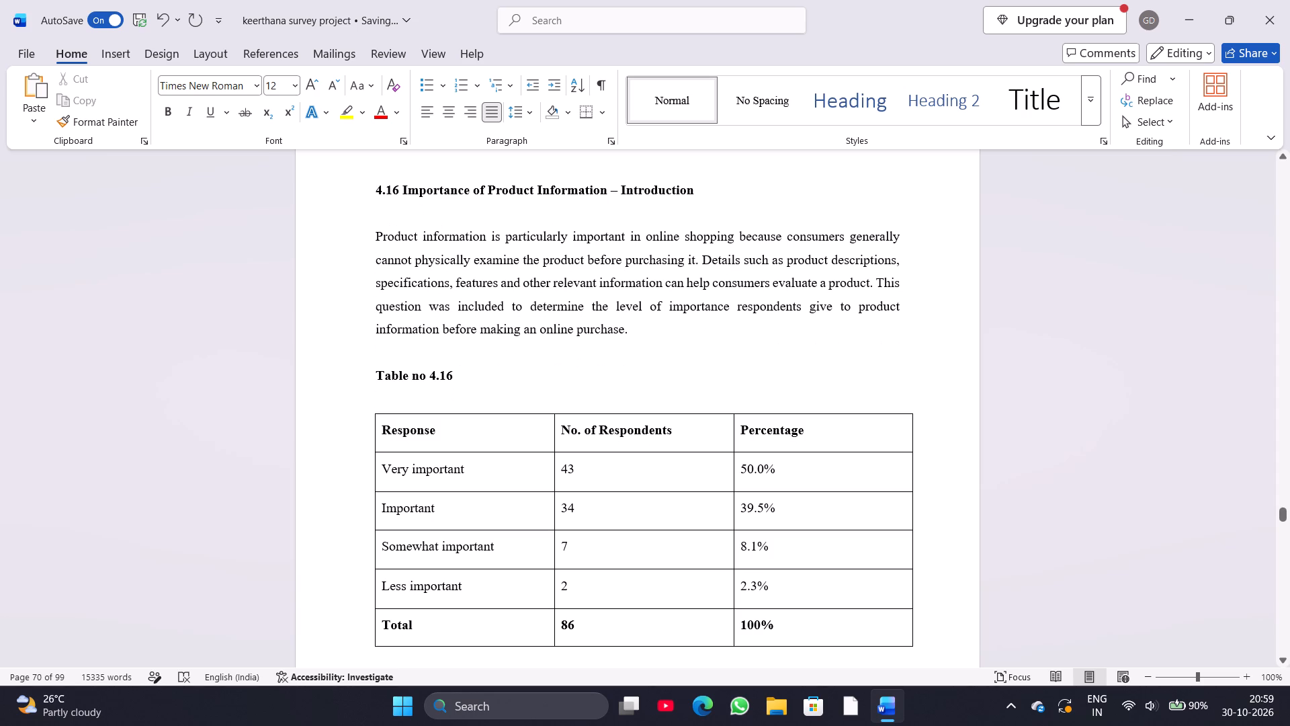
left_click(368, 191)
key("BackSpace")
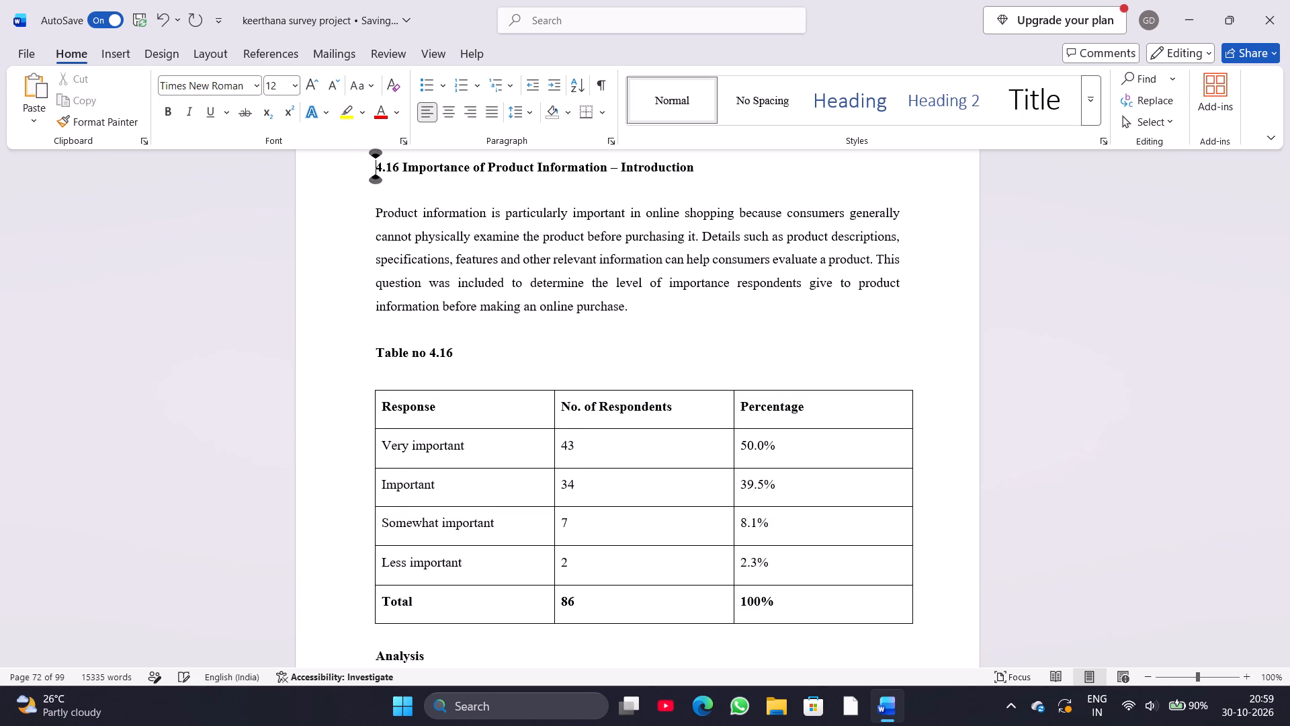
key("BackSpace")
Delete the two blank lines above the "Figure 4.16" caption so it sits directly under the page header.
scroll(368, 191, "right", 2)
scroll(368, 191, "down", 1)
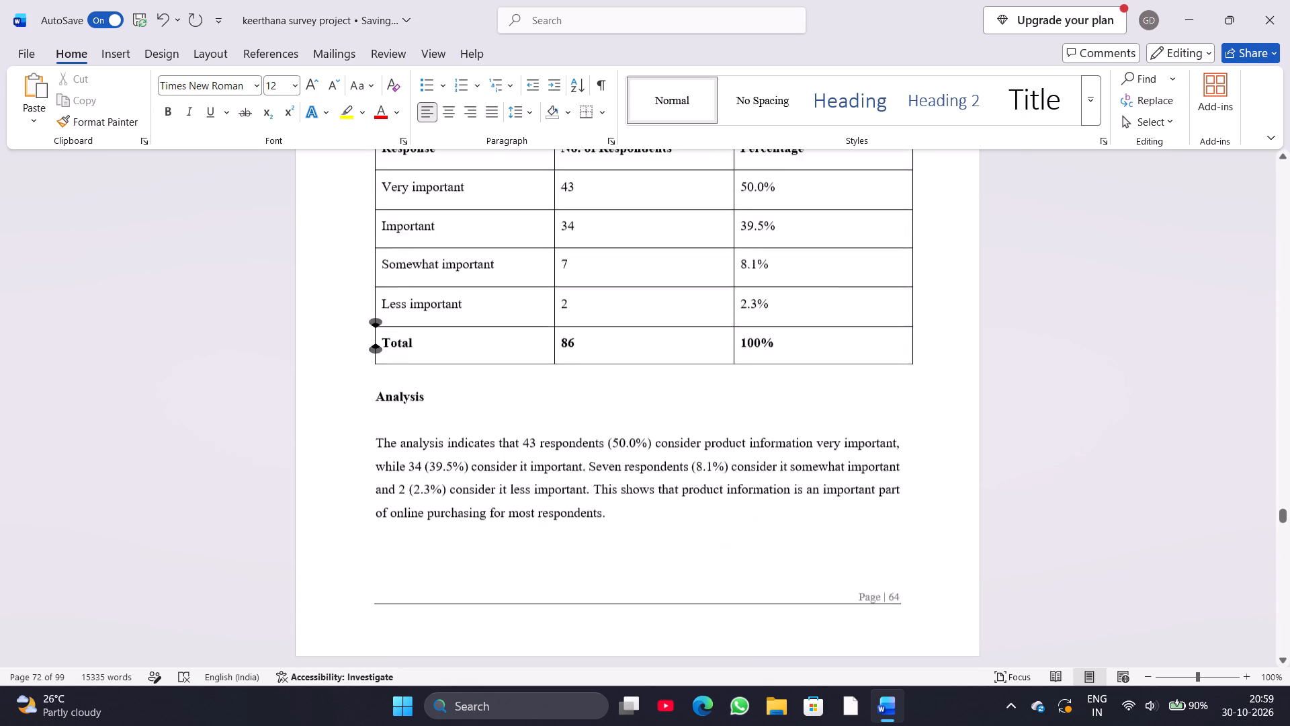
scroll(368, 191, "down", 5)
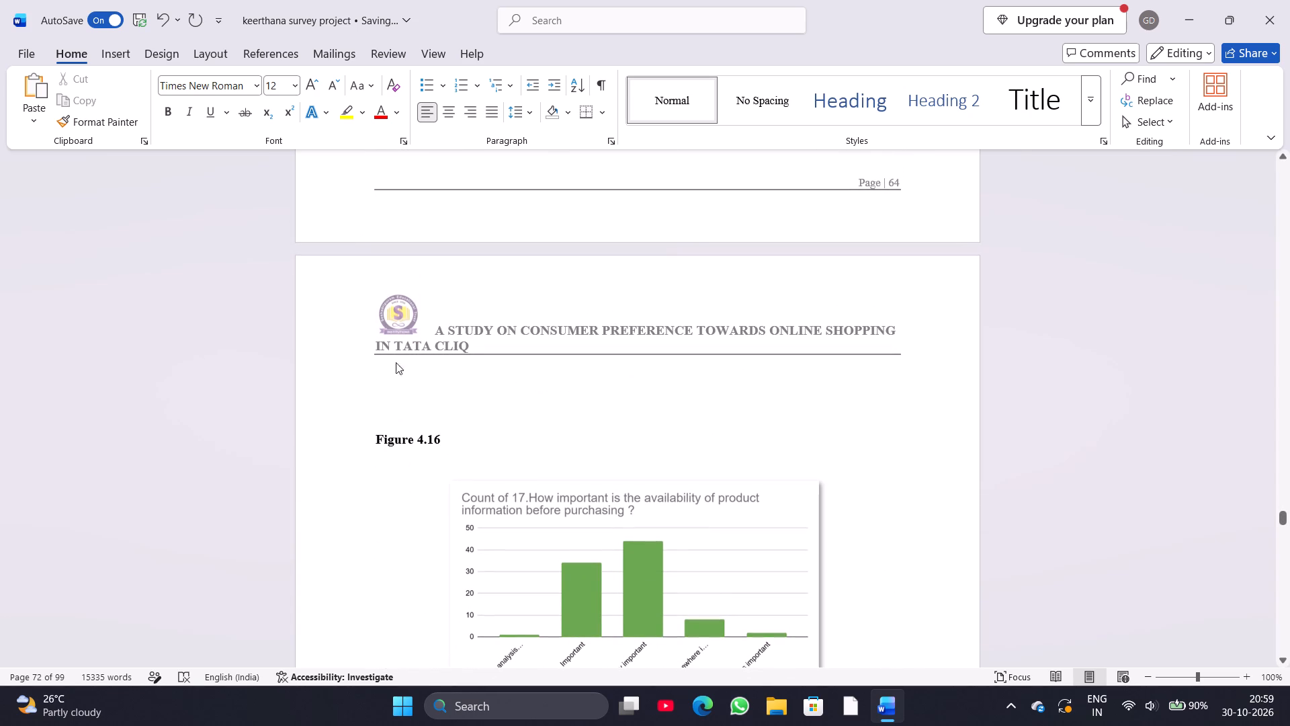
left_click(376, 444)
key("BackSpace")
key("BackSpace")
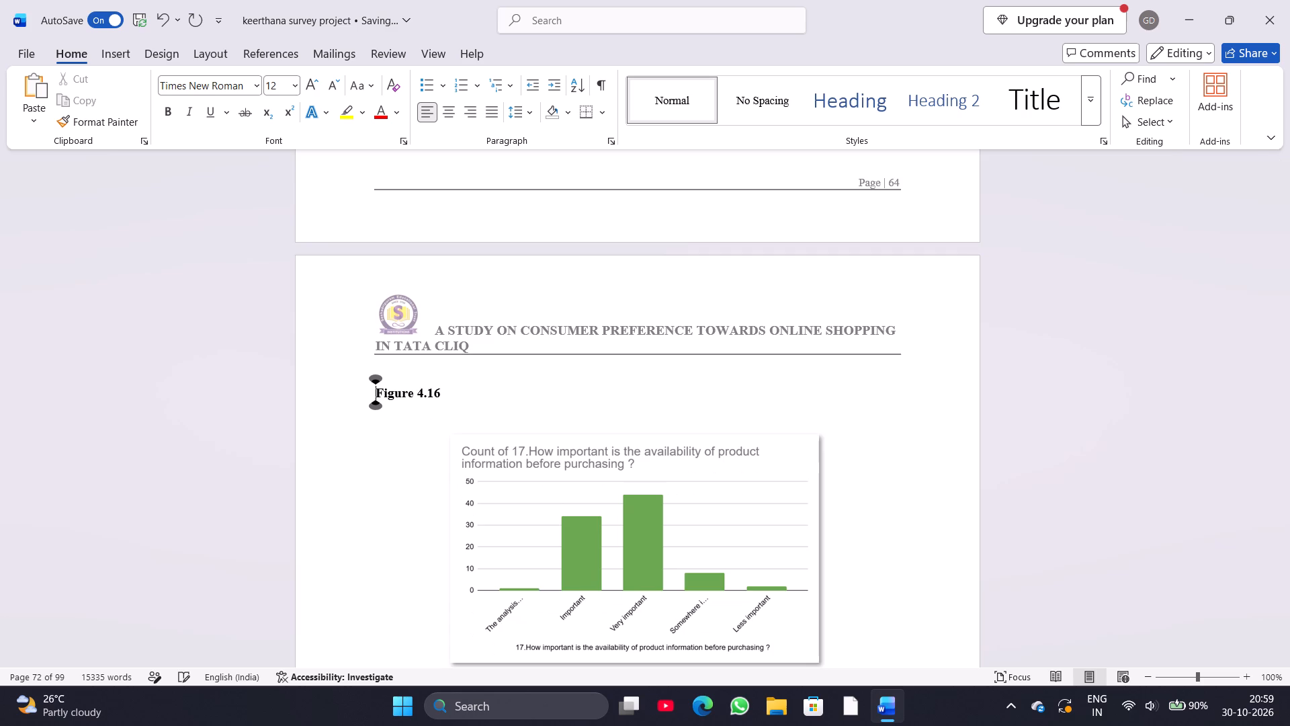
Delete the two blank lines above the "4.17 Preferred Type of Product Image – Introduction" heading so it sits directly under the page header.
scroll(376, 444, "down", 6)
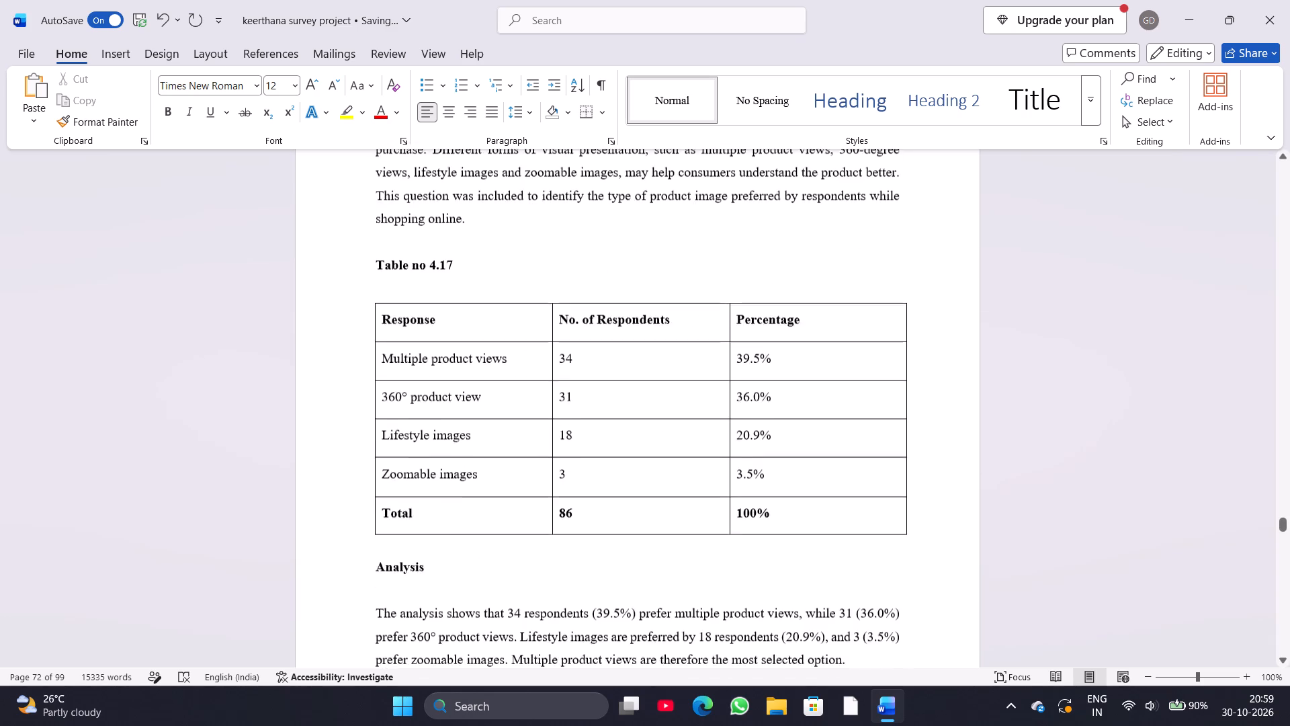
scroll(376, 444, "up", 2)
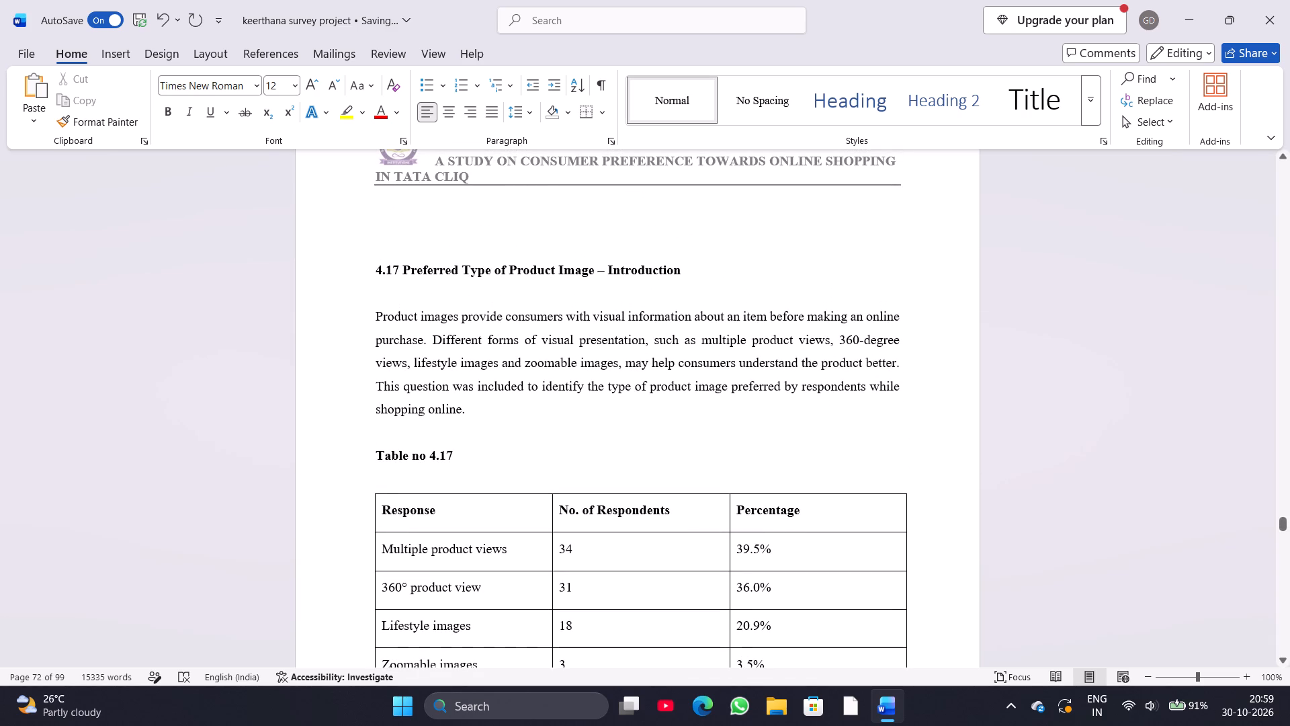
left_click(376, 268)
key("BackSpace")
key("BackSpace")
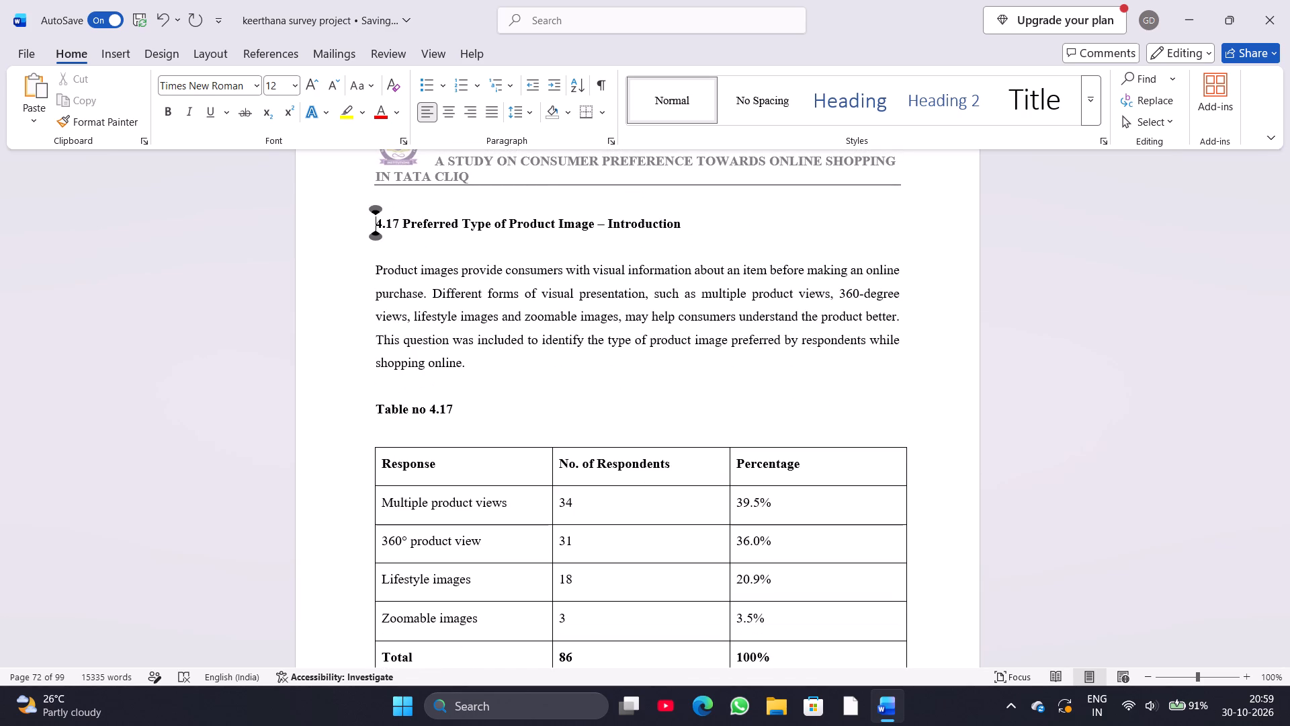
Delete the two blank lines above the "Figure 4.17" caption so it sits directly under the page header.
scroll(376, 268, "down", 2)
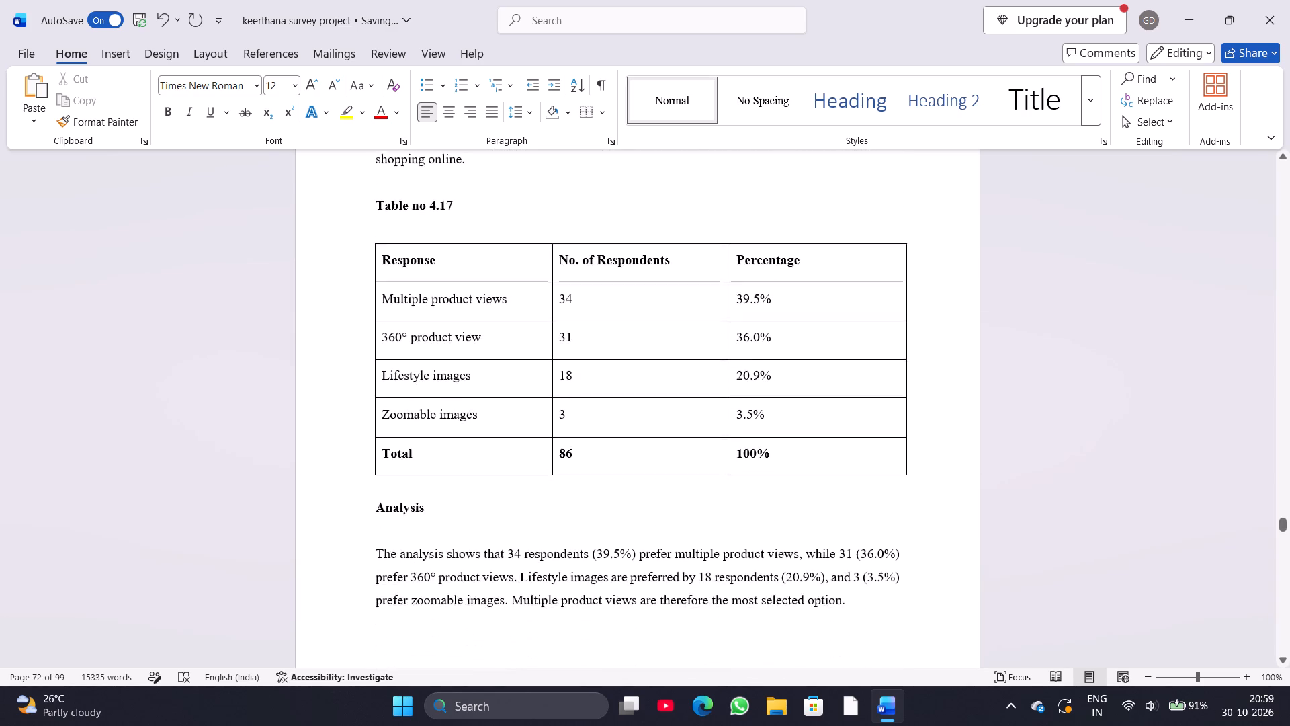
scroll(376, 268, "down", 3)
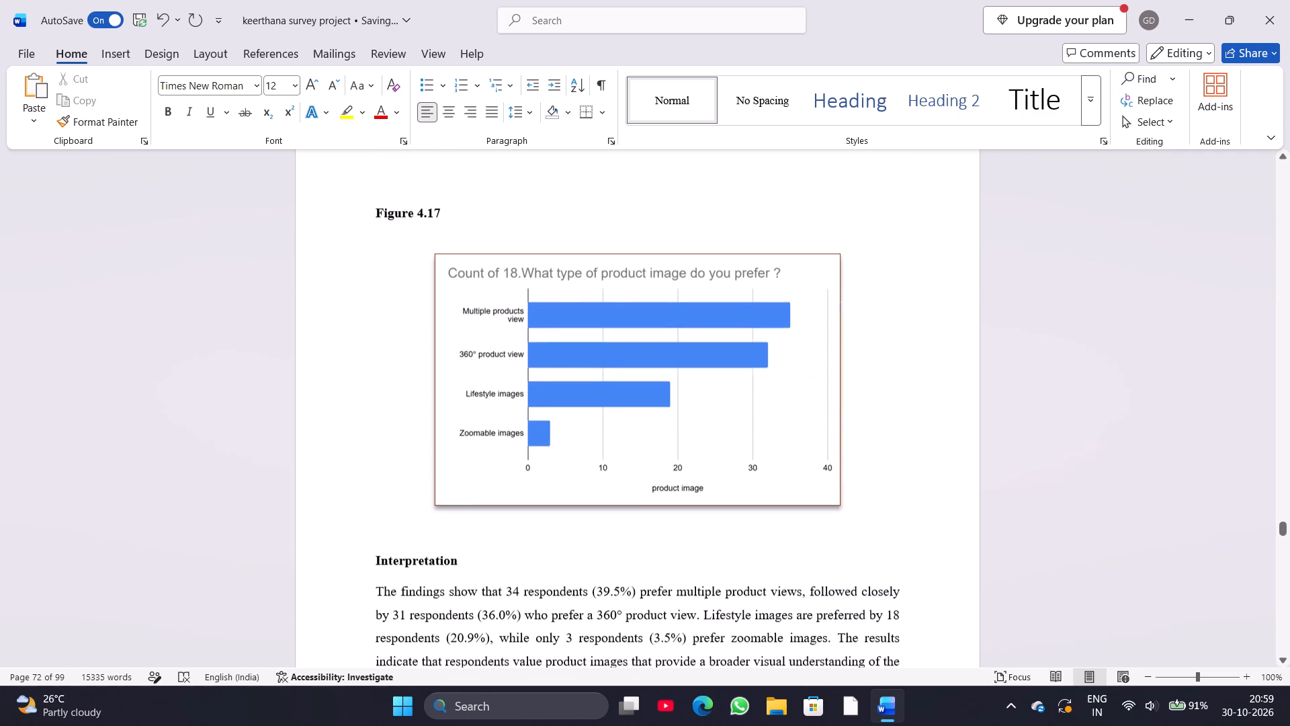
scroll(376, 268, "down", 1)
scroll(371, 225, "up", 2)
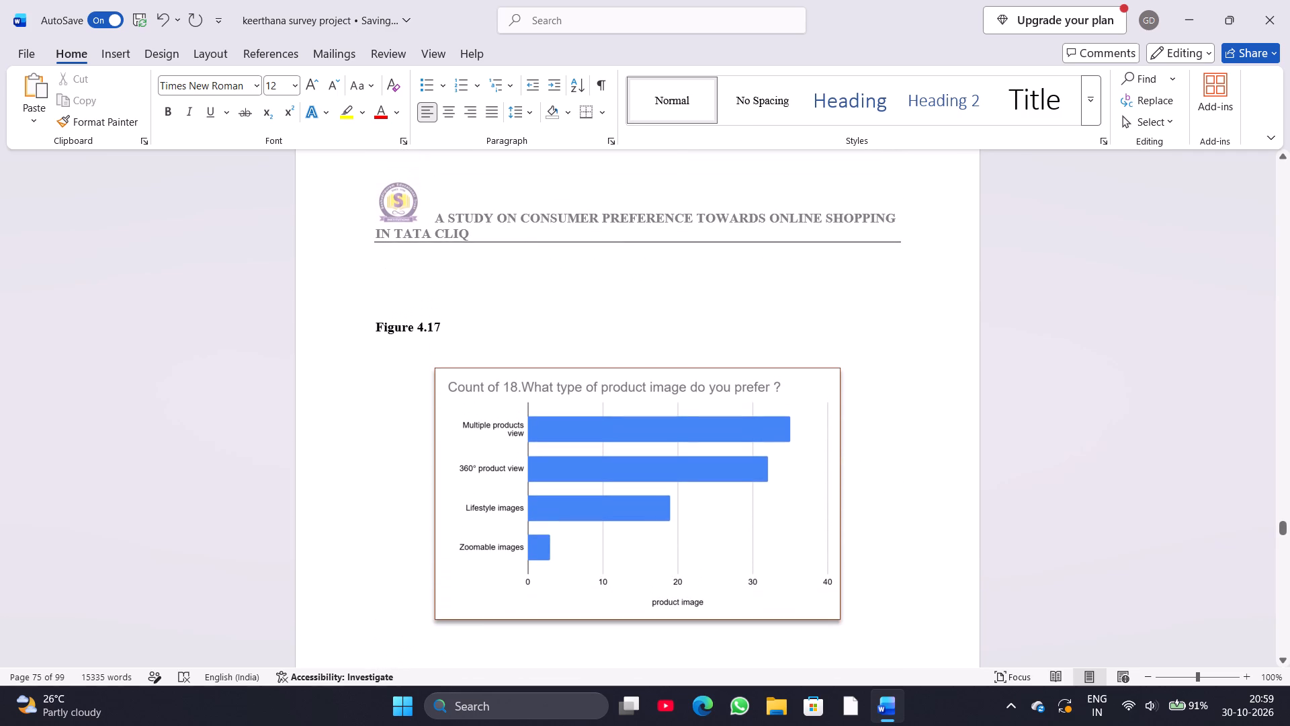
left_click(376, 327)
key("BackSpace")
key("BackSpace")
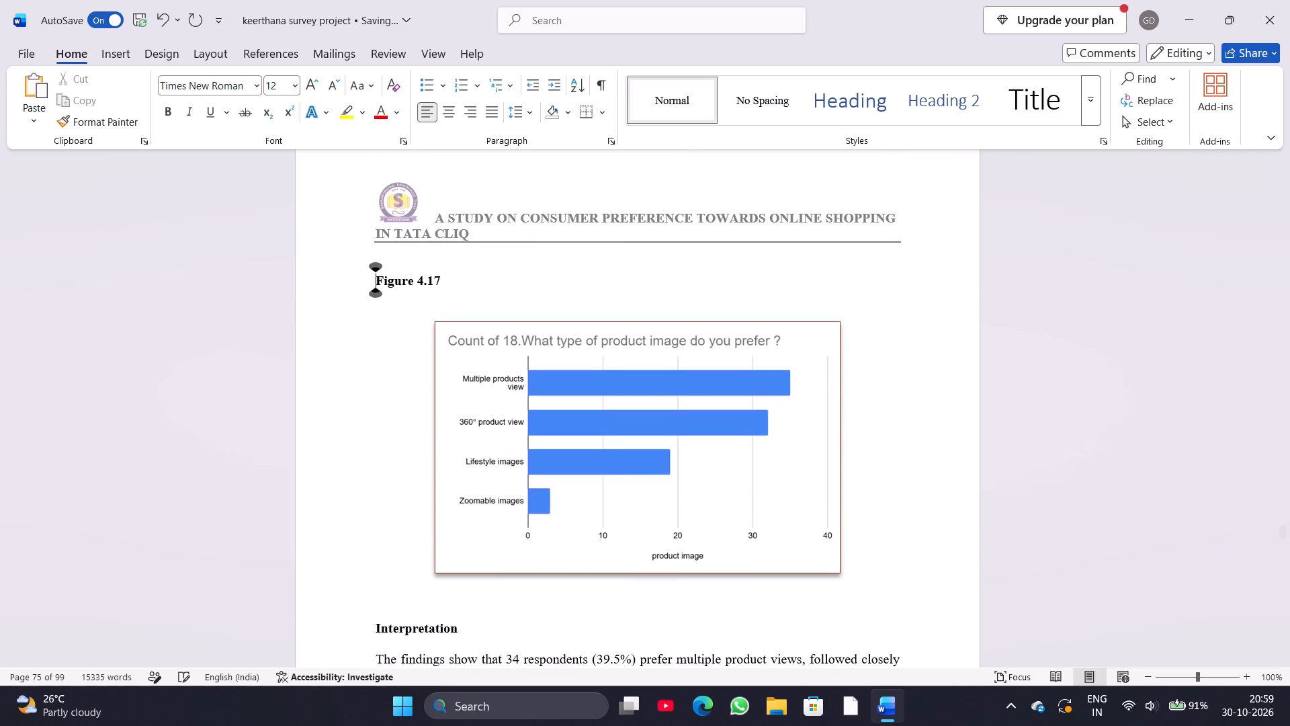
Delete two blank lines above the "4.18 Preference When Online and Offline Prices Are the Same – Introduction" heading, keeping it at the top of page 68.
scroll(376, 327, "down", 6)
scroll(376, 327, "up", 1)
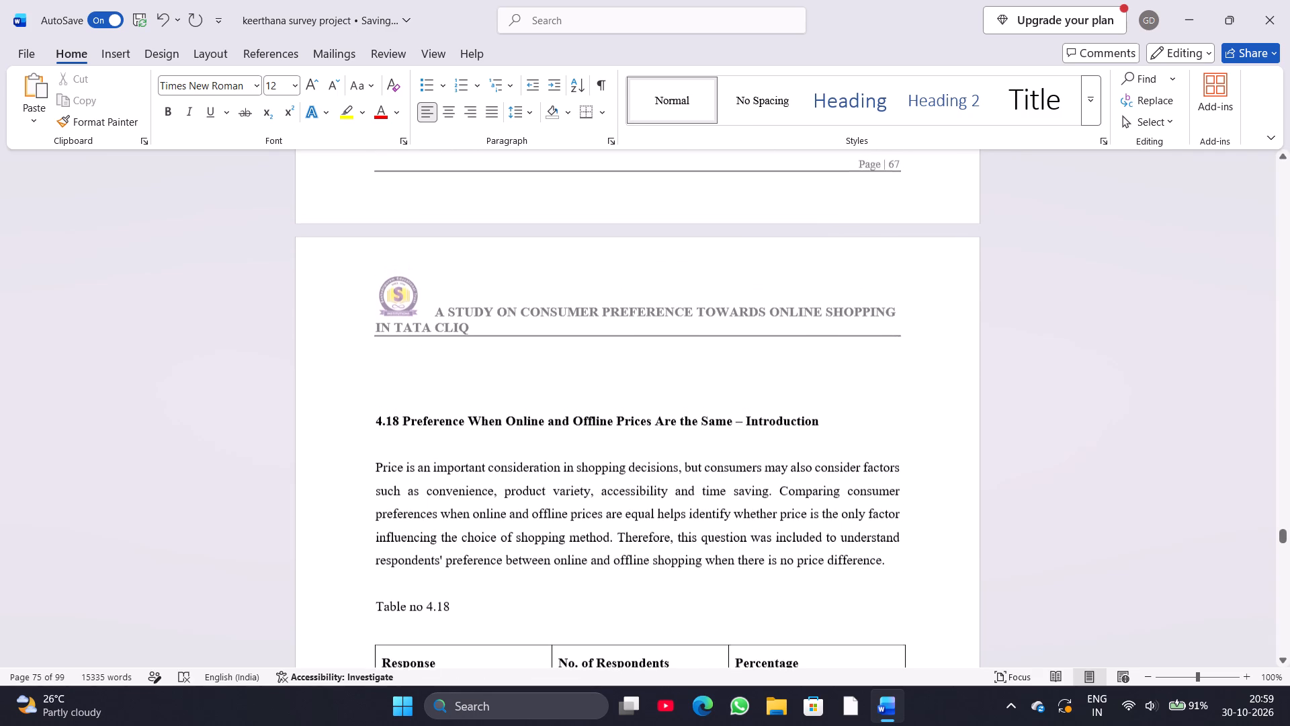
scroll(376, 327, "up", 1)
left_click(372, 418)
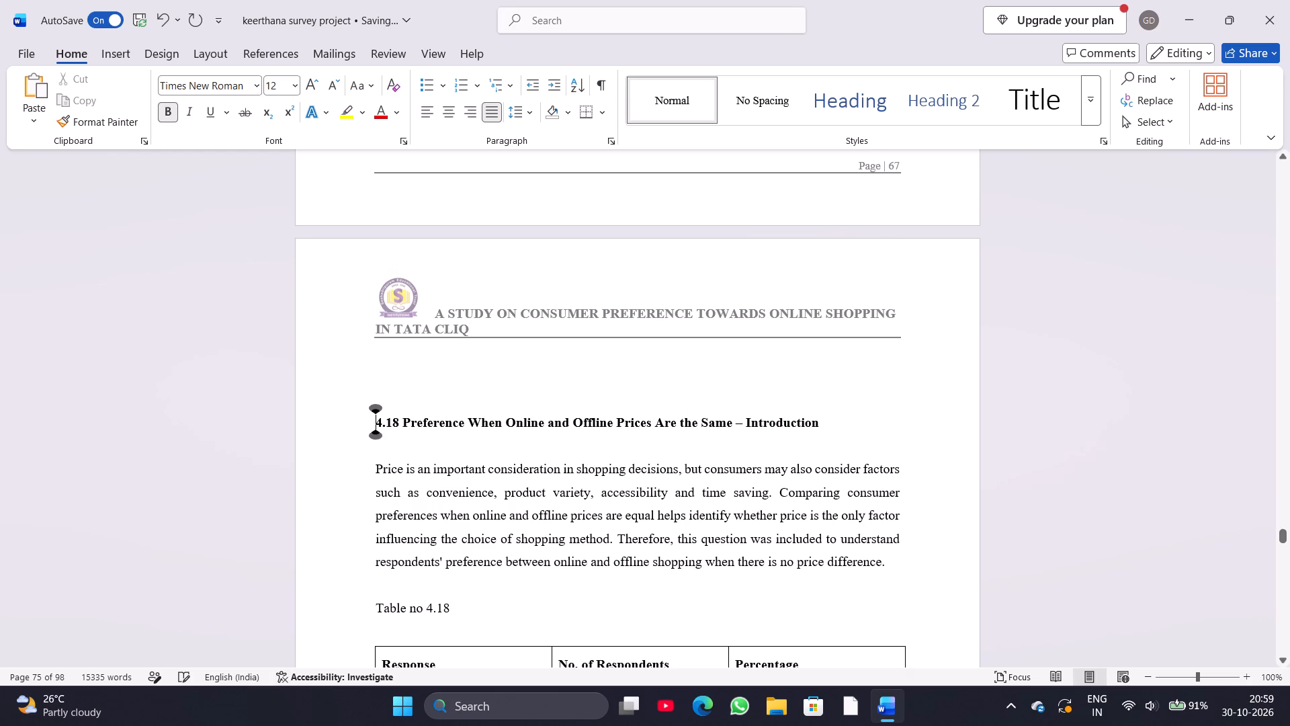
key("BackSpace")
key("BackSpace")
key("BackSpace")
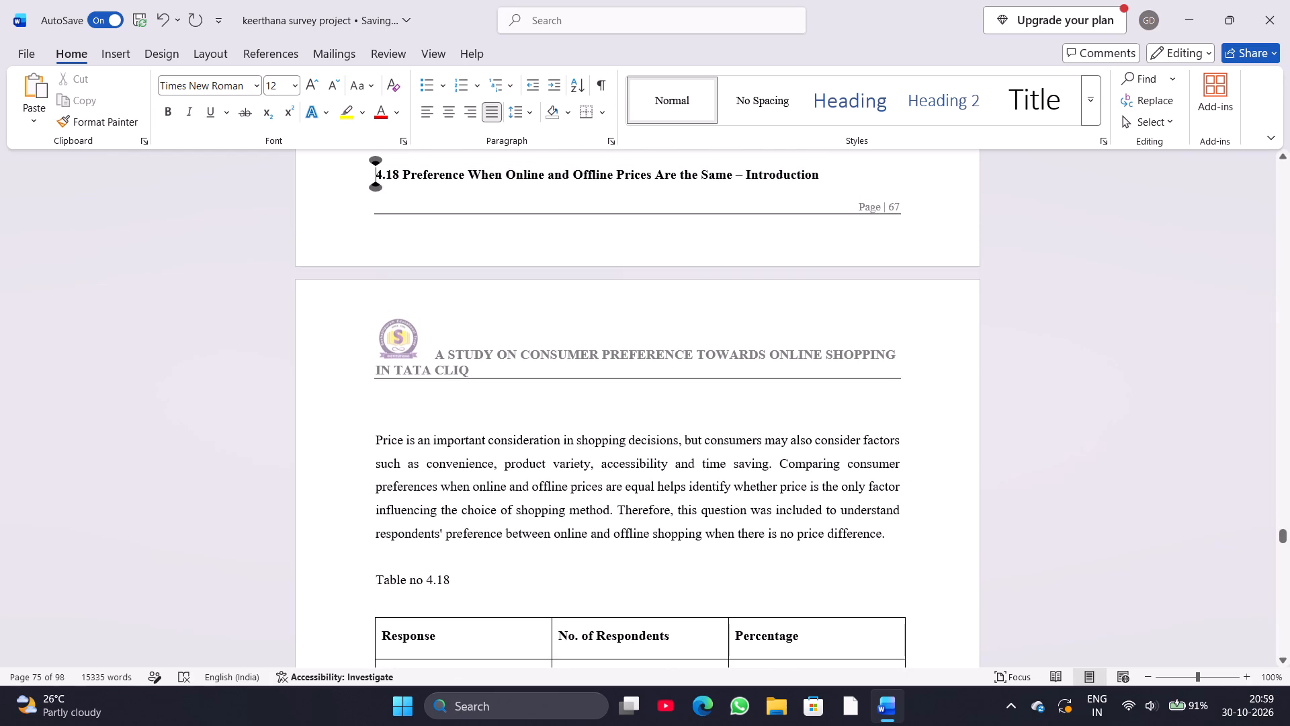
key("ctrl+z")
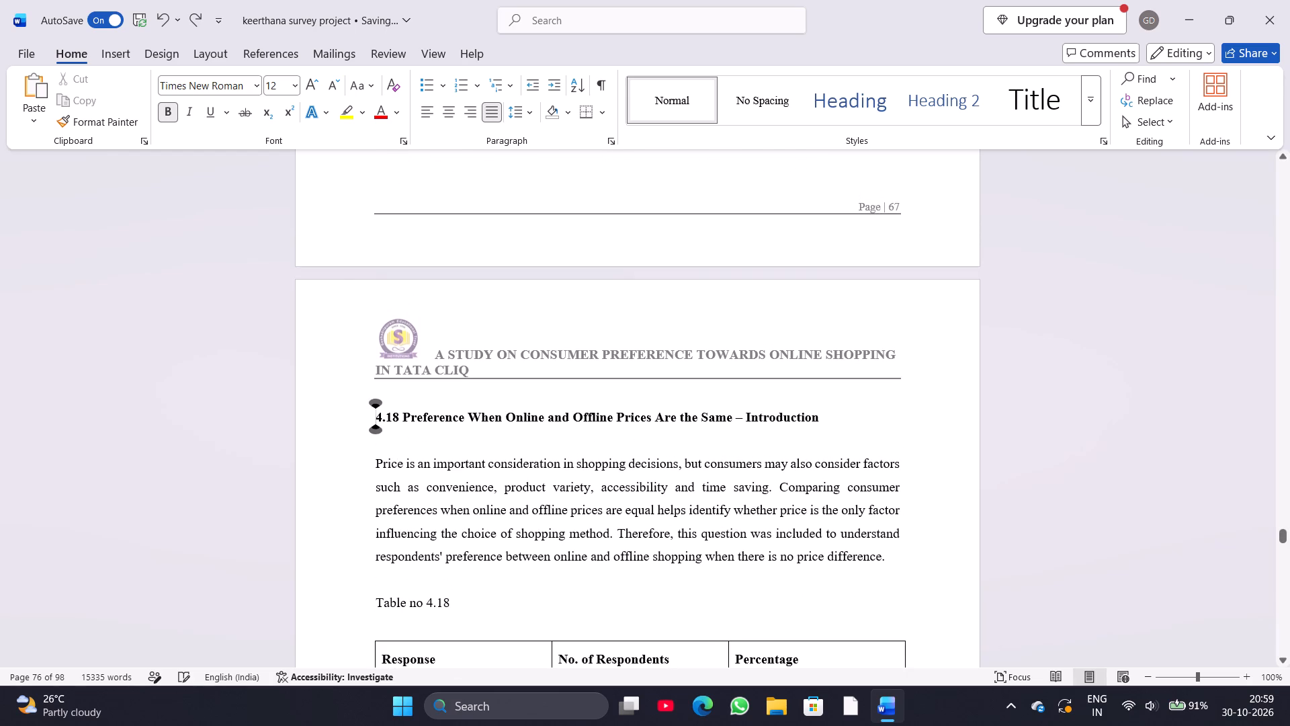
Insert a blank line above the "Figure 4.18" caption to separate it from the preceding paragraph.
scroll(372, 418, "down", 2)
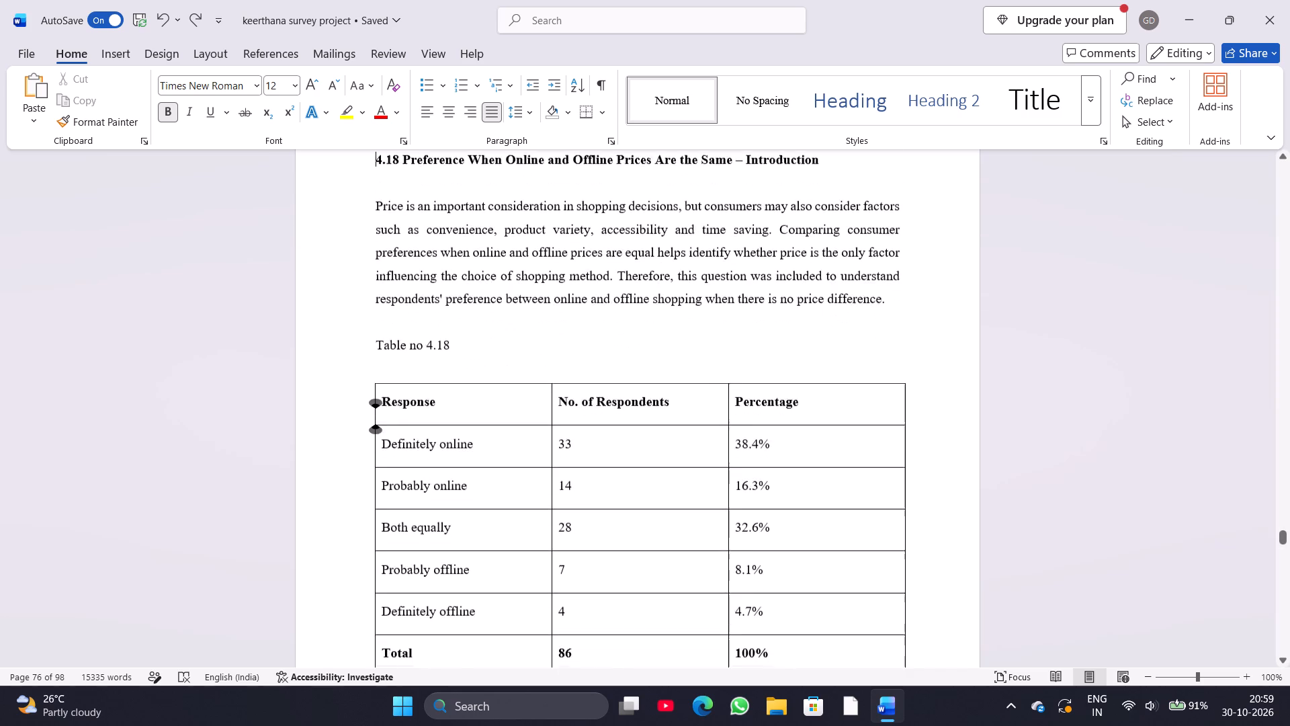
scroll(372, 418, "down", 3)
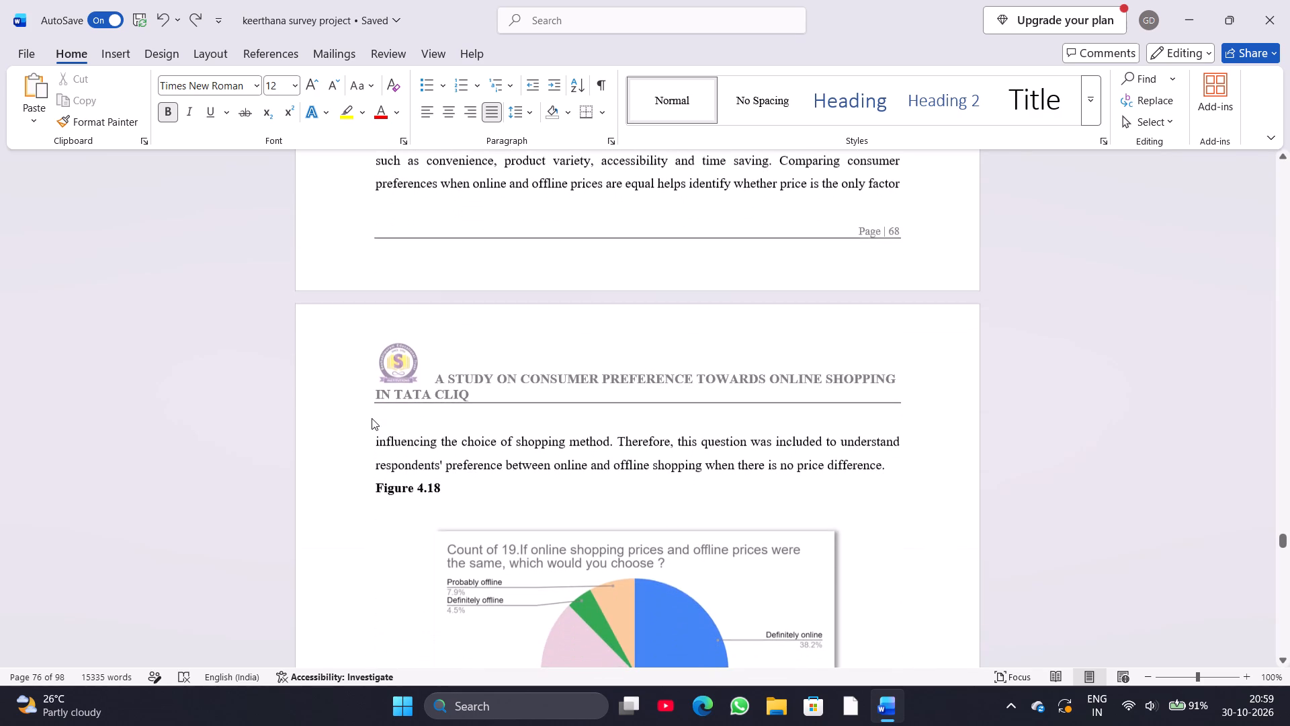
scroll(372, 418, "down", 1)
left_click(377, 470)
key("Return")
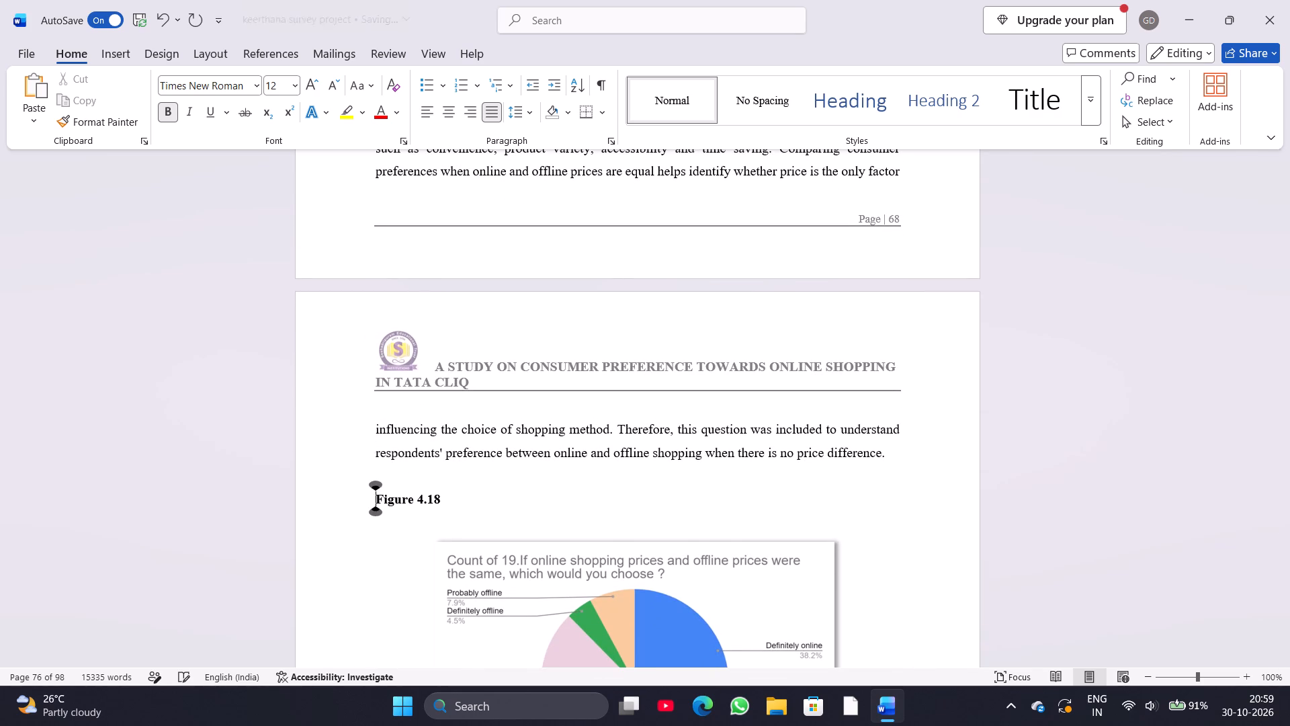
Delete one blank line above the "Interpretation" heading below the Figure 4.18 pie chart.
scroll(377, 470, "down", 4)
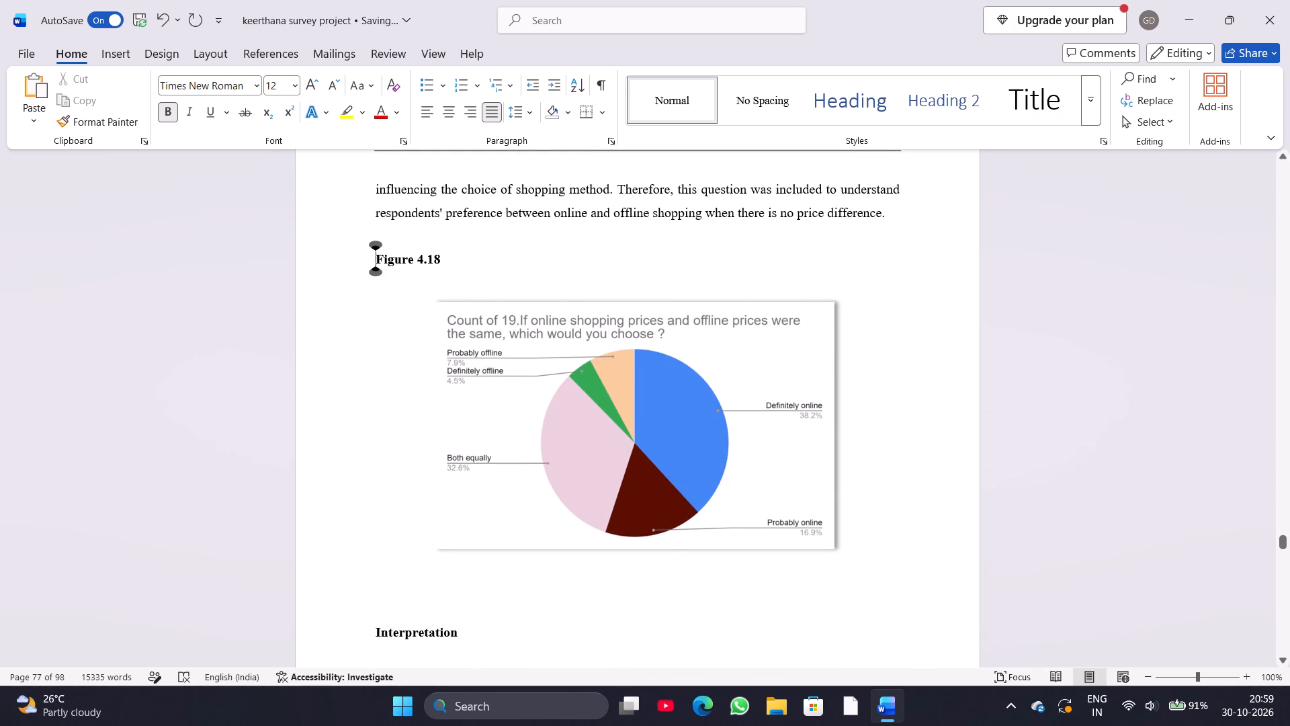
scroll(386, 542, "down", 2)
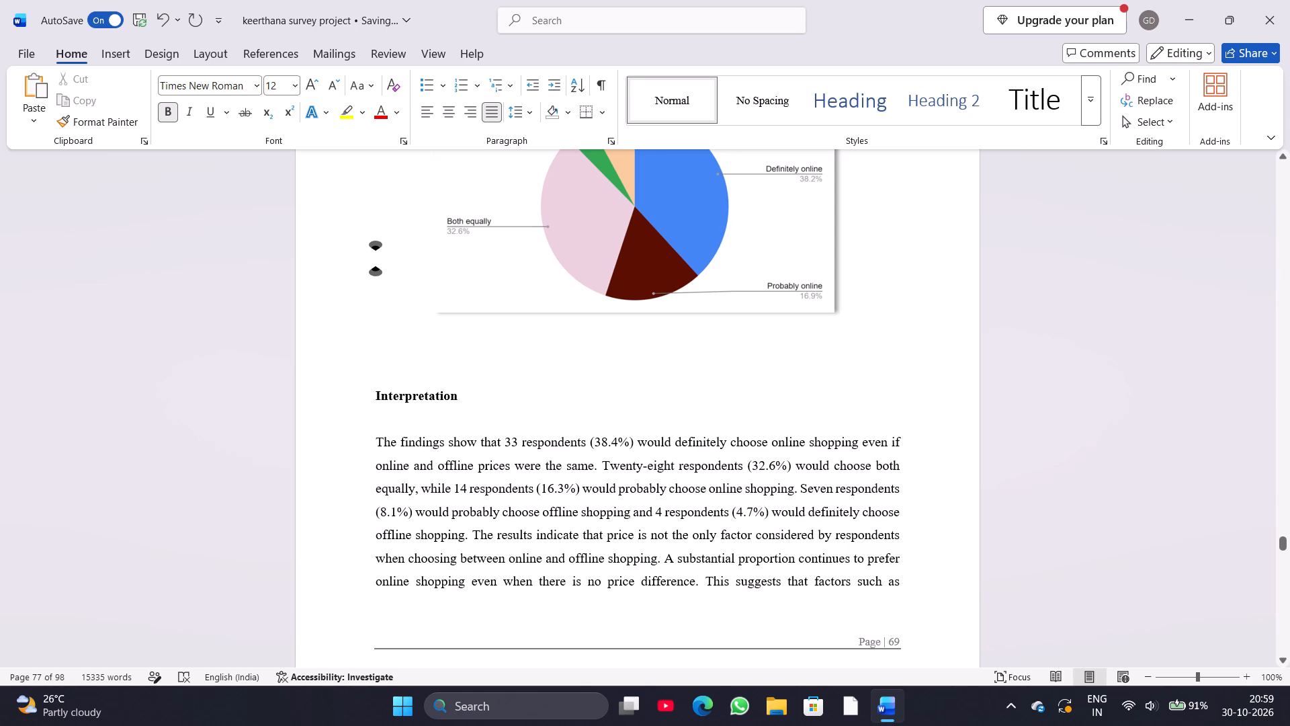
left_click(371, 393)
key("BackSpace")
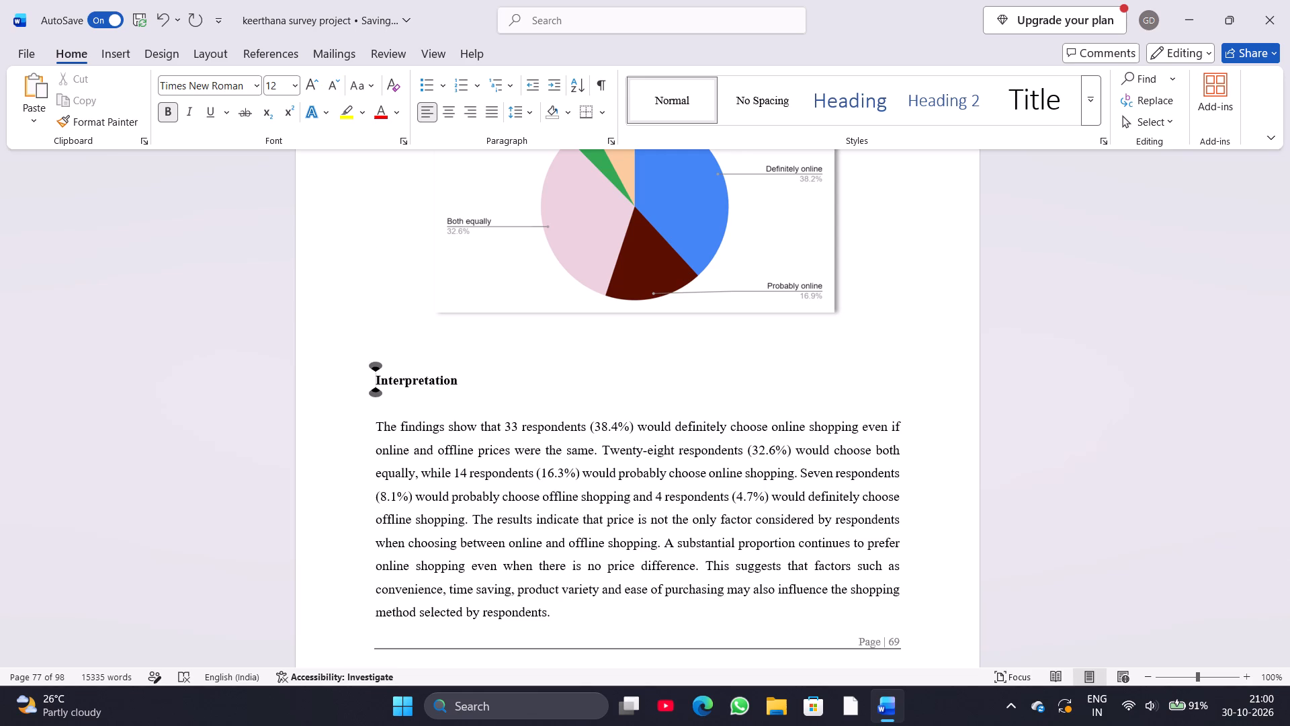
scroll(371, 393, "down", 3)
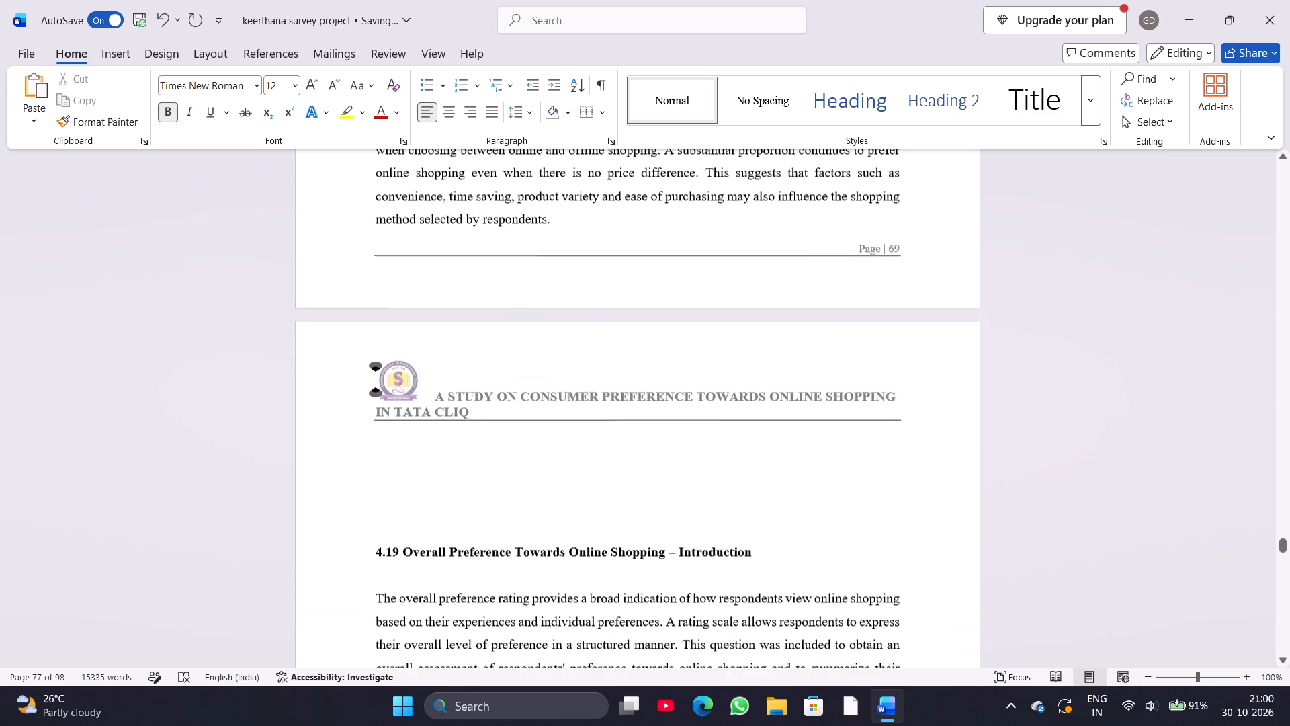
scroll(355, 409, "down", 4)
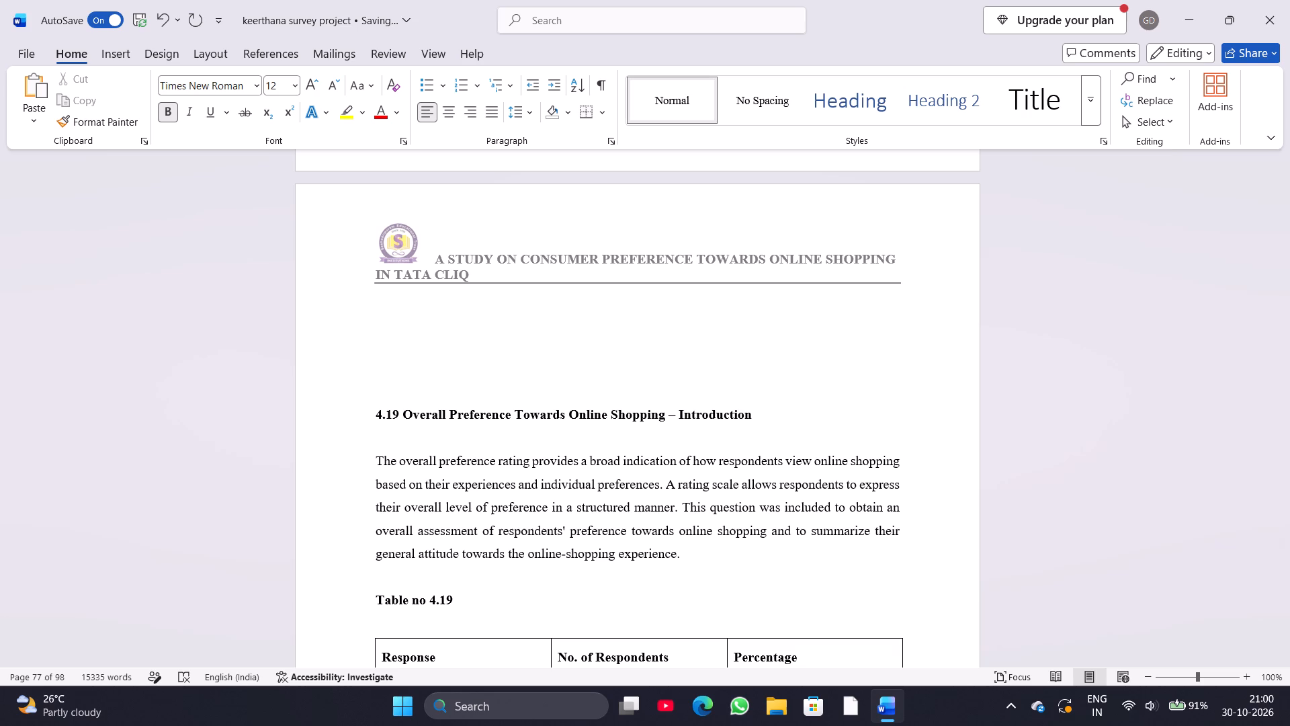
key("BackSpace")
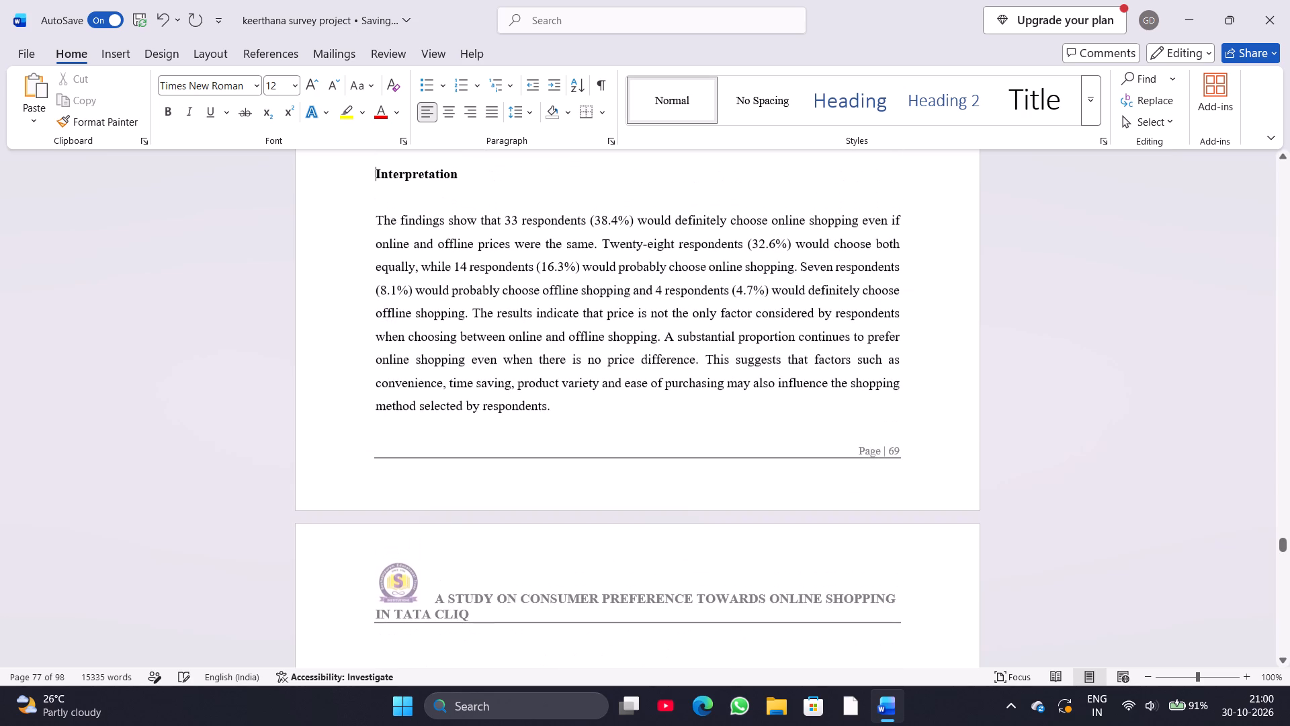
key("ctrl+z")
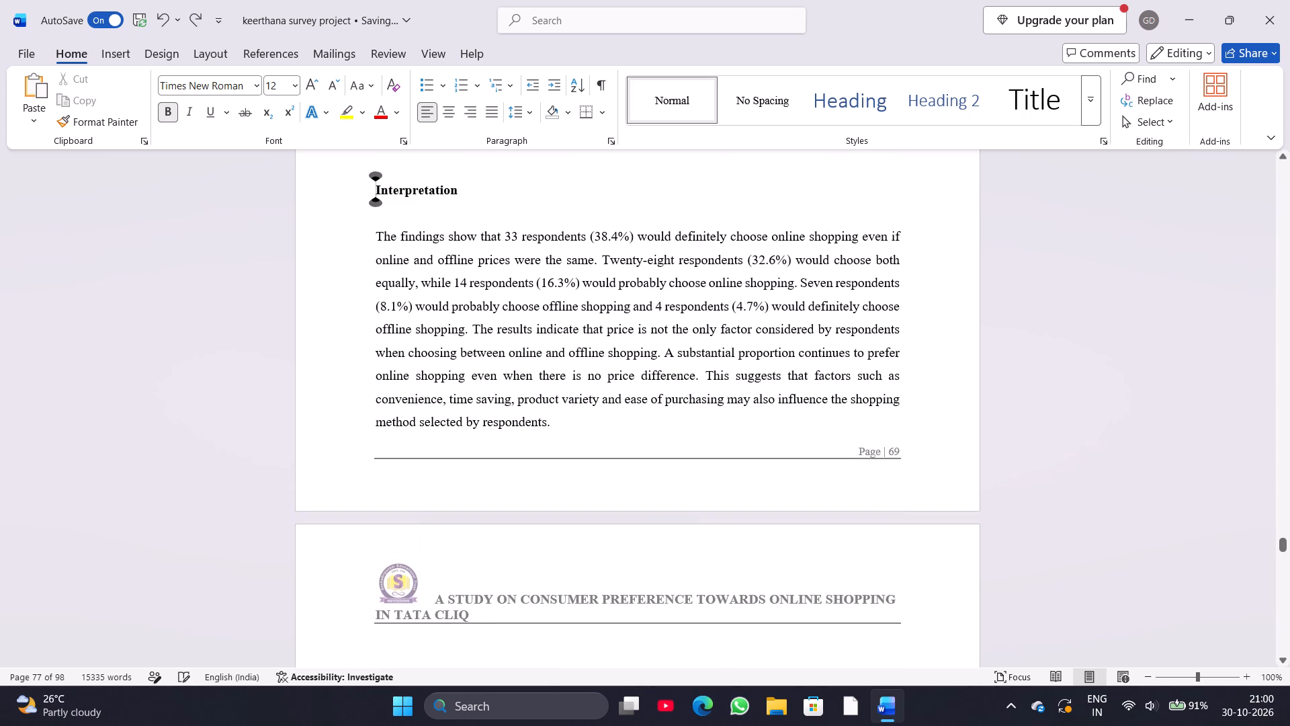
Delete the four blank lines above the "4.19 Overall Preference Towards Online Shopping – Introduction" heading so it sits directly under the page header.
scroll(355, 409, "down", 2)
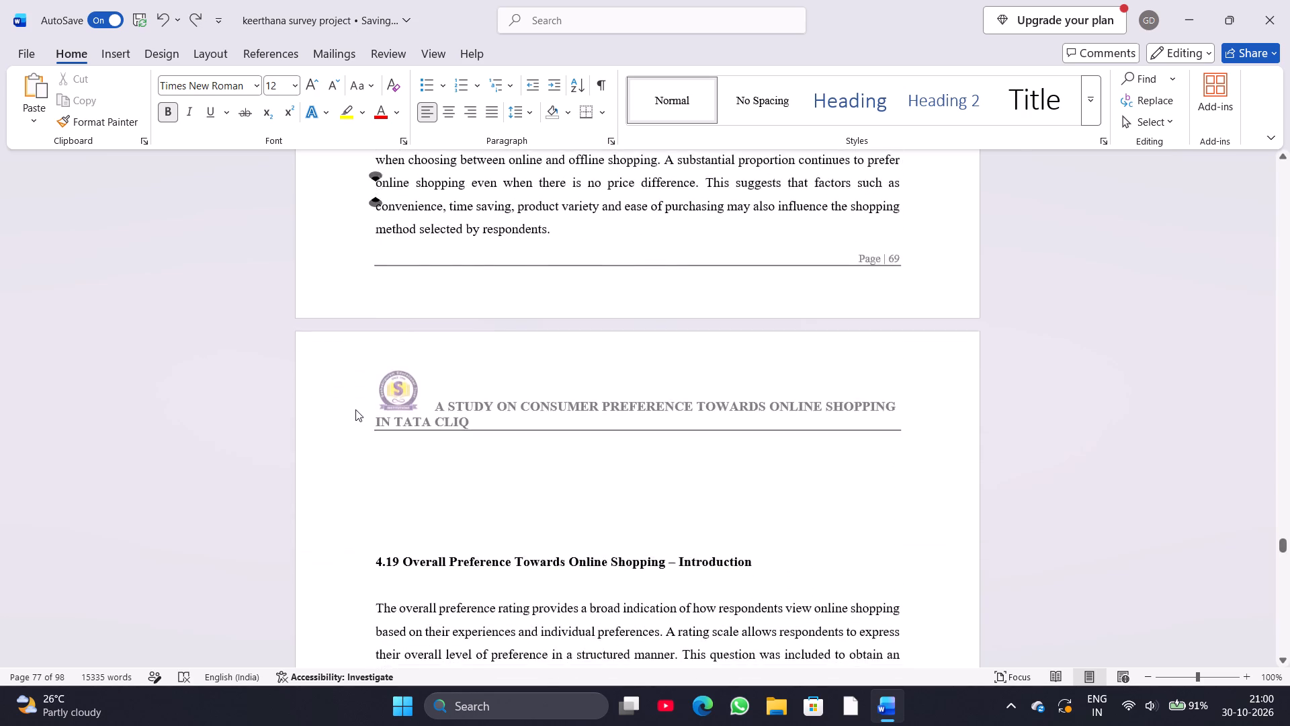
scroll(355, 409, "down", 1)
left_click(379, 524)
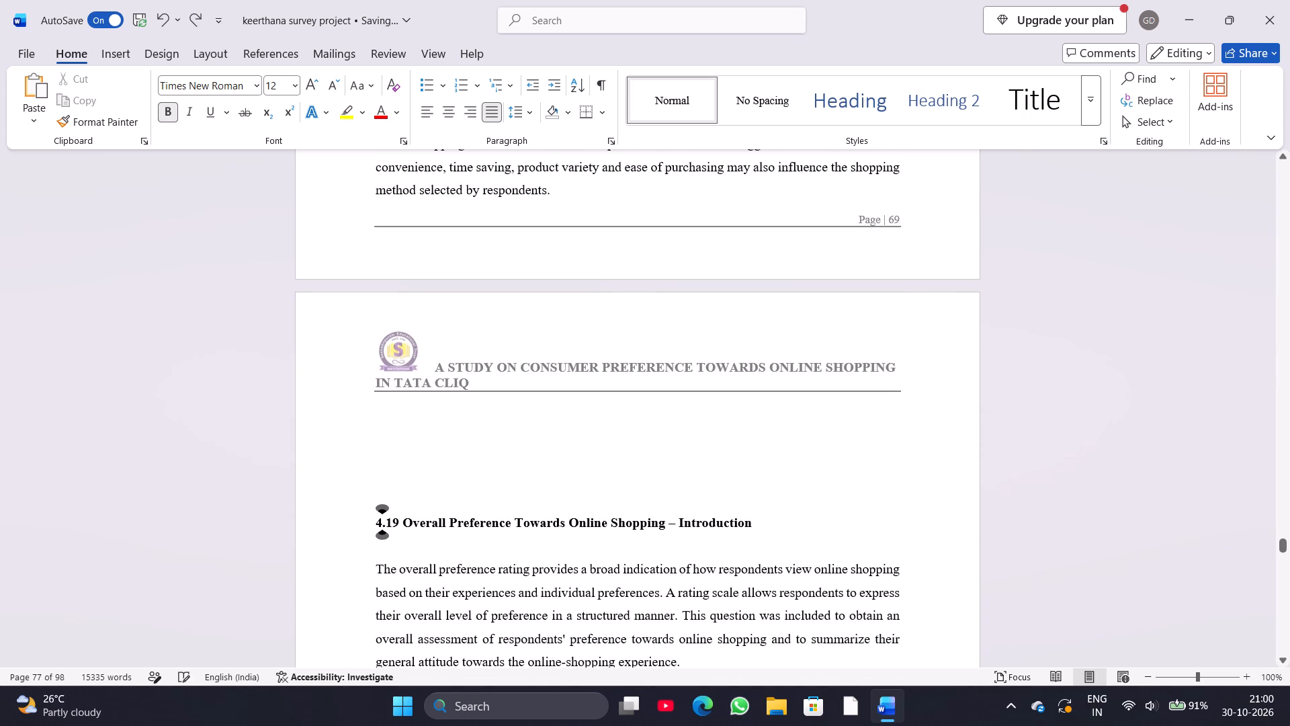
key("Left")
key("Left")
key("Right")
key("BackSpace")
key("BackSpace")
key("BackSpace")
key("BackSpace")
scroll(379, 524, "down", 1)
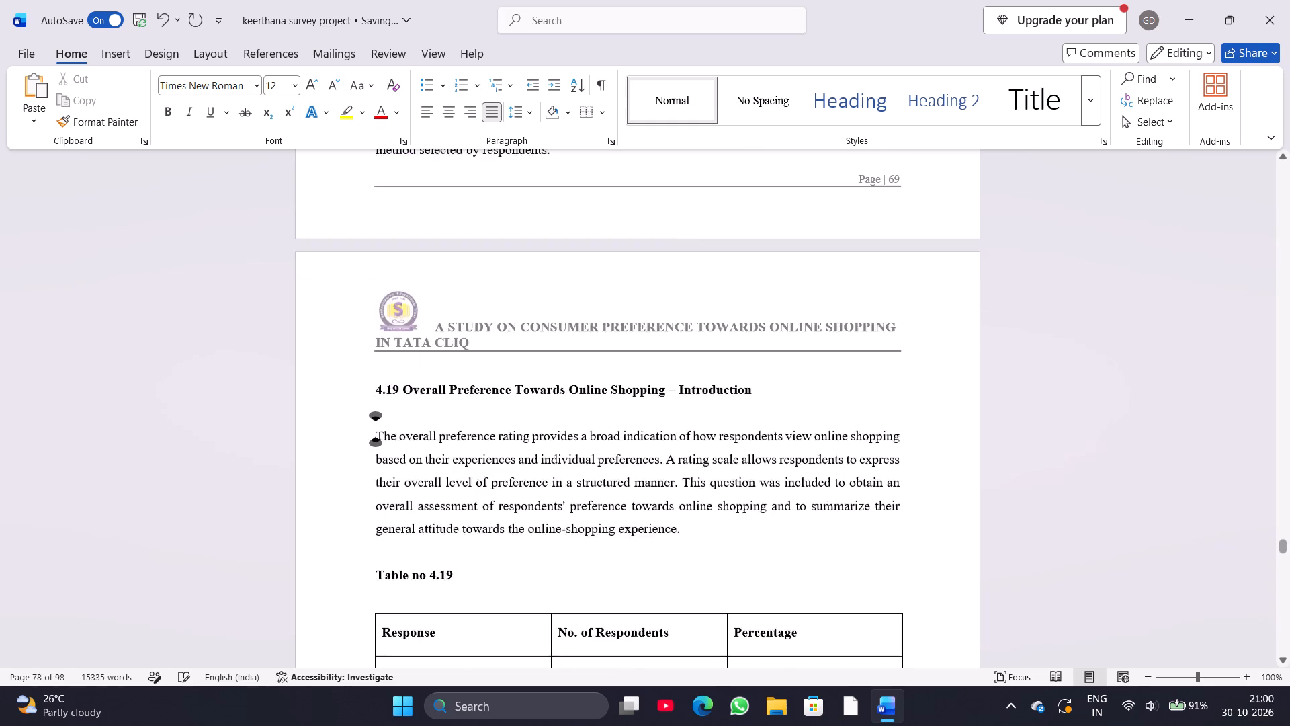
Delete the five blank lines above the "6. Overall Summary of Major Response Patterns" heading so it sits directly under the page header.
scroll(379, 524, "down", 7)
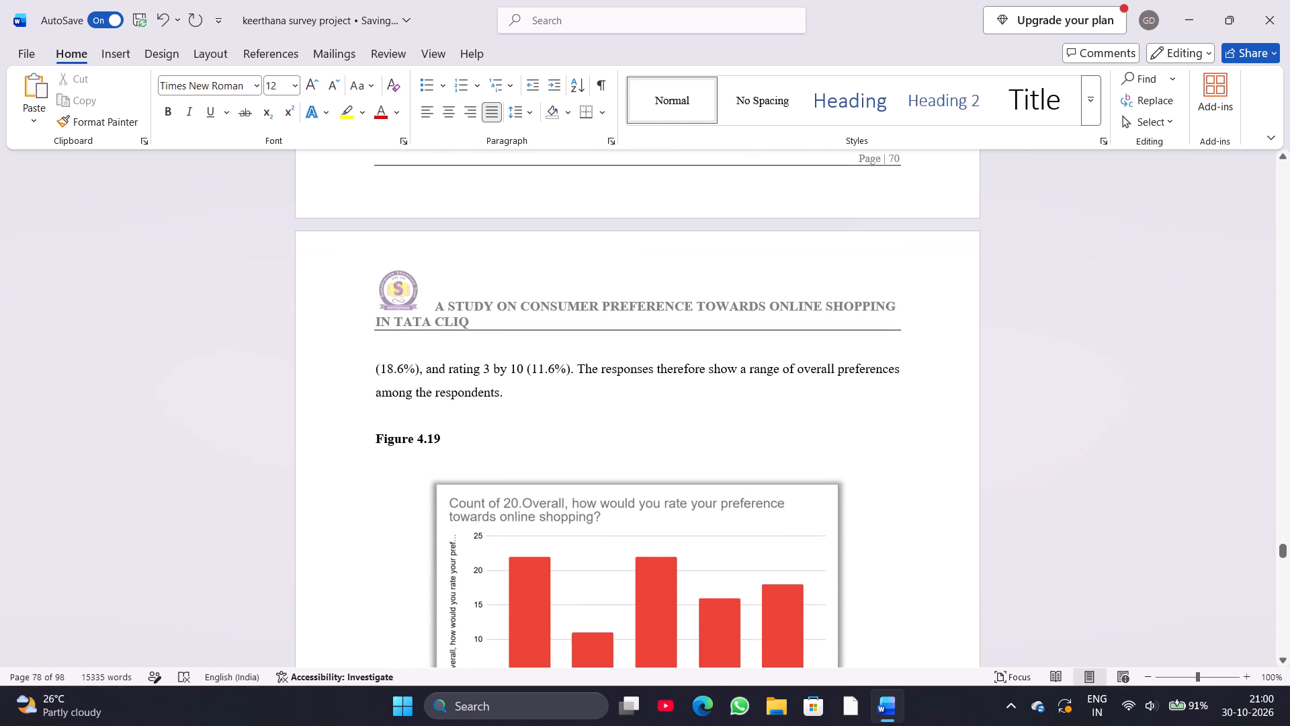
scroll(379, 524, "down", 5)
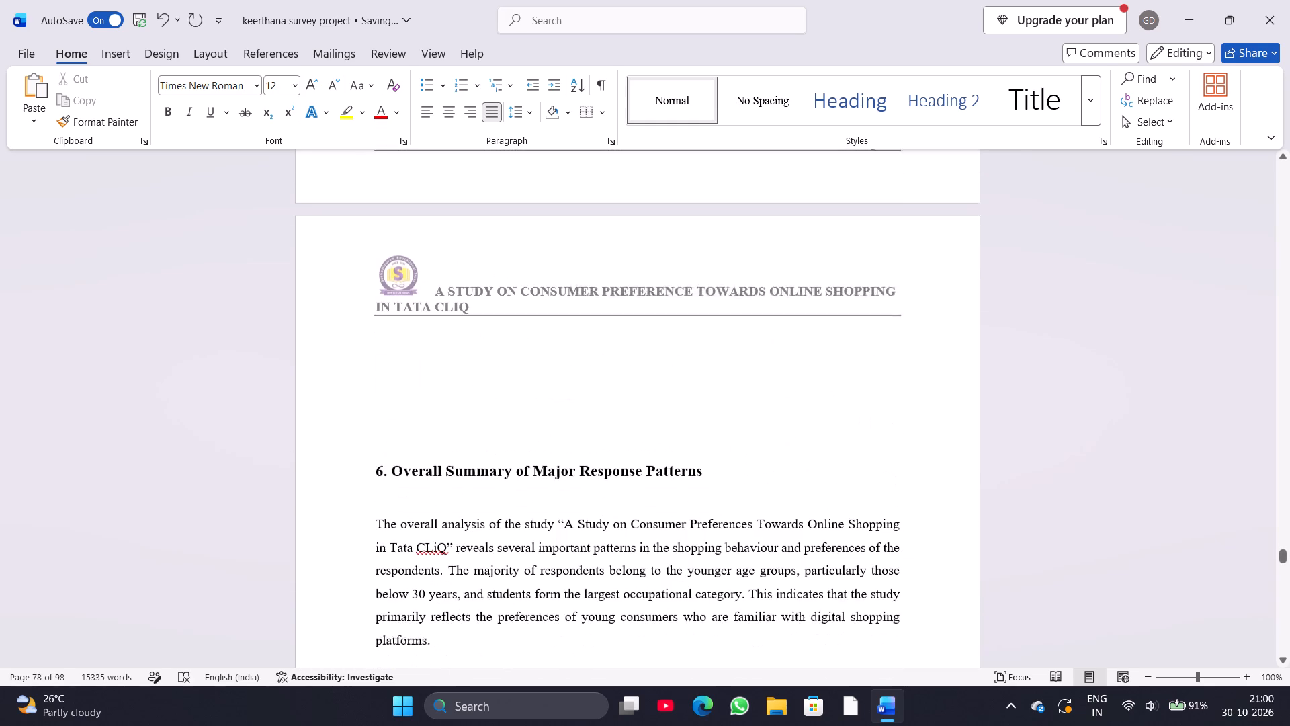
left_click(369, 458)
key("BackSpace")
key("BackSpace")
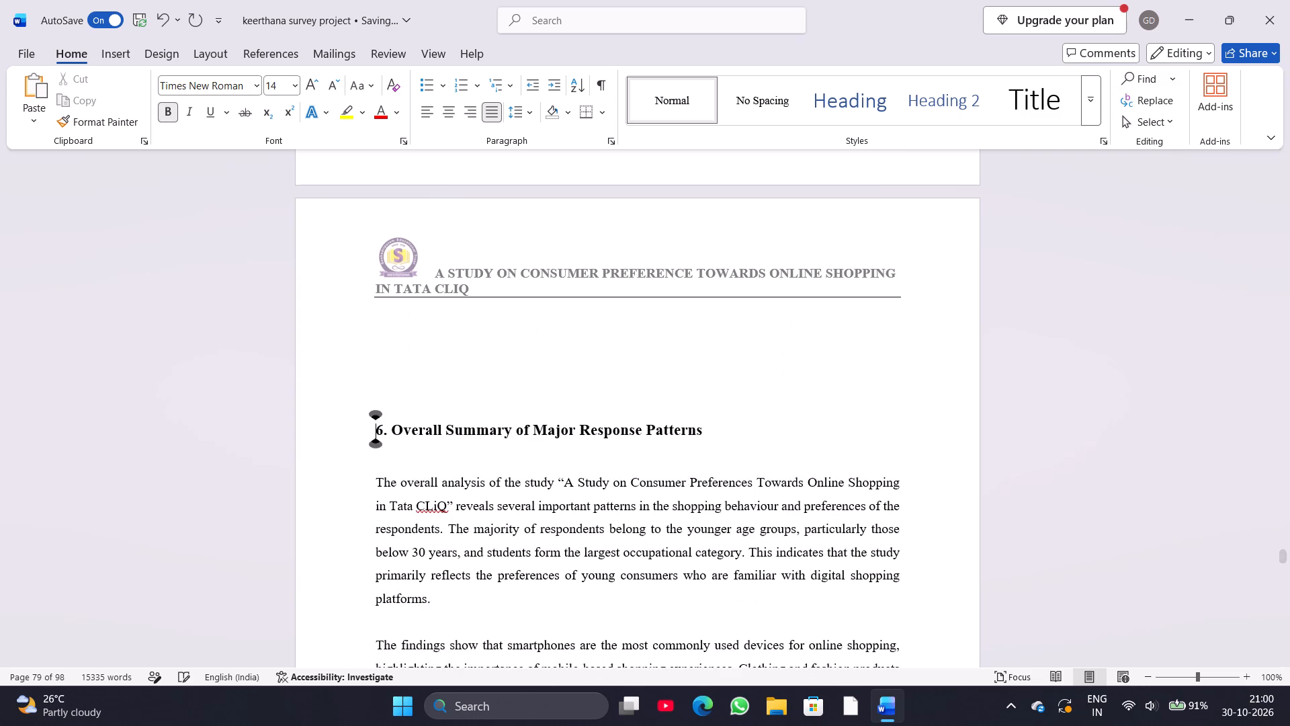
key("BackSpace")
key("BackSpace")
key("BackSpace")
Delete the blank line above the "Overall, the responses suggest" paragraph at the top of page 73.
scroll(369, 458, "down", 3)
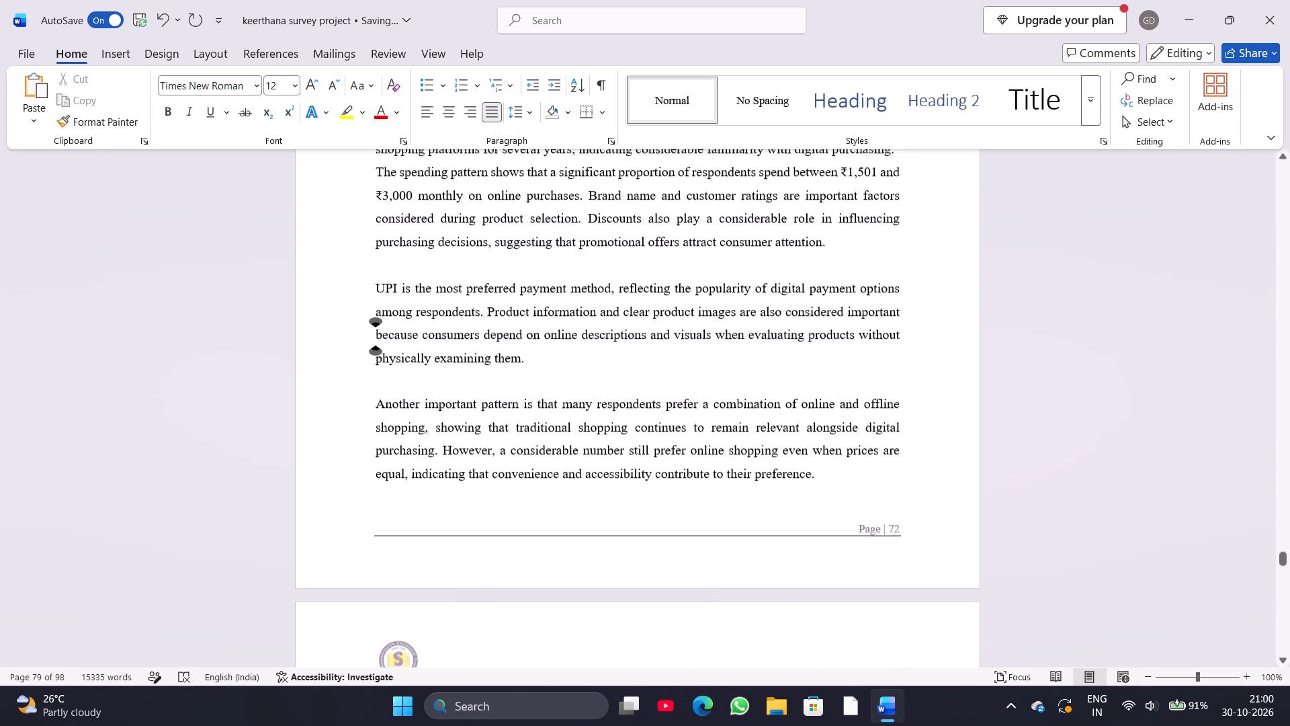
scroll(369, 458, "down", 3)
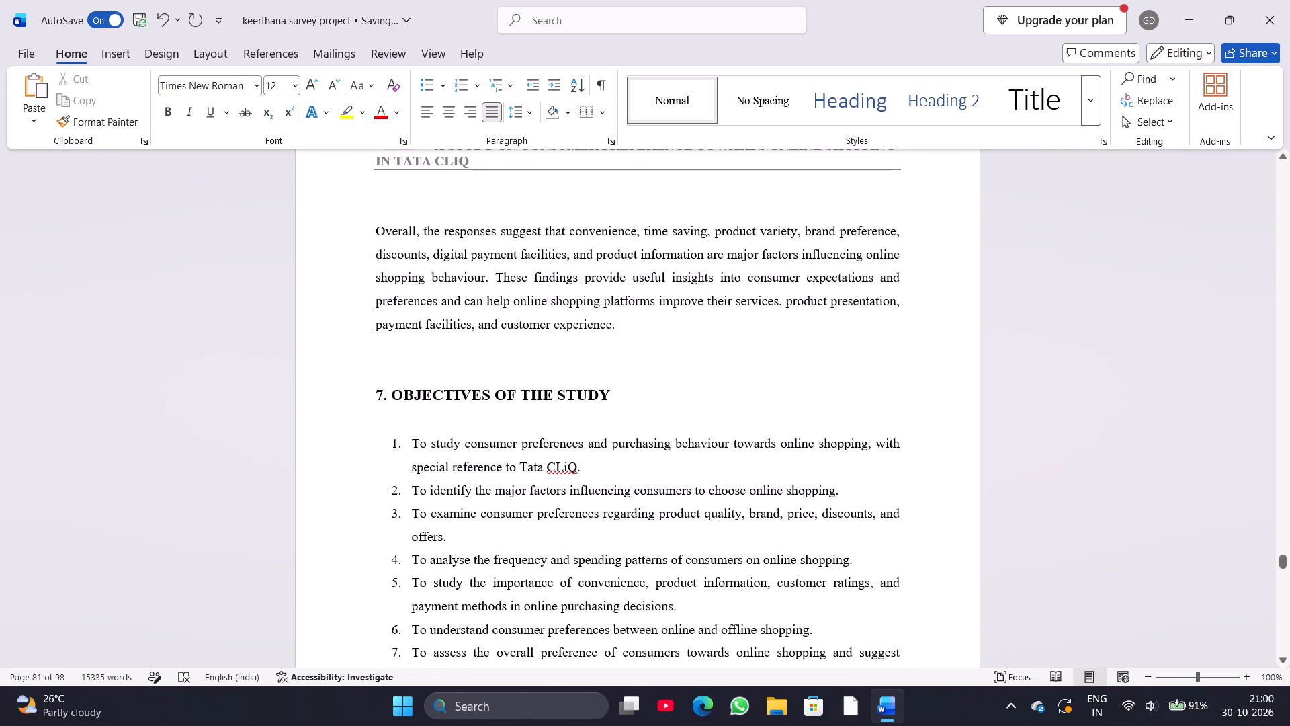
left_click(377, 231)
key("BackSpace")
Delete the two blank lines above the "2. Alternative Hypothesis (H₁)" heading so it sits directly under the page header.
scroll(377, 231, "down", 2)
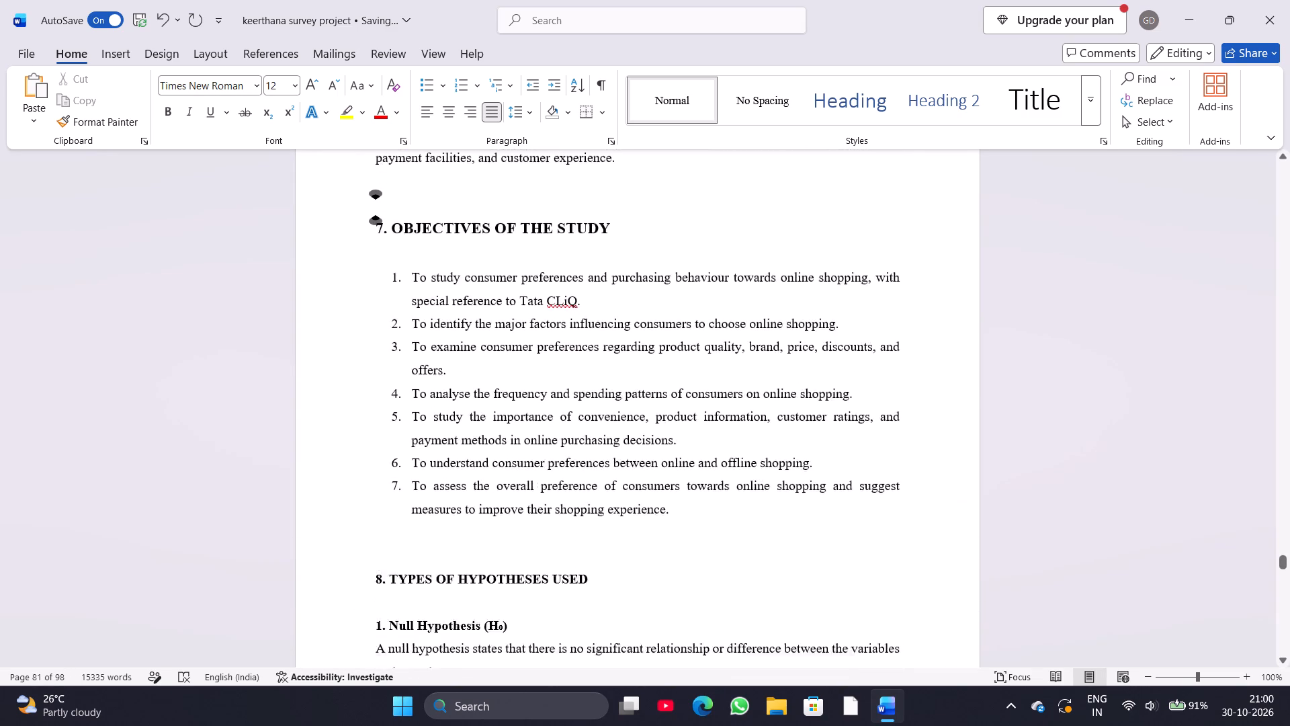
scroll(377, 231, "down", 3)
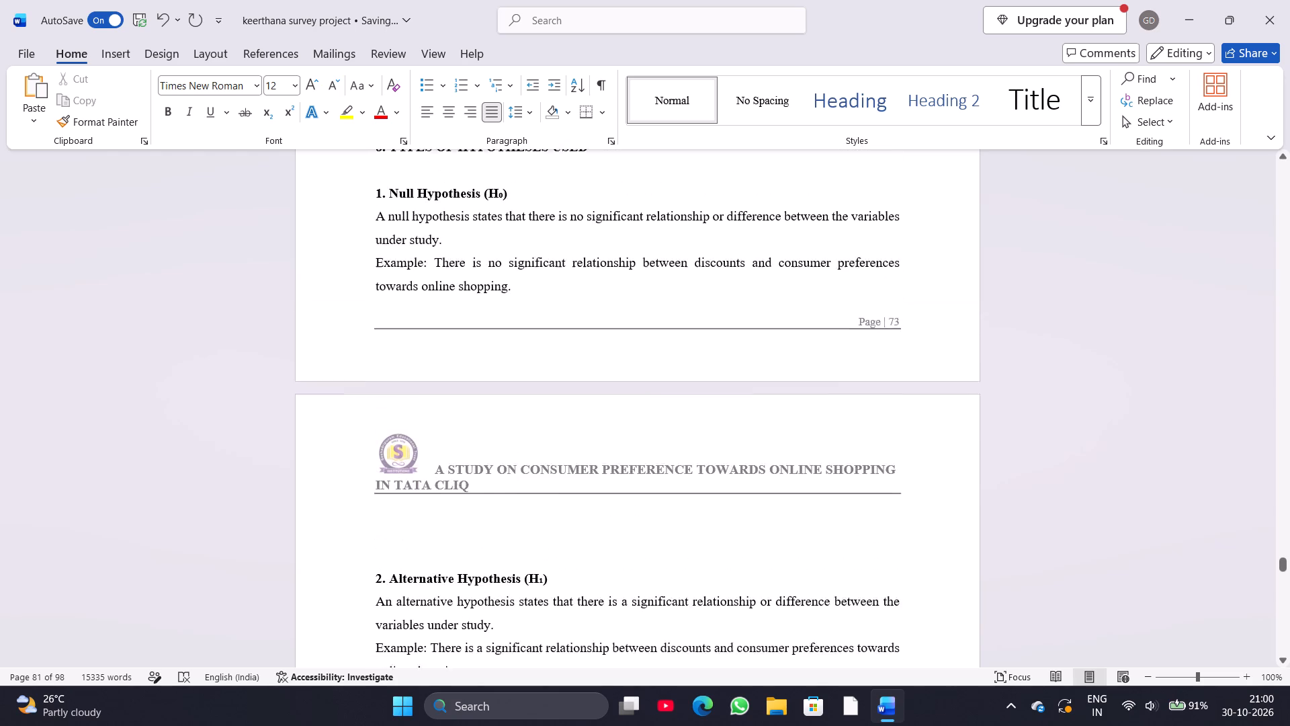
scroll(345, 415, "down", 2)
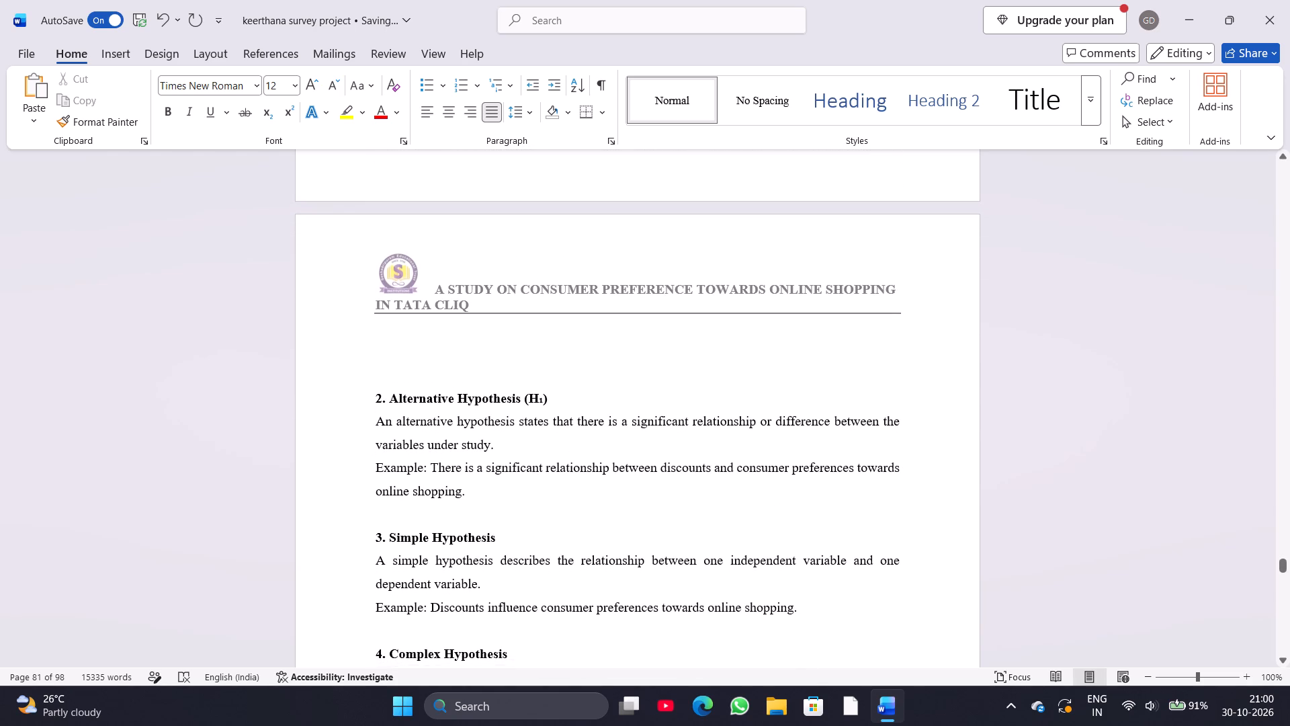
left_click(372, 399)
key("BackSpace")
key("BackSpace")
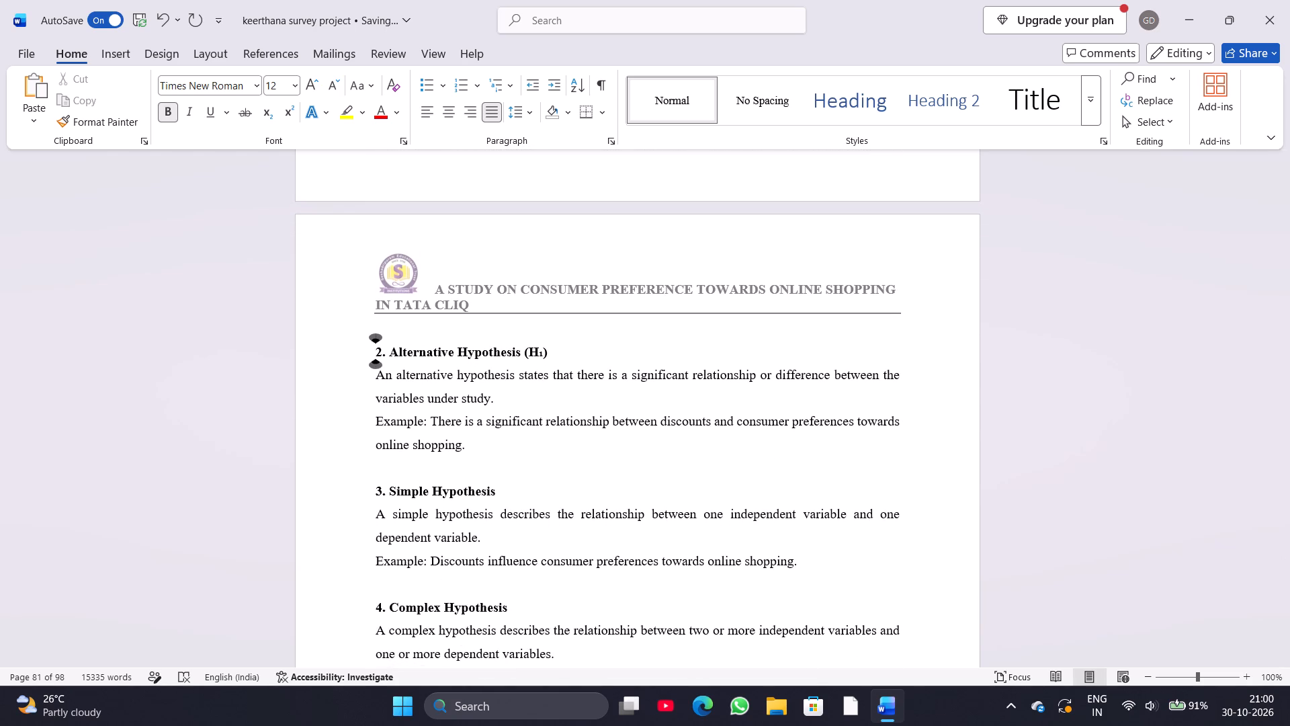
scroll(372, 399, "down", 1)
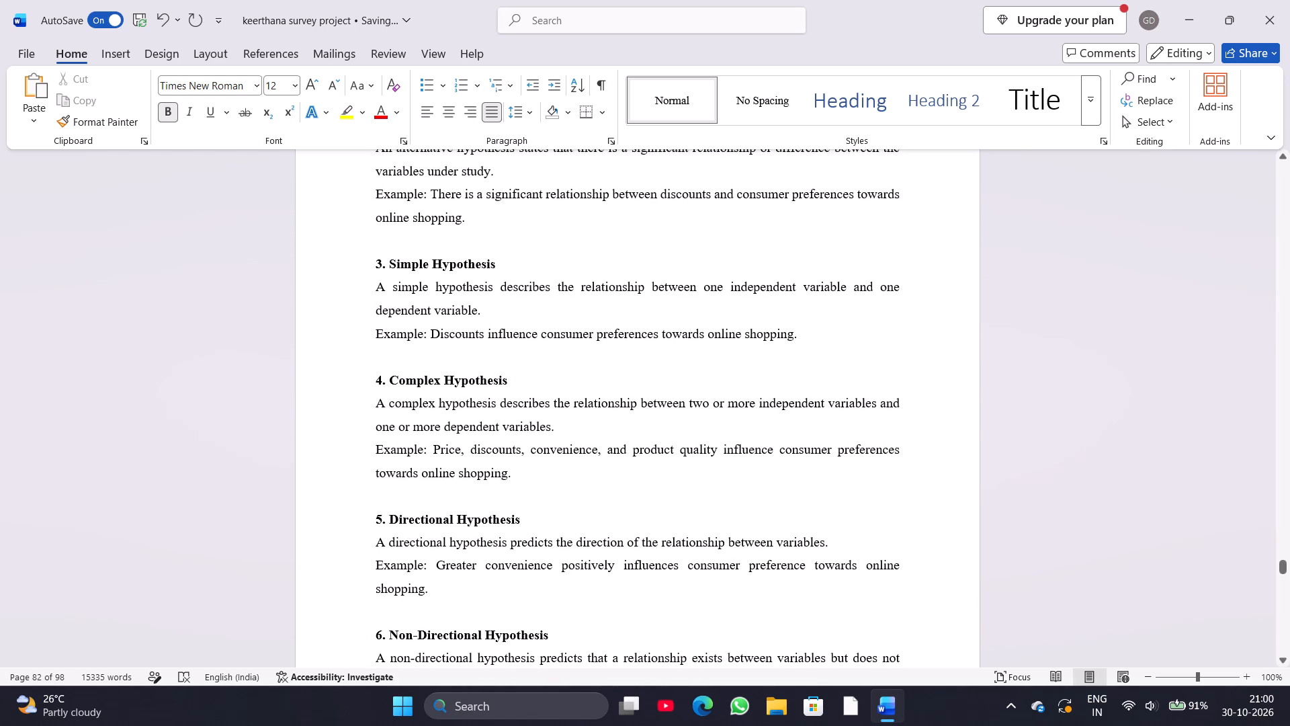
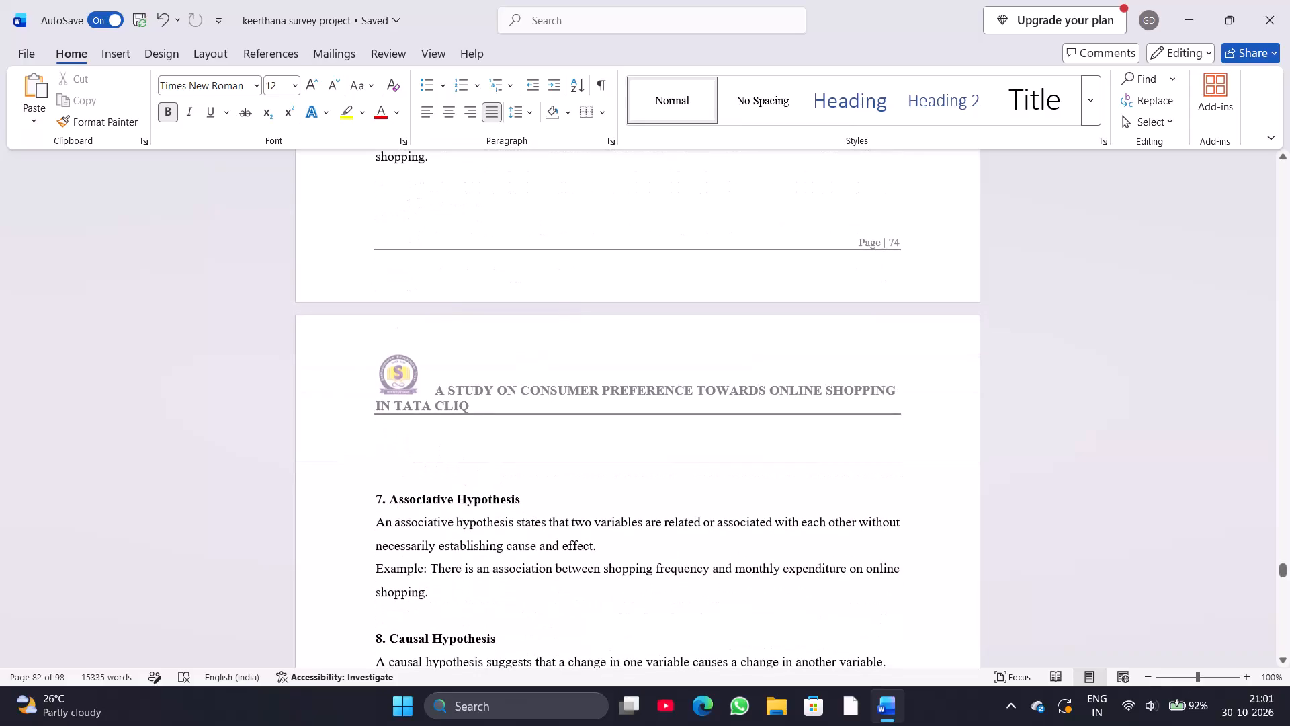
Delete the two blank lines above the "7. Associative Hypothesis" heading so it sits directly under the page header.
scroll(372, 399, "down", 1)
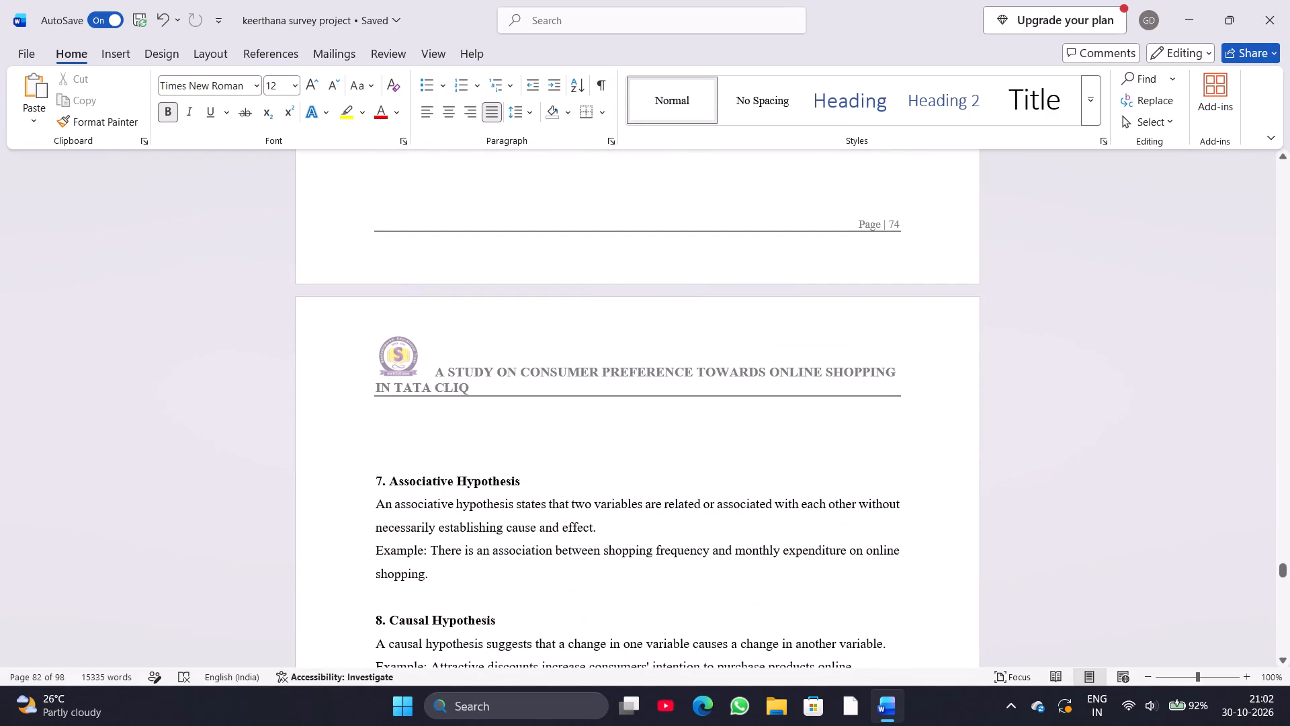
left_click(367, 481)
key("BackSpace")
key("BackSpace")
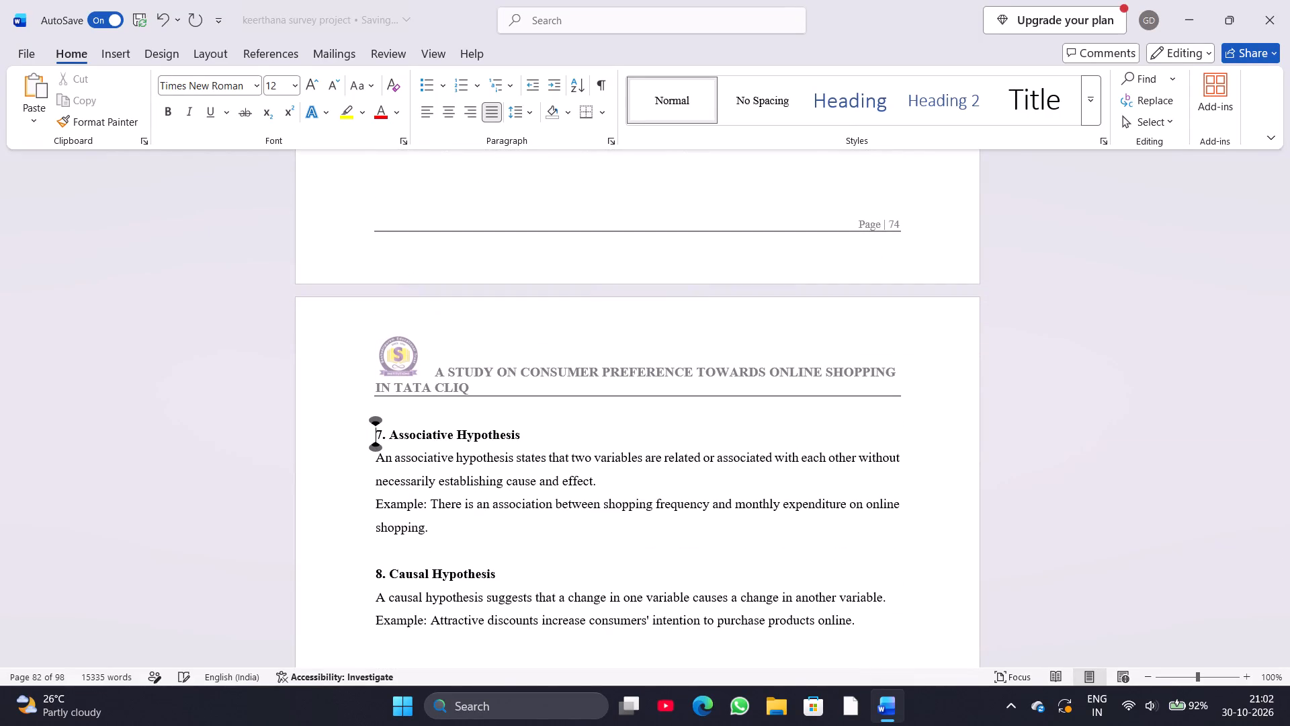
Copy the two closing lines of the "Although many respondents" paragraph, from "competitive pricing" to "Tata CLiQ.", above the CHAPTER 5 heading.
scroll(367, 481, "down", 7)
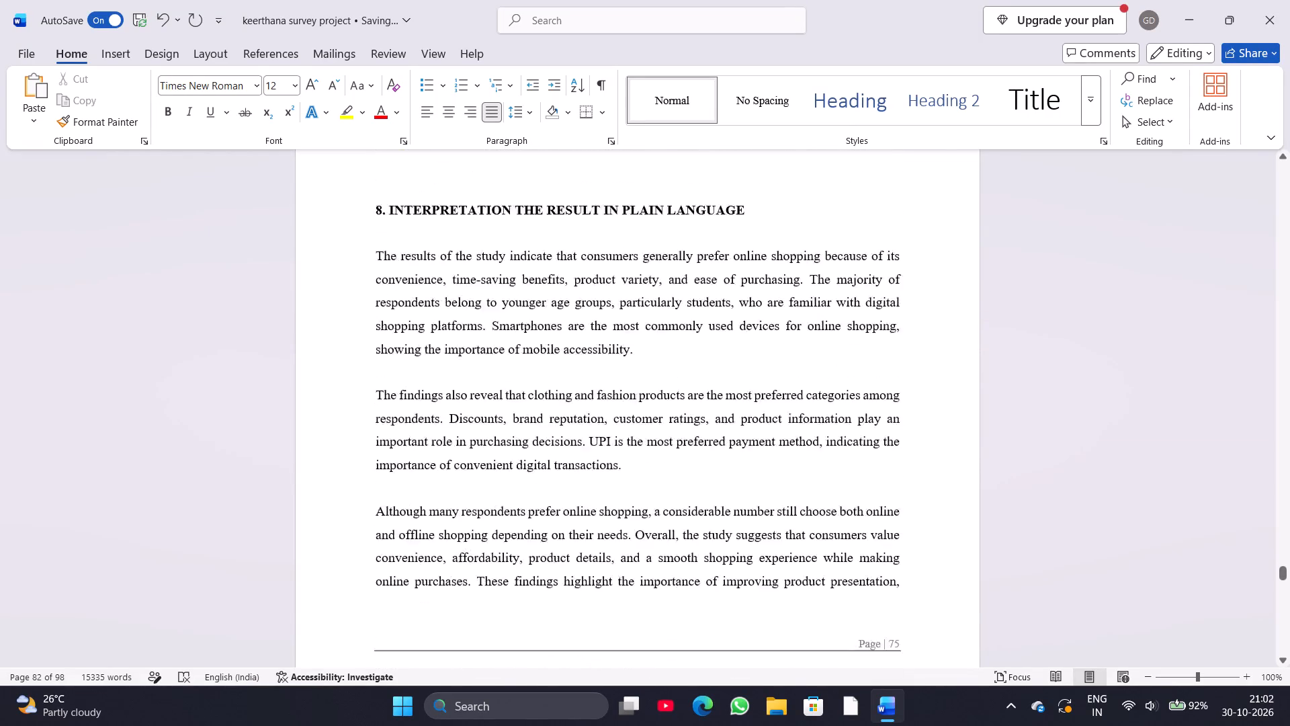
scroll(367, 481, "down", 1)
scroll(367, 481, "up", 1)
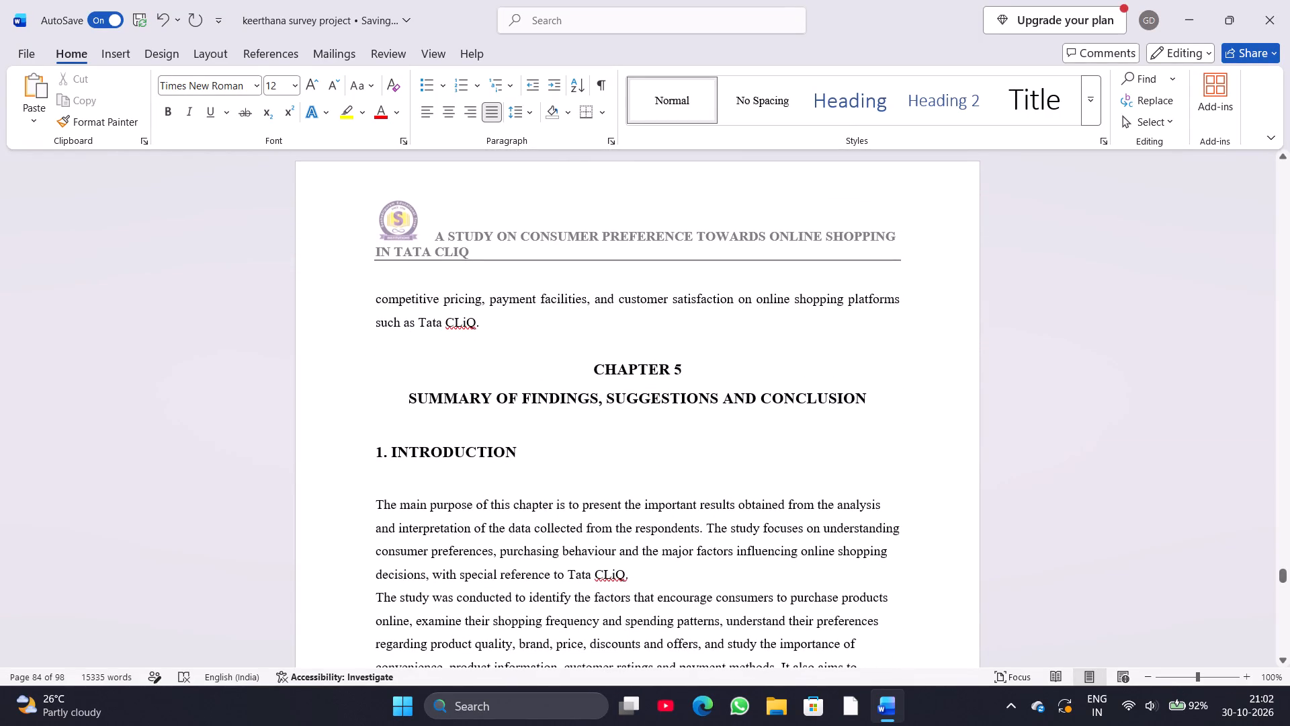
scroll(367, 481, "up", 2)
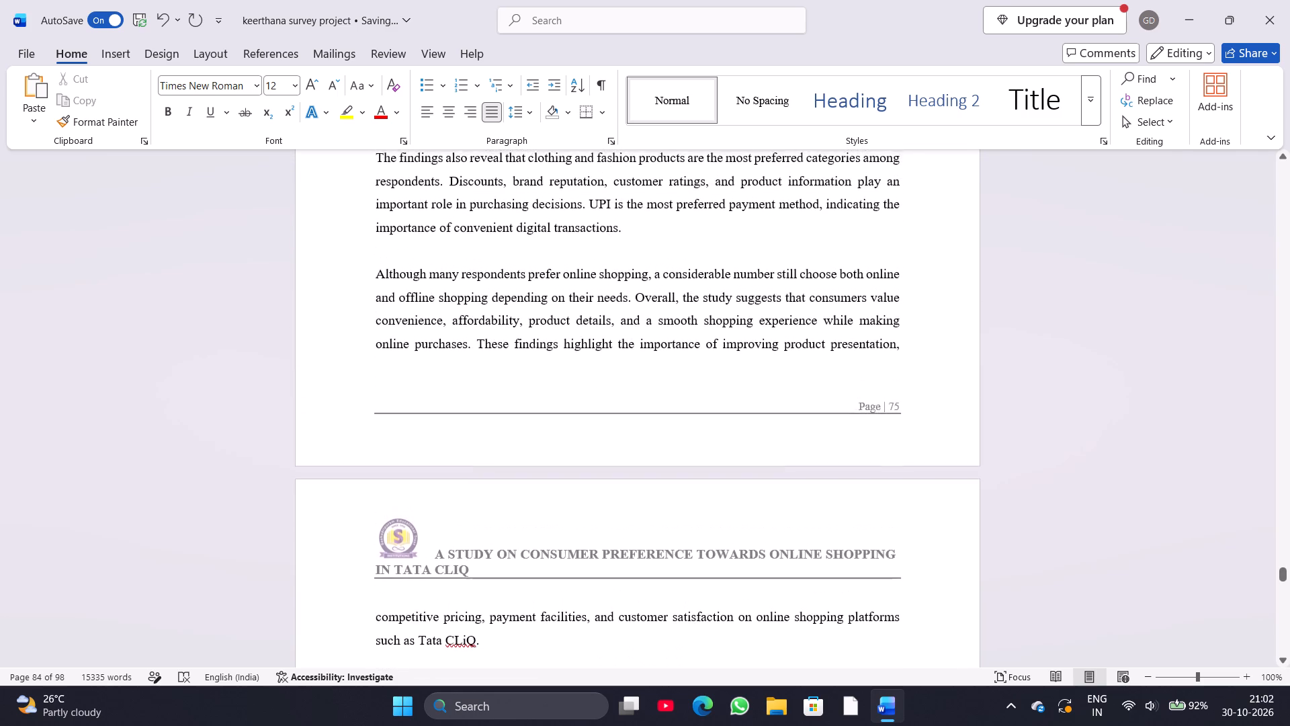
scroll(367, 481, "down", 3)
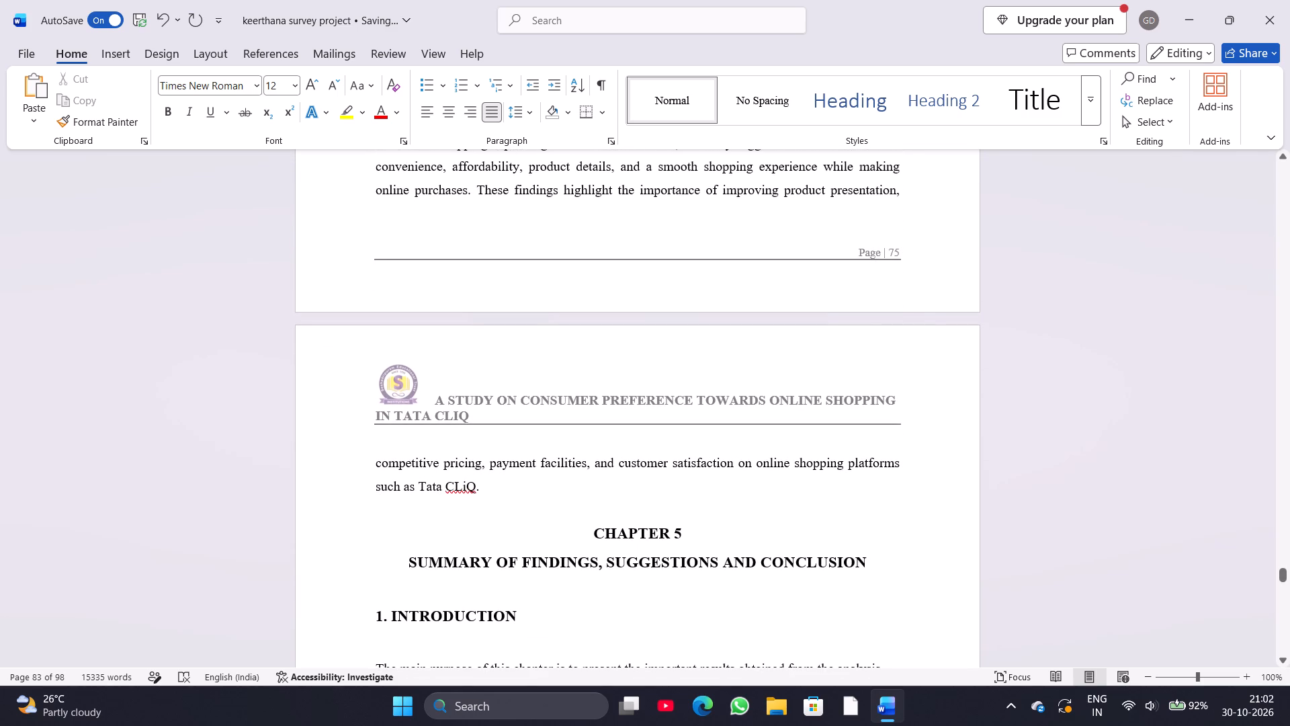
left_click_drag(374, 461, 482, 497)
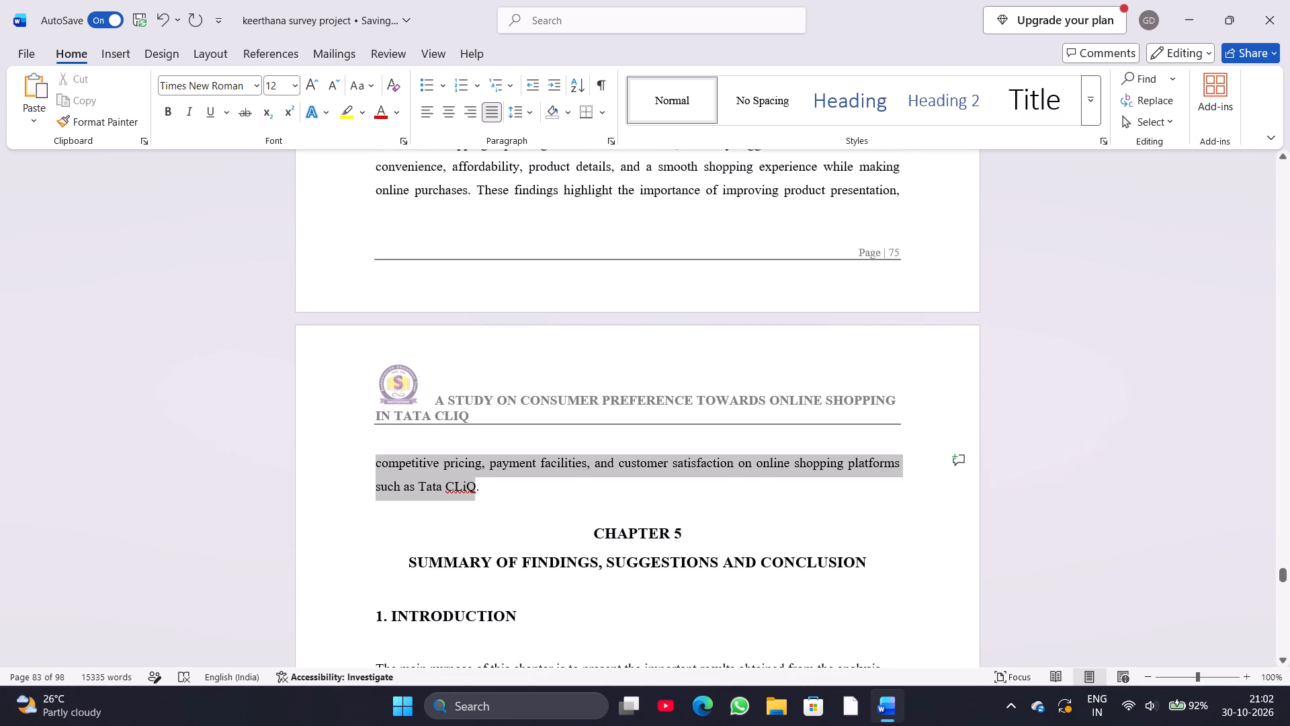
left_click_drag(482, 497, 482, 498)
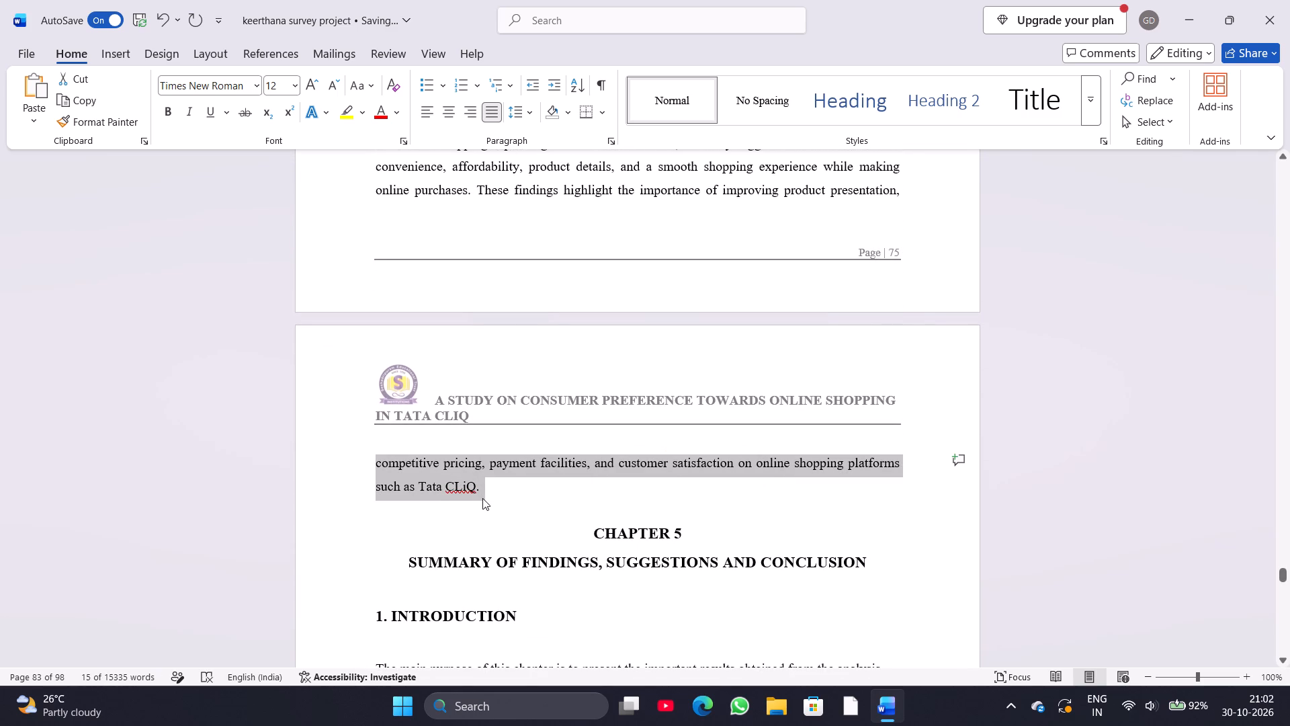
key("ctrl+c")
Delete the blank line above the "Although many respondents" paragraph on page 75 so the whole paragraph fits on that page.
scroll(482, 498, "up", 2)
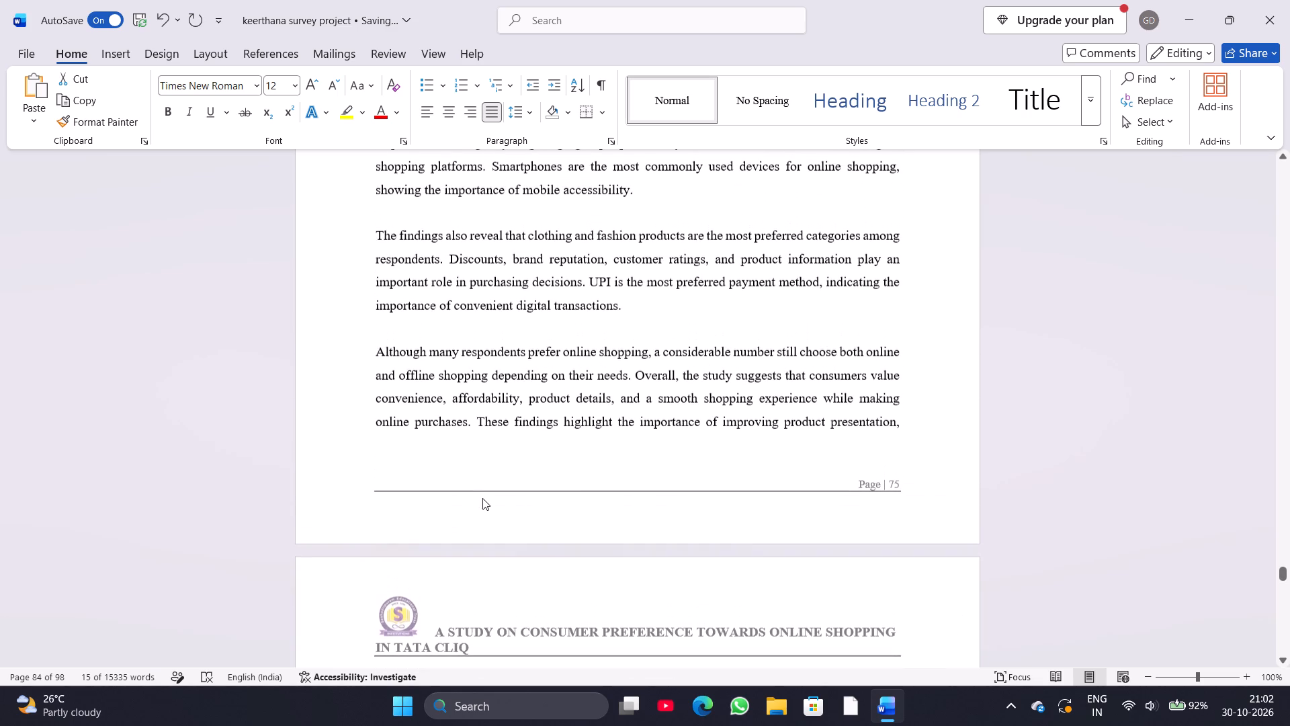
left_click(378, 350)
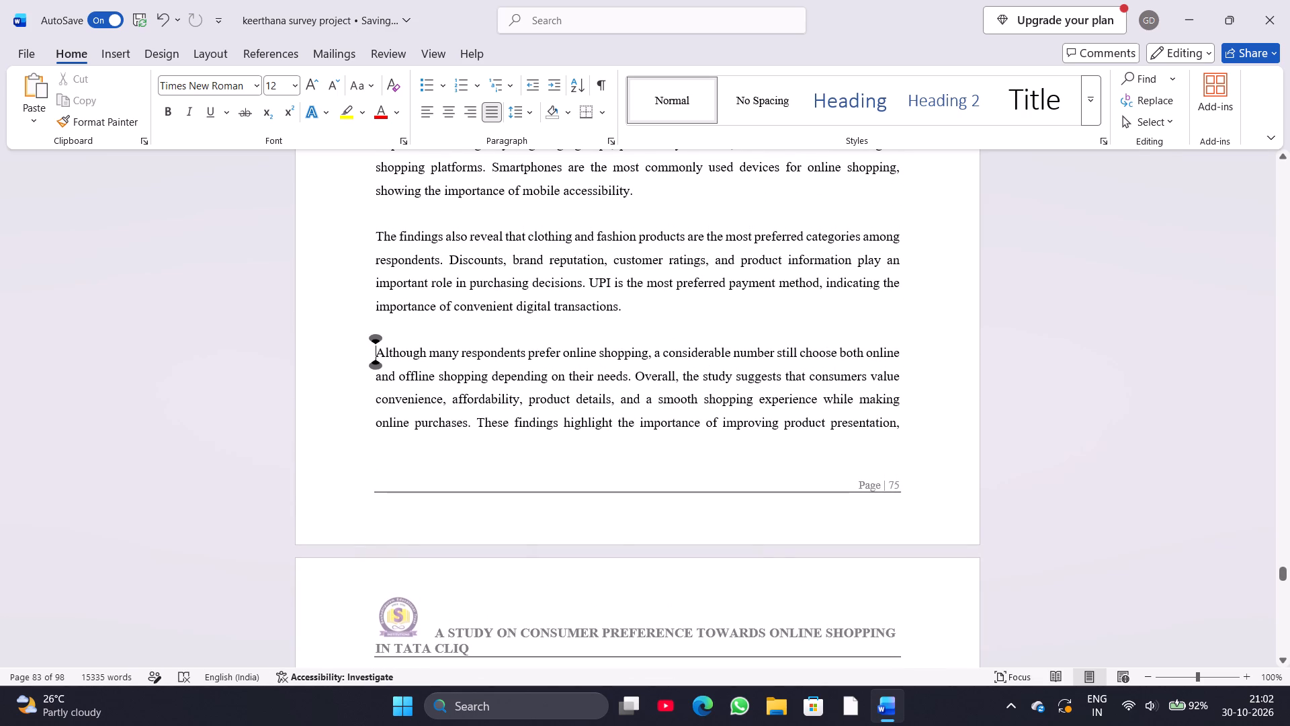
key("BackSpace")
Delete the blank line above the "CHAPTER 5" heading so it sits directly under the page header, keeping the heading centred.
scroll(378, 350, "down", 1)
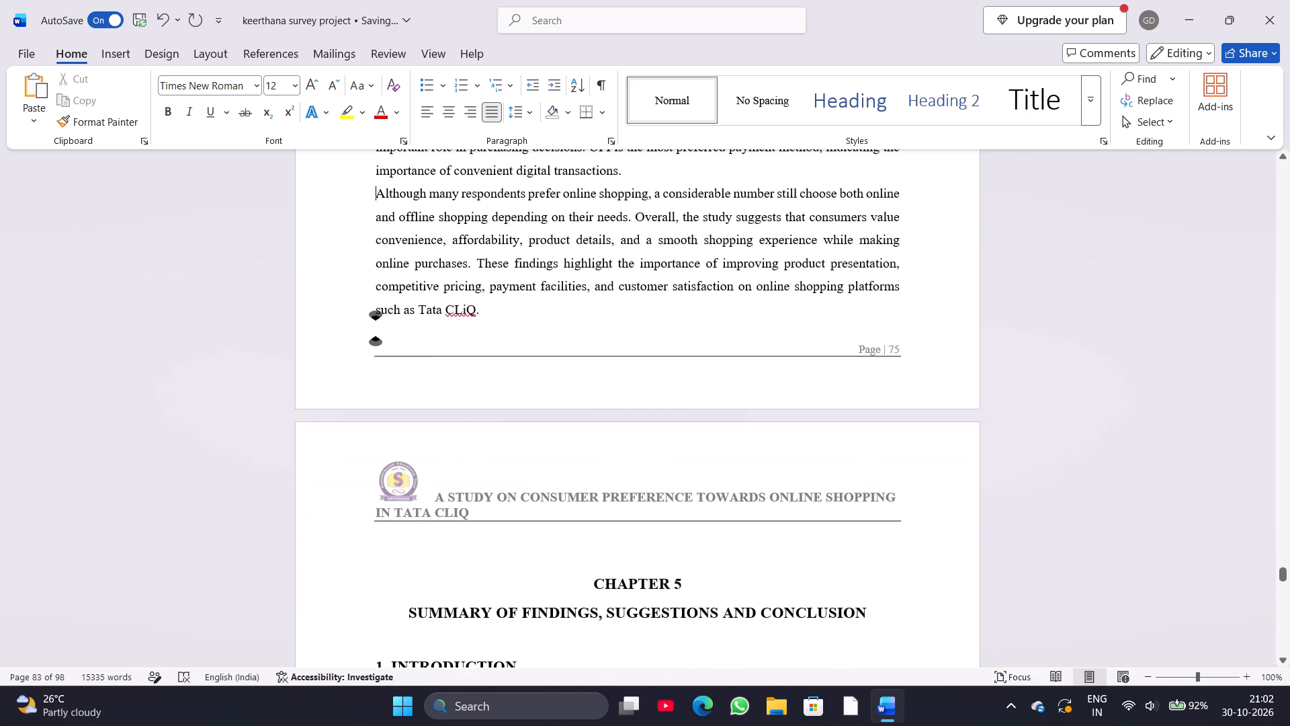
left_click(494, 325)
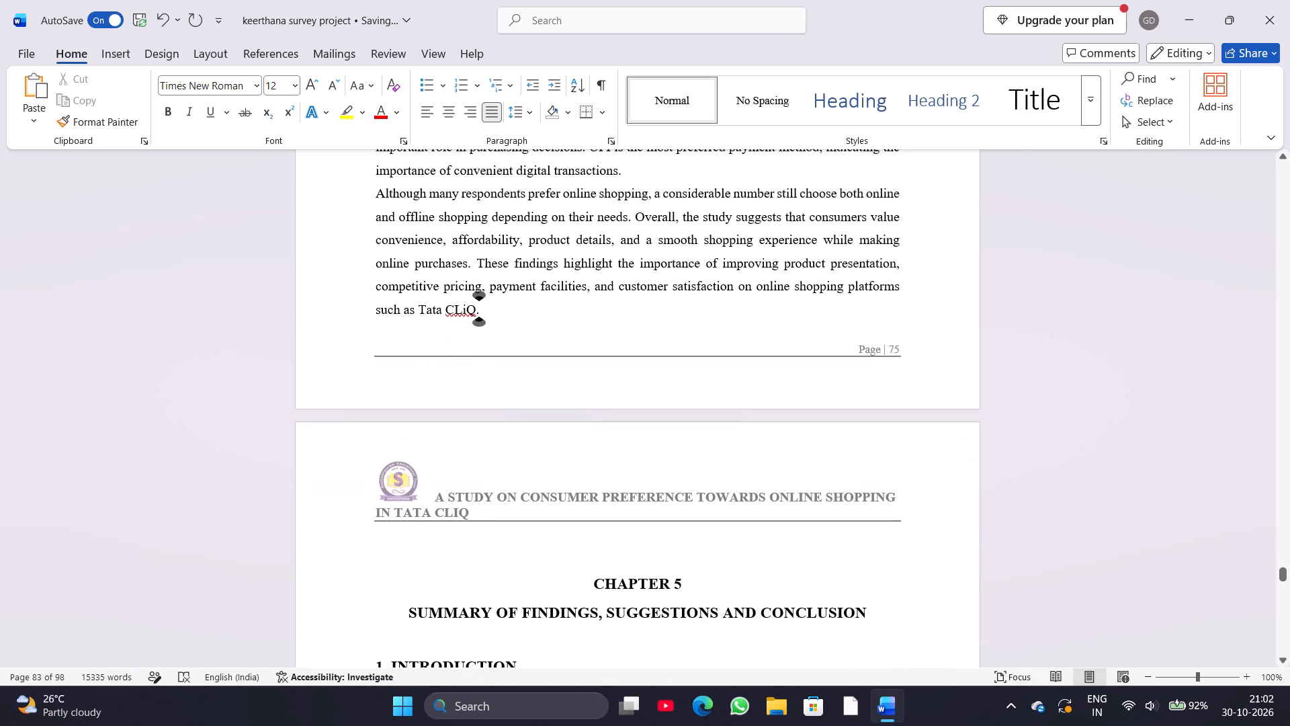
left_click(593, 588)
key("BackSpace")
key("BackSpace")
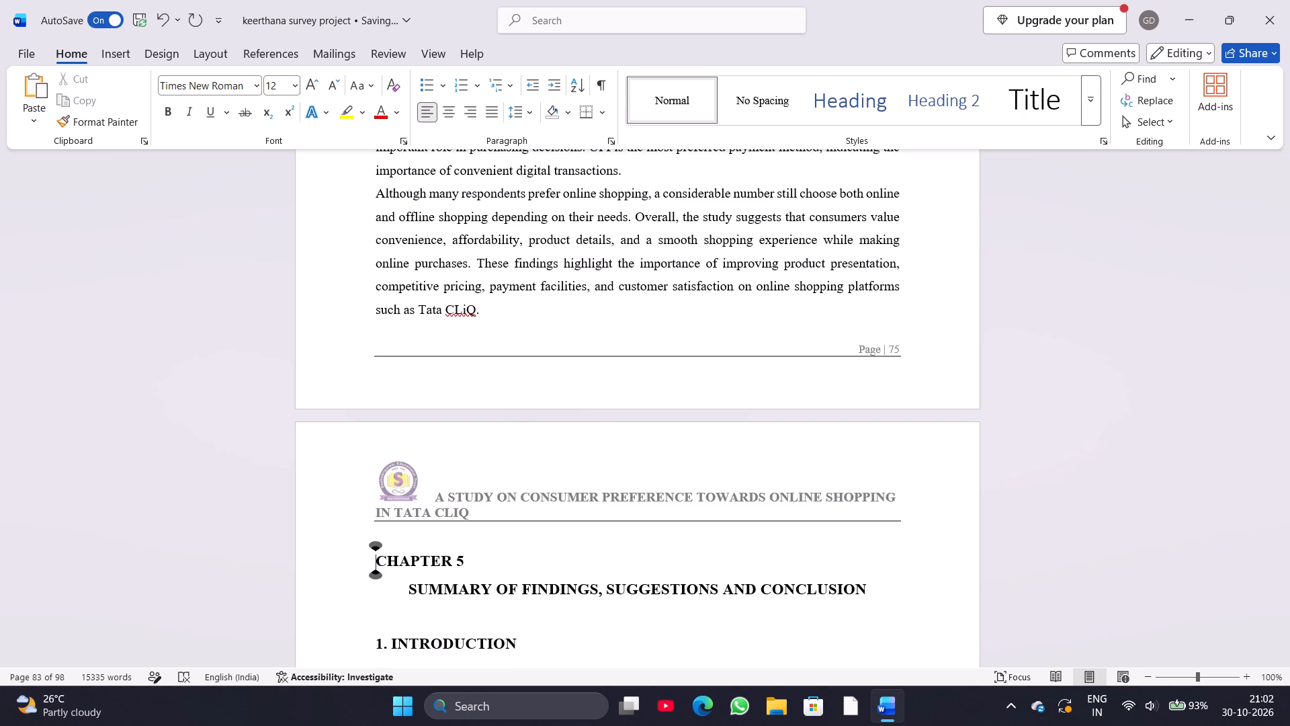
left_click(441, 104)
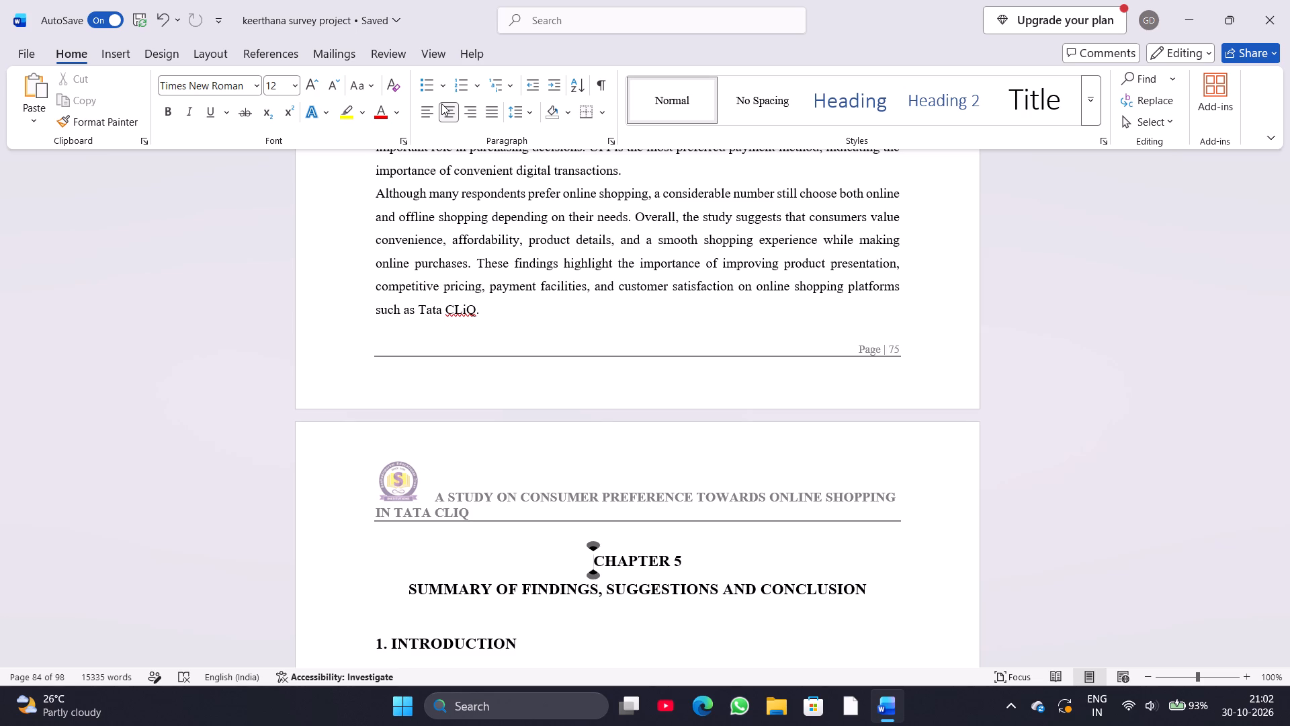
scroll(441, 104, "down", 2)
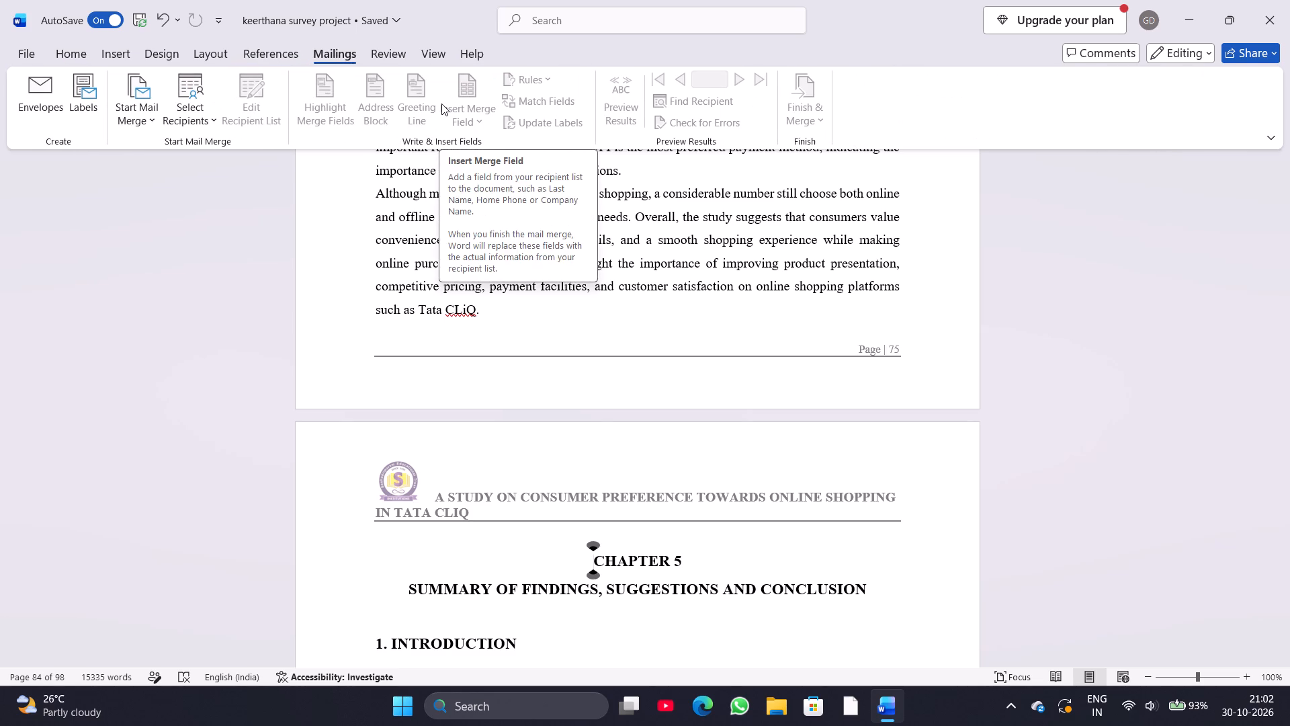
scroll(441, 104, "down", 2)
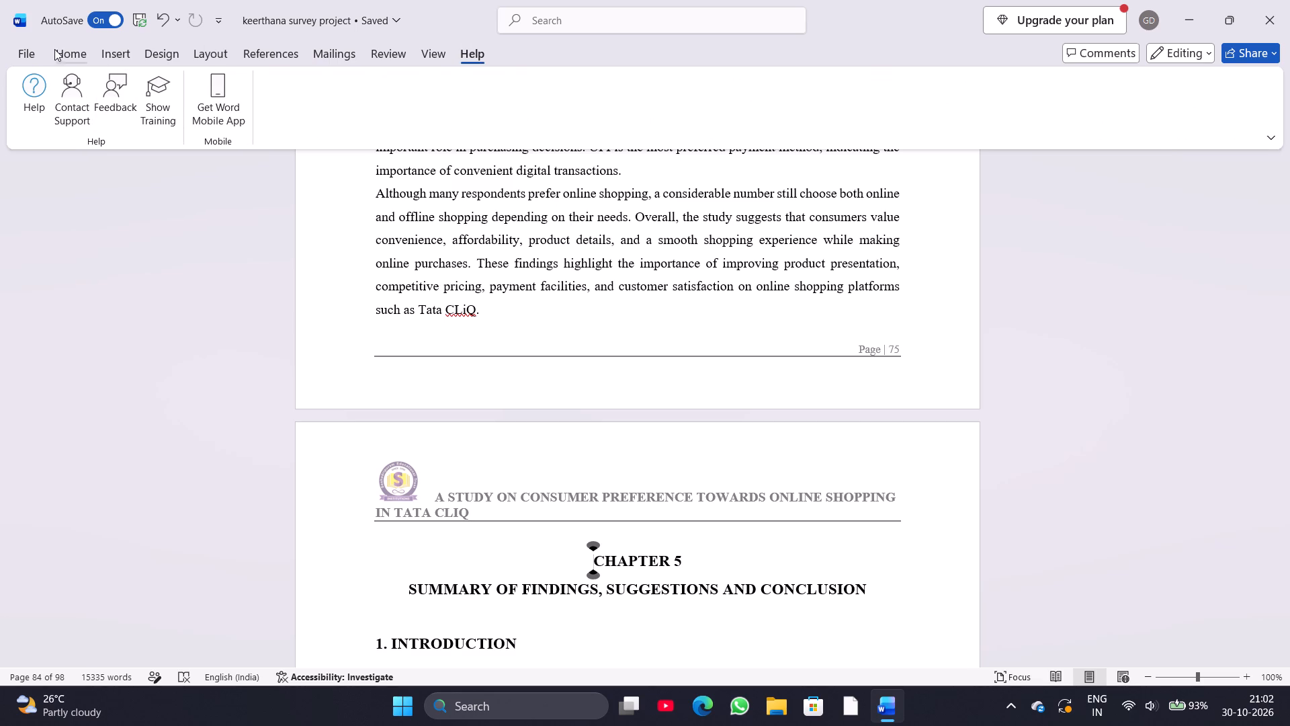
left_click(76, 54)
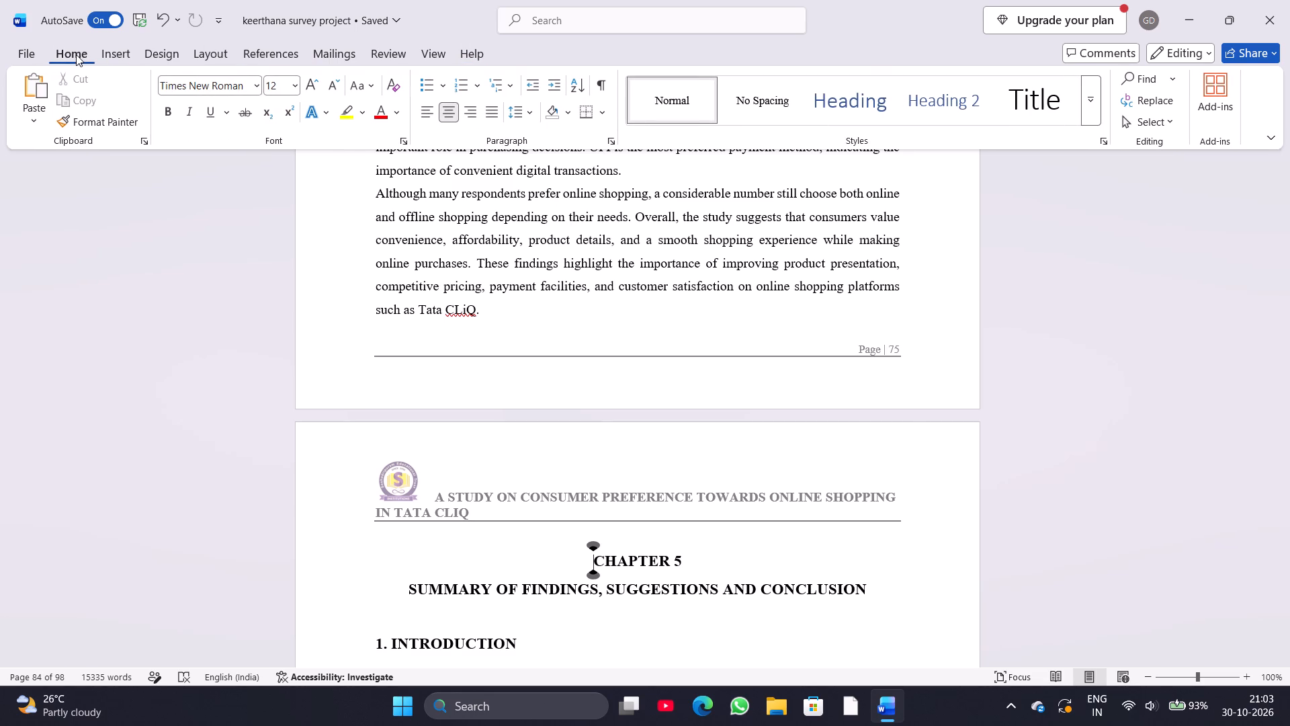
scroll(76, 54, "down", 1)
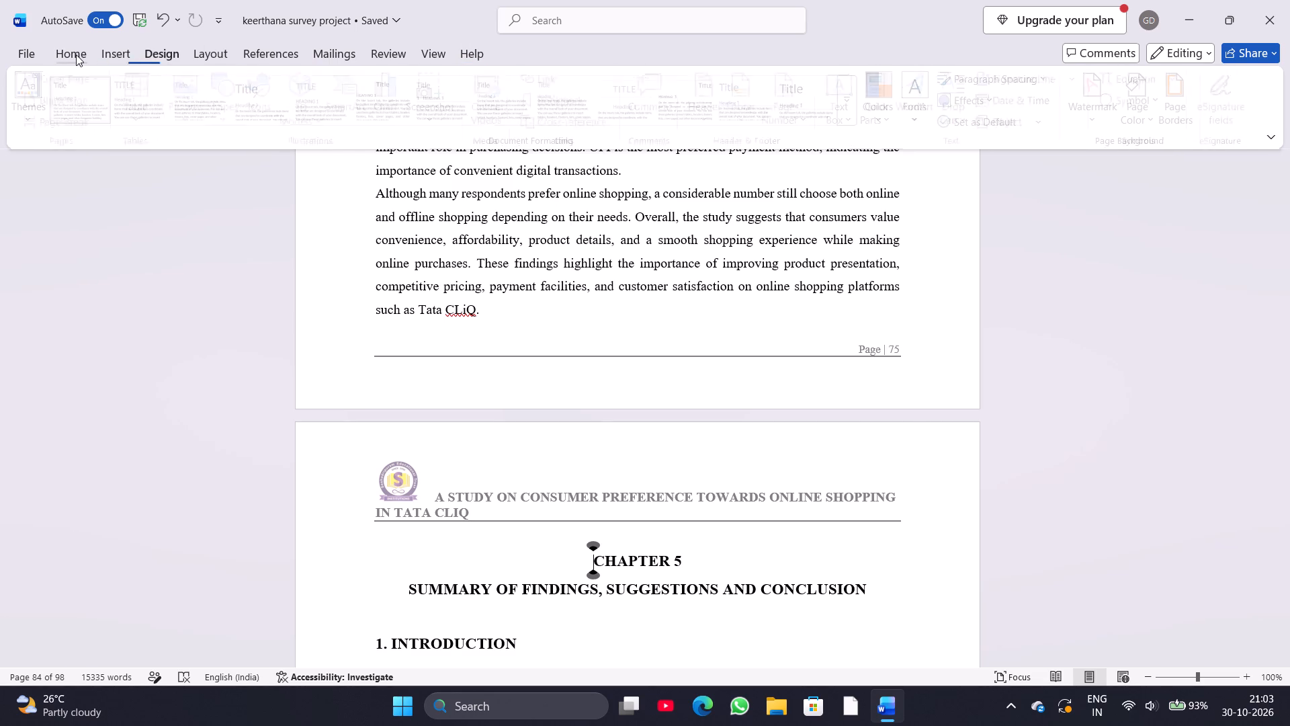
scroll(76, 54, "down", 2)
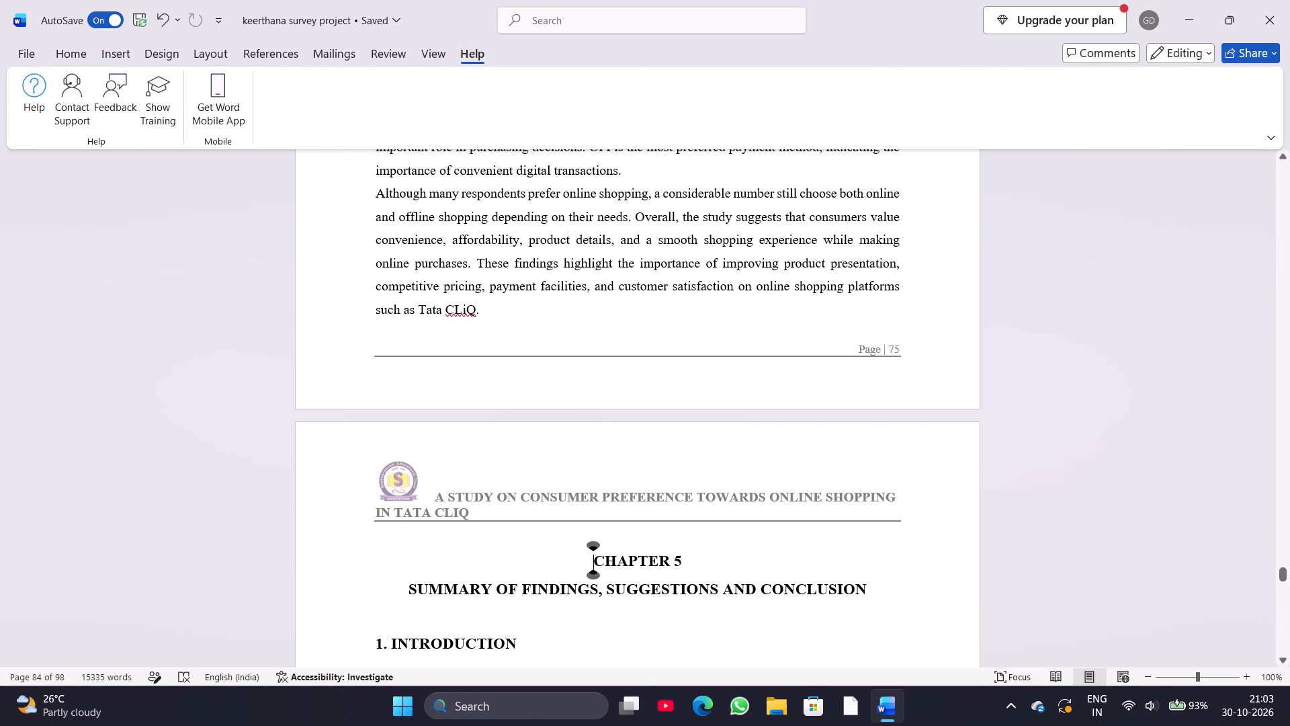
Remove the blank space above the "This chapter presents the important findings" paragraph so it sits directly under the page header.
scroll(451, 329, "down", 3)
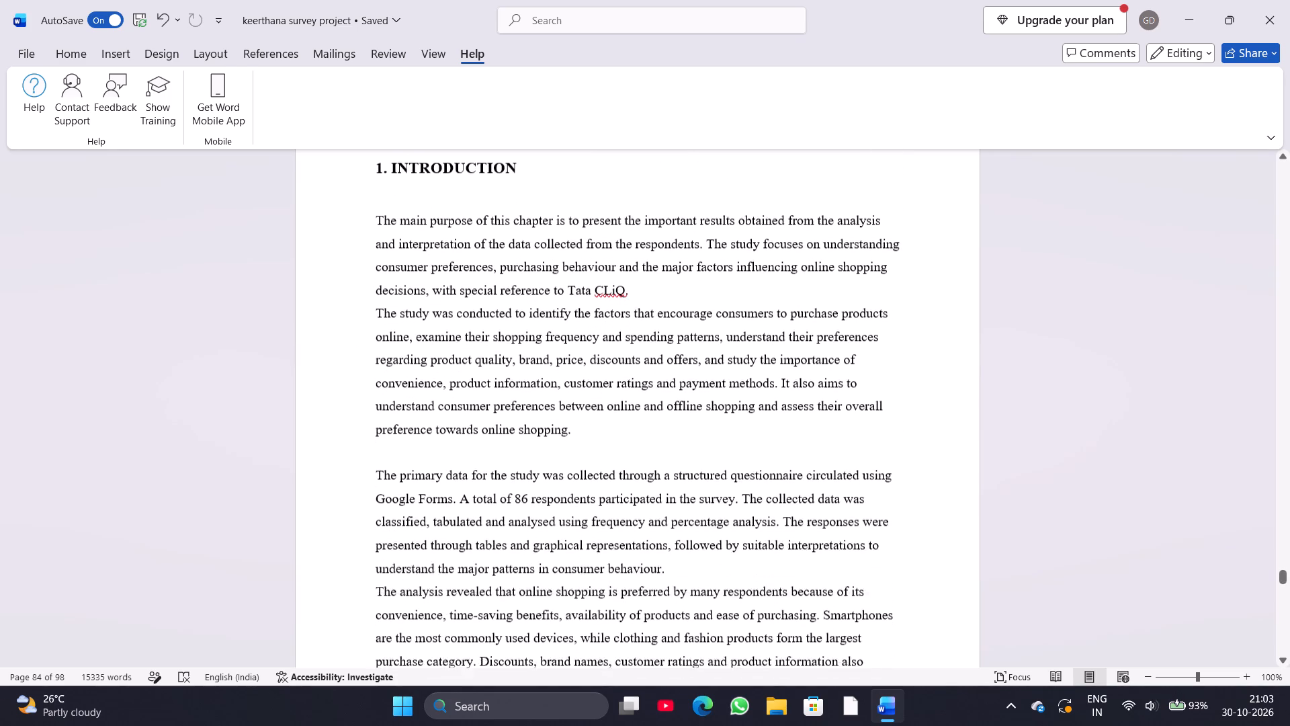
scroll(451, 329, "down", 2)
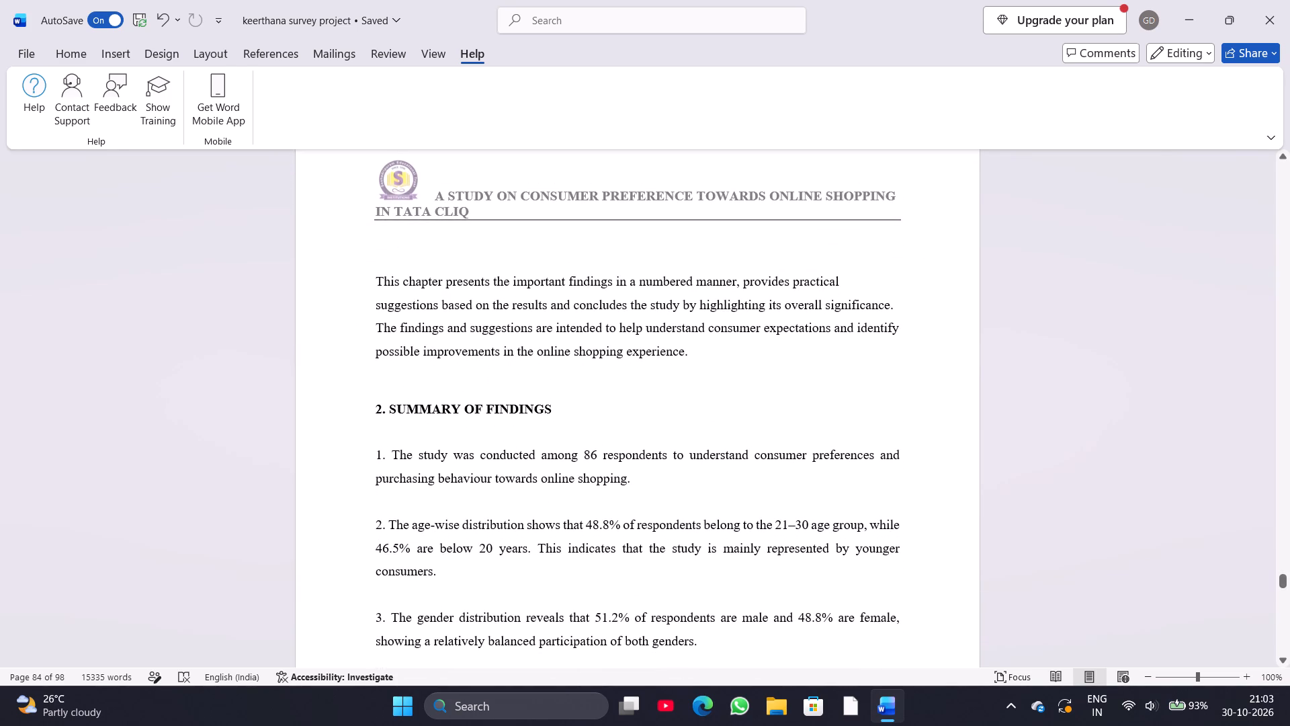
left_click(376, 280)
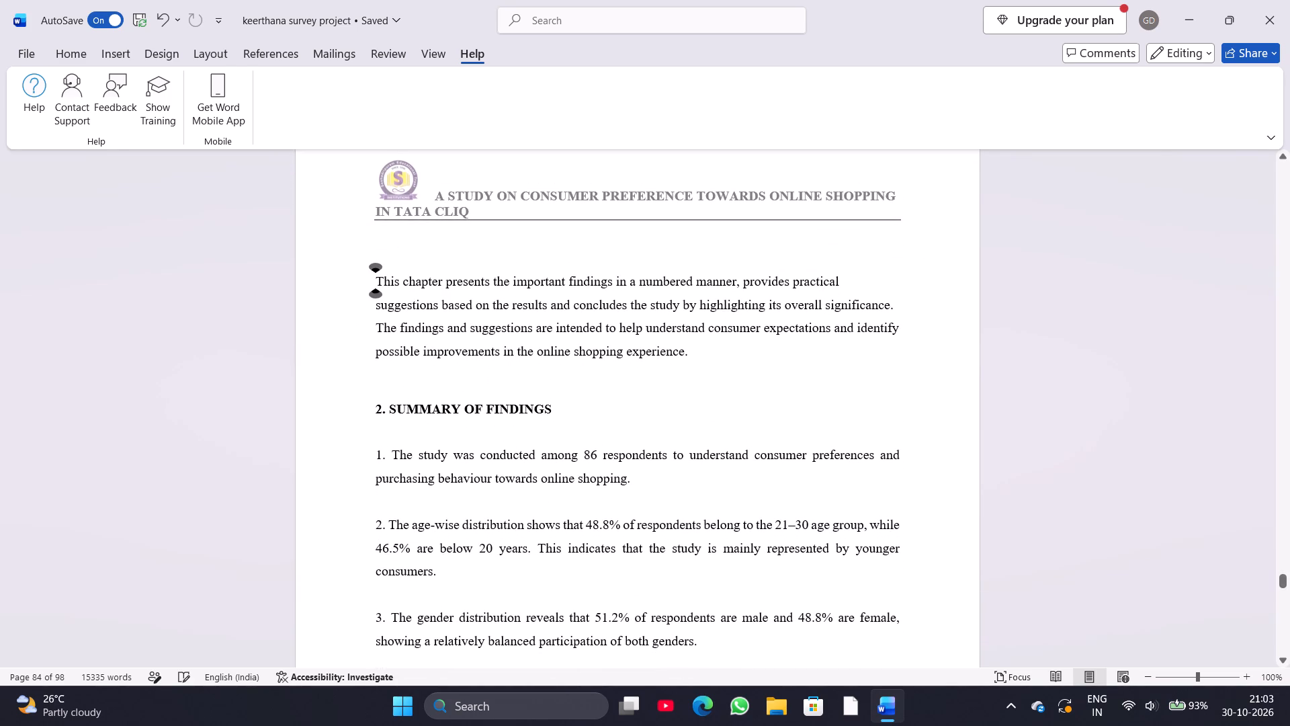